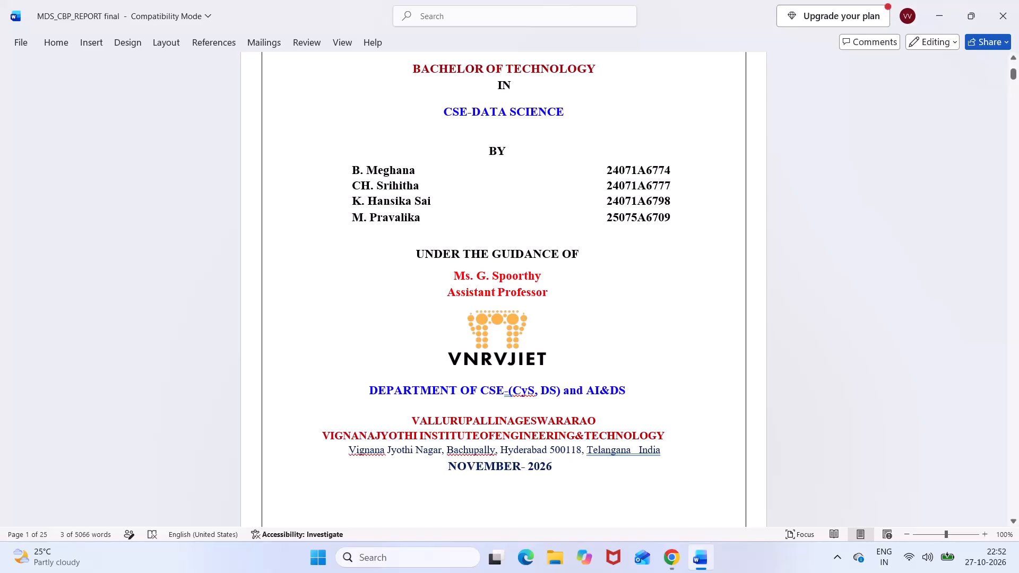
# Replace the first student's name and roll number on the cover page with the copied student entry, on its own line.
pyautogui.moveTo(351, 169); pyautogui.dragTo(505, 177)
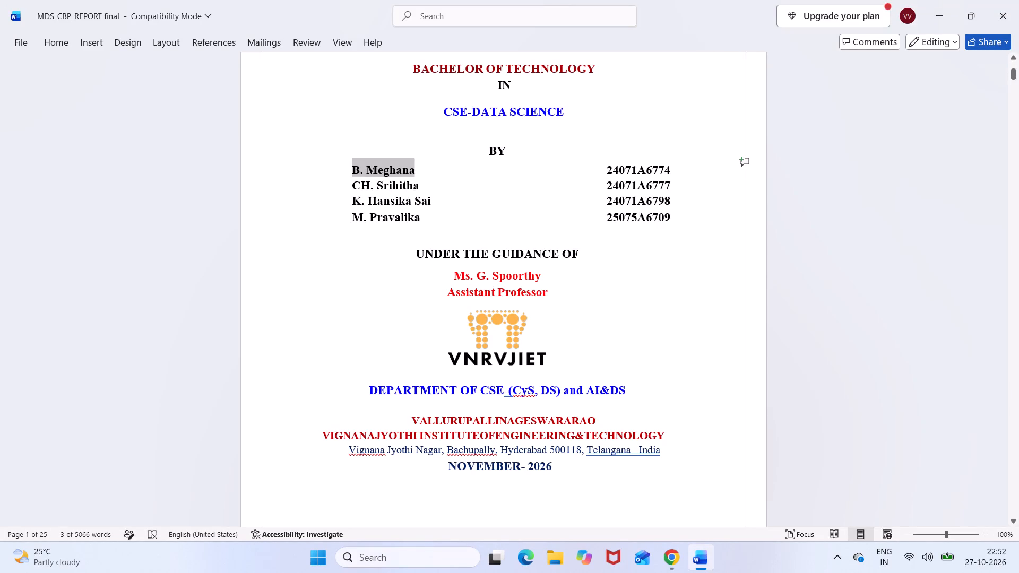
pyautogui.moveTo(505, 177); pyautogui.dragTo(684, 159)
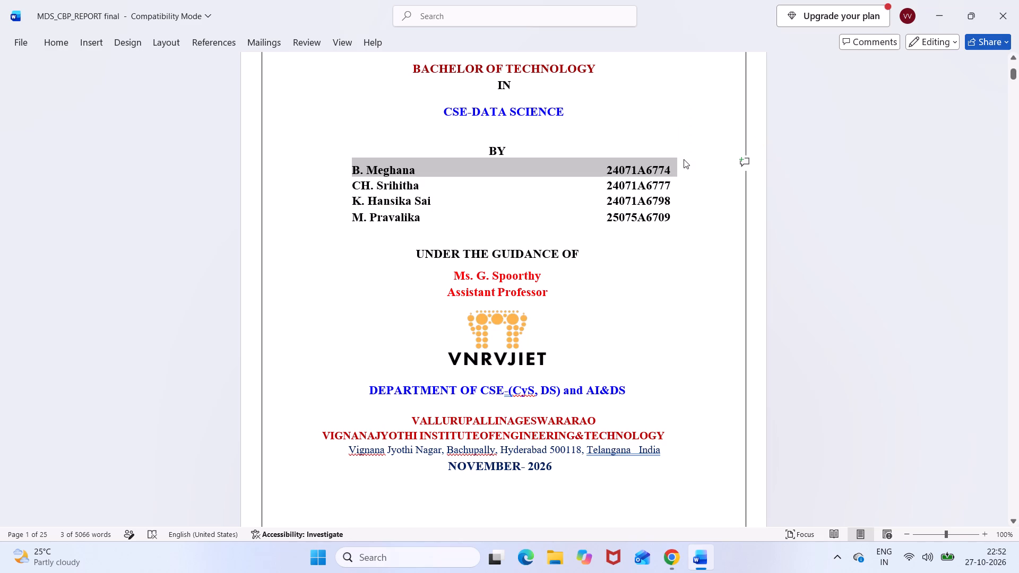
pyautogui.hotkey('ctrl', 'v')
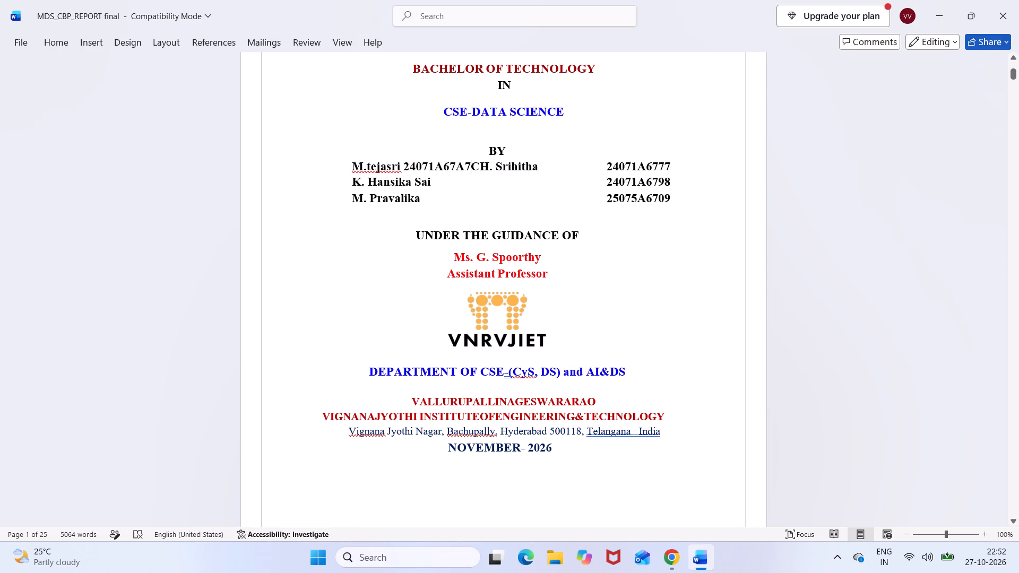
pyautogui.press('Return')
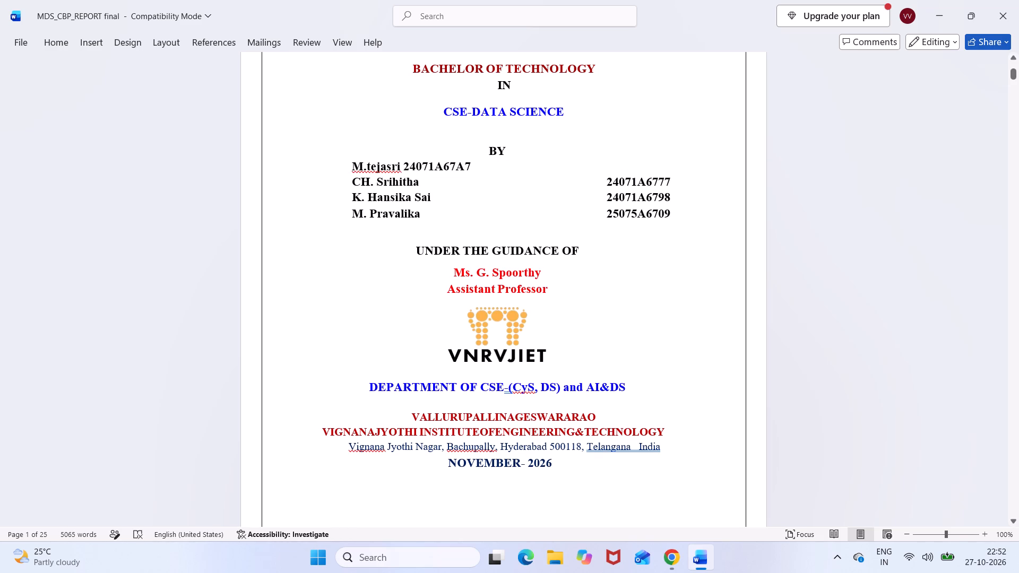
# Insert spaces between the first student's name and roll number to align the number with the roll-number column below.
pyautogui.click(403, 164)
pyautogui.press('space')
pyautogui.press('space')
pyautogui.press('space')
pyautogui.press('space')
pyautogui.press('space')
pyautogui.press('space')
pyautogui.press('space')
pyautogui.press('space')
pyautogui.press('space')
pyautogui.press('space')
pyautogui.press('space')
pyautogui.press('space')
pyautogui.press('space')
pyautogui.press('space')
pyautogui.press('space')
pyautogui.press('space')
pyautogui.press('space')
pyautogui.press('space')
pyautogui.press('space')
pyautogui.press('space')
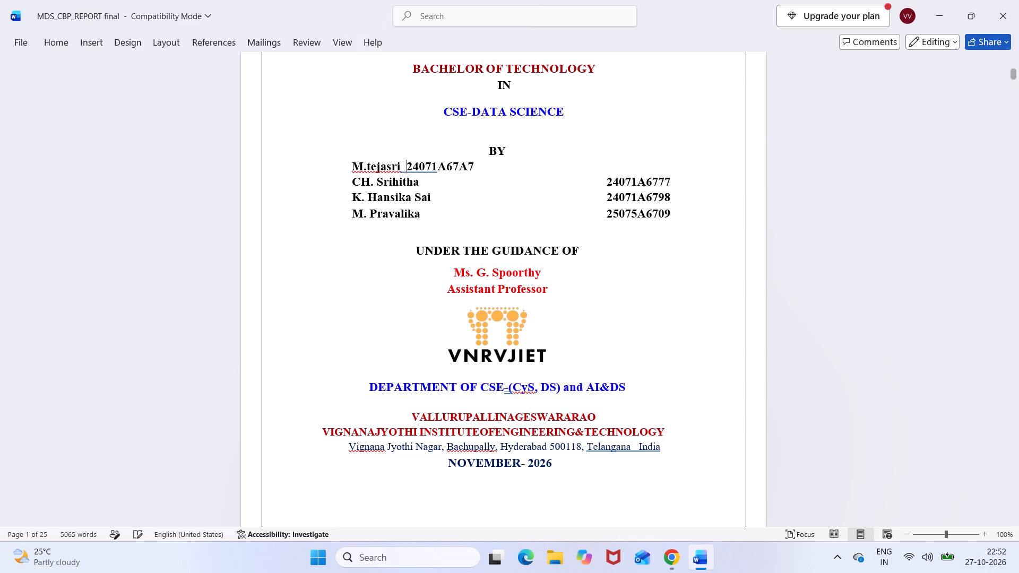
pyautogui.press('space')
pyautogui.press('space')
pyautogui.press('space')
pyautogui.press('space')
pyautogui.press('space')
pyautogui.press('space')
pyautogui.press('space')
pyautogui.press('space')
pyautogui.press('space')
pyautogui.press('space')
pyautogui.press('space')
pyautogui.press('space')
pyautogui.press('space')
pyautogui.press('space')
pyautogui.press('space')
pyautogui.press('space')
pyautogui.press('space')
pyautogui.press('space')
pyautogui.press('space')
pyautogui.press('space')
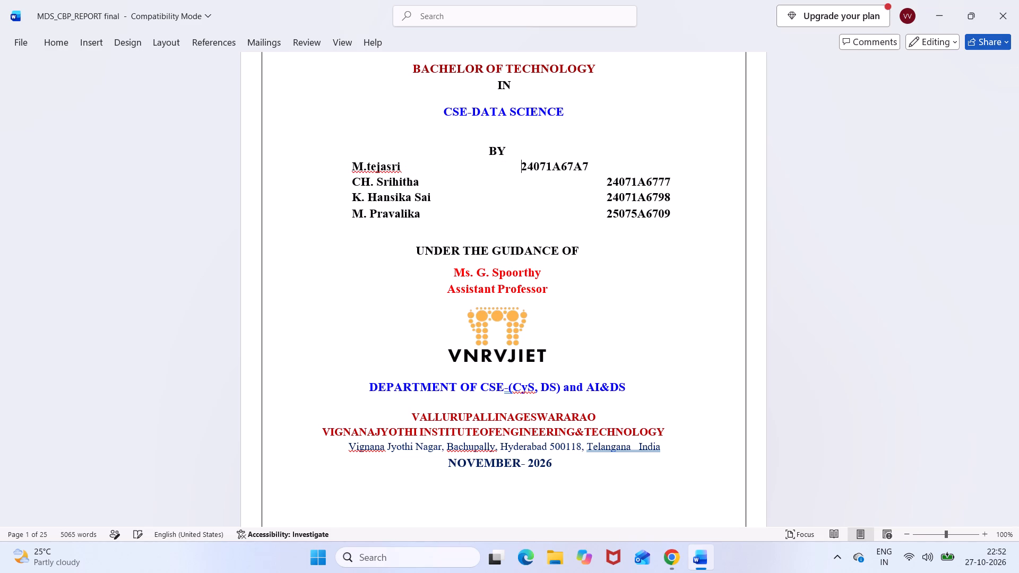
pyautogui.press('space')
pyautogui.press('space')
pyautogui.press('space')
pyautogui.press('space')
pyautogui.press('space')
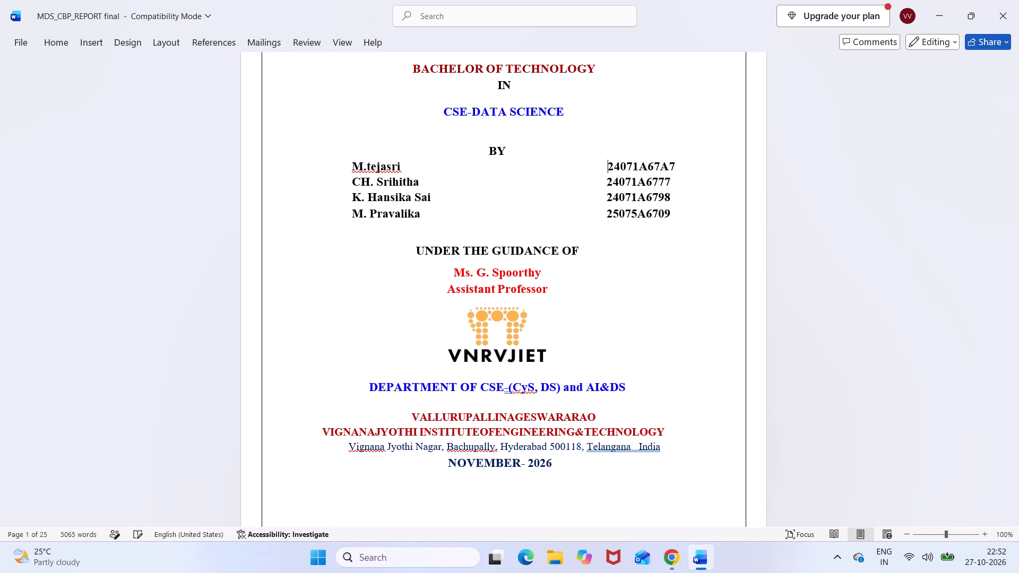
# Place the text cursor within the first student's name on the cover page for editing.
pyautogui.click(372, 166)
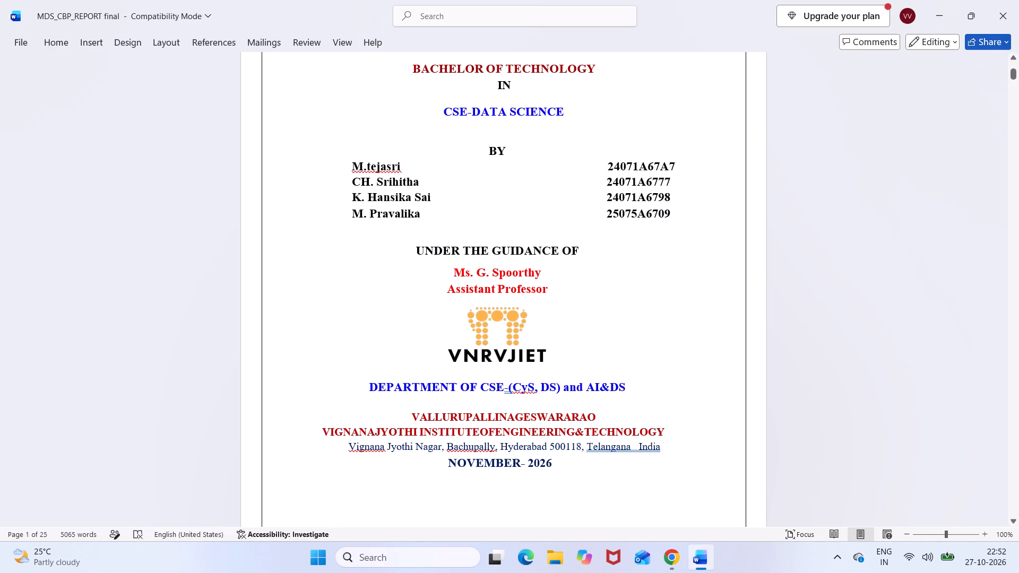
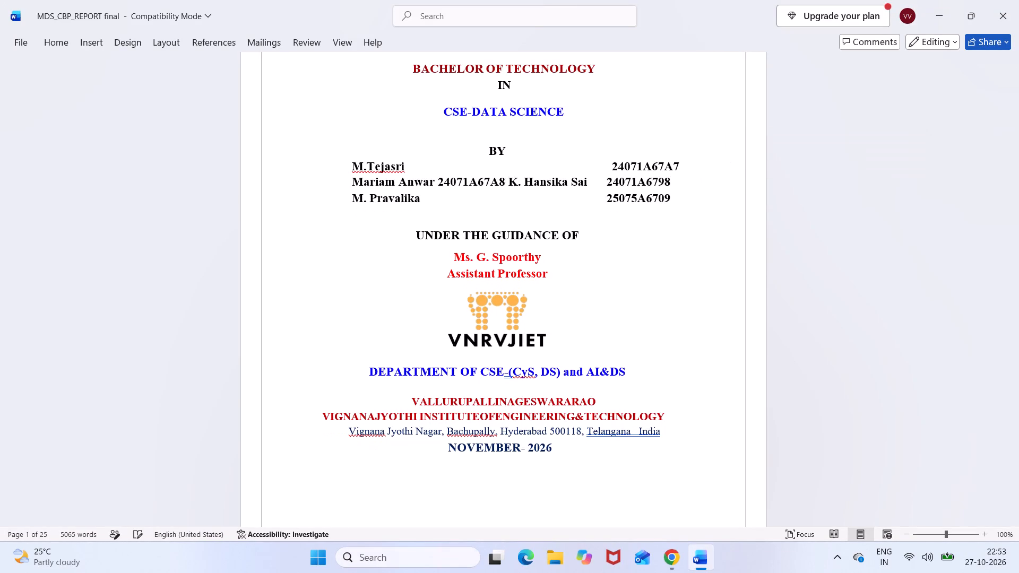
# Move the third student's name and roll number onto their own line below the second student's entry.
pyautogui.press('Return')
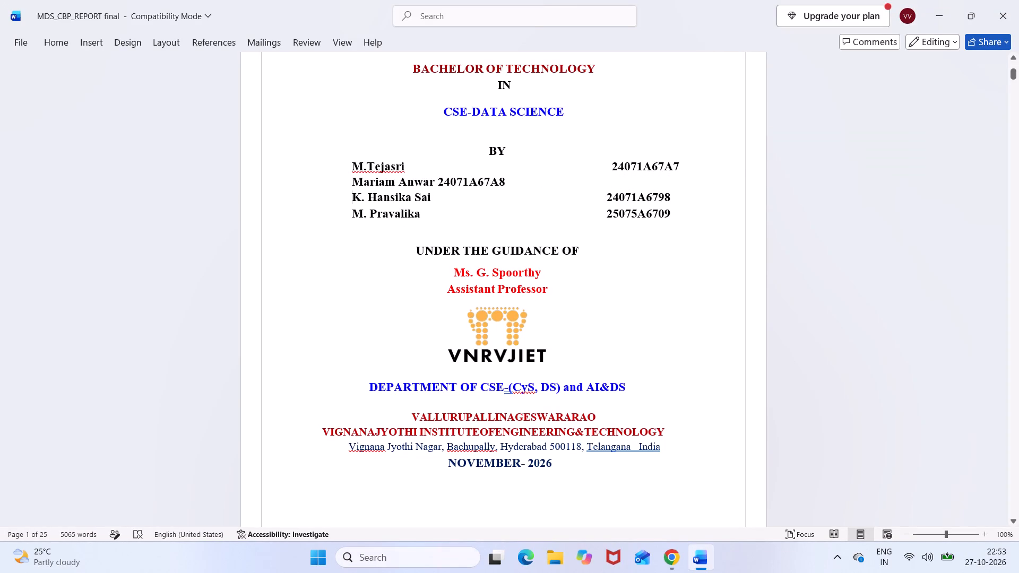
# Insert spaces between the second student's name and roll number to align the number with the roll-number column below.
pyautogui.click(434, 180)
pyautogui.press('space')
pyautogui.press('space')
pyautogui.press('space')
pyautogui.press('space')
pyautogui.press('space')
pyautogui.press('space')
pyautogui.press('space')
pyautogui.press('space')
pyautogui.press('space')
pyautogui.press('space')
pyautogui.press('space')
pyautogui.press('space')
pyautogui.press('space')
pyautogui.press('space')
pyautogui.press('space')
pyautogui.press('space')
pyautogui.press('space')
pyautogui.press('space')
pyautogui.press('space')
pyautogui.press('space')
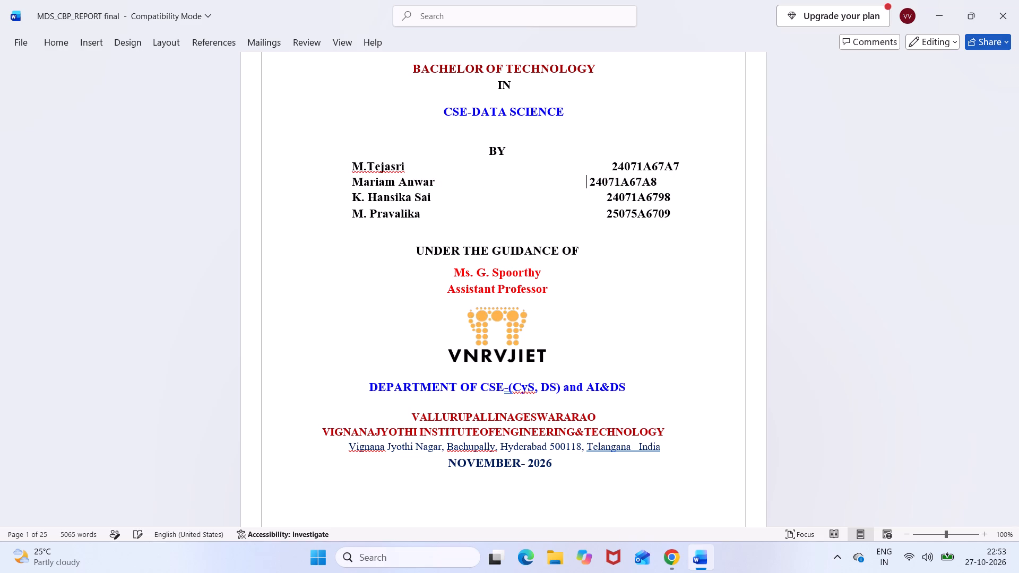
pyautogui.press('space')
pyautogui.press('space')
pyautogui.press('space')
pyautogui.press('space')
pyautogui.press('space')
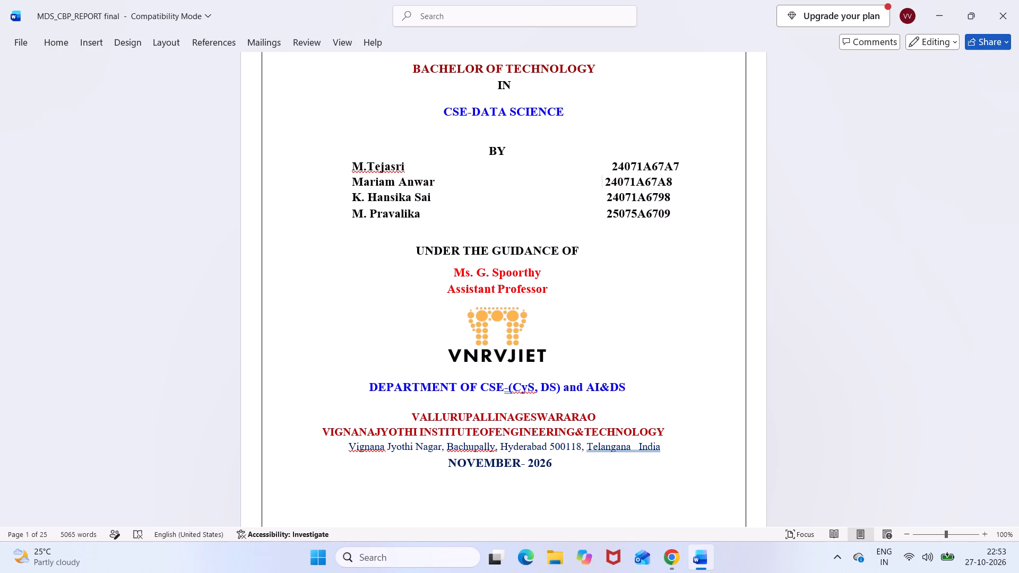
# Reduce the spacing before the first student's roll number to line it up with the roll numbers below.
pyautogui.click(613, 163)
pyautogui.press('BackSpace')
pyautogui.press('BackSpace')
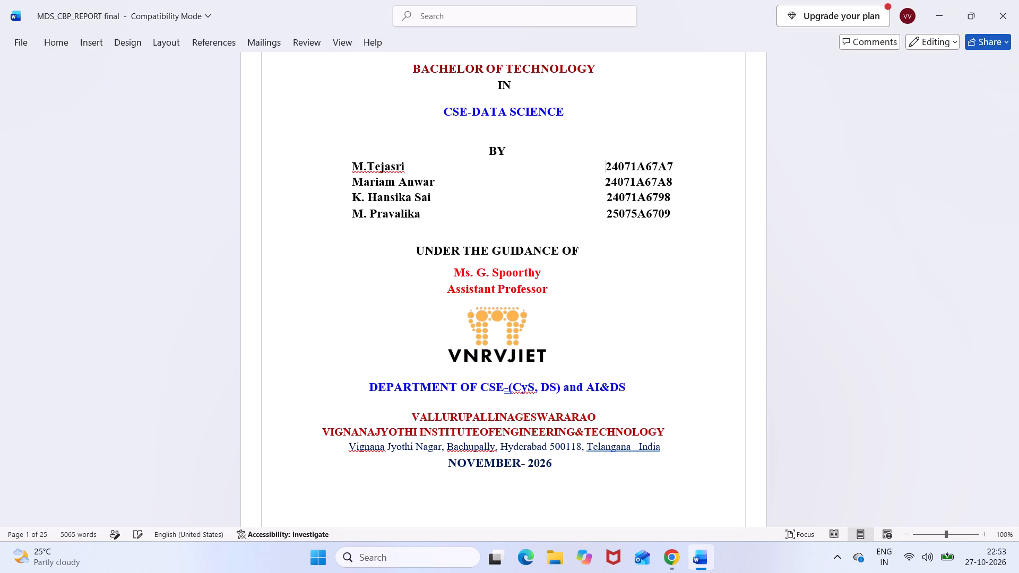
pyautogui.press('BackSpace')
pyautogui.press('space')
pyautogui.press('BackSpace')
pyautogui.press('BackSpace')
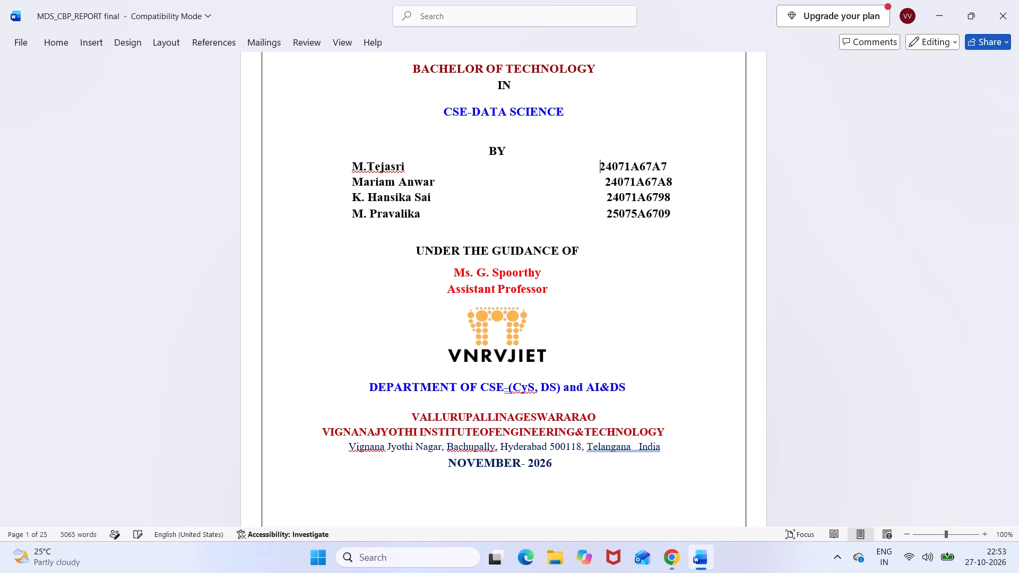
pyautogui.press('BackSpace')
pyautogui.press('Tab')
pyautogui.press('BackSpace')
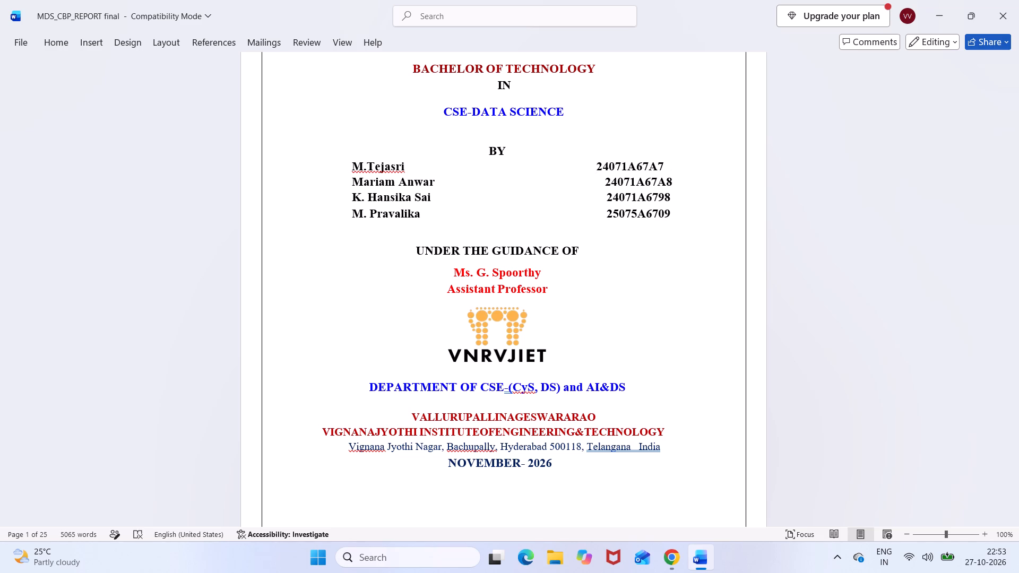
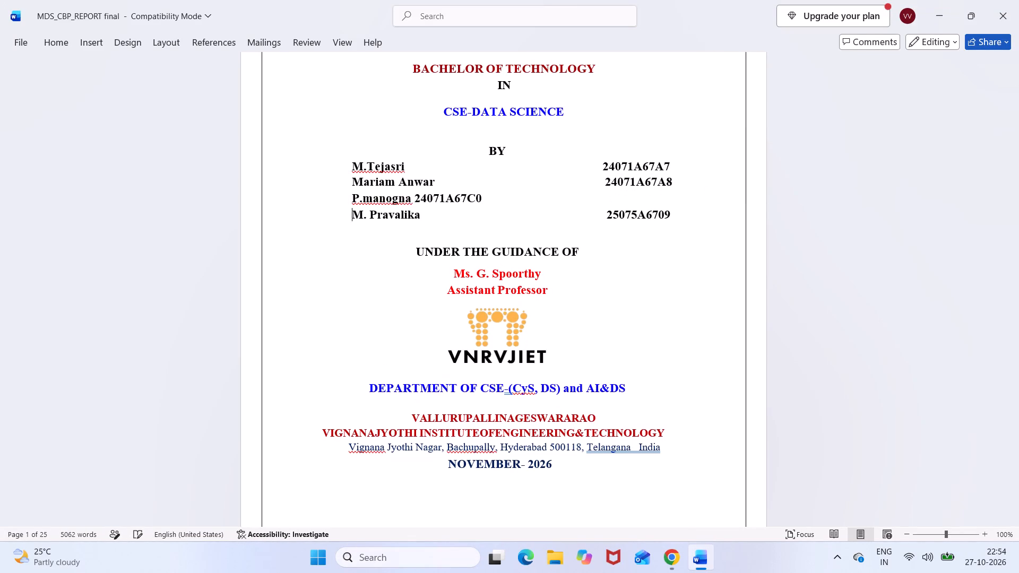
# Insert spaces between the third student's name and roll number to align the number with the roll-number column above.
pyautogui.click(415, 196)
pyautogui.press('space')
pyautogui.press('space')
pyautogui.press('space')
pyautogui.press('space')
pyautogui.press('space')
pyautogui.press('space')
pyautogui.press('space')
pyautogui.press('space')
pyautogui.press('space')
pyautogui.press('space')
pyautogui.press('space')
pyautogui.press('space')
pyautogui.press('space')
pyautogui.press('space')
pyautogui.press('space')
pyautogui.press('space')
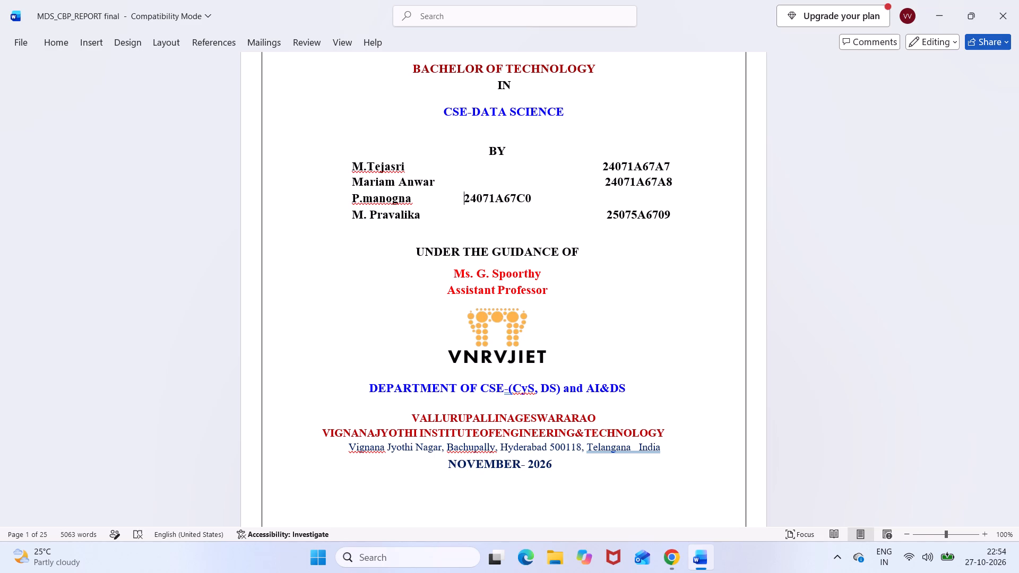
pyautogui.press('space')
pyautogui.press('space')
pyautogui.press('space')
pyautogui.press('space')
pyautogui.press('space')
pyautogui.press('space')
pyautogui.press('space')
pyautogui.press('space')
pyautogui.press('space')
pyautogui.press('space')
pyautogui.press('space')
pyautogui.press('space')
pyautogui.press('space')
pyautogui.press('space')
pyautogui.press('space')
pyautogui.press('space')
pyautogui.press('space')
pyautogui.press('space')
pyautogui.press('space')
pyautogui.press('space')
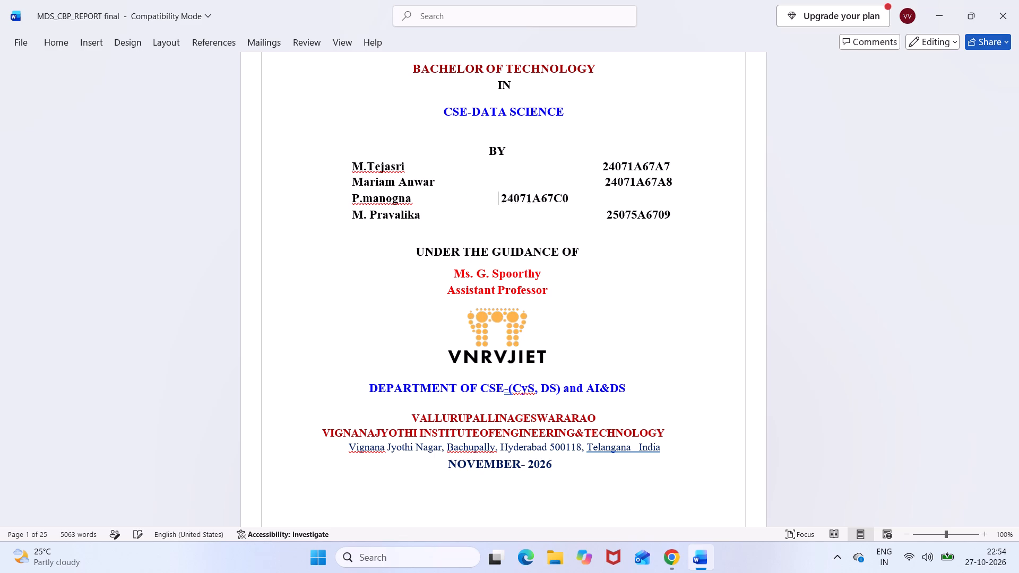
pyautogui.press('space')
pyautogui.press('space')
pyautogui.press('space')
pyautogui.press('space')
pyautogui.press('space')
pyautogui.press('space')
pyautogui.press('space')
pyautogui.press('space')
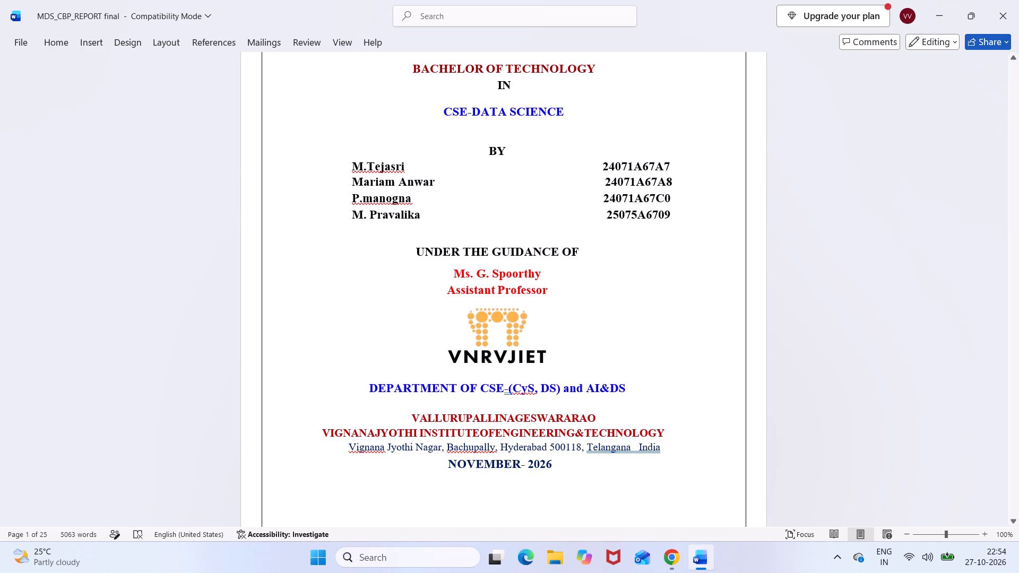
# Capitalise the letter M that follows the initial in the third student's name.
pyautogui.click(371, 199)
pyautogui.press('BackSpace')
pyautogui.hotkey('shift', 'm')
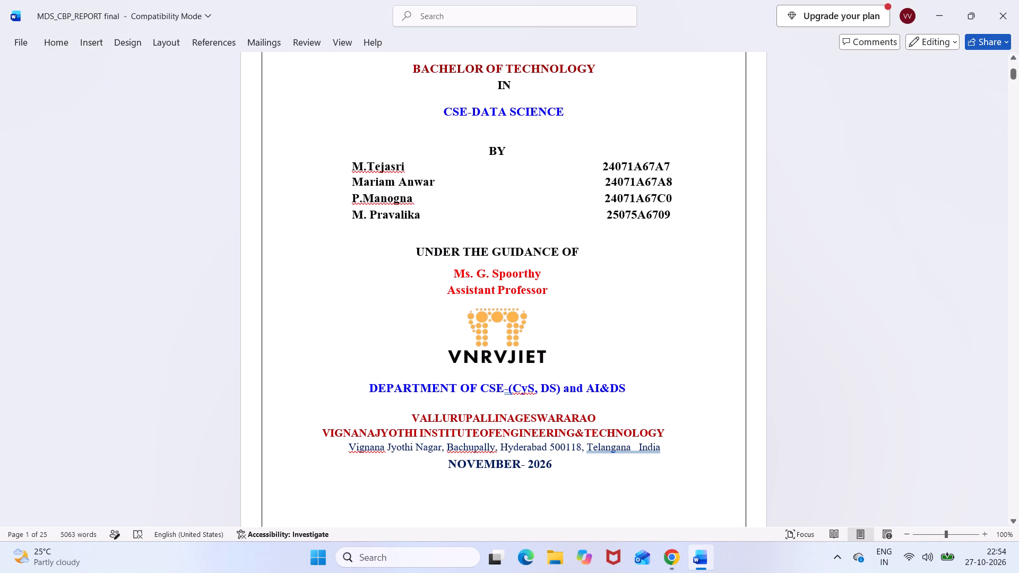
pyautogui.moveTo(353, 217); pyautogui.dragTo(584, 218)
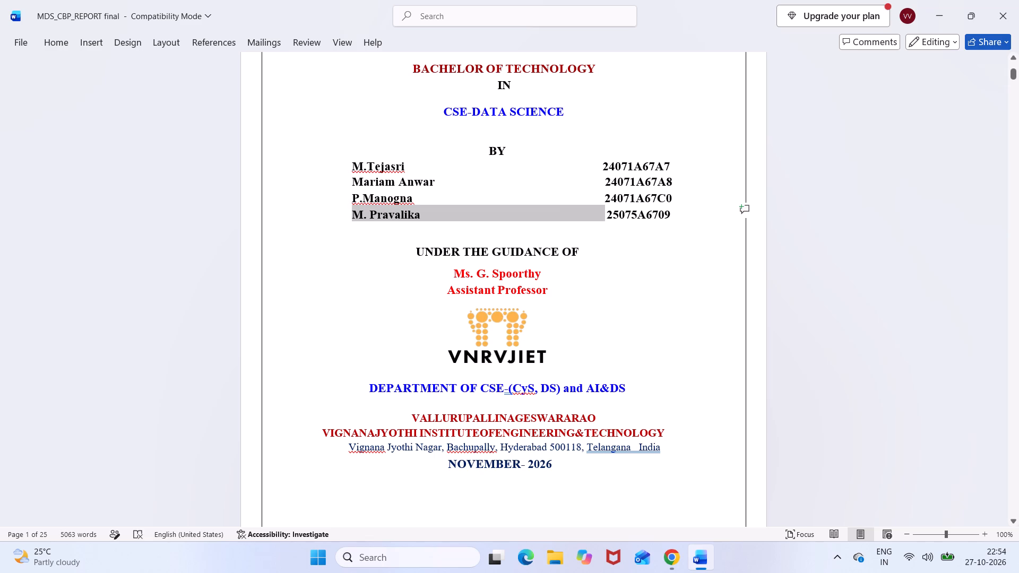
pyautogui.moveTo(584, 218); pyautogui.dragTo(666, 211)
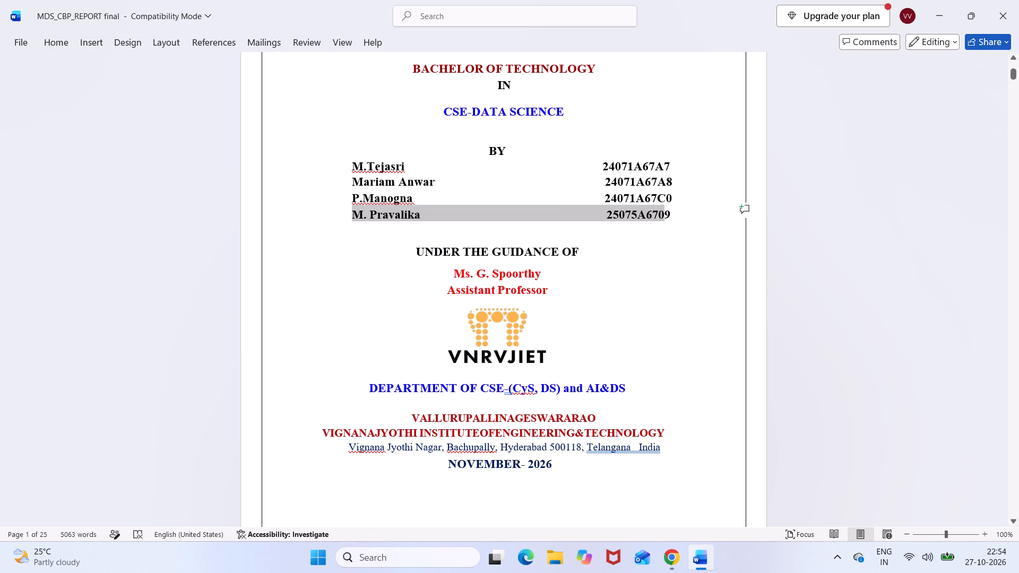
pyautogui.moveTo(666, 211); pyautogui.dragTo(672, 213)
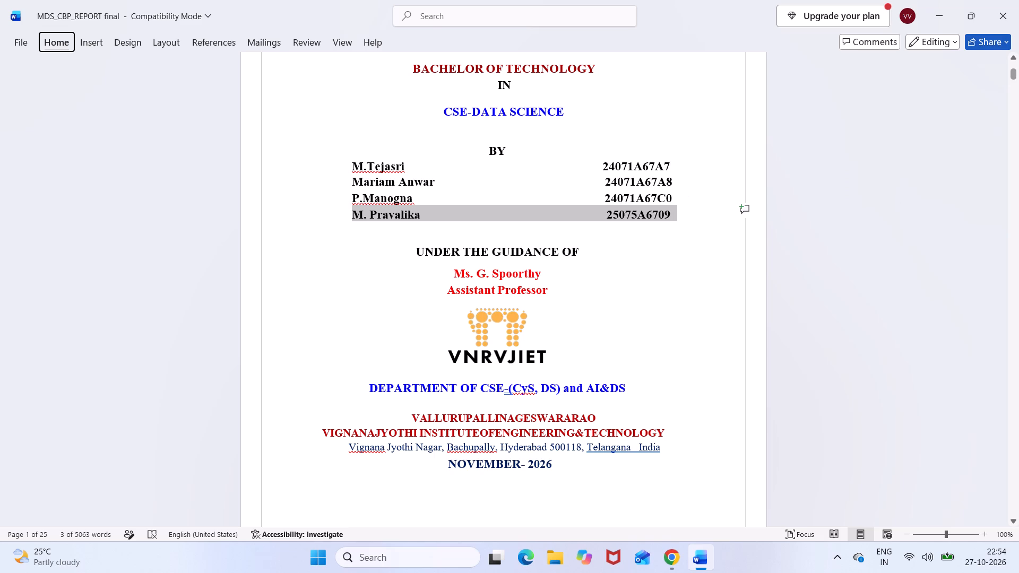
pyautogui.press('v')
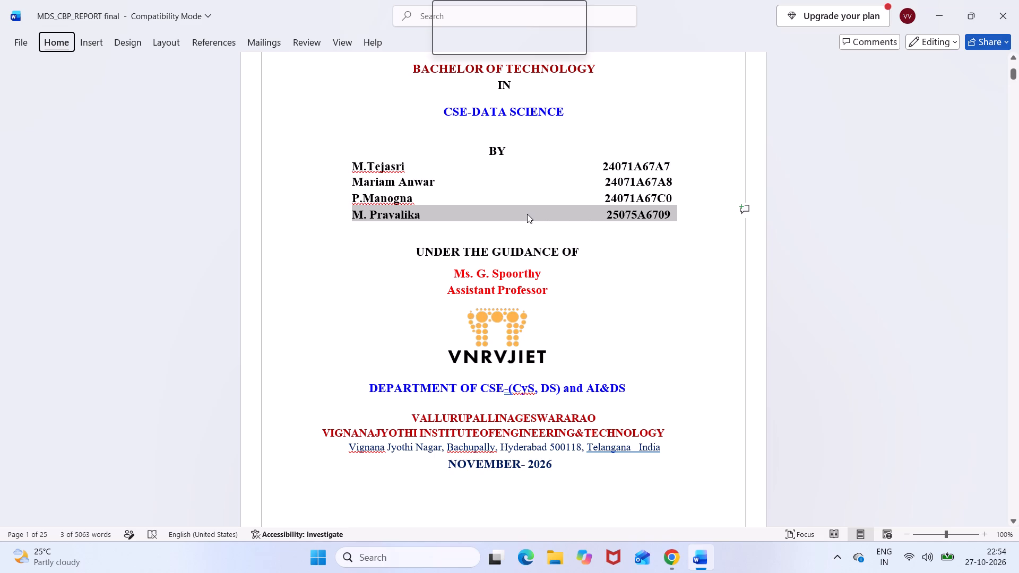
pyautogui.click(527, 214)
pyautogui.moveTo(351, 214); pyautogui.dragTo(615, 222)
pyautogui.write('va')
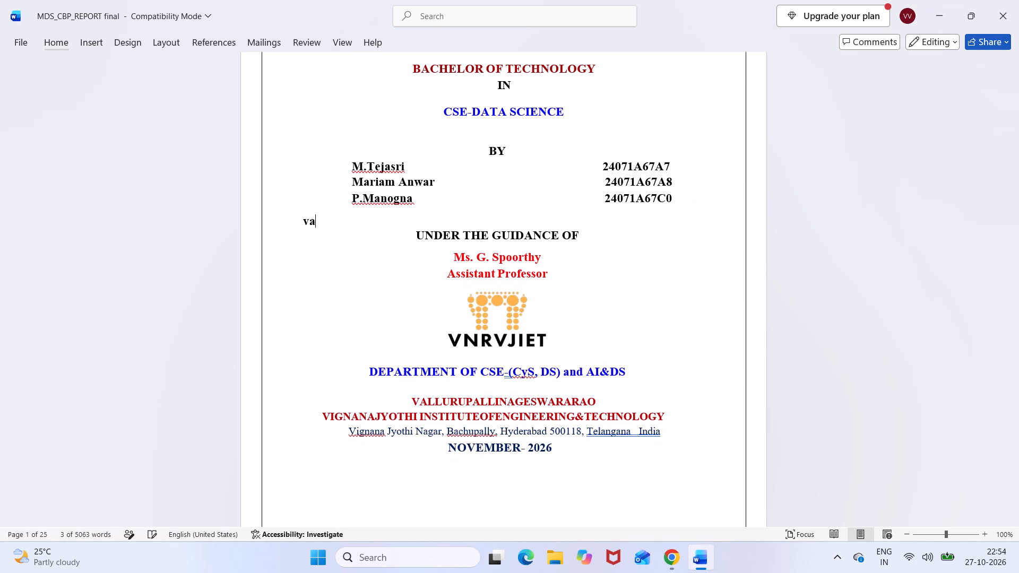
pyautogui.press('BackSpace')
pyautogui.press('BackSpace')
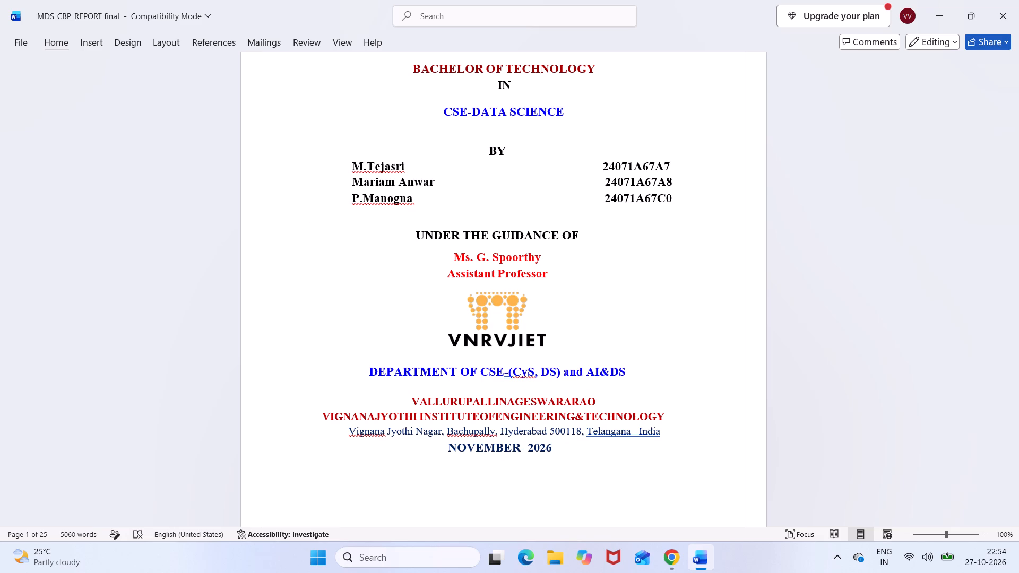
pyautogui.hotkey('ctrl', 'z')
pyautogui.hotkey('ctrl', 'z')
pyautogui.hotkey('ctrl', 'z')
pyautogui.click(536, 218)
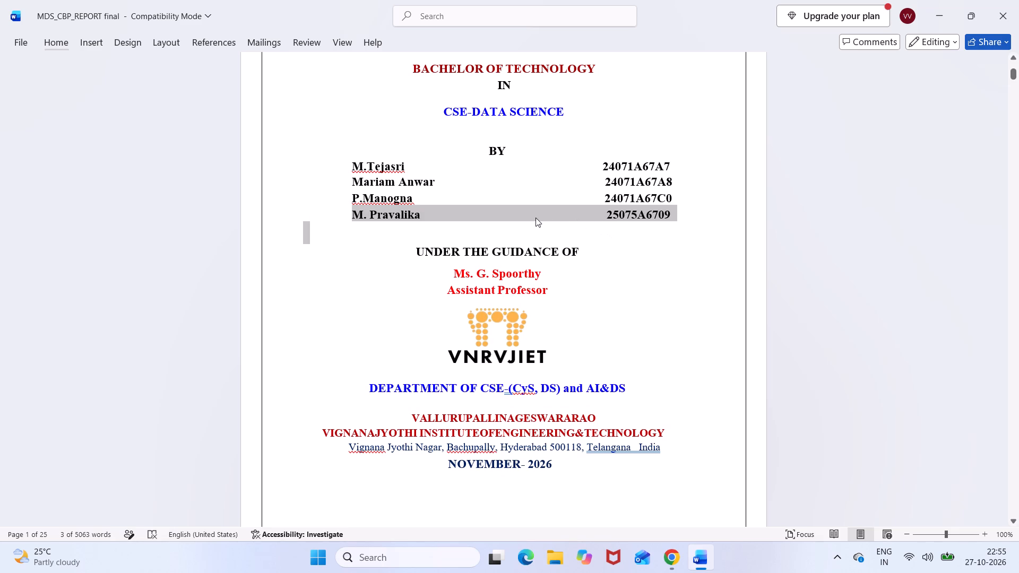
# Replace the fourth student's name with the correct student's initial and name, keeping the roll number on the same line.
pyautogui.click(423, 214)
pyautogui.press('BackSpace')
pyautogui.press('BackSpace')
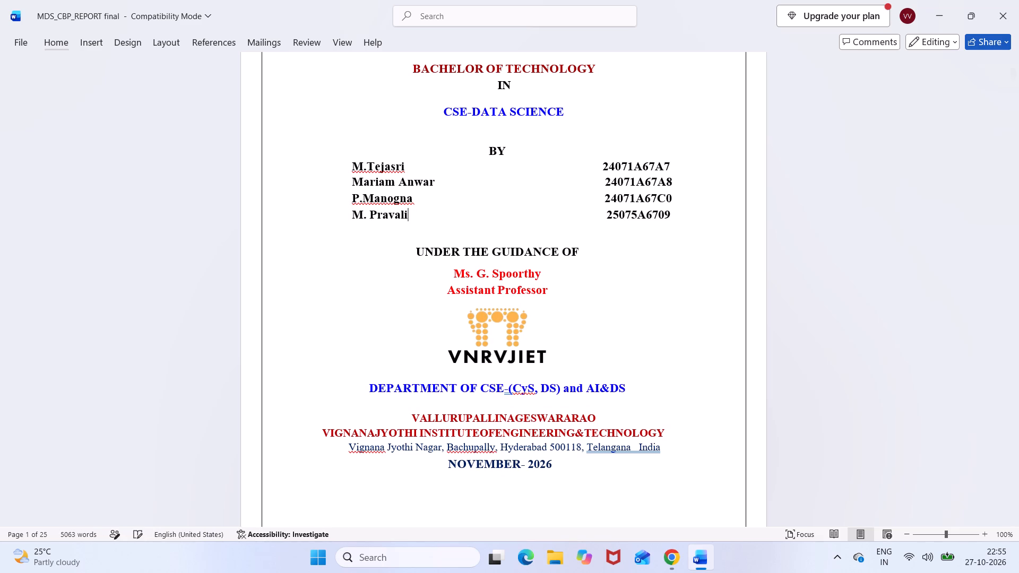
pyautogui.press('BackSpace')
pyautogui.press('BackSpace')
pyautogui.press('BackSpace')
pyautogui.press('BackSpace')
pyautogui.press('BackSpace')
pyautogui.press('BackSpace')
pyautogui.press('BackSpace')
pyautogui.press('BackSpace')
pyautogui.press('BackSpace')
pyautogui.press('BackSpace')
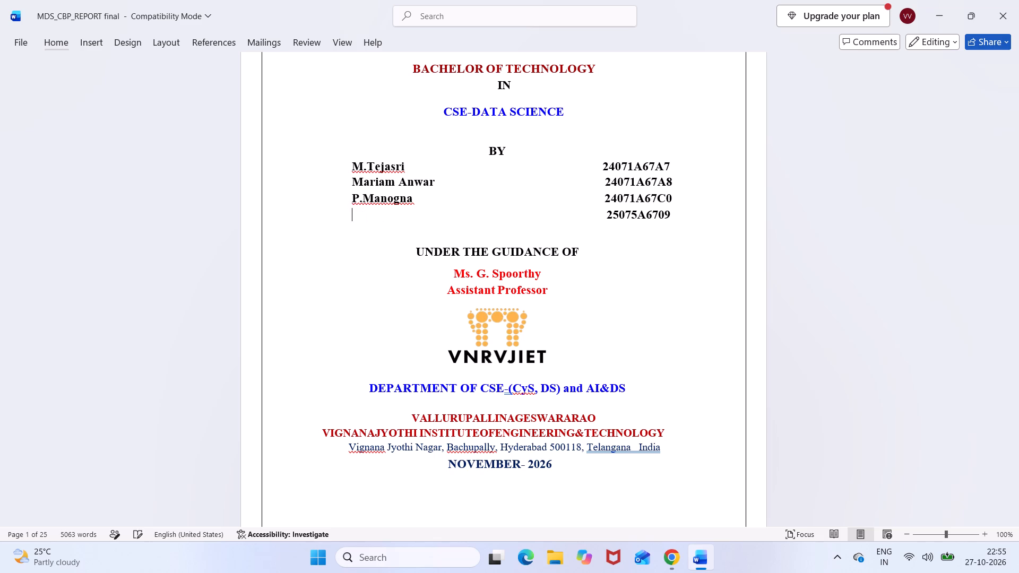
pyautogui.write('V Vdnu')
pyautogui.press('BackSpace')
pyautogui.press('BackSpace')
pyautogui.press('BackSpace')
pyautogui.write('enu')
# Place the text cursor inside the fourth student's roll number for editing.
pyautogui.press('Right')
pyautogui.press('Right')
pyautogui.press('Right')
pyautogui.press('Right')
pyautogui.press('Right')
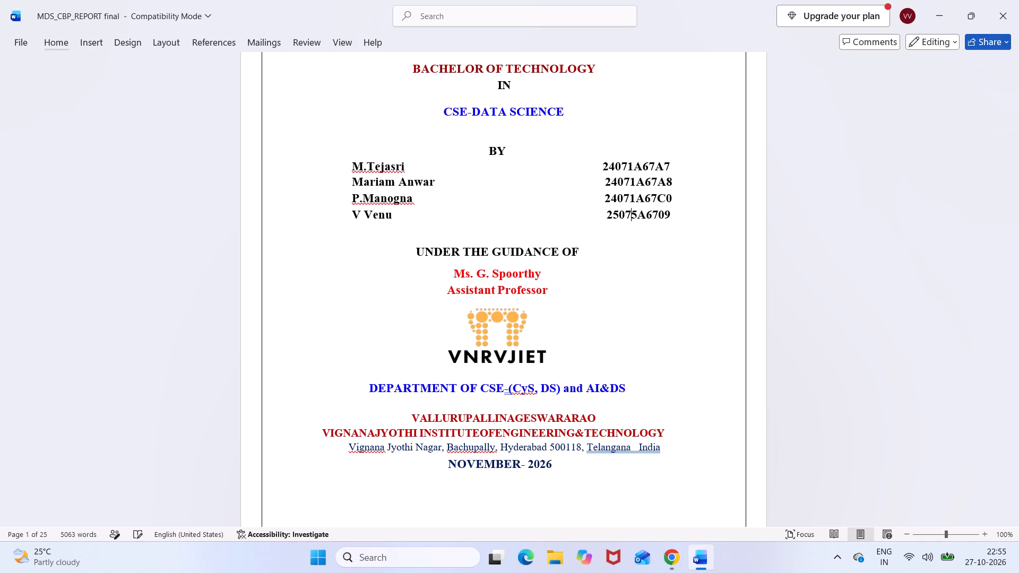
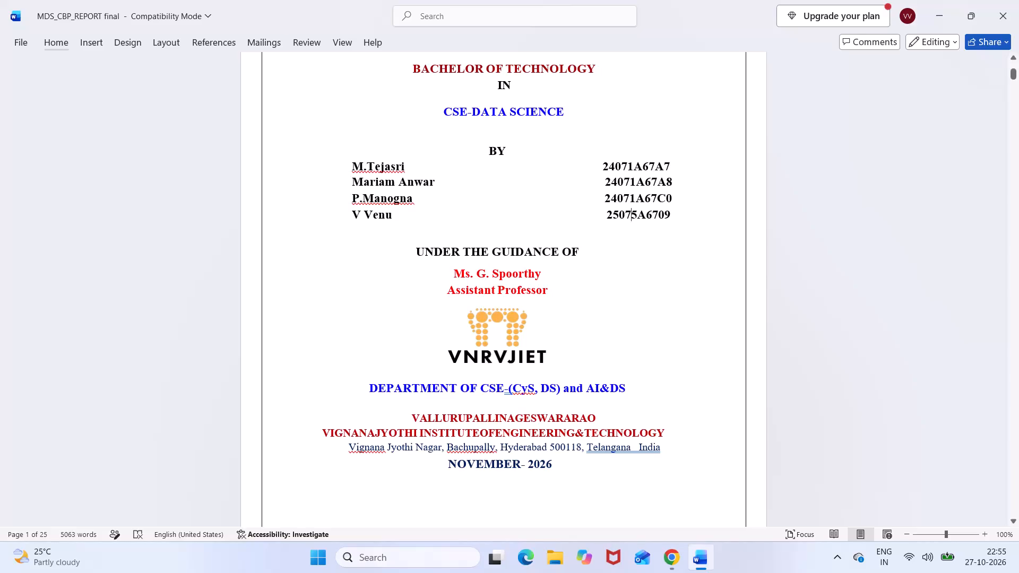
# Correct the digits before the letter A in the fourth student's roll number to match the prefix of the roll numbers above.
pyautogui.press('BackSpace')
pyautogui.press('BackSpace')
pyautogui.press('BackSpace')
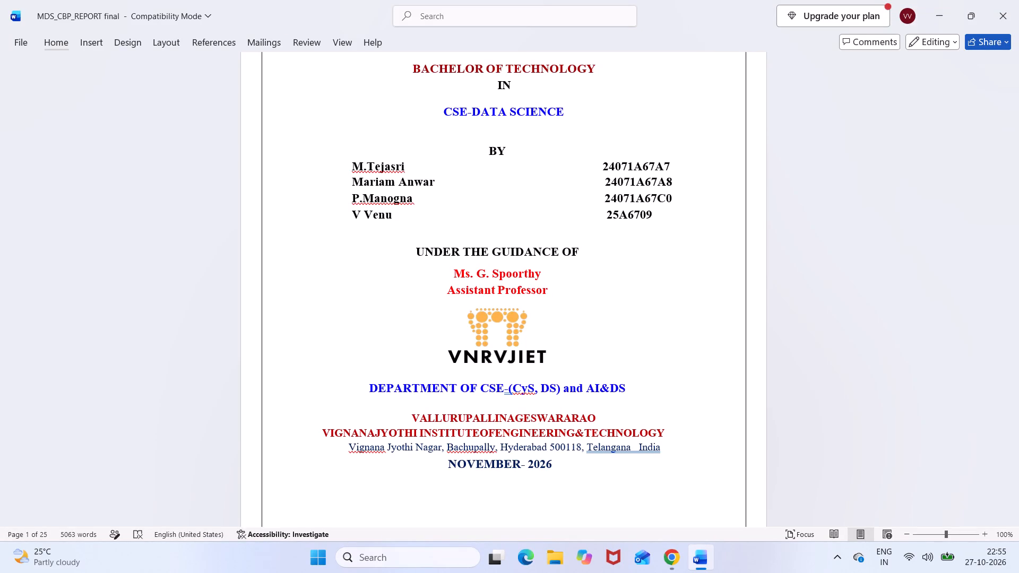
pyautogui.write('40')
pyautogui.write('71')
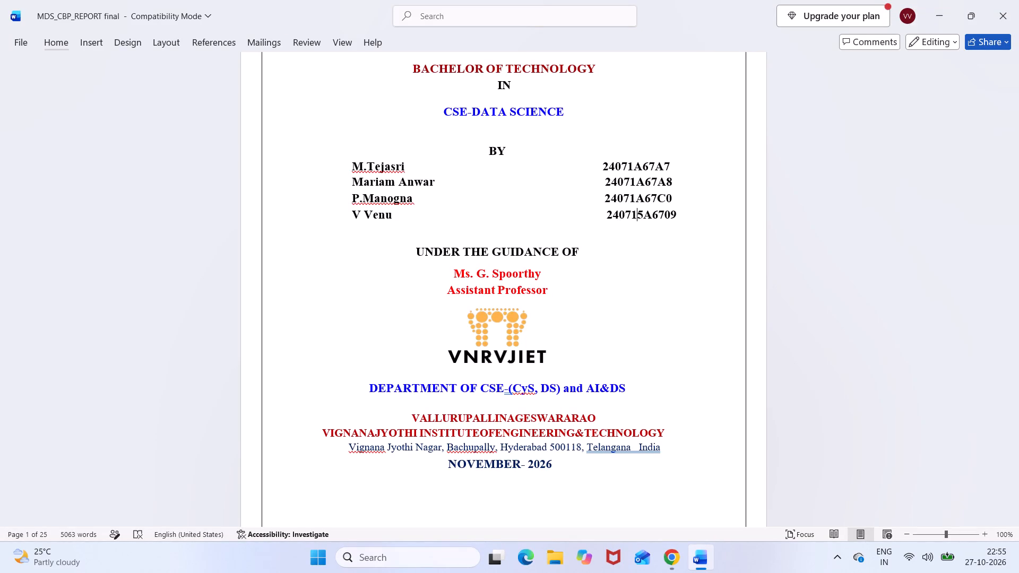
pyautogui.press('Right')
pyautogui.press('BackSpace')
# Replace the last two characters of the fourth student's roll number with the correct letter and digit.
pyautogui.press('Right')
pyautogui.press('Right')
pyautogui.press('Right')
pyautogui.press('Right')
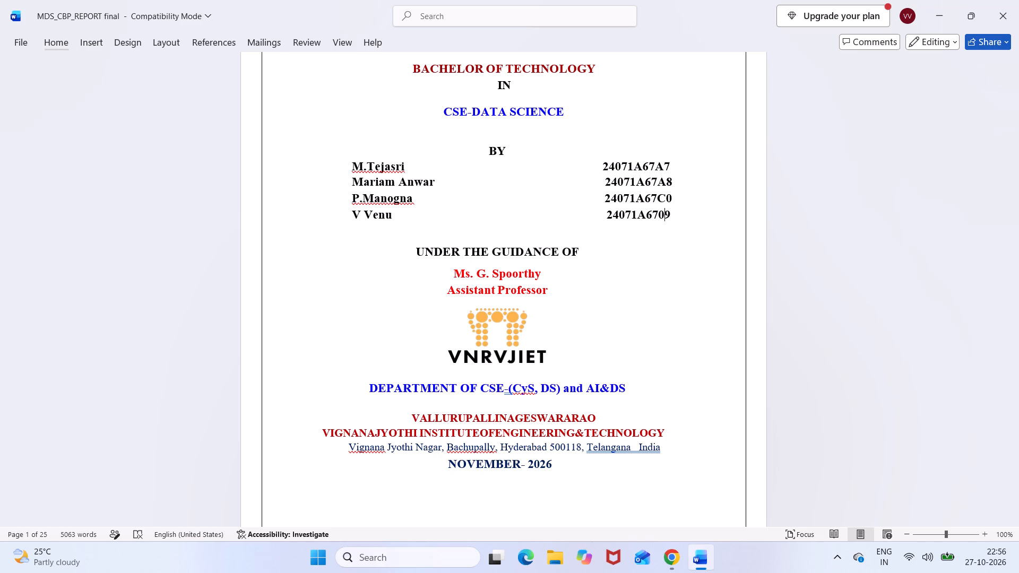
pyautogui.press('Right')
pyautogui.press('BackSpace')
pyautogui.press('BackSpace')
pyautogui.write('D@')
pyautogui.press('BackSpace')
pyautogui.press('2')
# Select all four student lines, names and roll numbers, under BY on the cover page.
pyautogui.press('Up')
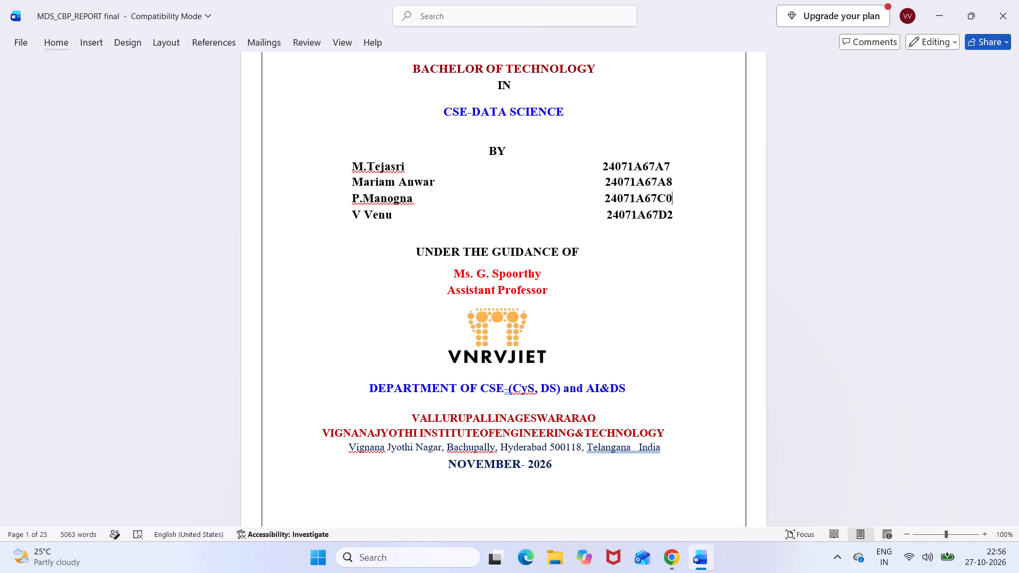
pyautogui.hscroll(1, 644, 383)
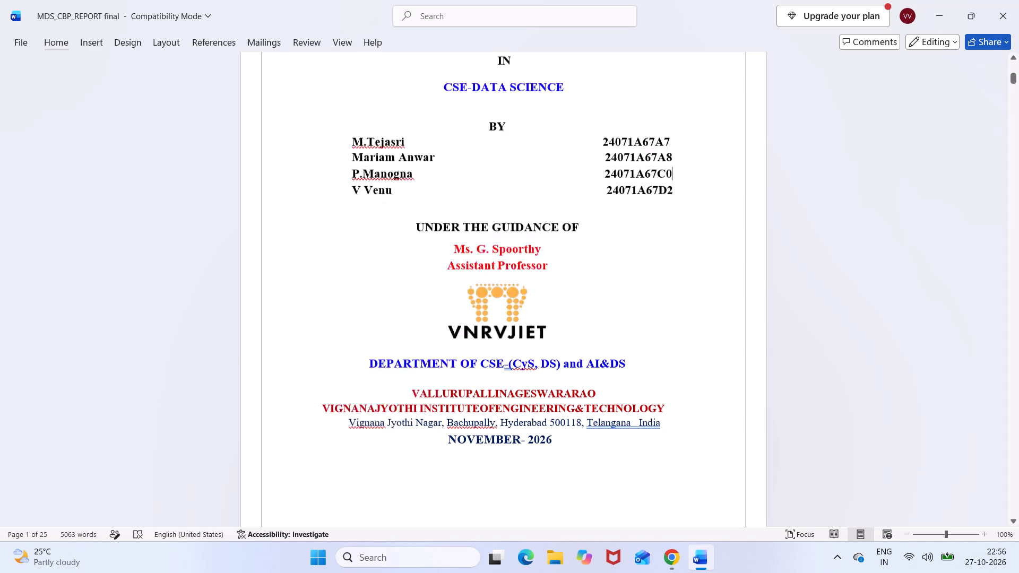
pyautogui.hscroll(1, 644, 383)
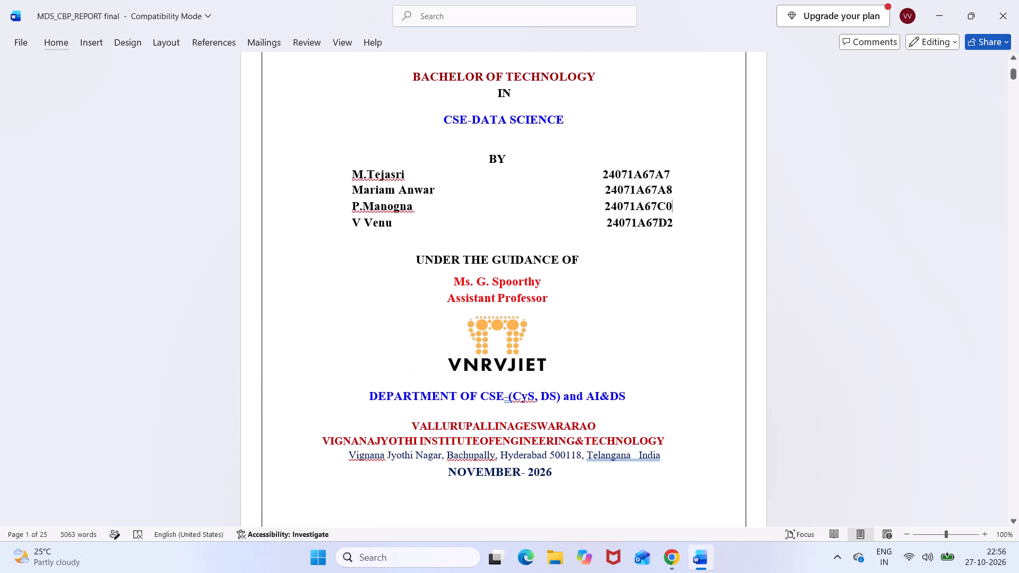
pyautogui.moveTo(350, 172); pyautogui.dragTo(673, 234)
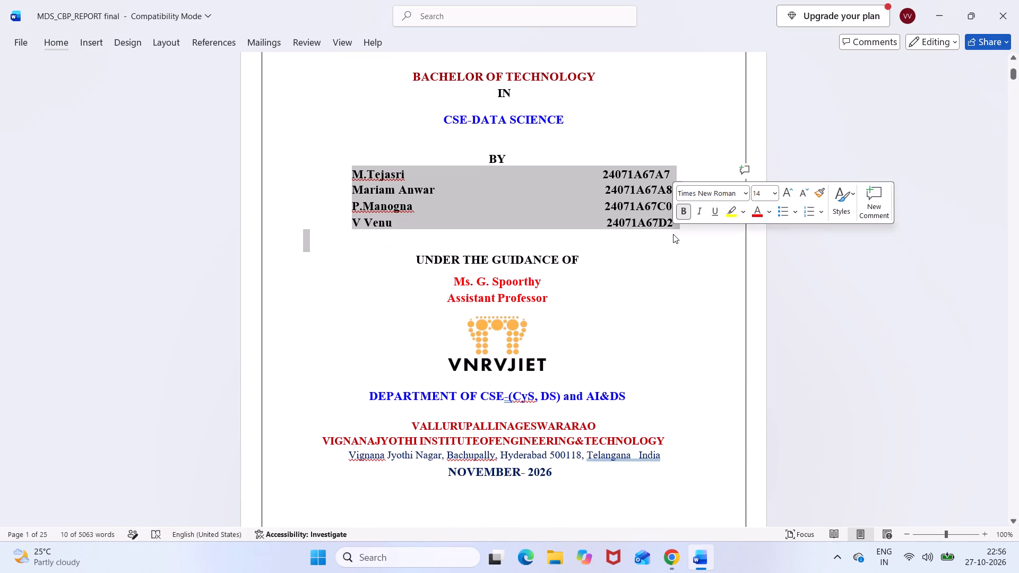
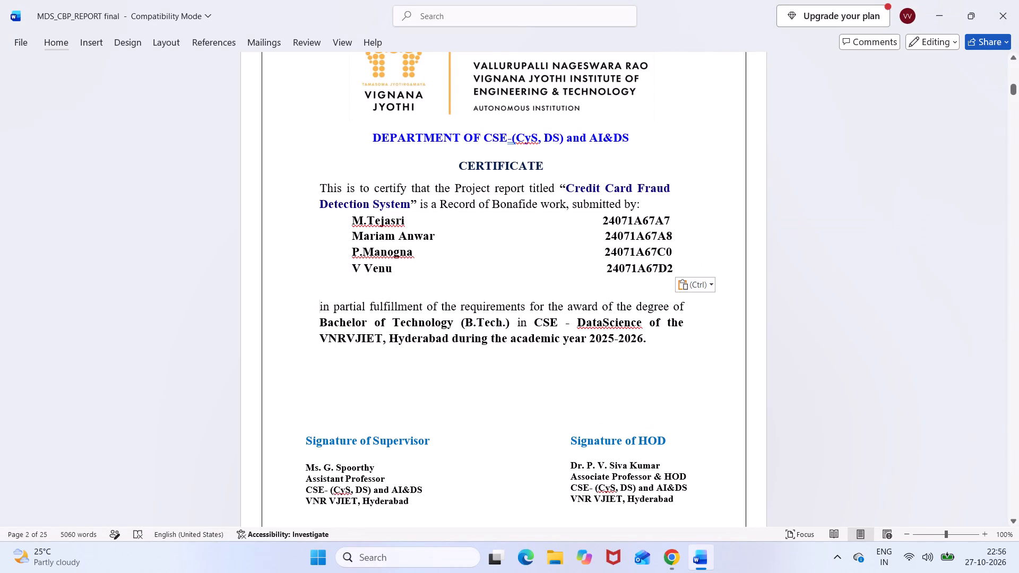
# Remove the blank space between the student list and the "in partial fulfillment" paragraph on the certificate page.
pyautogui.press('BackSpace')
pyautogui.press('BackSpace')
pyautogui.press('BackSpace')
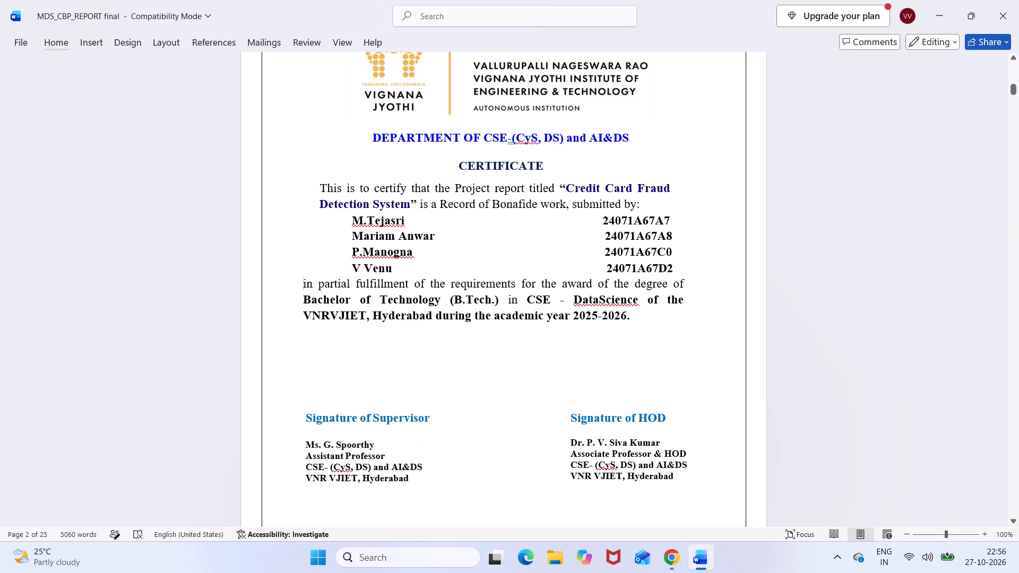
# Copy the project title "Subscription Cancellation Prediction" from the top of the cover page.
pyautogui.scroll(9, 560, 169)
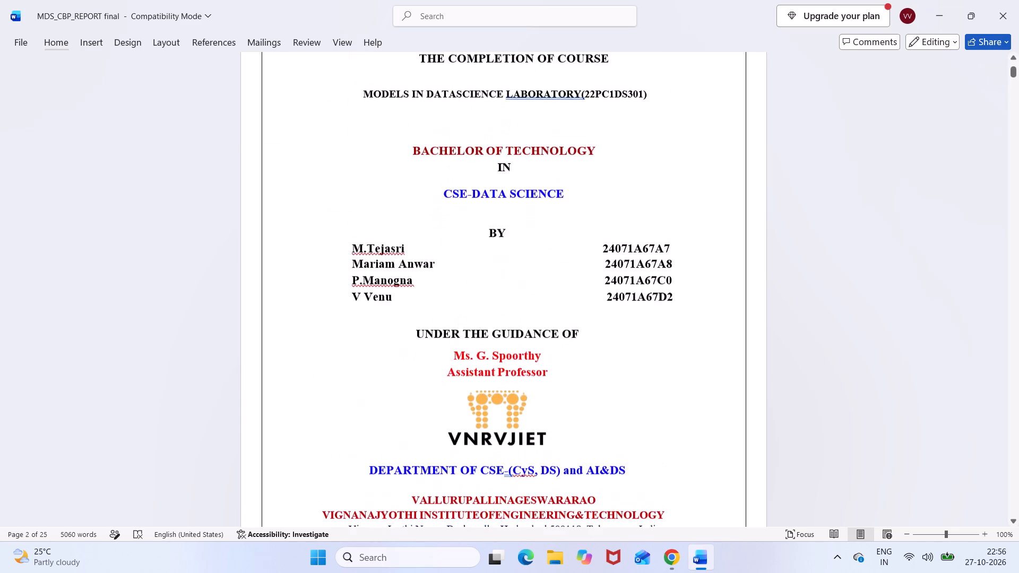
pyautogui.scroll(6, 560, 169)
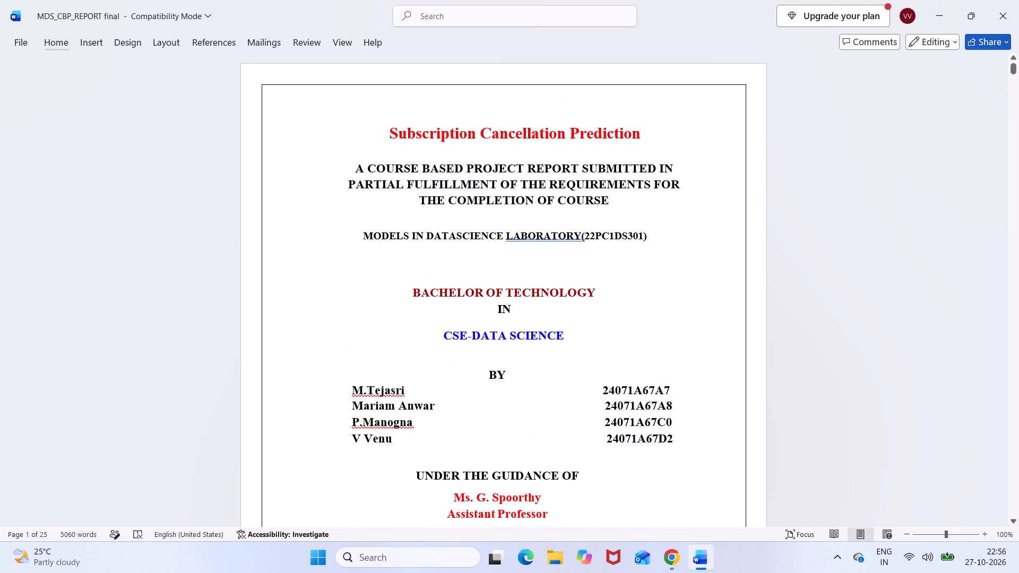
pyautogui.moveTo(390, 133); pyautogui.dragTo(645, 138)
pyautogui.hotkey('ctrl', 'c')
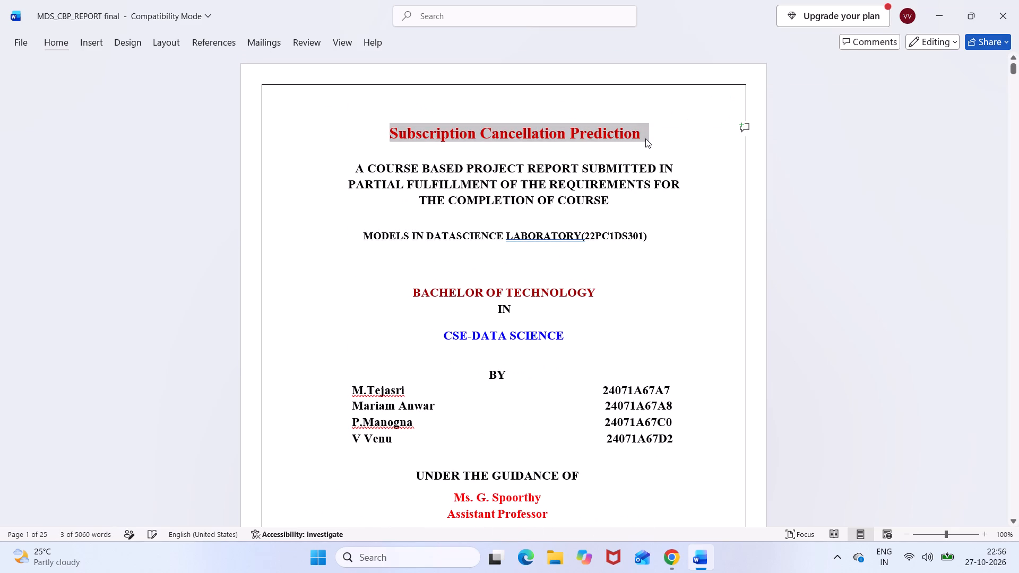
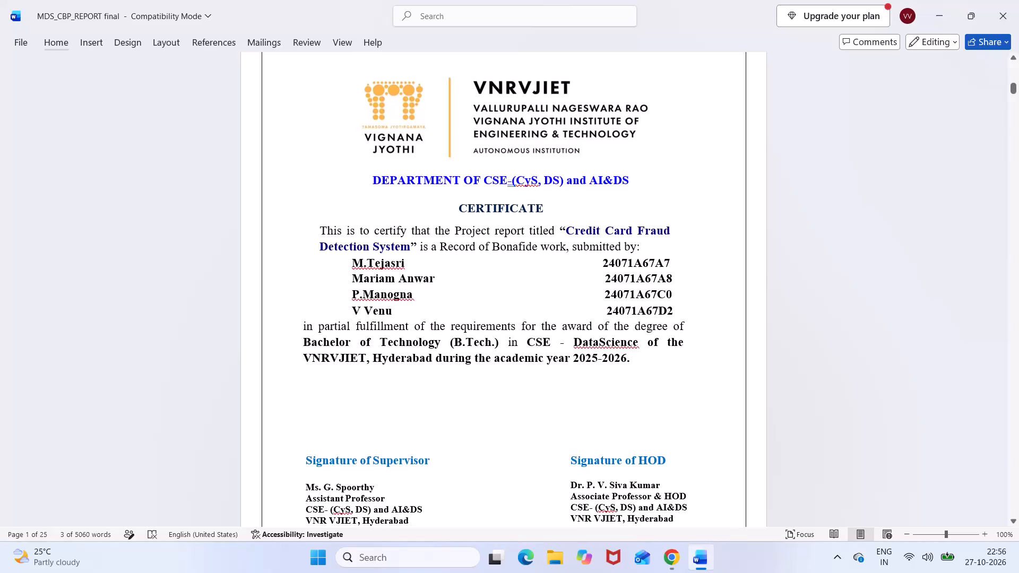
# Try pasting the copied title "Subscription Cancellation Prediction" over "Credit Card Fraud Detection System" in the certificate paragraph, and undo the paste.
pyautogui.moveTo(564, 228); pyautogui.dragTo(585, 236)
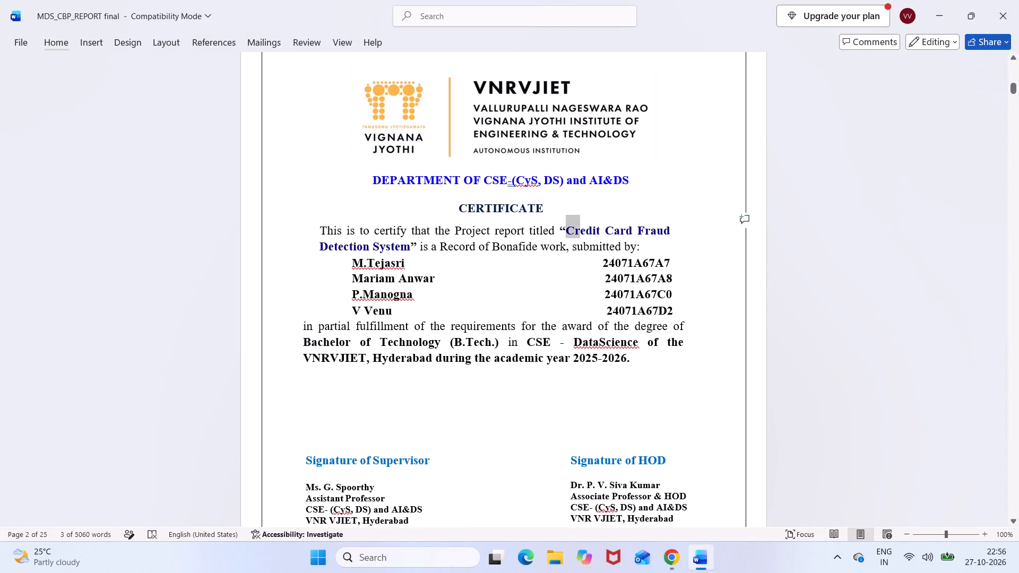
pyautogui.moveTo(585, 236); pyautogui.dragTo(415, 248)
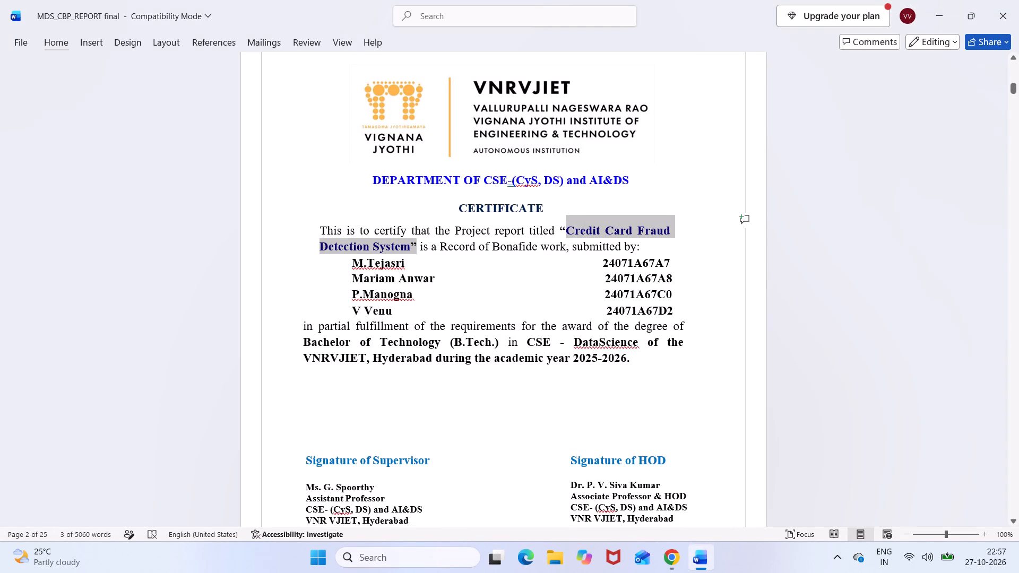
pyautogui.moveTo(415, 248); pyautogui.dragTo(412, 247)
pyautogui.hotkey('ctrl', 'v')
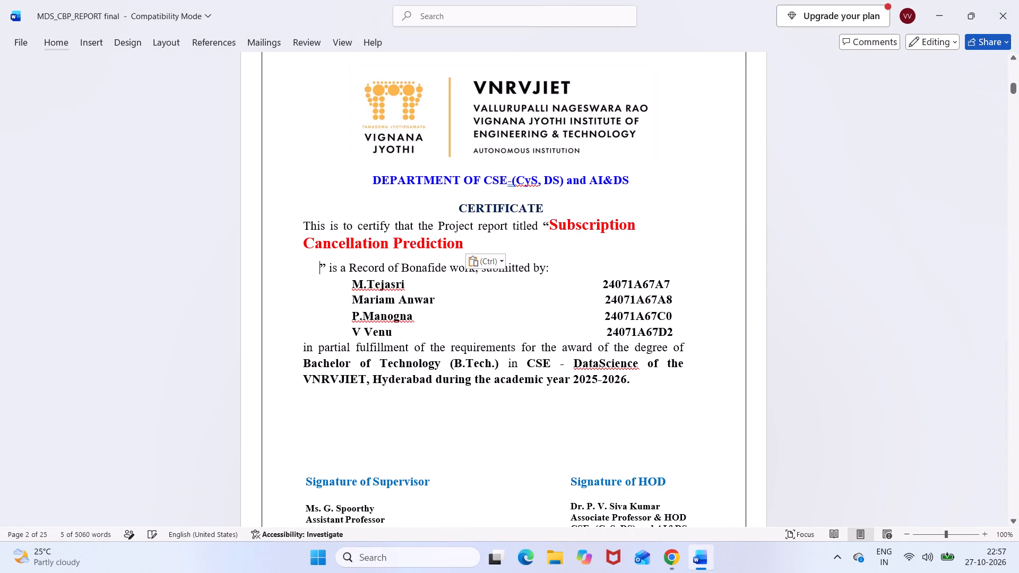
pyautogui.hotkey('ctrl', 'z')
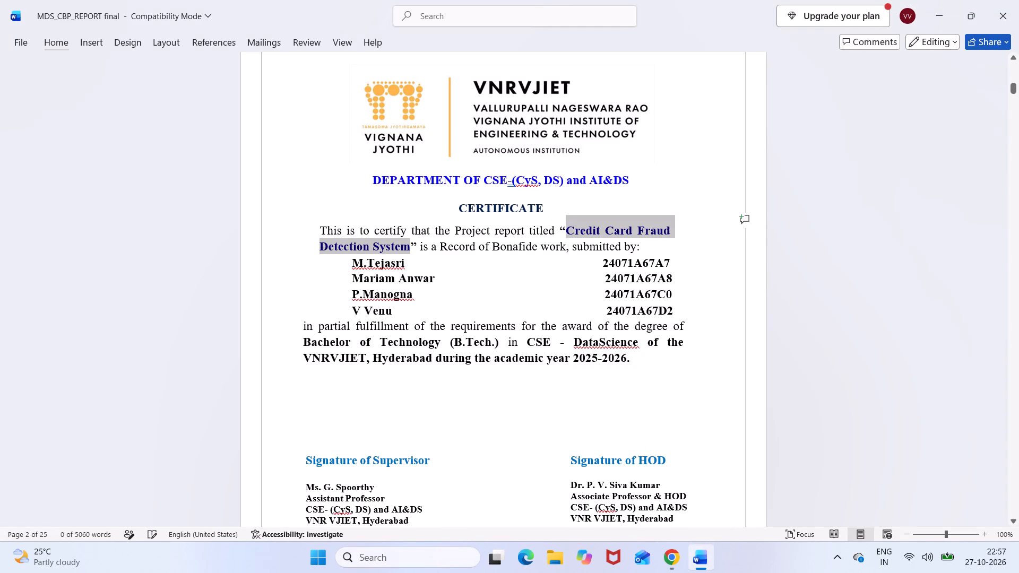
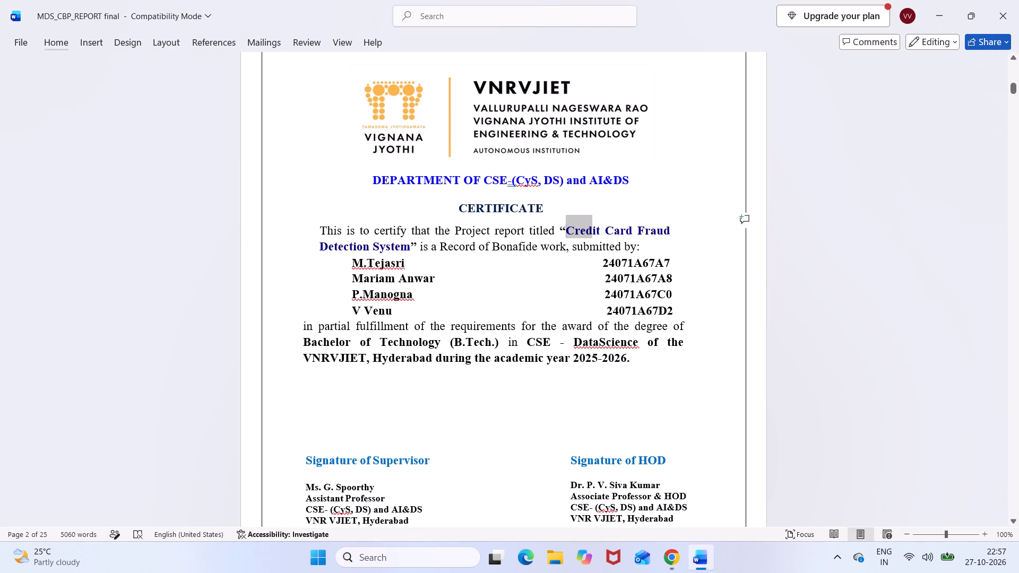
# Replace "Credit Card Fraud Detection System" in the certificate paragraph with the copied title "Subscription Cancellation Prediction".
pyautogui.moveTo(553, 244); pyautogui.dragTo(411, 249)
pyautogui.hotkey('ctrl', 'v')
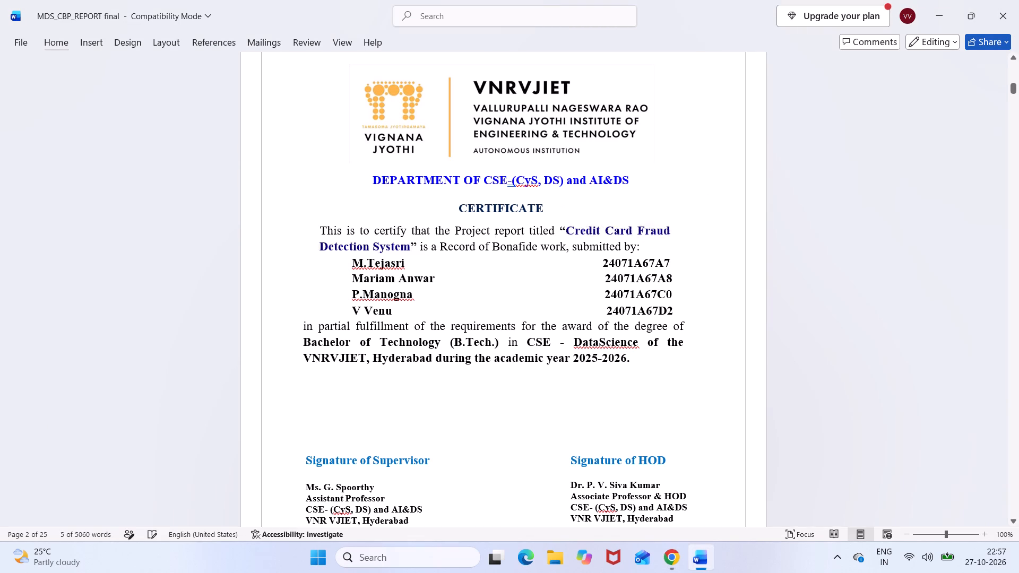
# Try justified alignment on the certificate body text through "academic year 2025-2026." and set it to left-aligned.
pyautogui.click(300, 325)
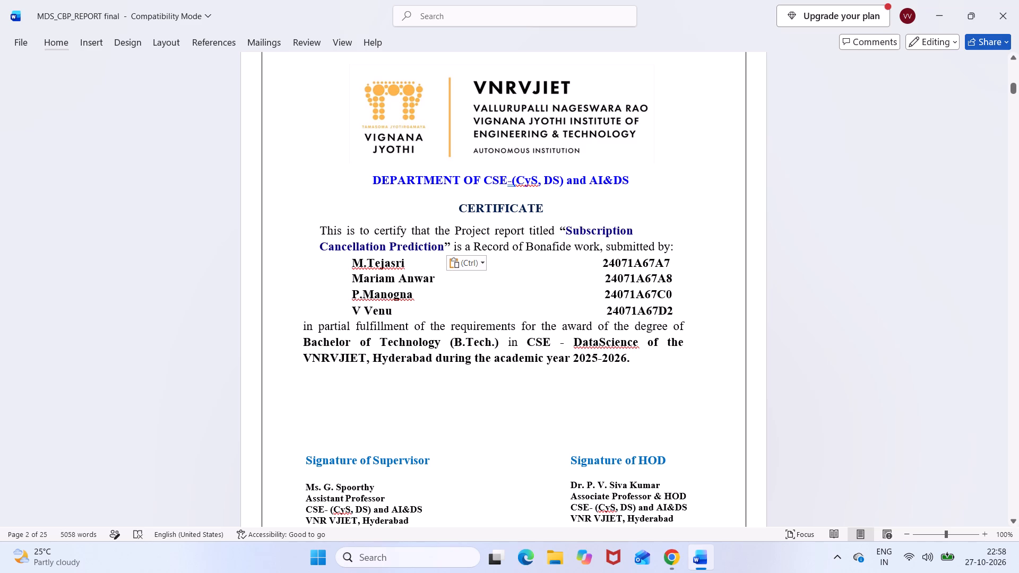
pyautogui.moveTo(314, 227); pyautogui.dragTo(620, 353)
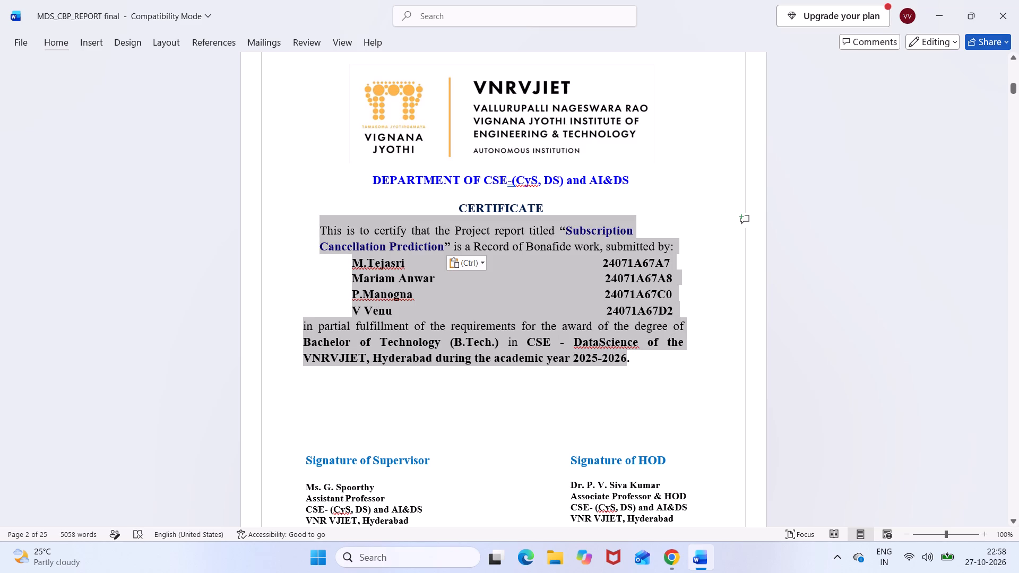
pyautogui.moveTo(620, 353); pyautogui.dragTo(664, 354)
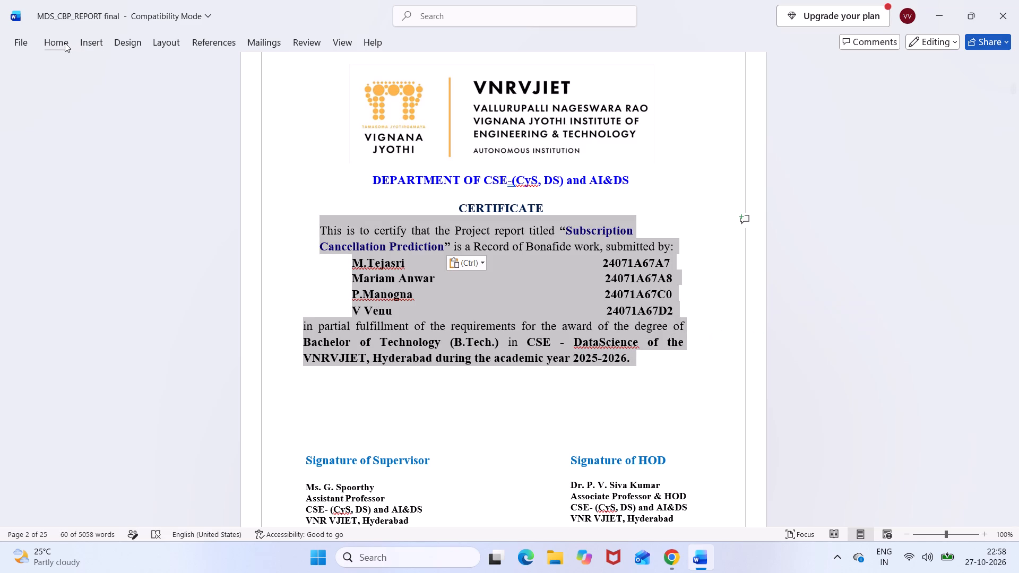
pyautogui.click(65, 42)
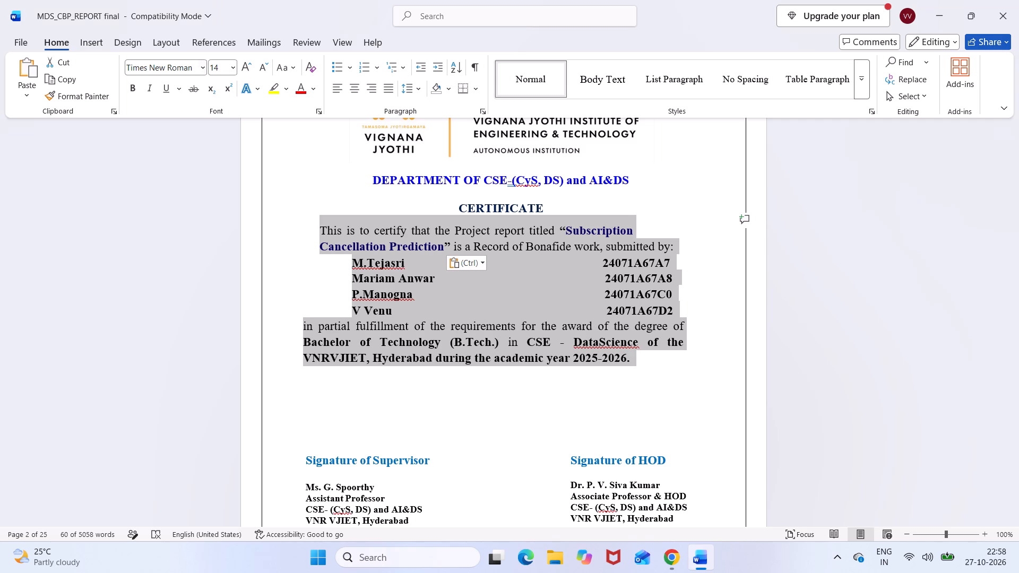
pyautogui.click(384, 91)
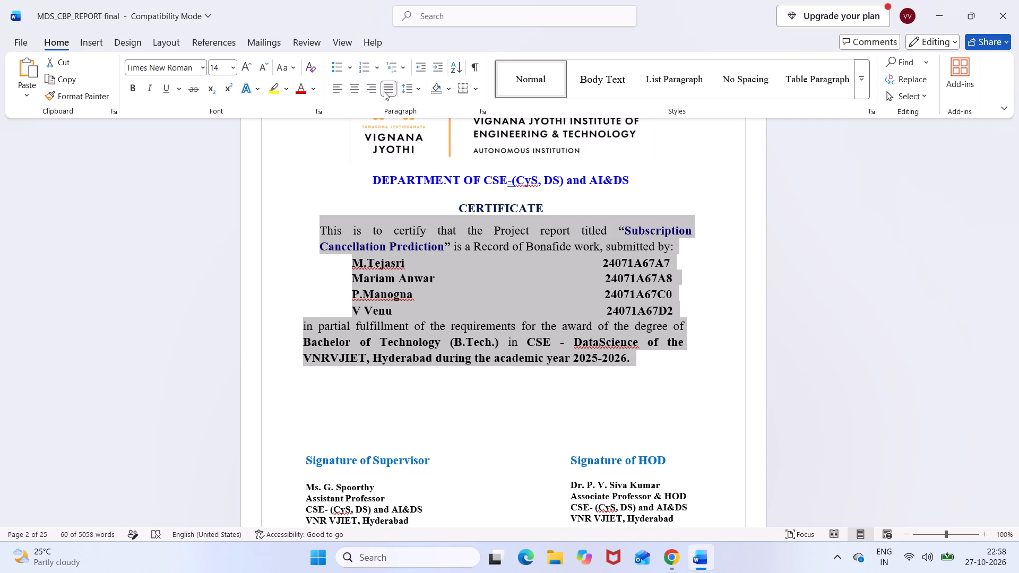
pyautogui.click(384, 91)
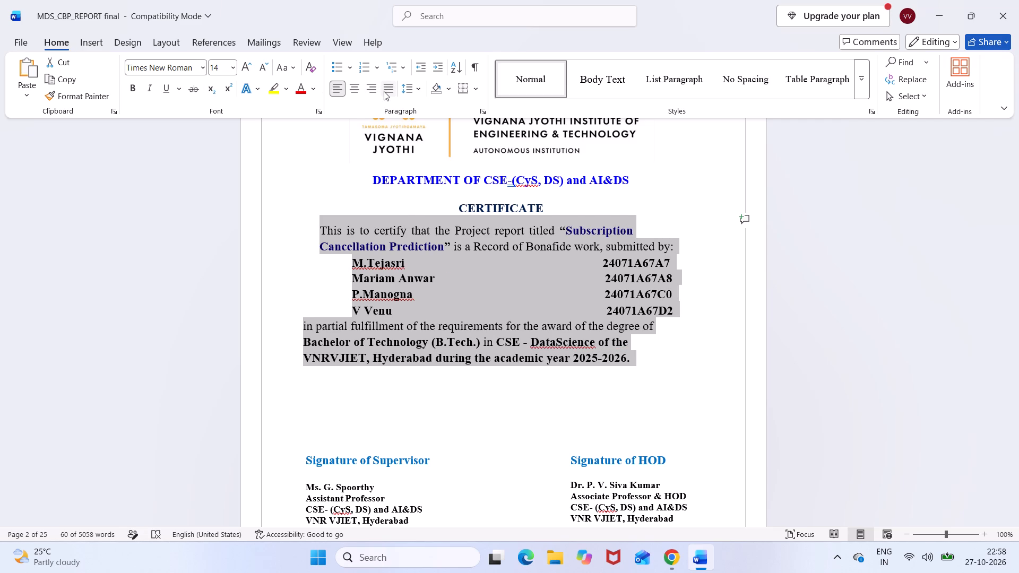
pyautogui.click(384, 91)
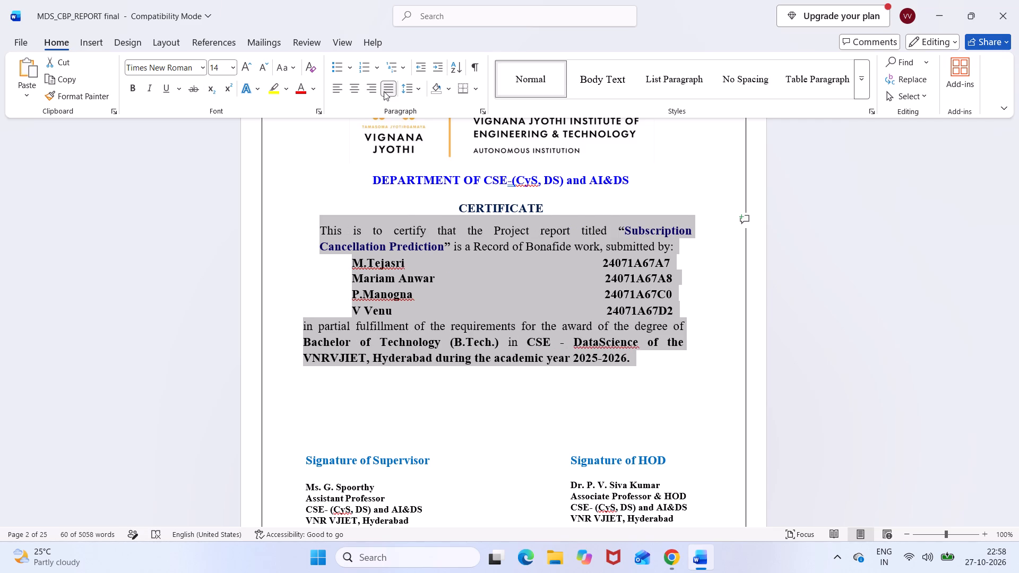
pyautogui.click(384, 91)
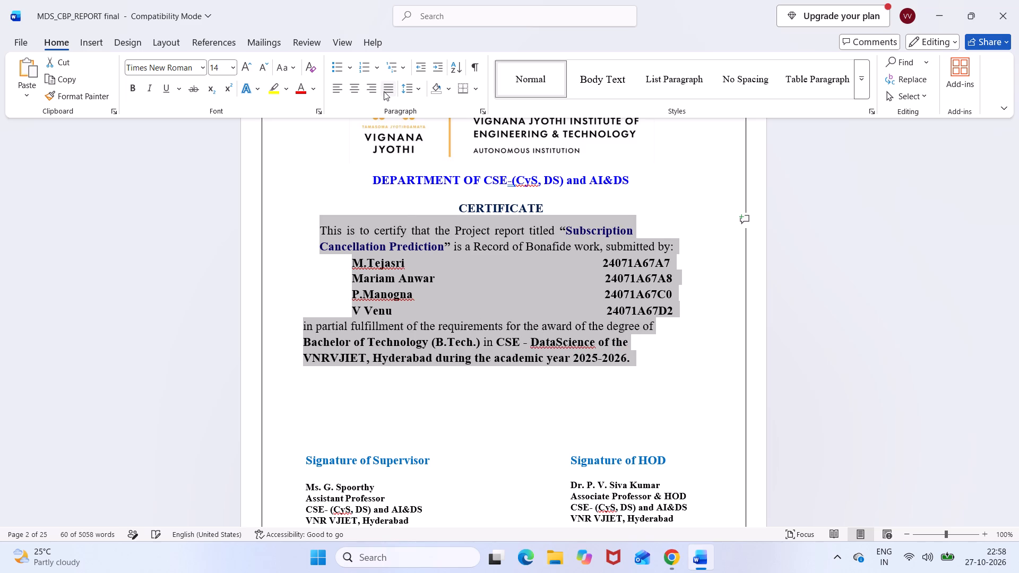
pyautogui.click(300, 227)
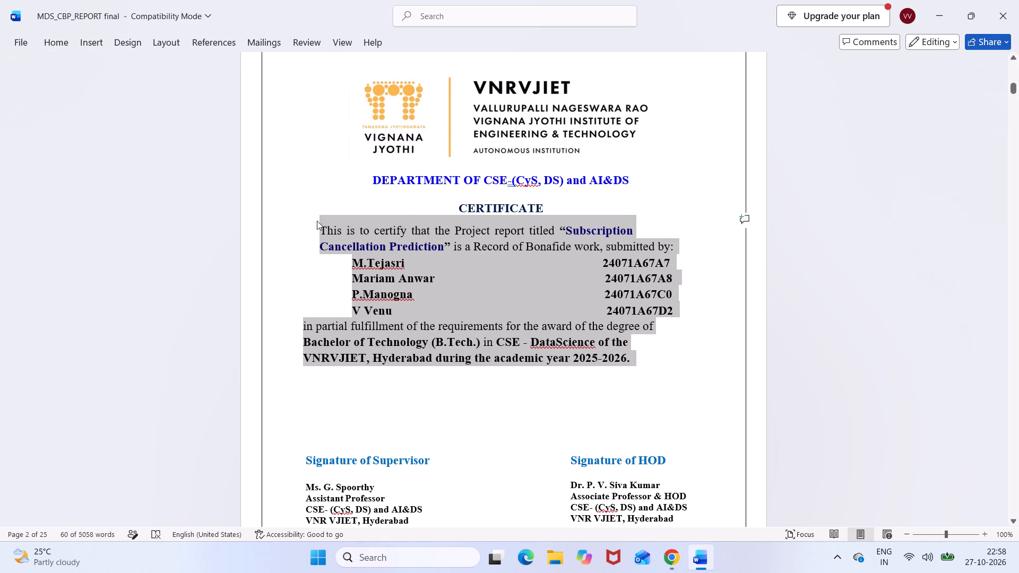
pyautogui.click(365, 208)
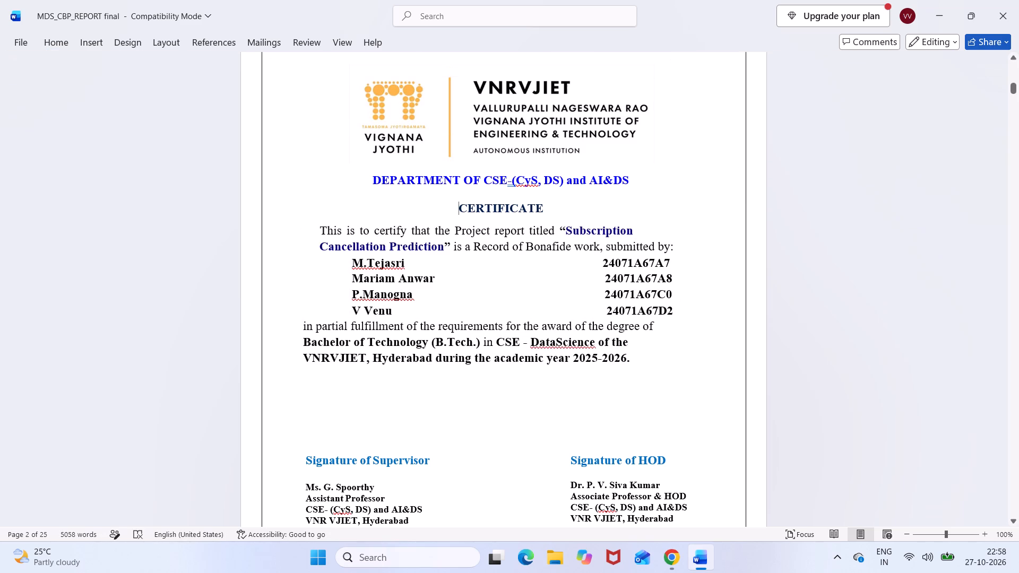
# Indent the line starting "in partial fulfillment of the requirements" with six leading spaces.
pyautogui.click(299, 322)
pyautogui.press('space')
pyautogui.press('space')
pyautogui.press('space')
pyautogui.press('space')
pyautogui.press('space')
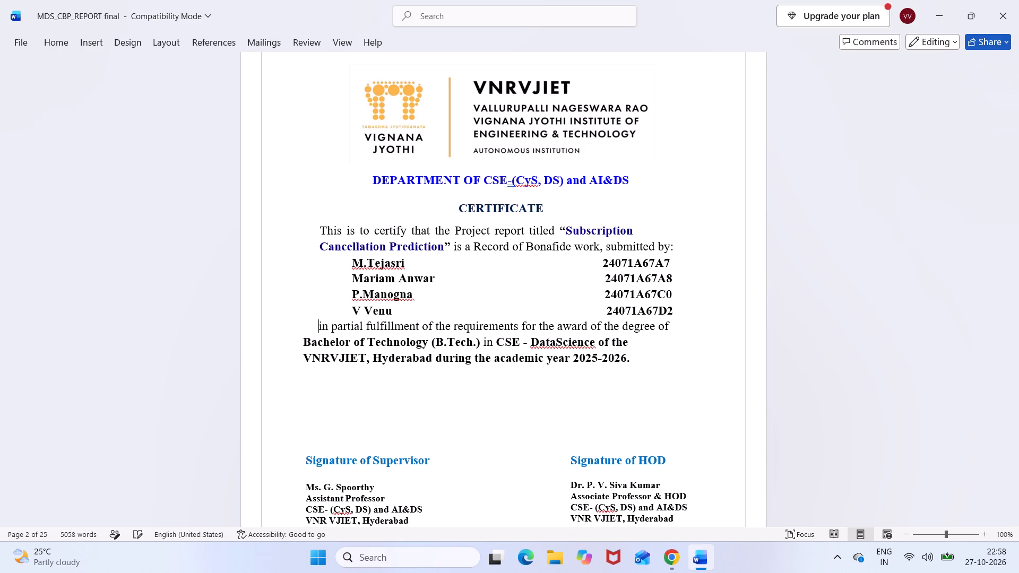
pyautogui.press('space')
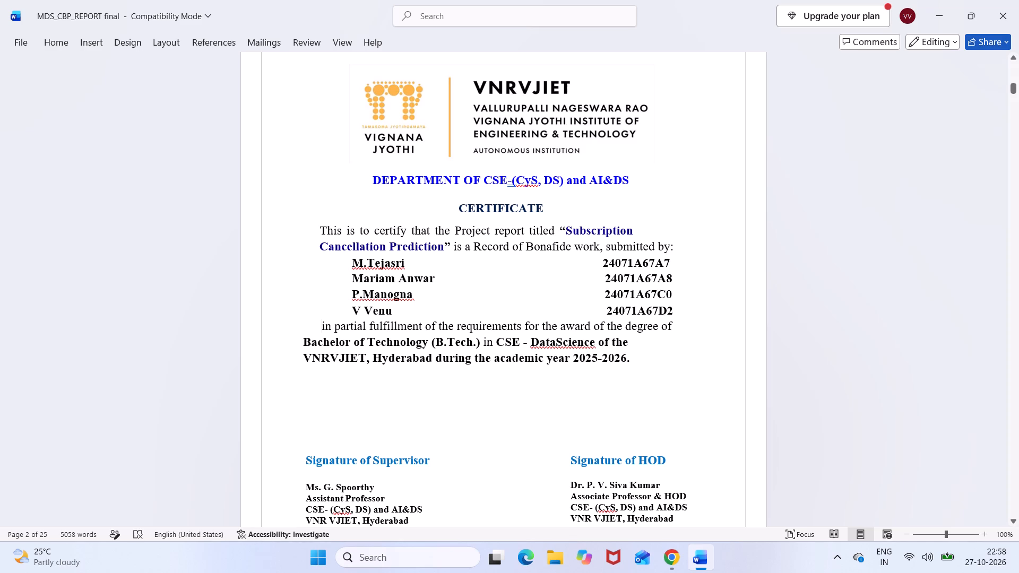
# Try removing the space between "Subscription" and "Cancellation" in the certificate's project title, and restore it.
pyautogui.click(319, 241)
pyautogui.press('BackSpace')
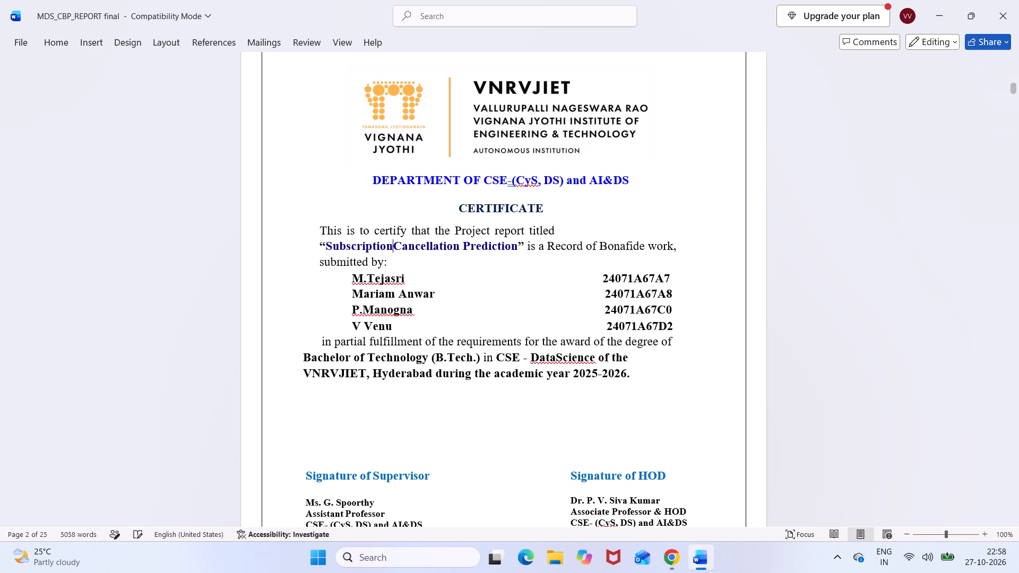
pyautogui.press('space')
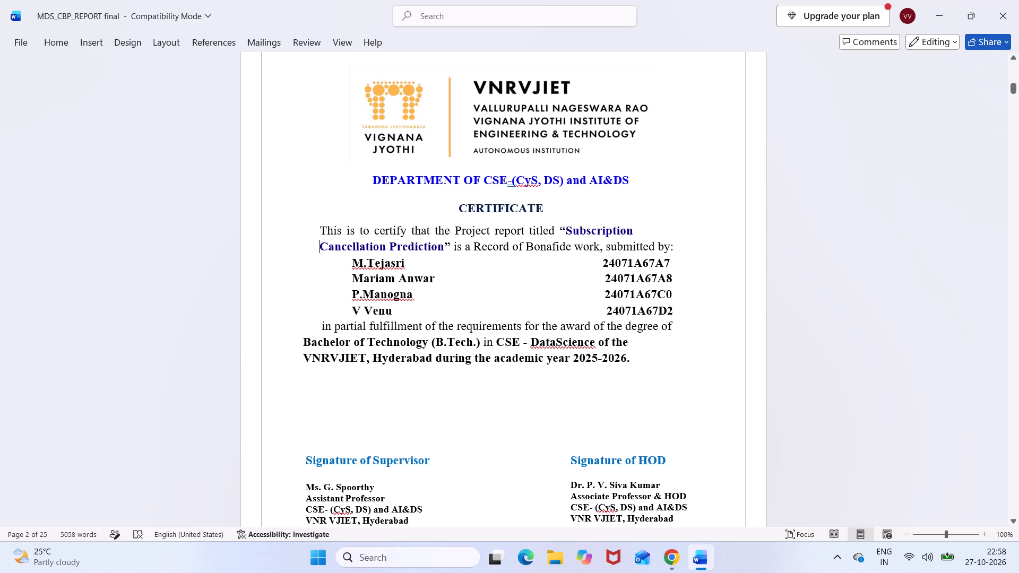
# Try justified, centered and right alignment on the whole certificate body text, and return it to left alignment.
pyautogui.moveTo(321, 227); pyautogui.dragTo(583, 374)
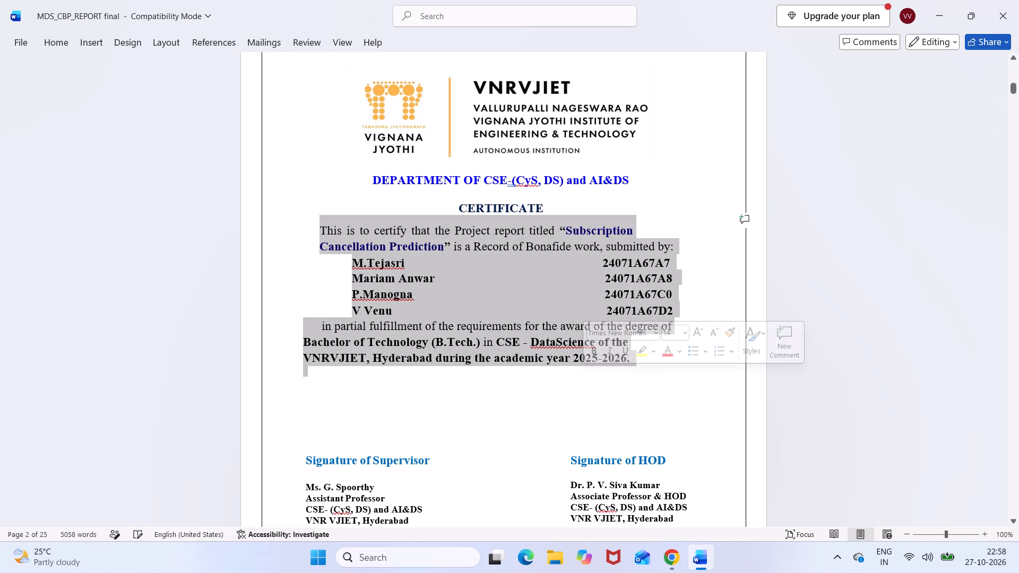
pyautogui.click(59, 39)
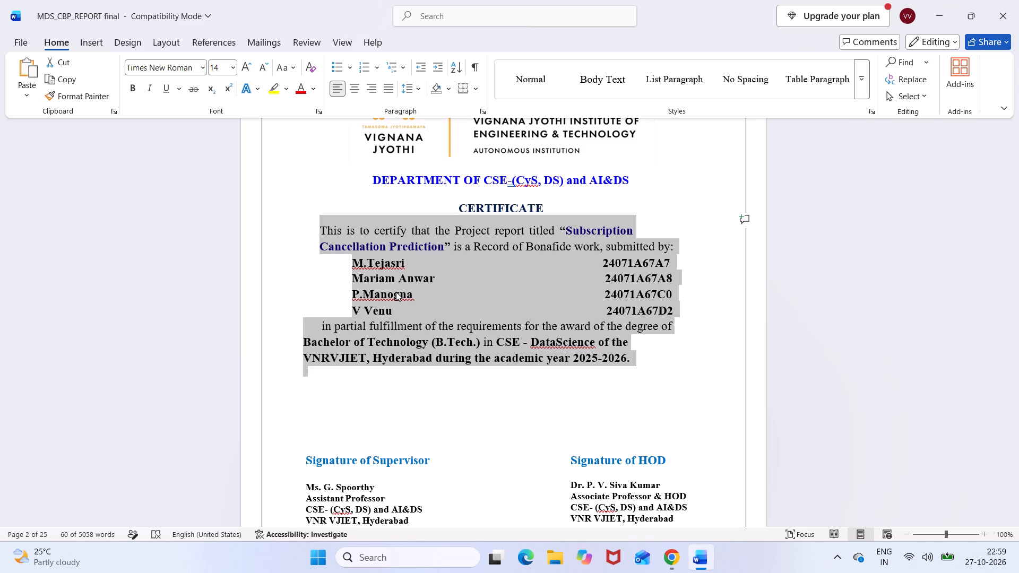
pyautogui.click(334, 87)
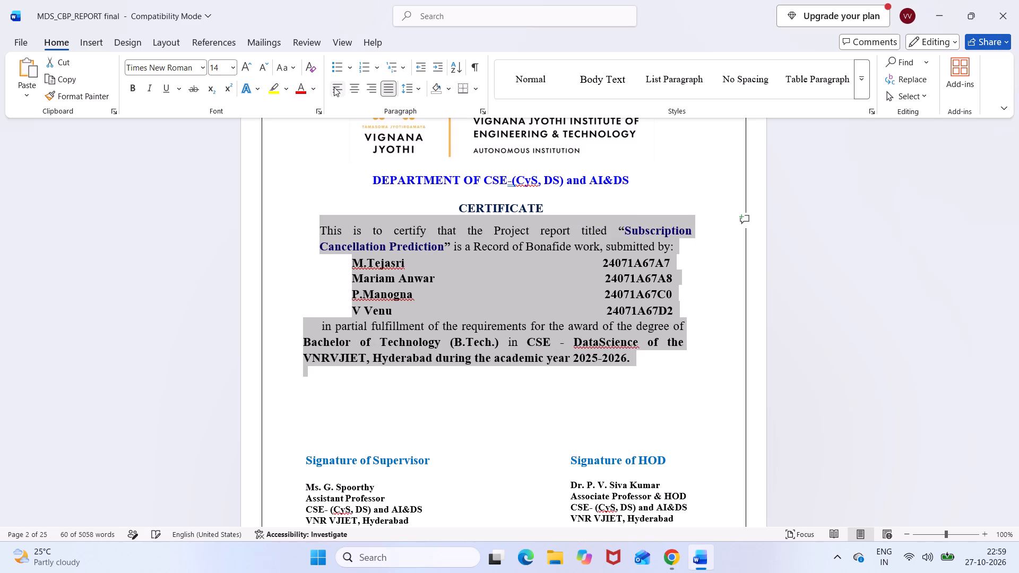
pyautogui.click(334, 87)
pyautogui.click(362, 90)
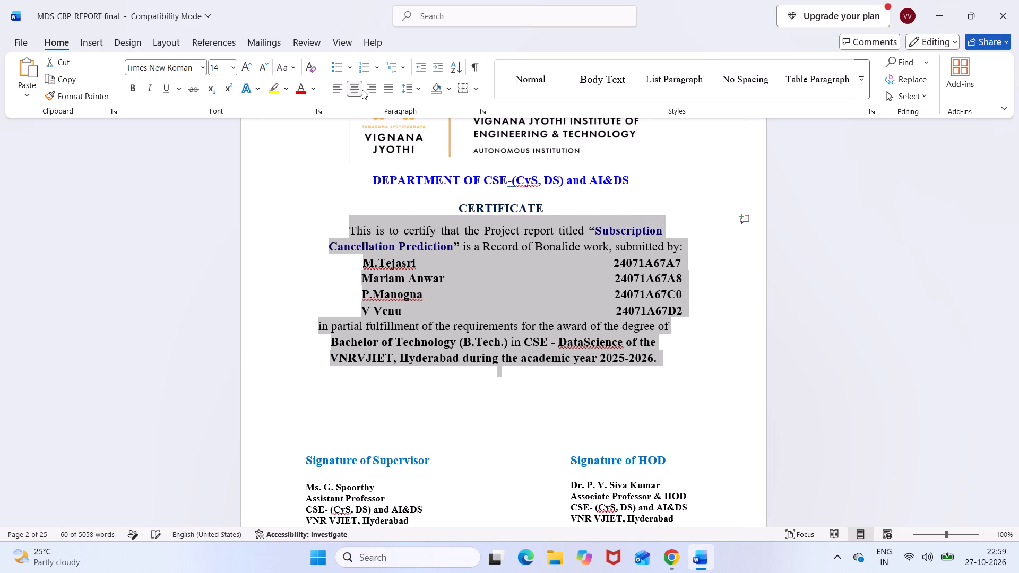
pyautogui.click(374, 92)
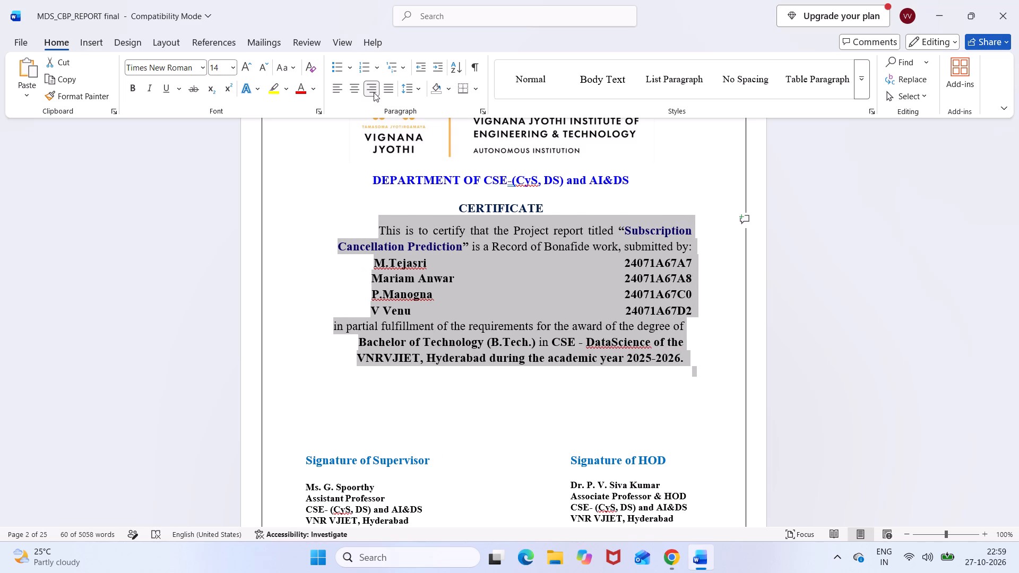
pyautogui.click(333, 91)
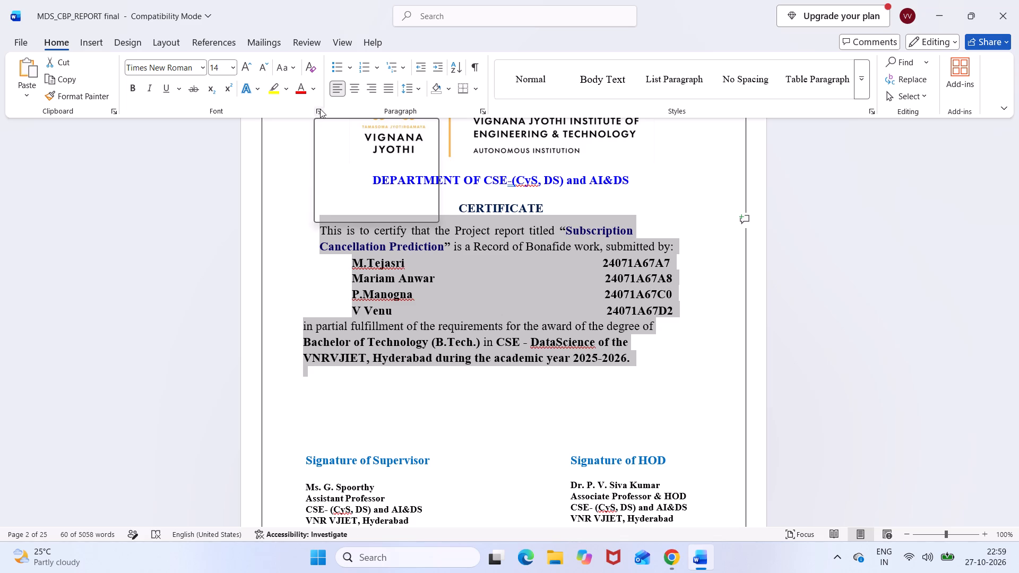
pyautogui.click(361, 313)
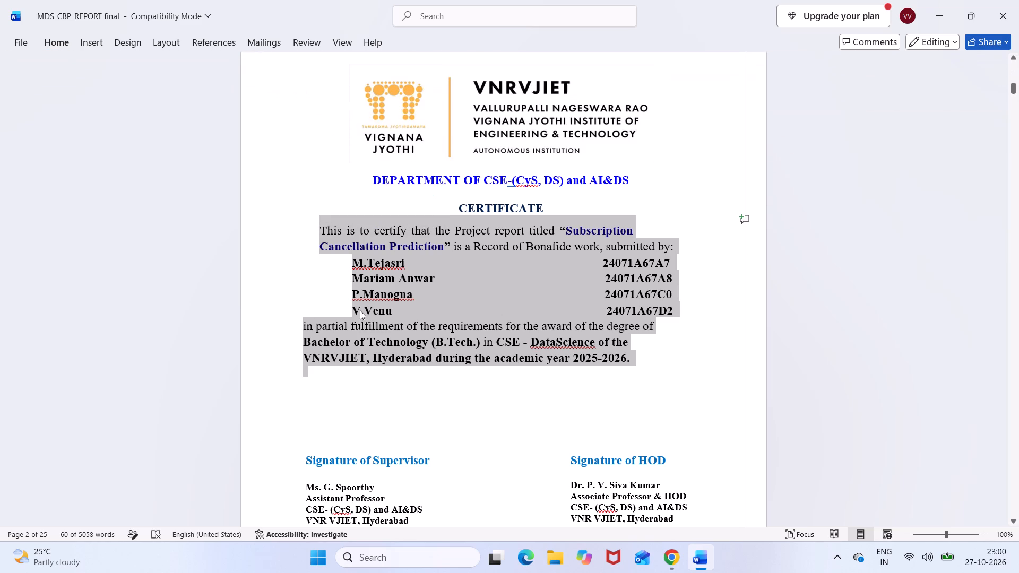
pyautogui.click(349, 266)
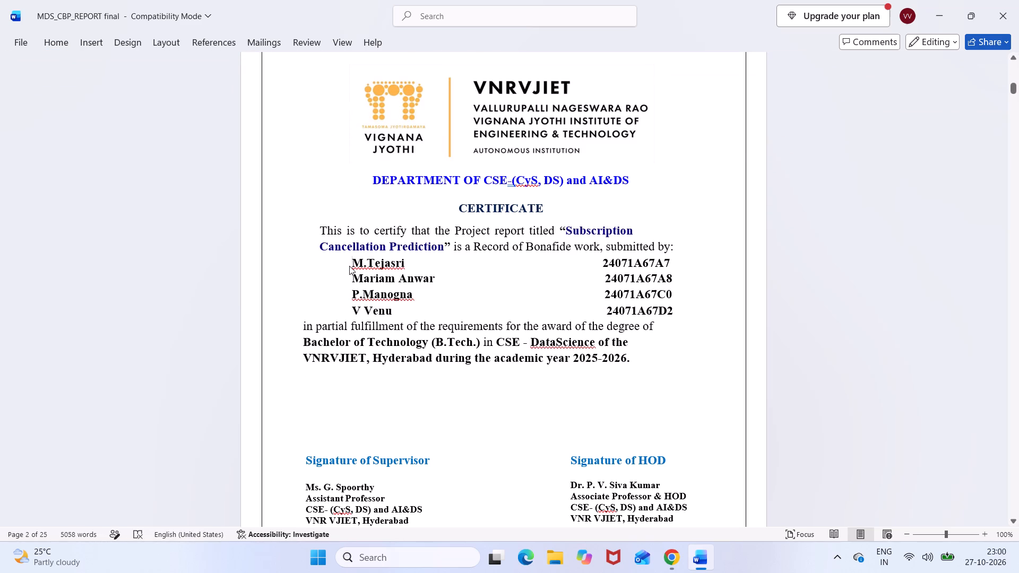
# Apply the No Spacing style to the certificate's opening paragraph, "This is to certify that the Project report titled".
pyautogui.click(317, 233)
pyautogui.click(54, 49)
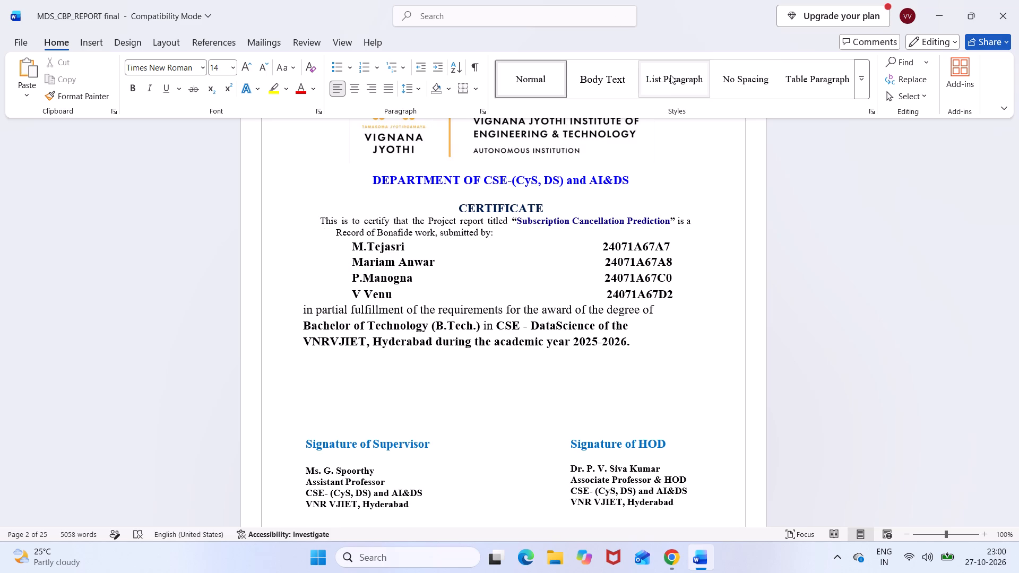
pyautogui.click(759, 76)
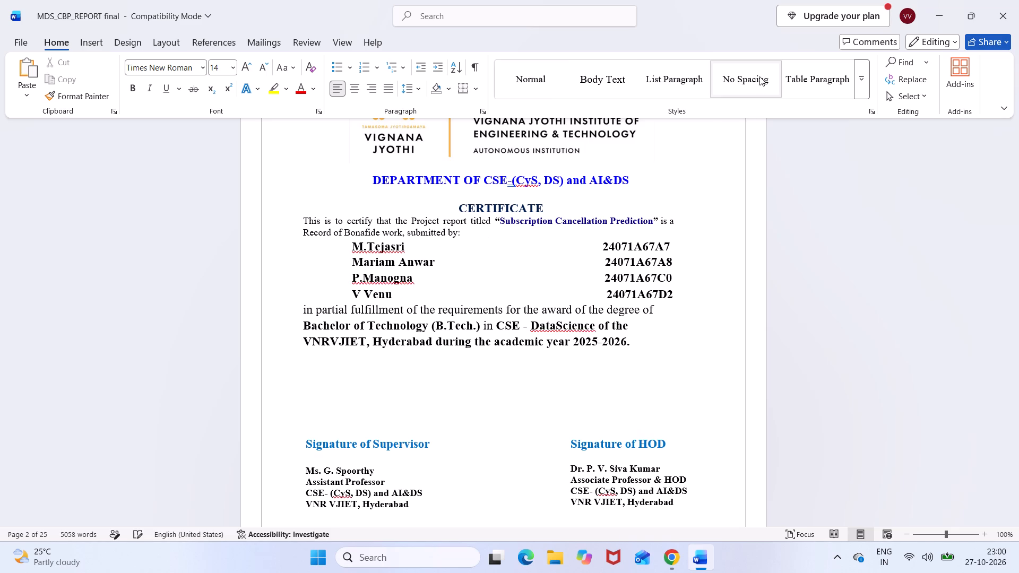
# Apply the Table Paragraph style to the whole certificate body, from "This is to certify" through "academic year 2025-2026.".
pyautogui.moveTo(652, 348); pyautogui.dragTo(270, 211)
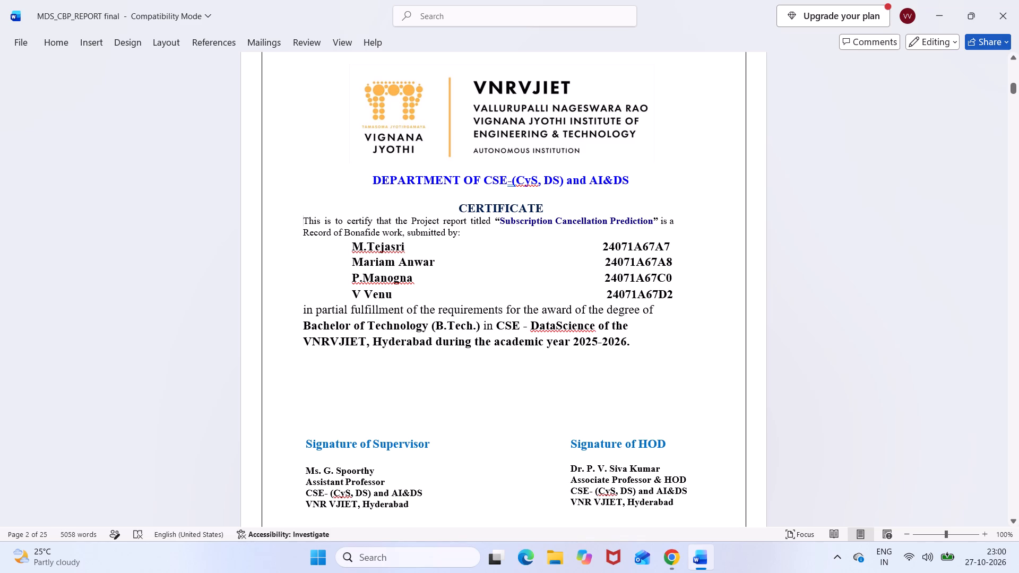
pyautogui.moveTo(303, 222); pyautogui.dragTo(566, 374)
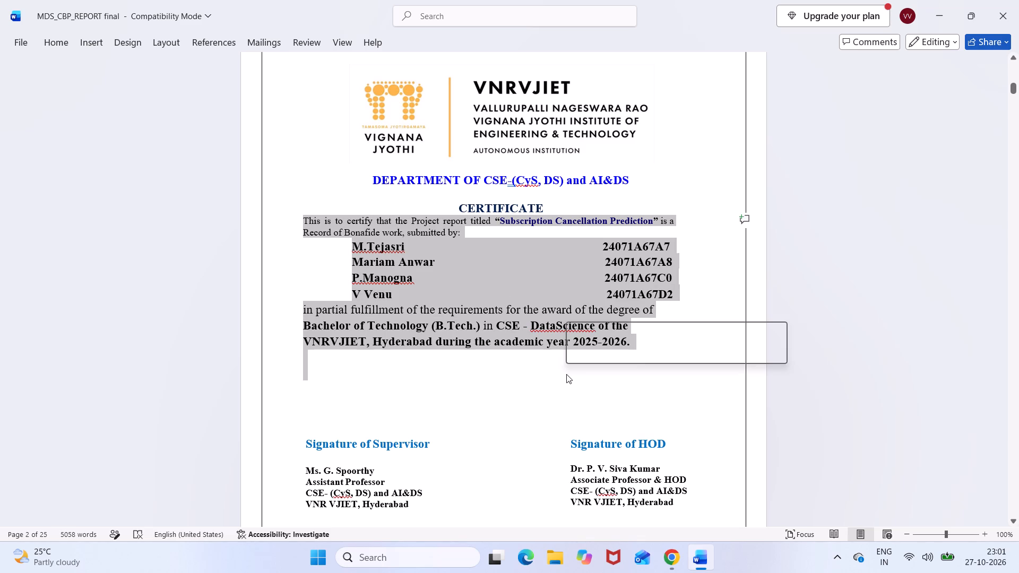
pyautogui.click(61, 42)
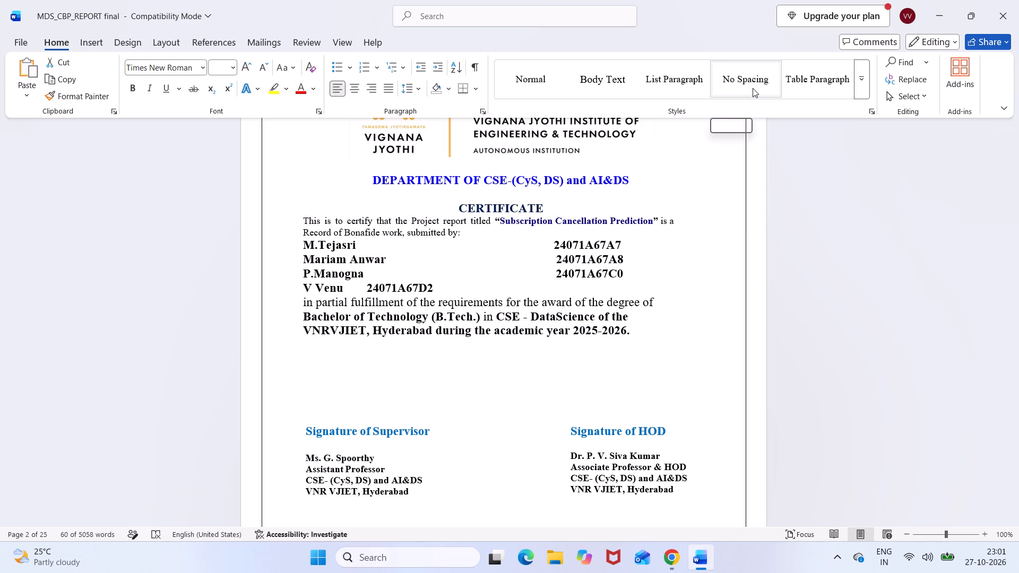
pyautogui.click(808, 82)
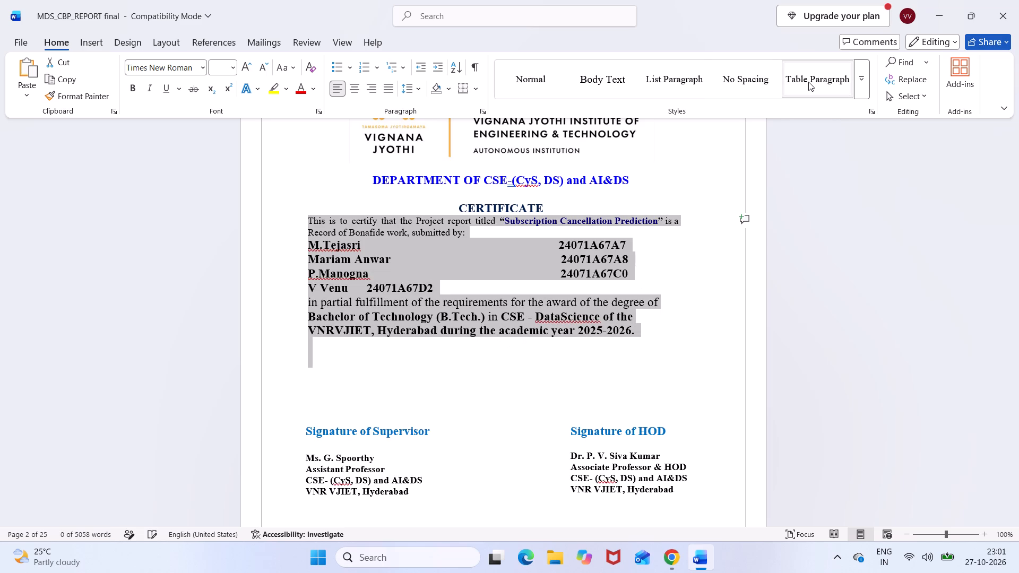
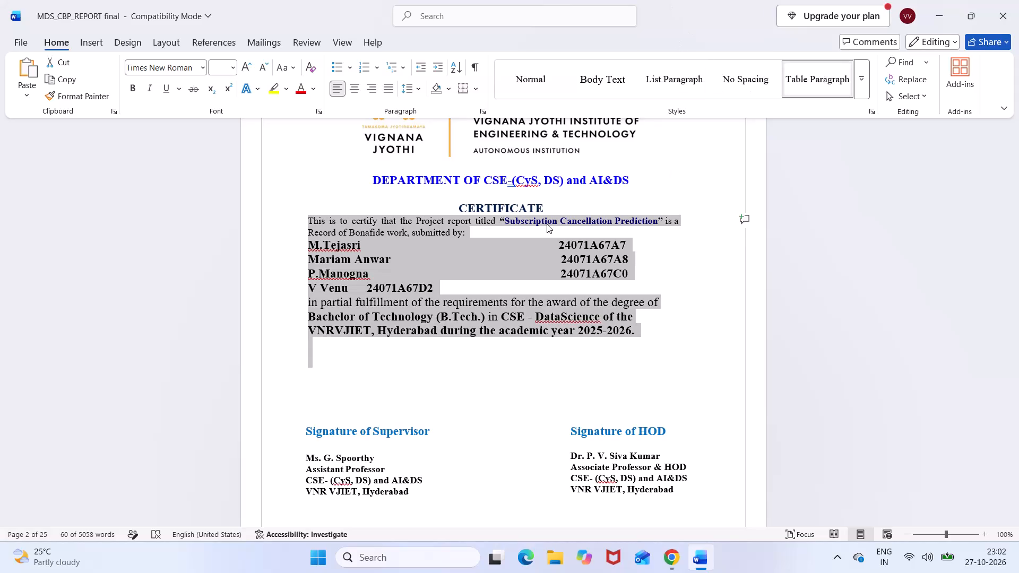
# Set the font size of the certificate's opening paragraph, from "This is to certify" through "submitted by:", to 14.
pyautogui.click(528, 217)
pyautogui.click(301, 219)
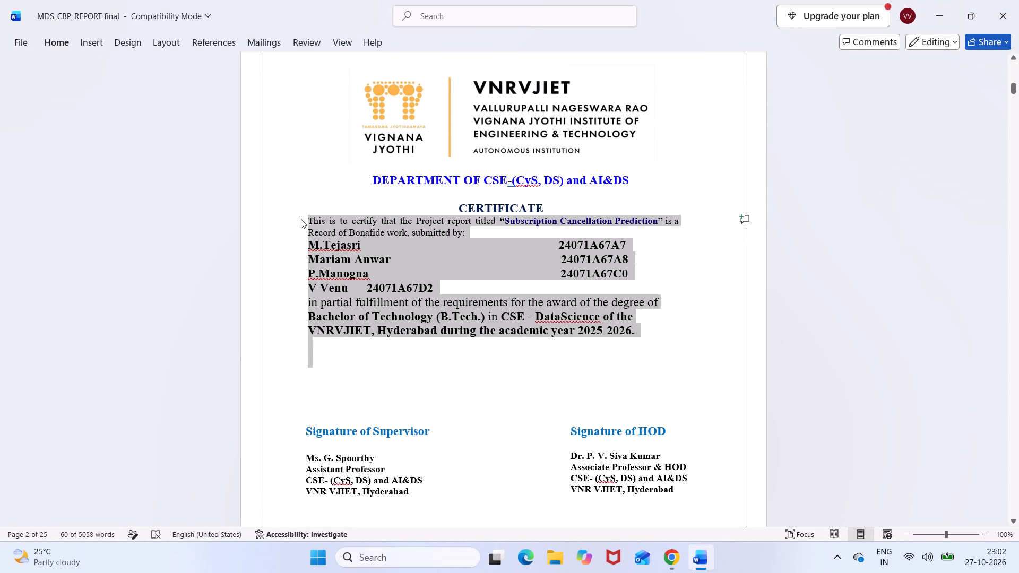
pyautogui.moveTo(307, 219); pyautogui.dragTo(439, 233)
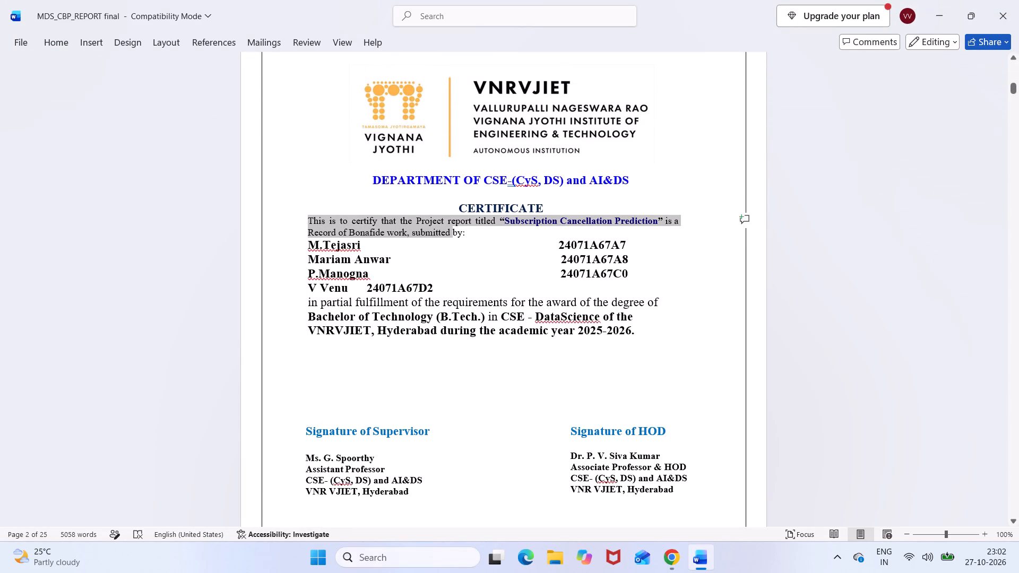
pyautogui.moveTo(439, 233); pyautogui.dragTo(465, 235)
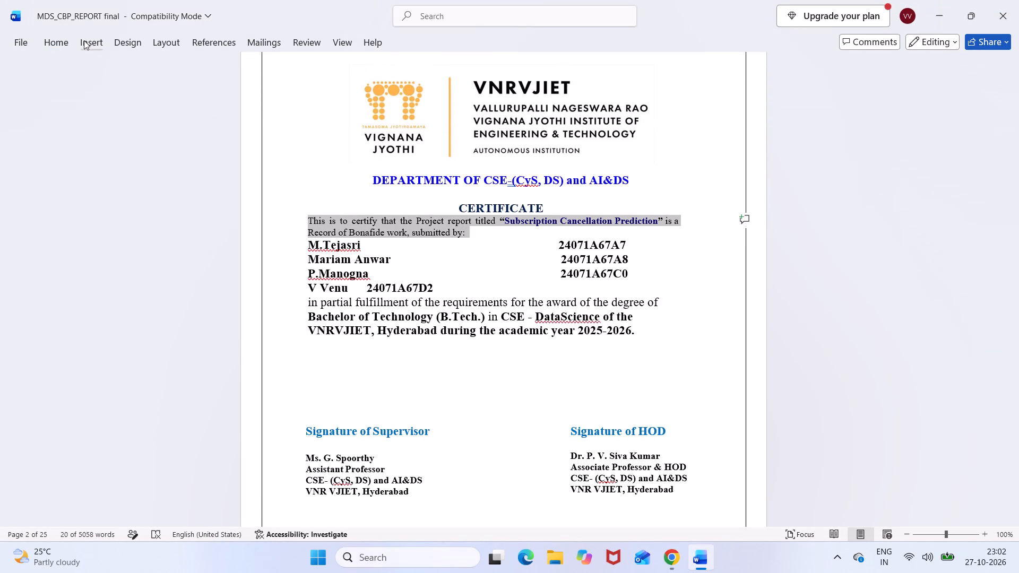
pyautogui.click(63, 42)
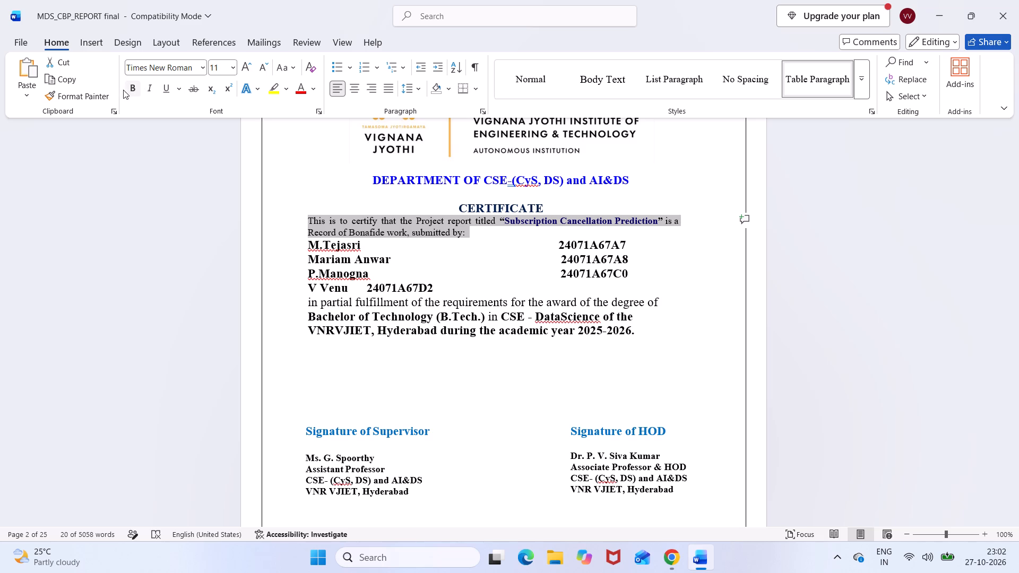
pyautogui.click(234, 71)
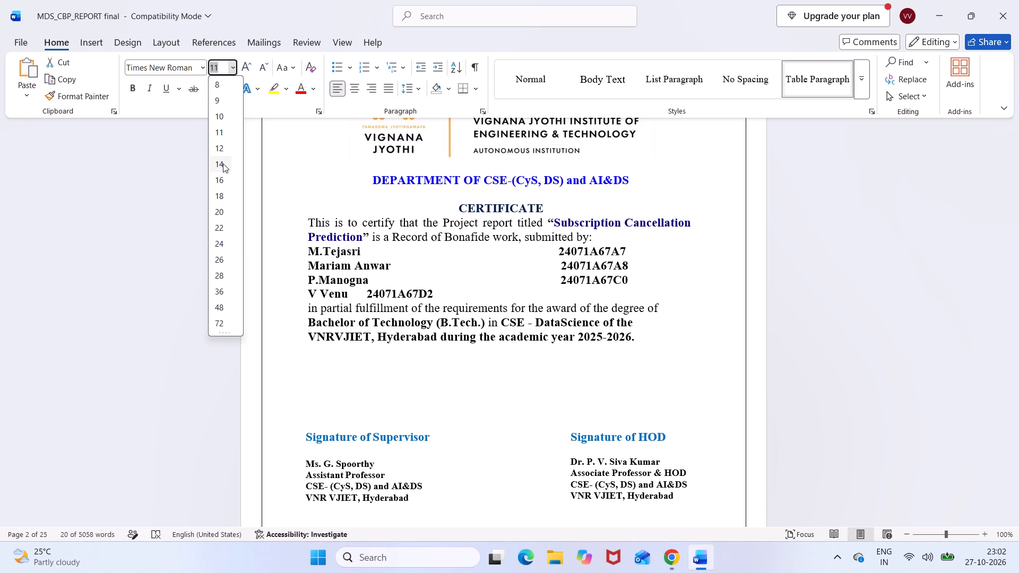
pyautogui.click(223, 163)
pyautogui.click(327, 228)
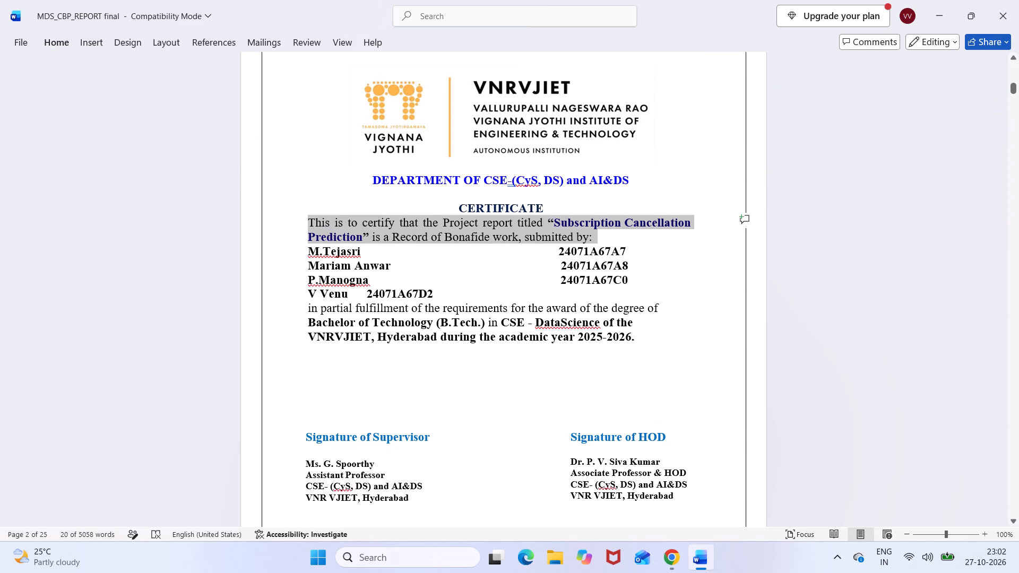
# Apply font size 14 to the certificate's closing paragraph, from "in partial fulfillment" through "academic year 2025-2026.".
pyautogui.moveTo(304, 307); pyautogui.dragTo(455, 292)
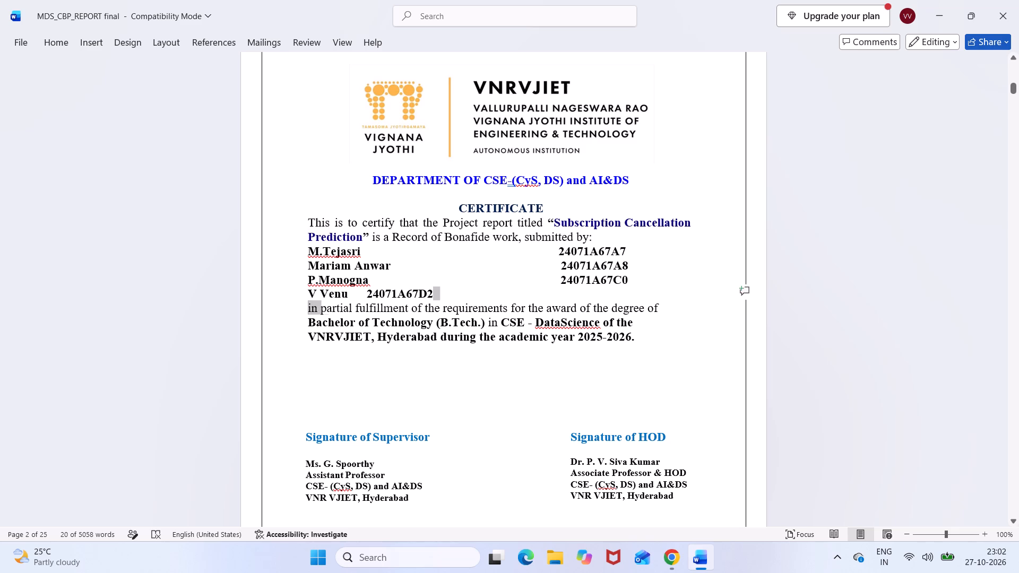
pyautogui.moveTo(455, 292); pyautogui.dragTo(626, 342)
pyautogui.hscroll(1, 587, 336)
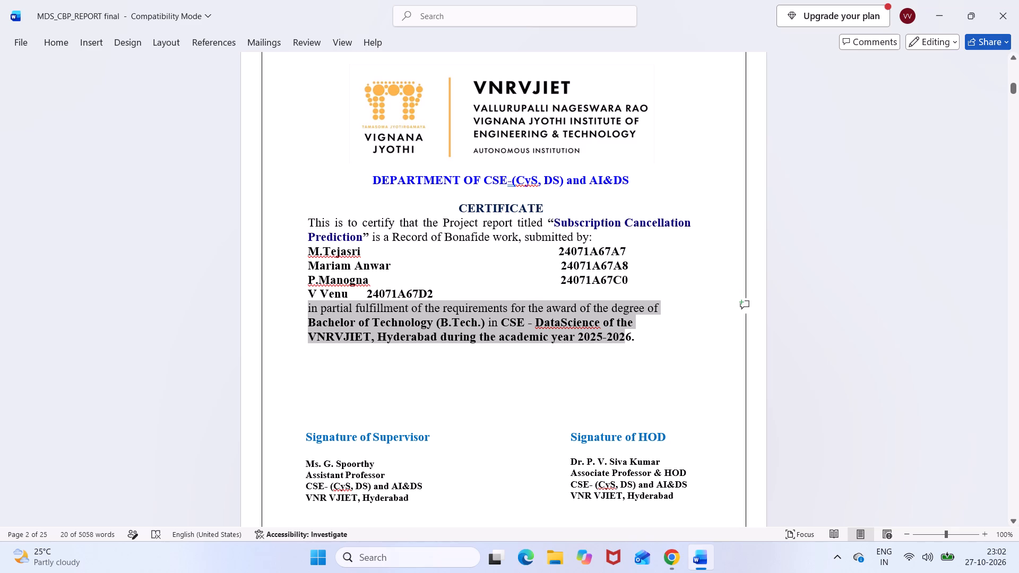
pyautogui.moveTo(626, 342); pyautogui.dragTo(636, 345)
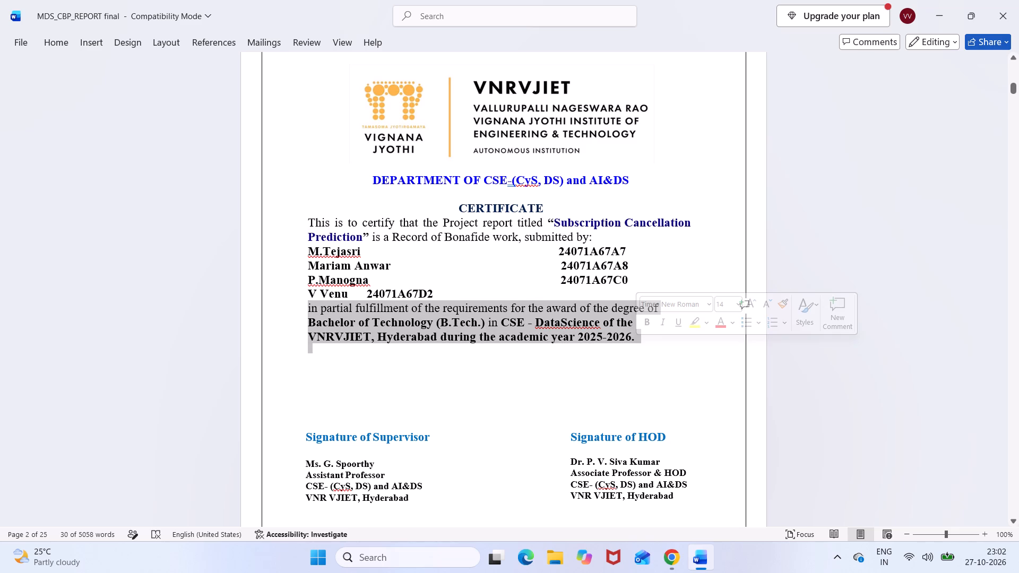
pyautogui.click(53, 39)
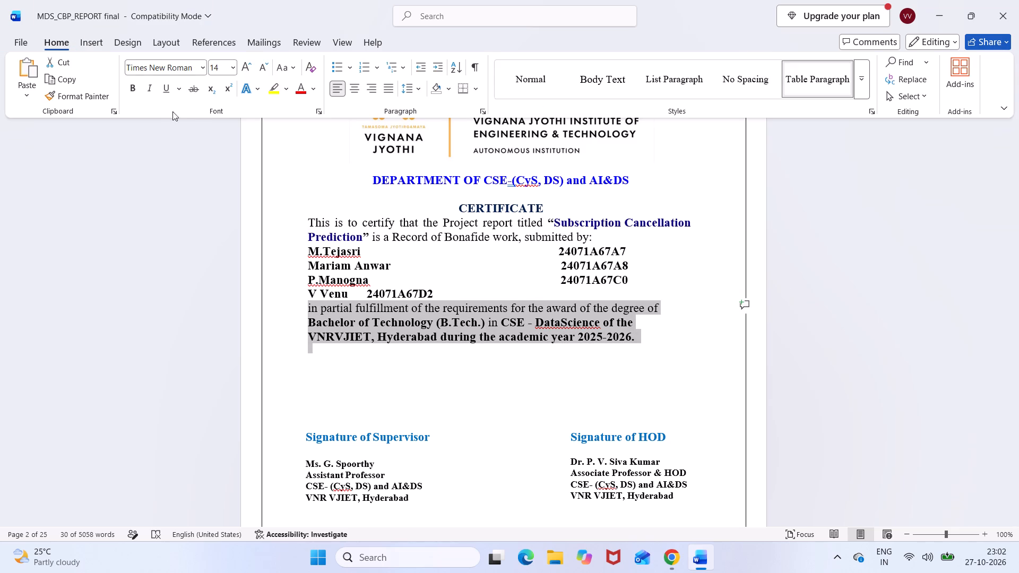
pyautogui.click(231, 71)
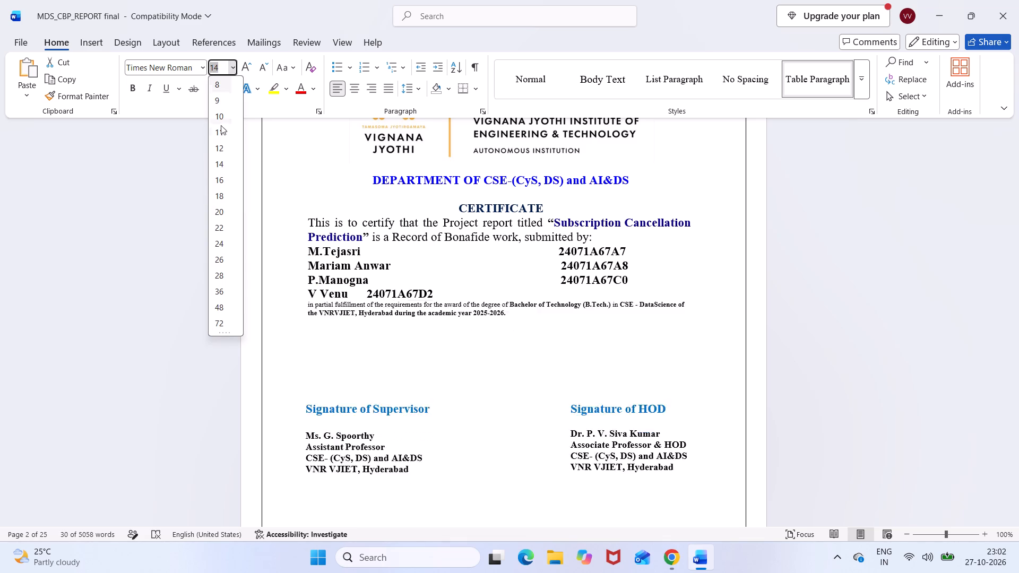
pyautogui.click(222, 159)
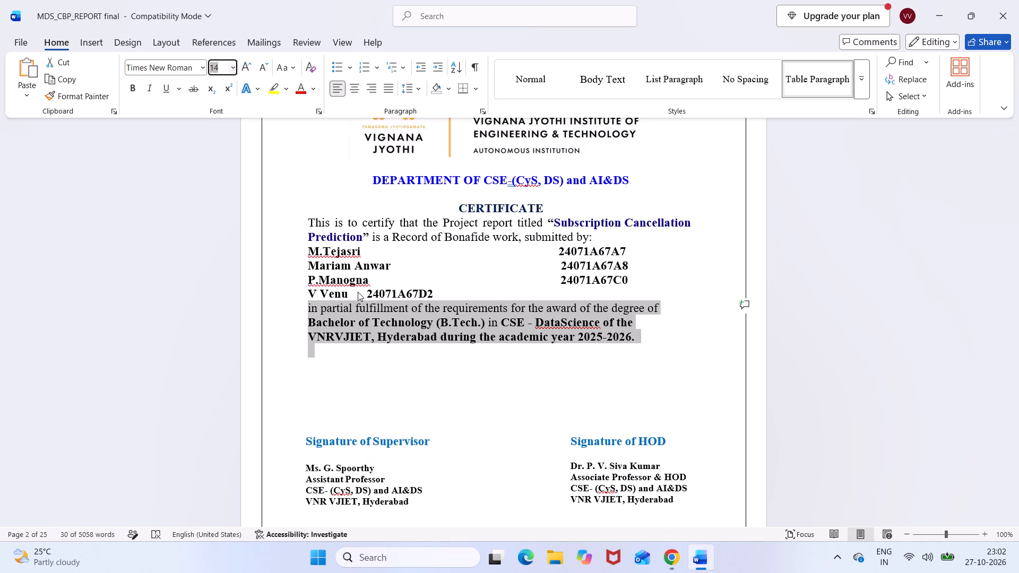
# Space out the fourth student's roll number from the name until it lines up with the roll numbers above it.
pyautogui.doubleClick(306, 251)
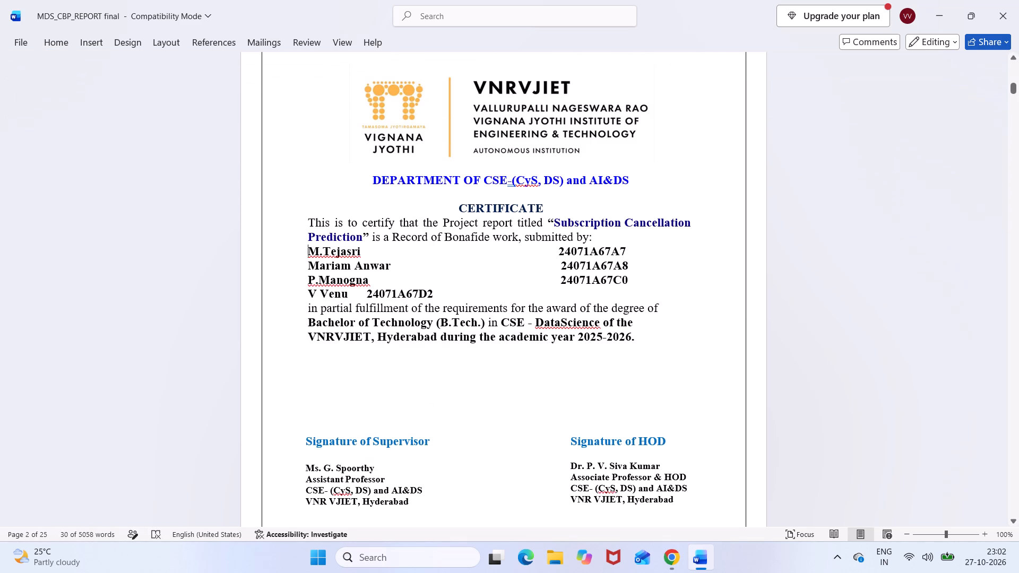
pyautogui.click(362, 297)
pyautogui.press('space')
pyautogui.press('space')
pyautogui.press('space')
pyautogui.press('space')
pyautogui.press('space')
pyautogui.press('space')
pyautogui.press('space')
pyautogui.press('space')
pyautogui.press('space')
pyautogui.press('space')
pyautogui.press('space')
pyautogui.press('space')
pyautogui.press('space')
pyautogui.press('space')
pyautogui.press('space')
pyautogui.press('space')
pyautogui.press('space')
pyautogui.press('space')
pyautogui.press('space')
pyautogui.press('space')
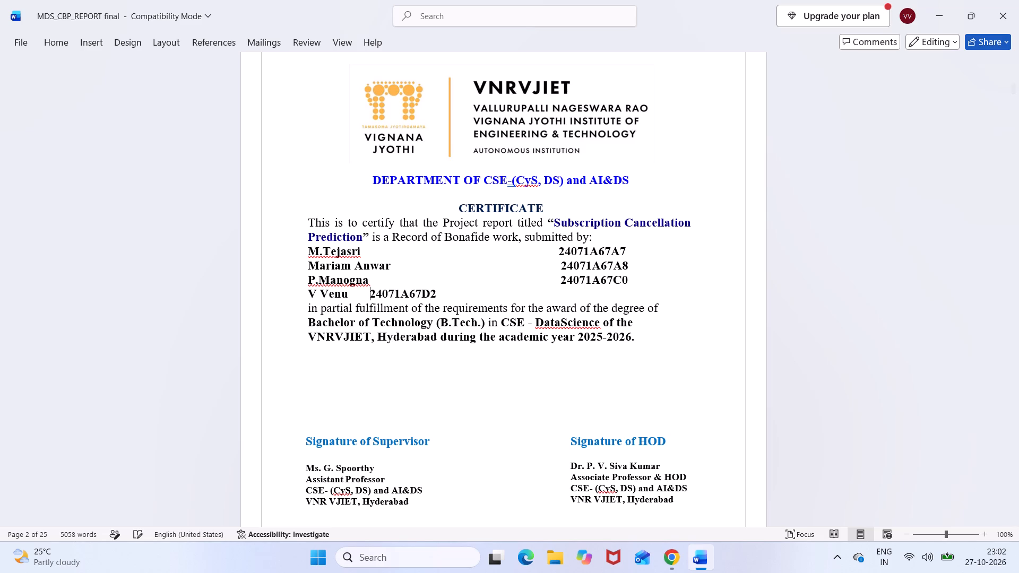
pyautogui.press('space')
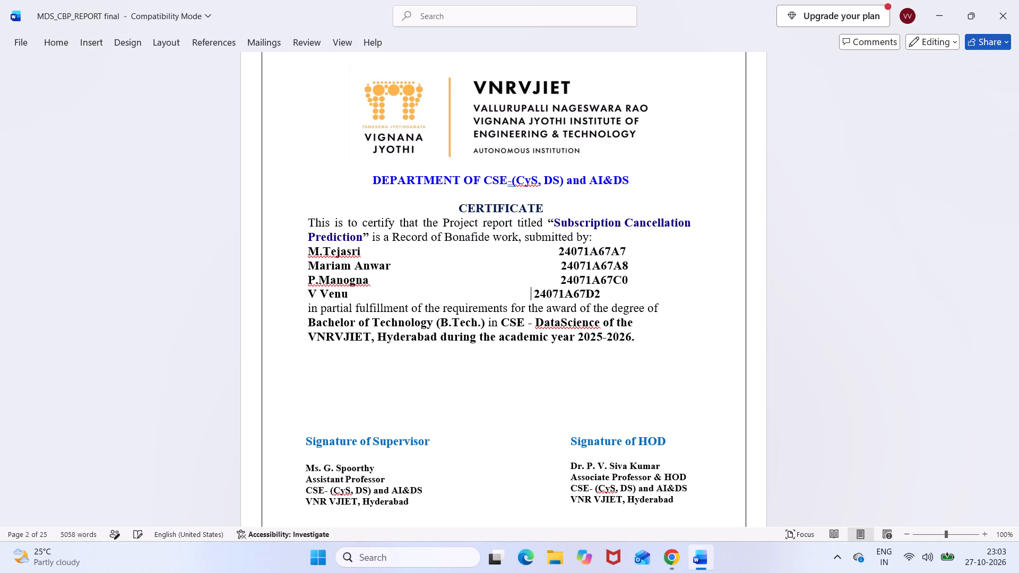
pyautogui.press('space')
pyautogui.press('space')
pyautogui.press('space')
pyautogui.press('space')
pyautogui.press('space')
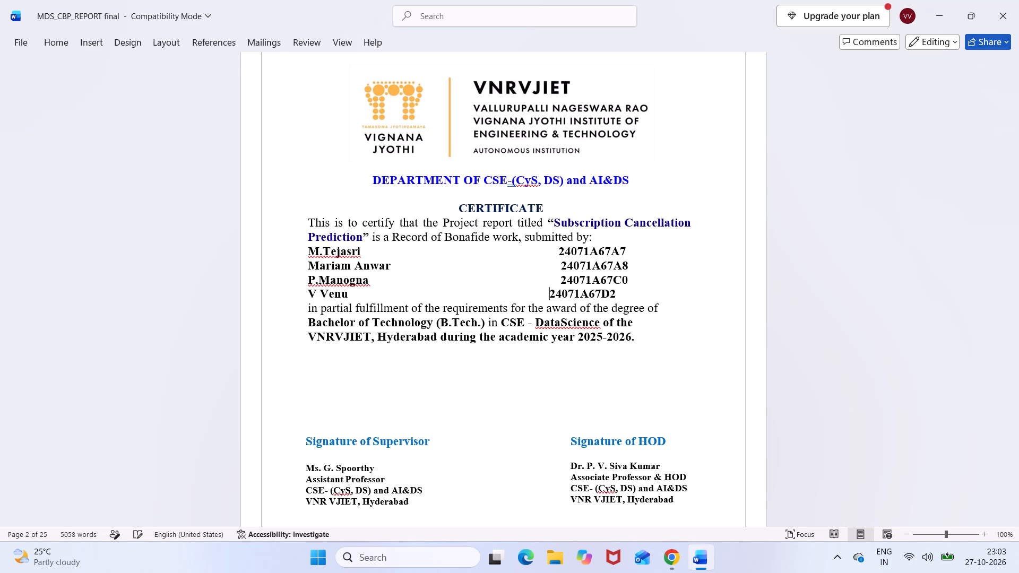
pyautogui.press('space')
pyautogui.press('space')
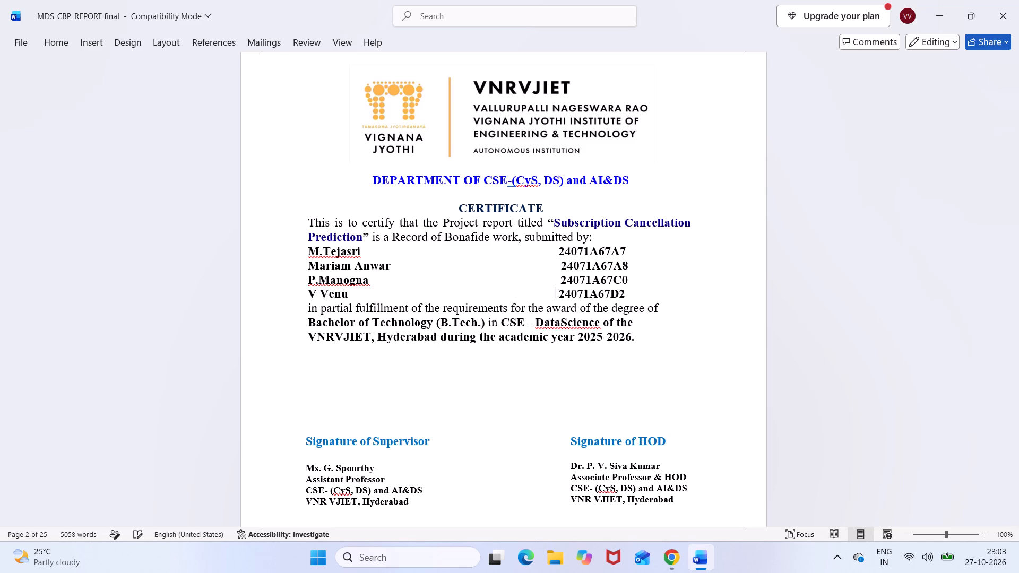
pyautogui.press('space')
pyautogui.press('space')
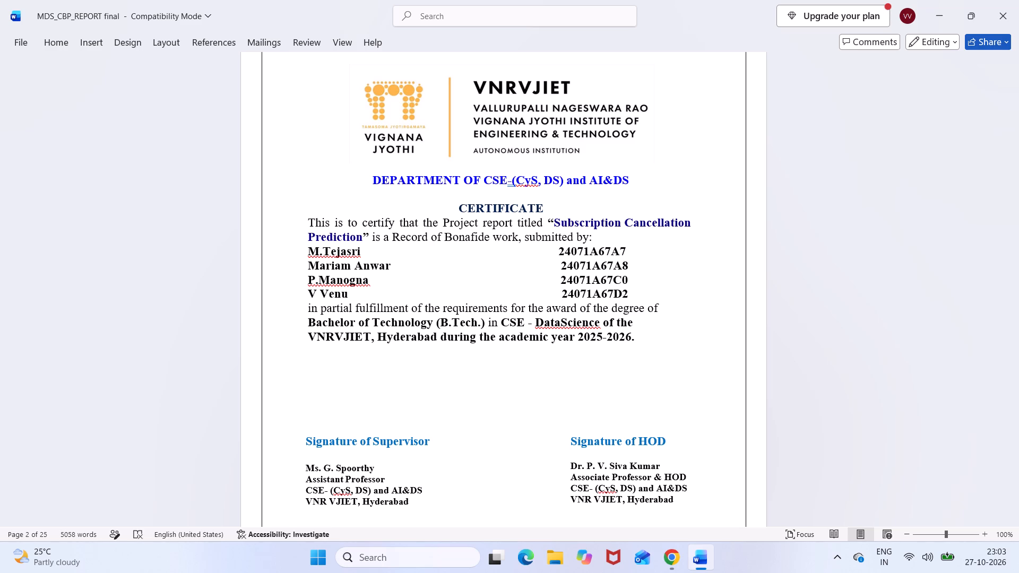
# Indent the first and second student rows on the certificate by four spaces each.
pyautogui.click(305, 254)
pyautogui.press('space')
pyautogui.press('space')
pyautogui.press('space')
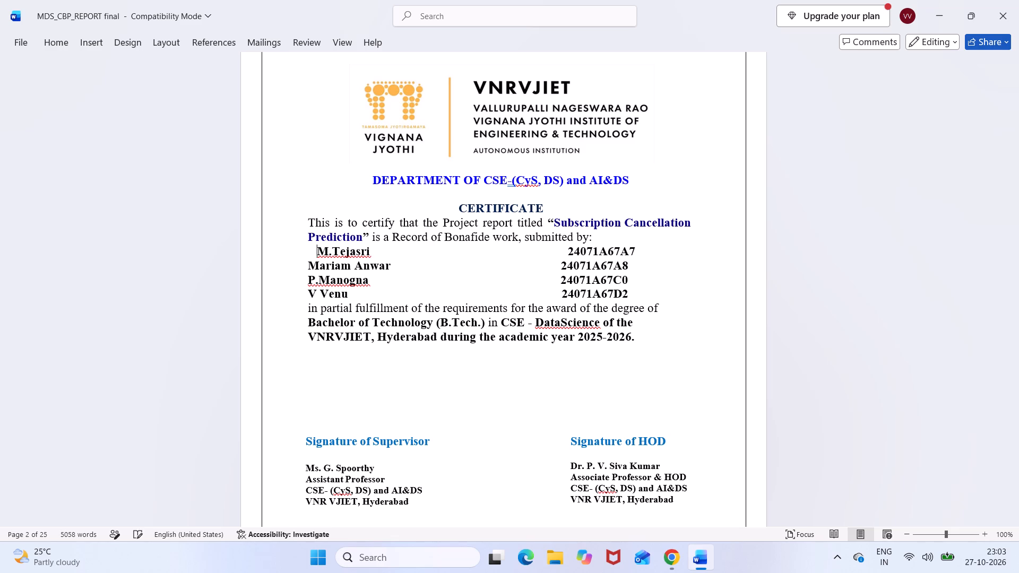
pyautogui.press('space')
pyautogui.click(303, 265)
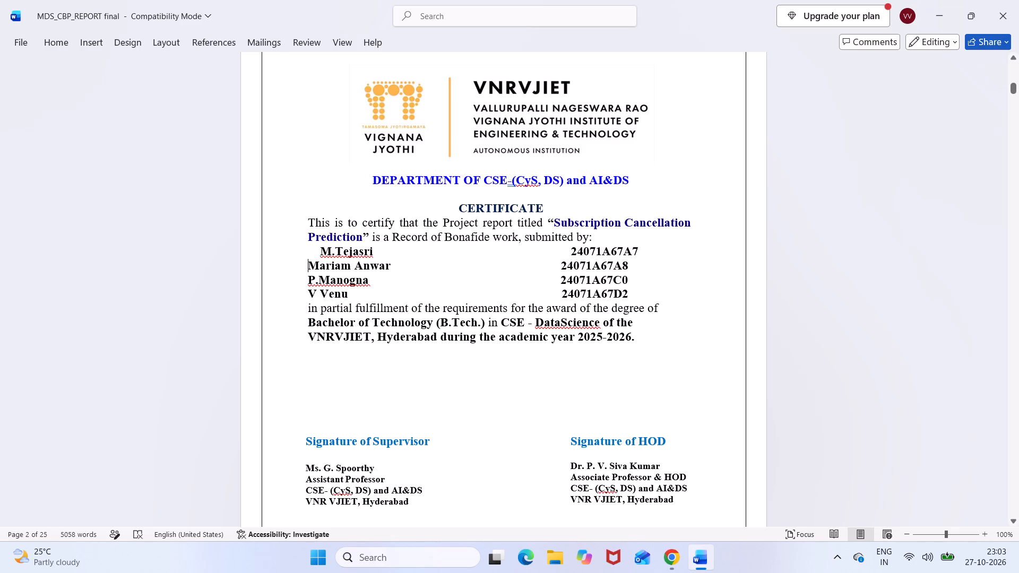
pyautogui.press('space')
pyautogui.press('space')
pyautogui.press('space')
pyautogui.press('space')
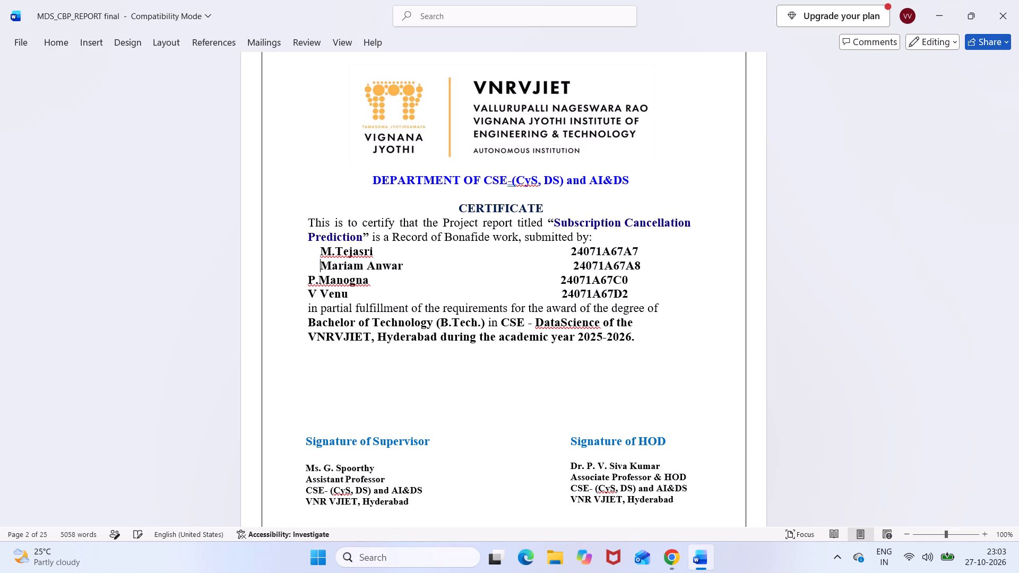
# Indent the third and fourth student rows on the certificate by four spaces each.
pyautogui.press('Down')
pyautogui.press('Left')
pyautogui.press('Left')
pyautogui.press('space')
pyautogui.press('space')
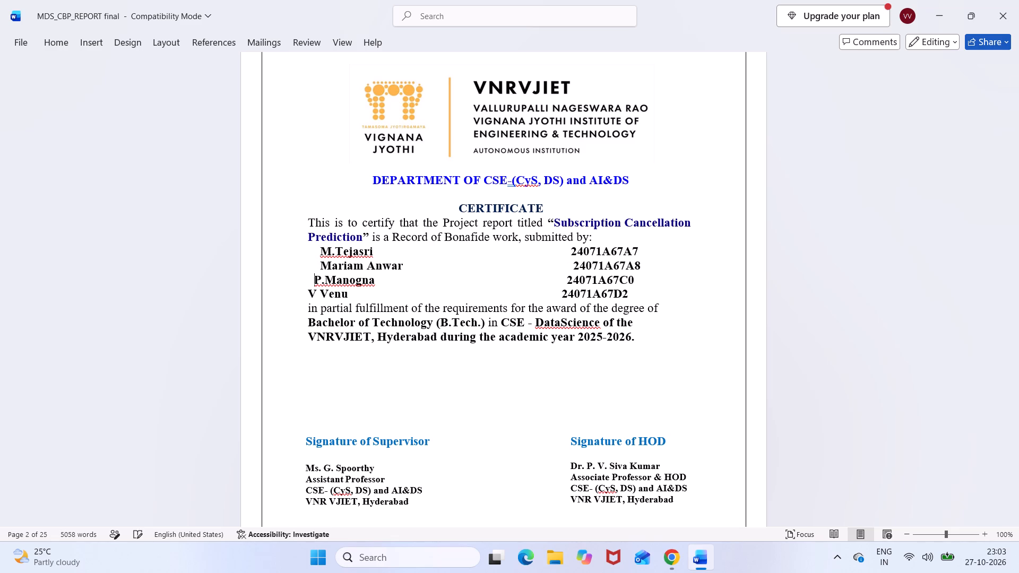
pyautogui.press('space')
pyautogui.press('space')
pyautogui.press('Down')
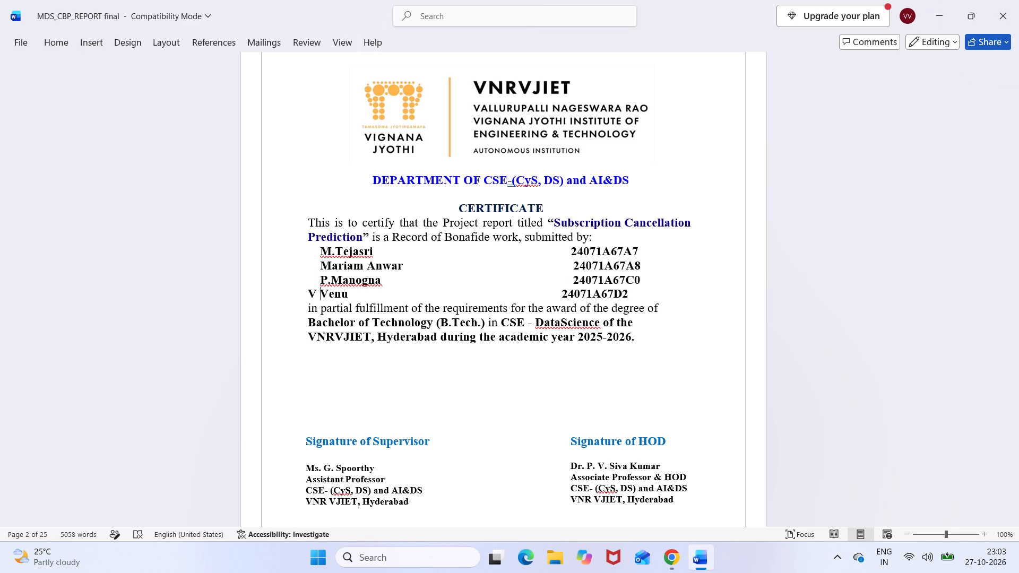
pyautogui.press('Left')
pyautogui.press('Left')
pyautogui.press('space')
pyautogui.press('space')
pyautogui.press('space')
pyautogui.press('space')
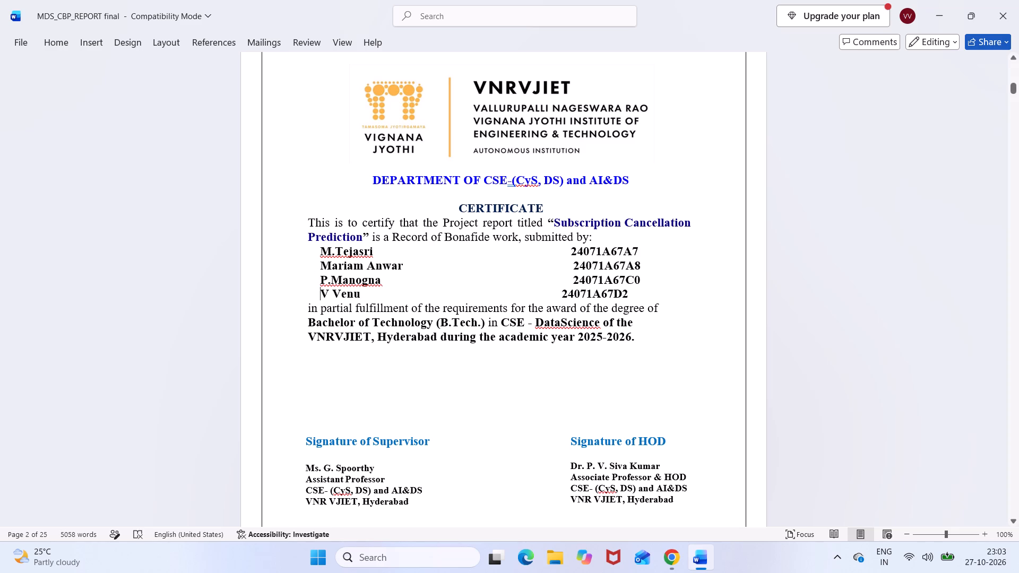
# Realign the roll numbers by adding three spaces before the fourth and removing one before the second, third and fourth.
pyautogui.click(533, 294)
pyautogui.press('space')
pyautogui.press('space')
pyautogui.press('space')
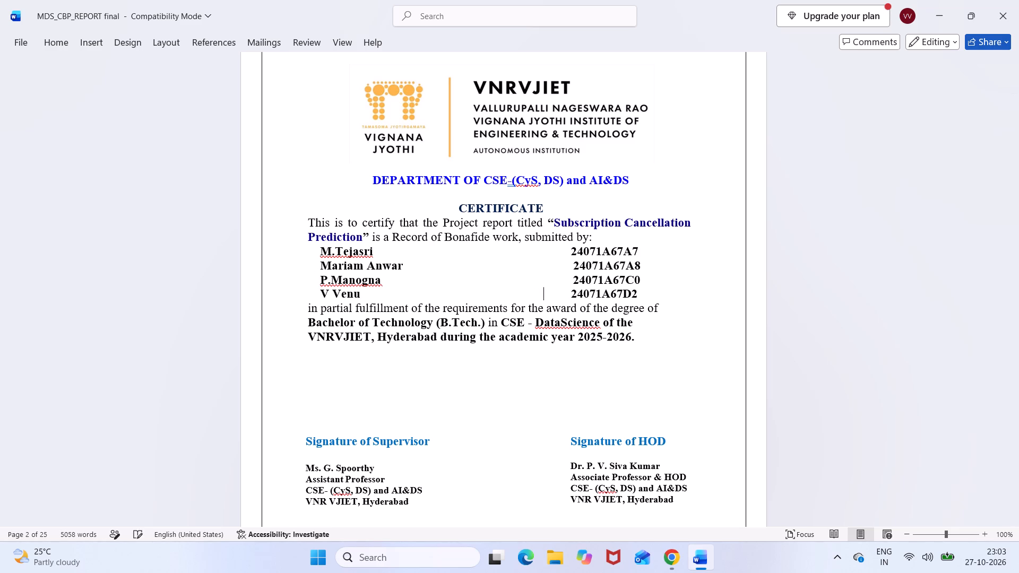
pyautogui.click(574, 264)
pyautogui.press('BackSpace')
pyautogui.press('Down')
pyautogui.press('Right')
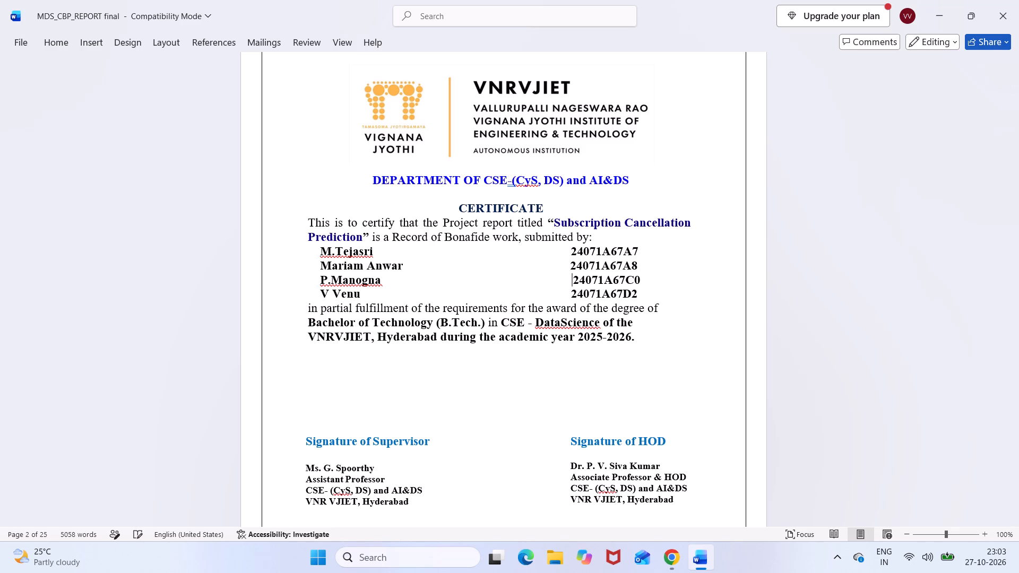
pyautogui.press('BackSpace')
pyautogui.press('Down')
pyautogui.press('Right')
pyautogui.press('Left')
pyautogui.press('BackSpace')
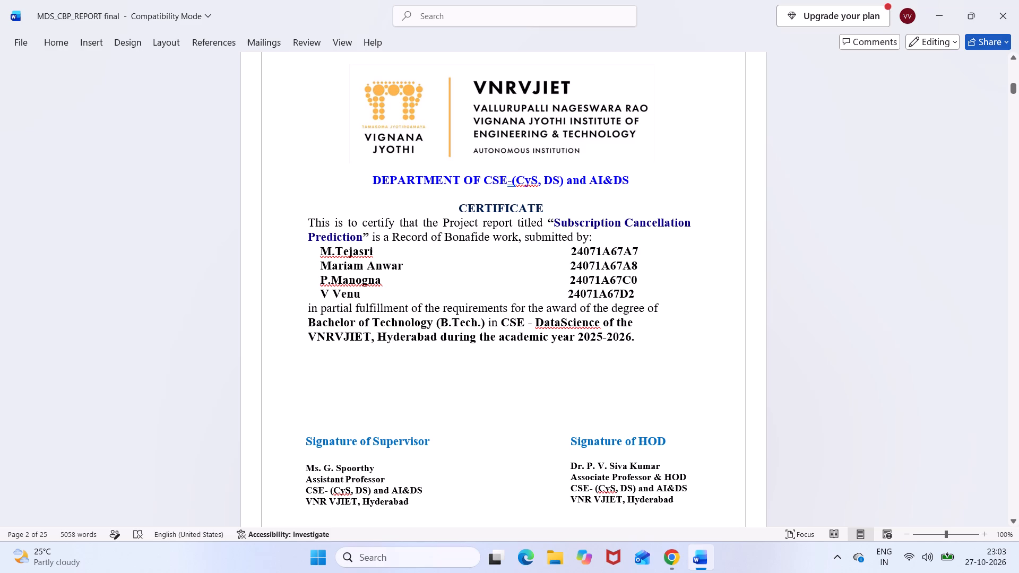
pyautogui.press('space')
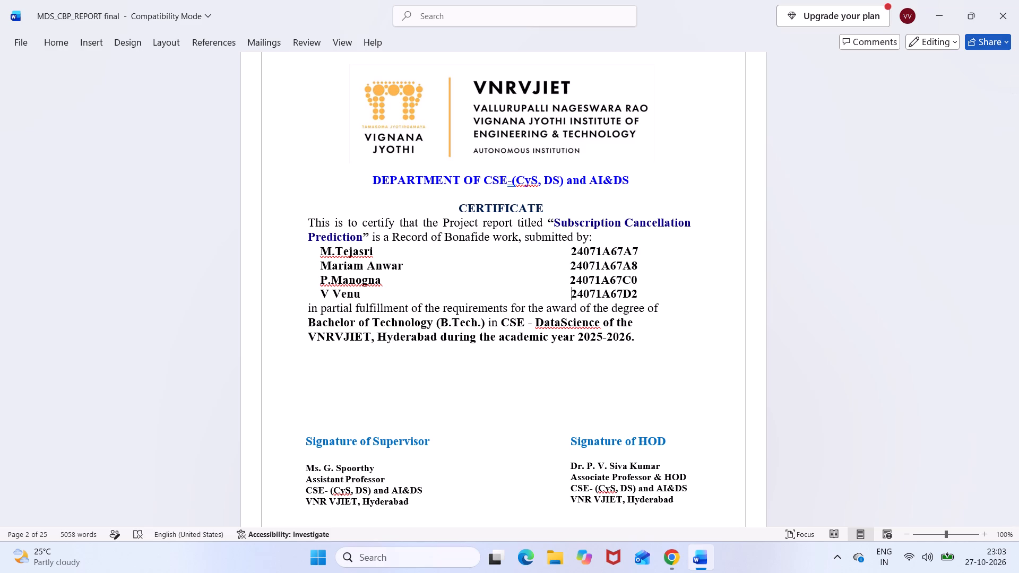
pyautogui.press('BackSpace')
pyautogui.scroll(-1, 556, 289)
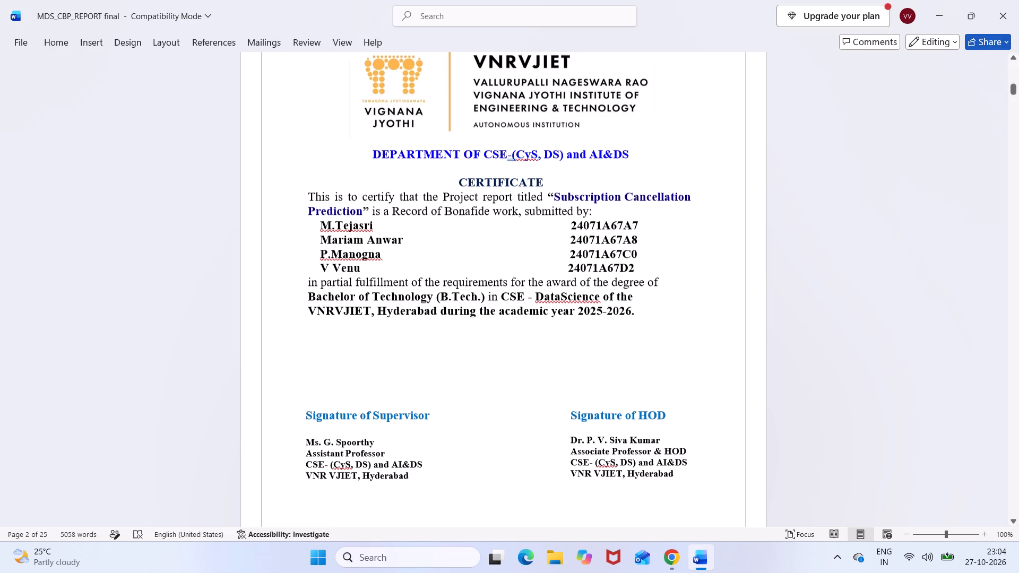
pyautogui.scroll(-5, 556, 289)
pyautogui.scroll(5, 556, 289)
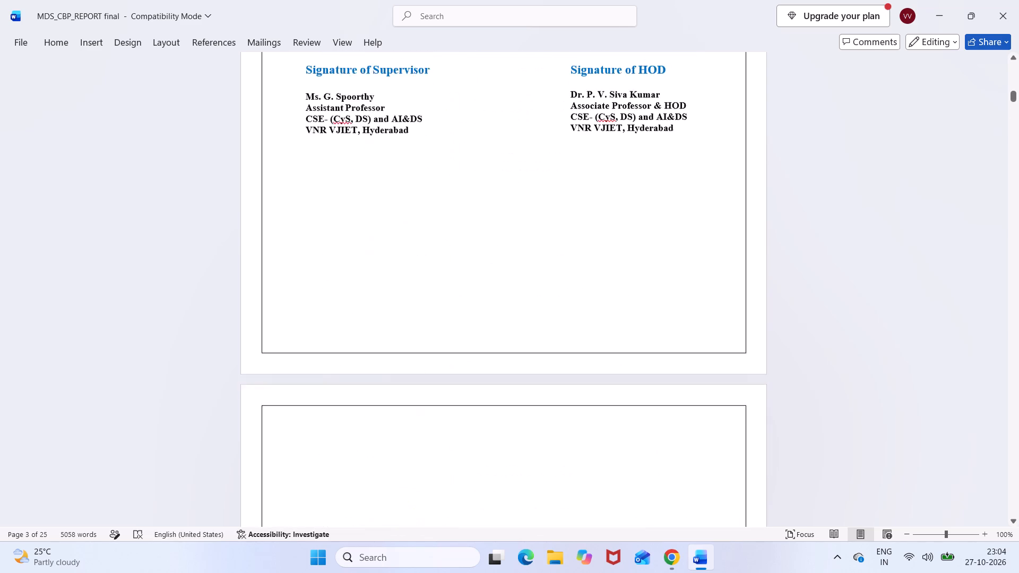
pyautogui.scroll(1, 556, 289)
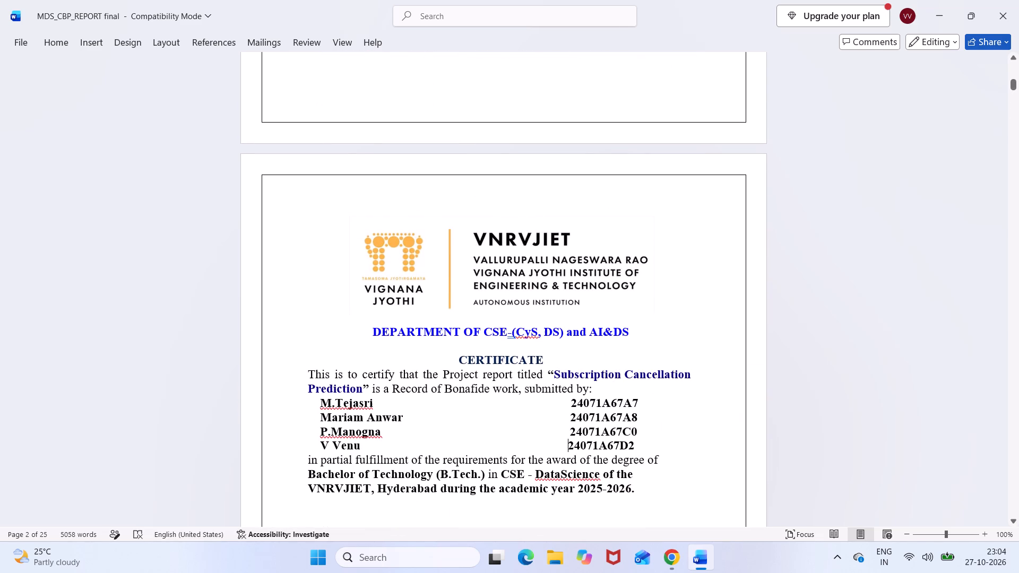
# Copy the four student rows from the cover page and paste them over the old student list on the declaration page.
pyautogui.moveTo(319, 401); pyautogui.dragTo(611, 432)
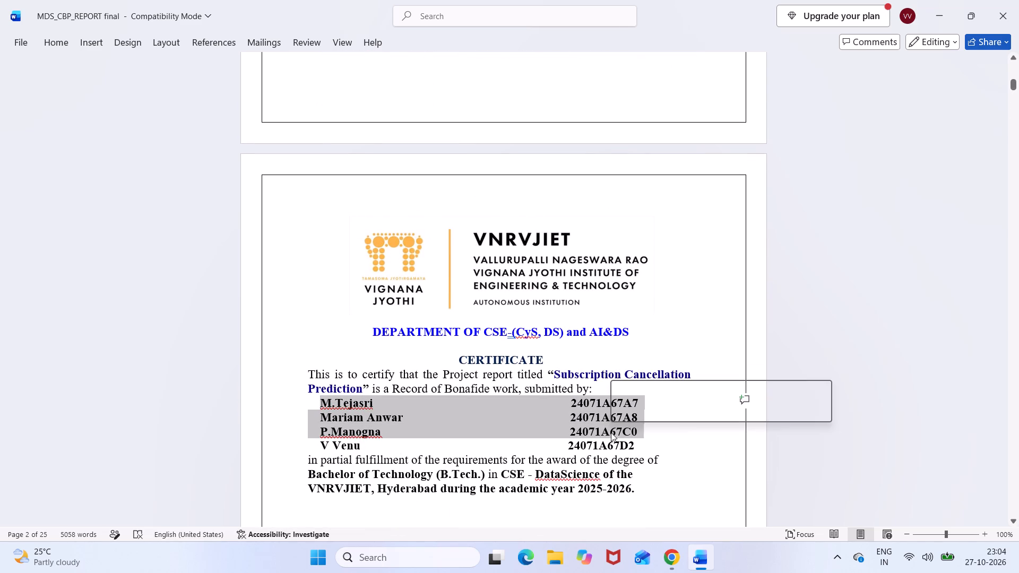
pyautogui.scroll(4, 611, 432)
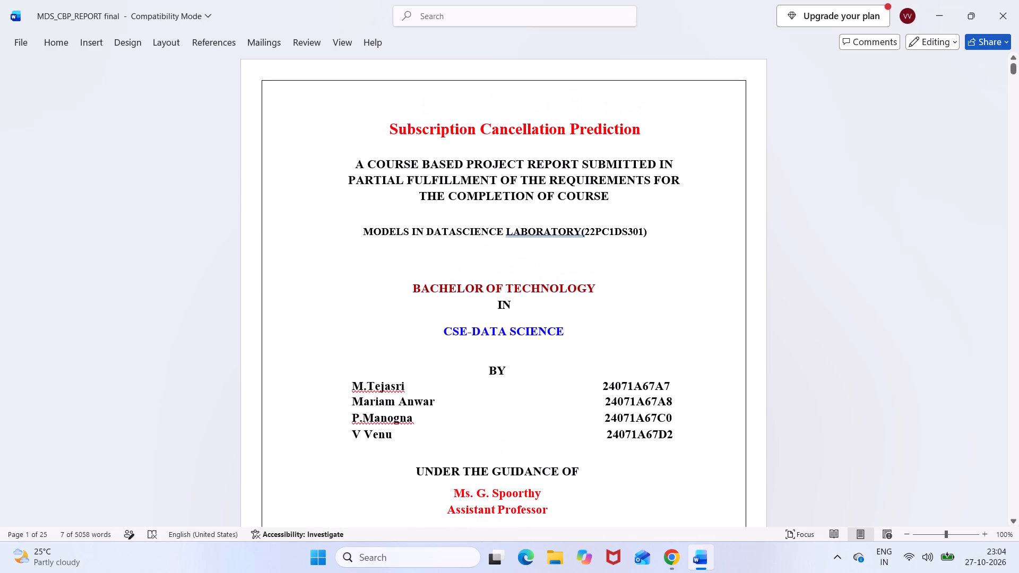
pyautogui.moveTo(347, 379); pyautogui.dragTo(651, 422)
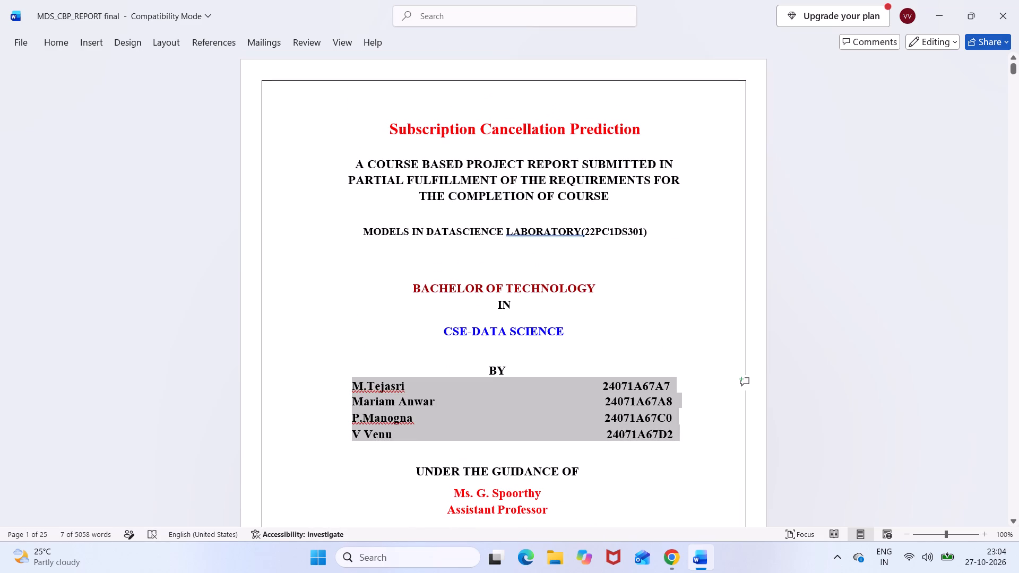
pyautogui.moveTo(651, 422); pyautogui.dragTo(672, 428)
pyautogui.hotkey('ctrl', 'c')
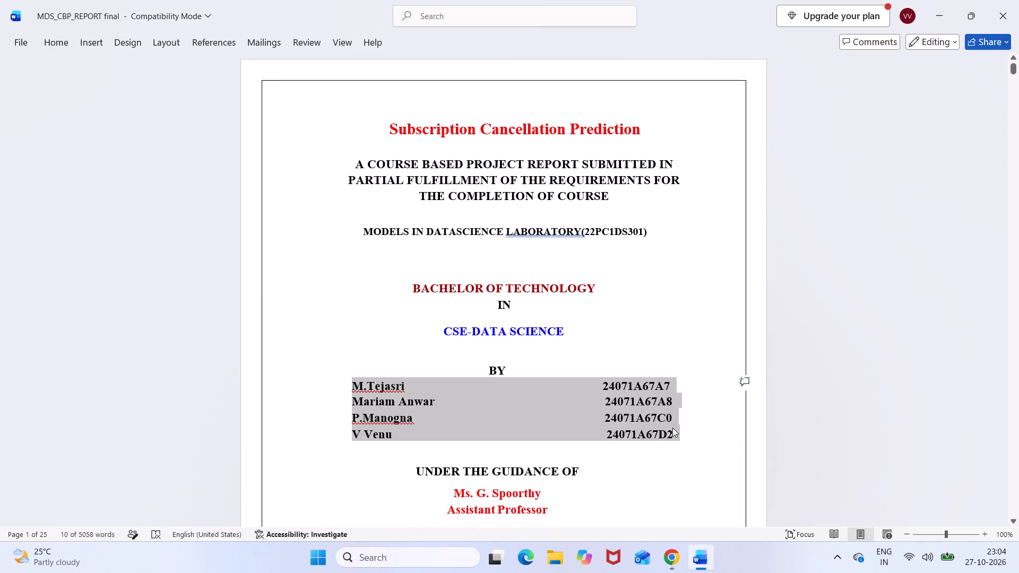
pyautogui.scroll(-12, 672, 428)
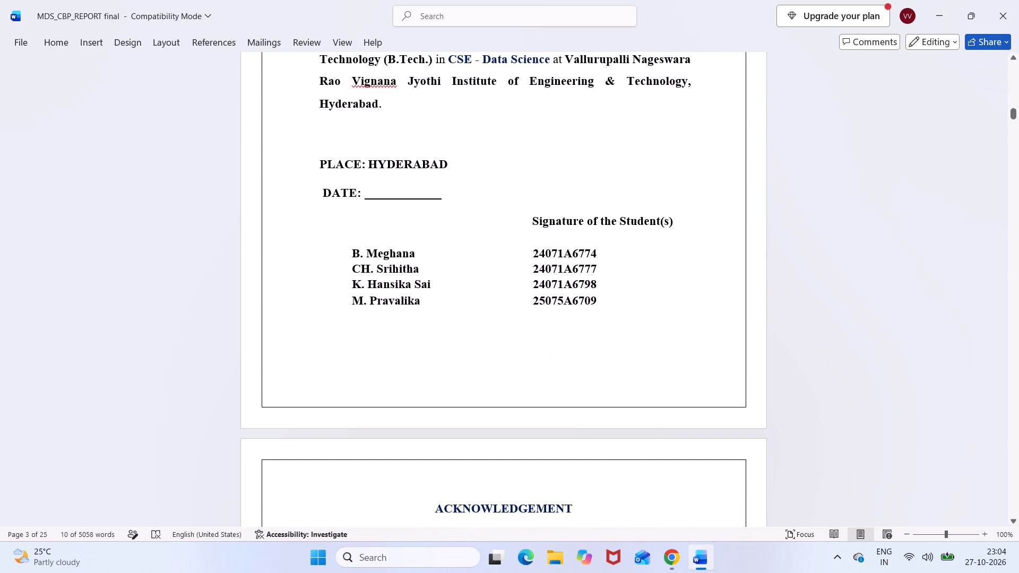
pyautogui.moveTo(351, 253); pyautogui.dragTo(569, 299)
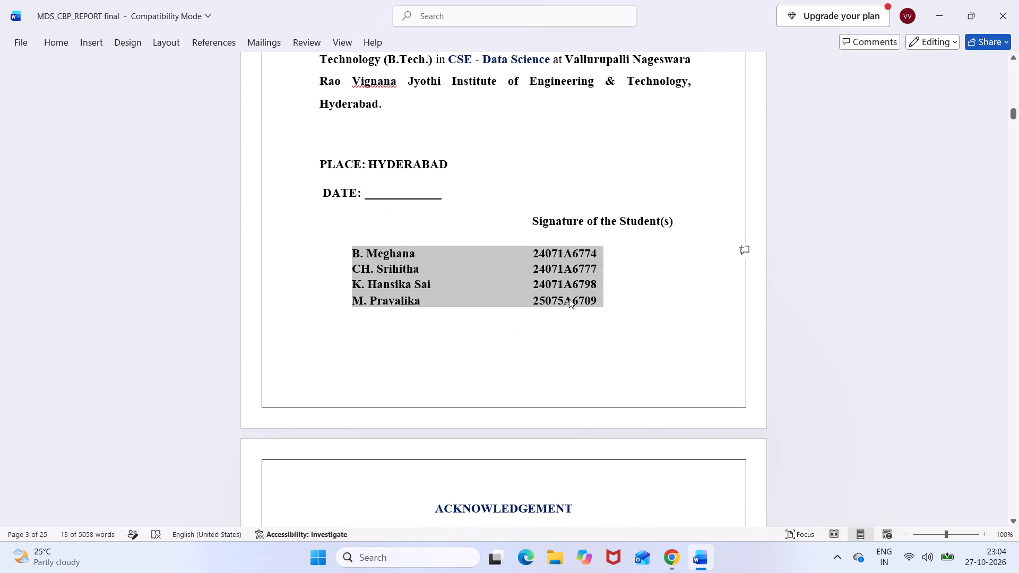
pyautogui.hotkey('ctrl', 'v')
# Remove 18 spaces before the first student's roll number on the declaration page to bring it closer to the name.
pyautogui.scroll(-2, 569, 299)
pyautogui.scroll(1, 569, 299)
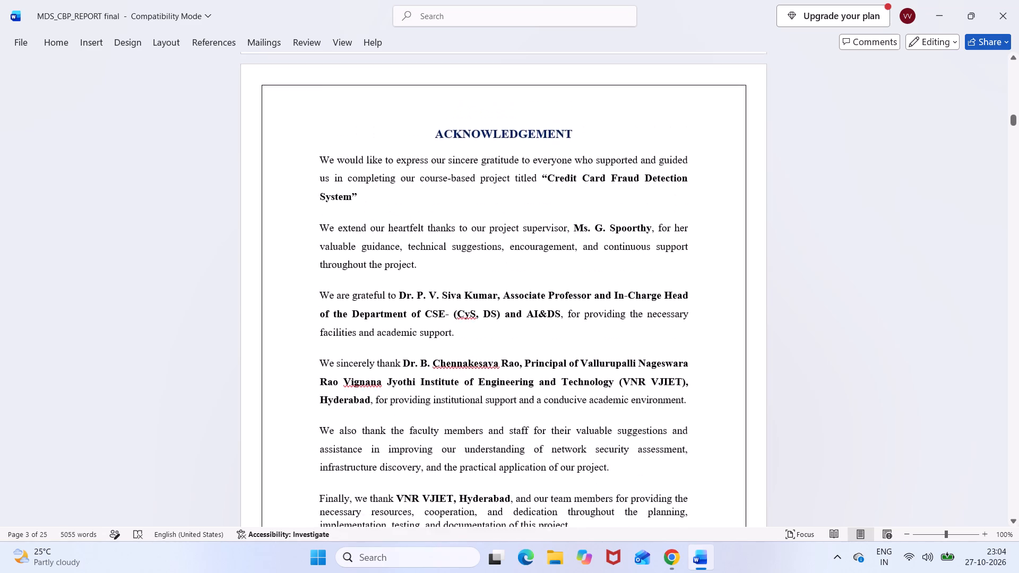
pyautogui.scroll(1, 569, 299)
pyautogui.click(599, 164)
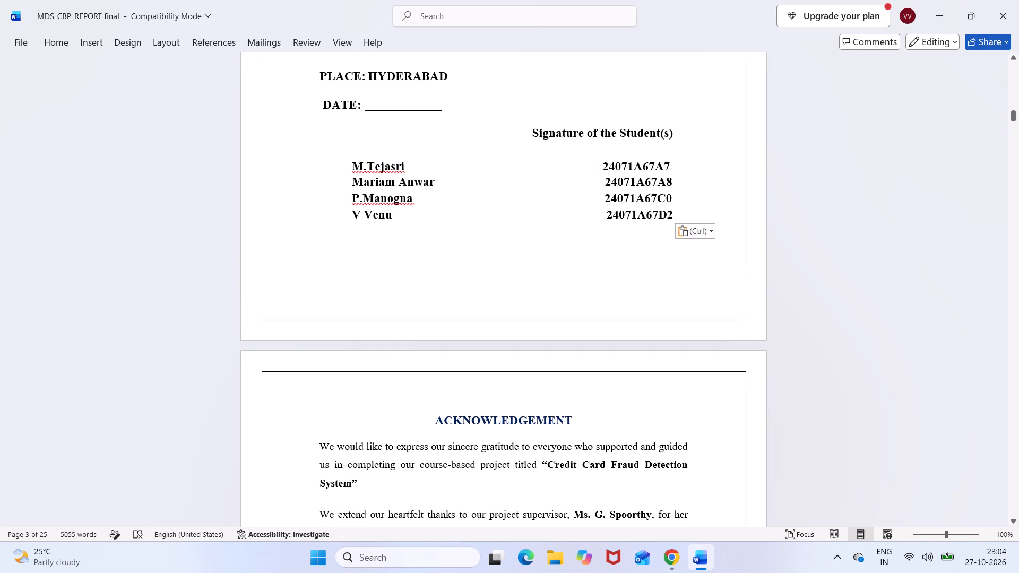
pyautogui.press('BackSpace')
pyautogui.press('BackSpace')
pyautogui.press('BackSpace')
pyautogui.press('BackSpace')
pyautogui.press('BackSpace')
pyautogui.press('BackSpace')
pyautogui.press('BackSpace')
pyautogui.press('BackSpace')
pyautogui.press('BackSpace')
pyautogui.press('BackSpace')
pyautogui.press('BackSpace')
pyautogui.press('BackSpace')
pyautogui.press('BackSpace')
pyautogui.press('BackSpace')
pyautogui.press('BackSpace')
pyautogui.press('BackSpace')
pyautogui.press('BackSpace')
pyautogui.press('BackSpace')
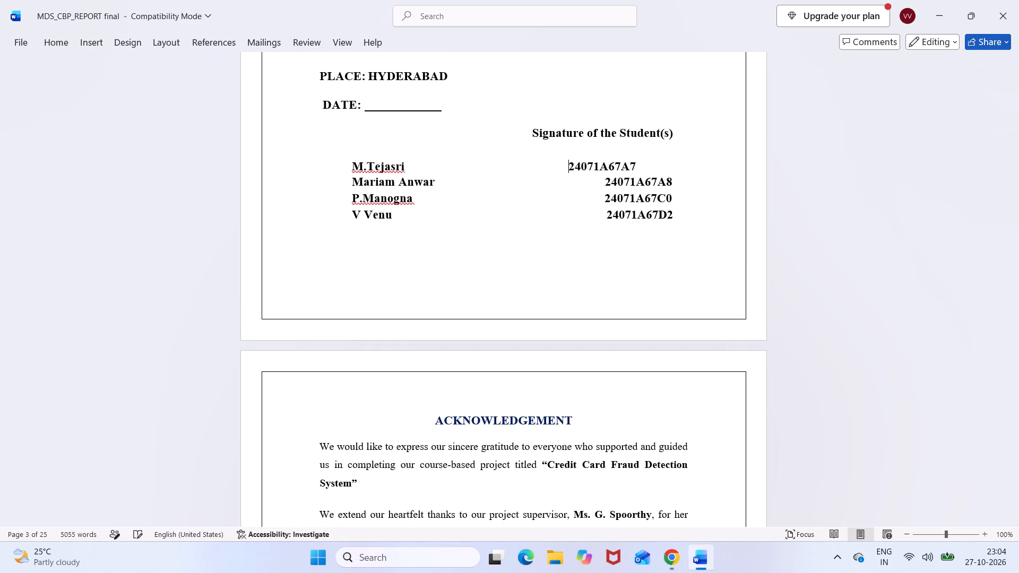
# Remove 19 spaces before the second student's roll number so it lines up with the first one.
pyautogui.press('Down')
pyautogui.press('BackSpace')
pyautogui.press('BackSpace')
pyautogui.press('BackSpace')
pyautogui.press('BackSpace')
pyautogui.press('BackSpace')
pyautogui.press('BackSpace')
pyautogui.press('BackSpace')
pyautogui.press('BackSpace')
pyautogui.press('BackSpace')
pyautogui.press('BackSpace')
pyautogui.press('BackSpace')
pyautogui.press('BackSpace')
pyautogui.press('BackSpace')
pyautogui.press('BackSpace')
pyautogui.press('BackSpace')
pyautogui.press('BackSpace')
pyautogui.press('BackSpace')
pyautogui.press('BackSpace')
pyautogui.press('BackSpace')
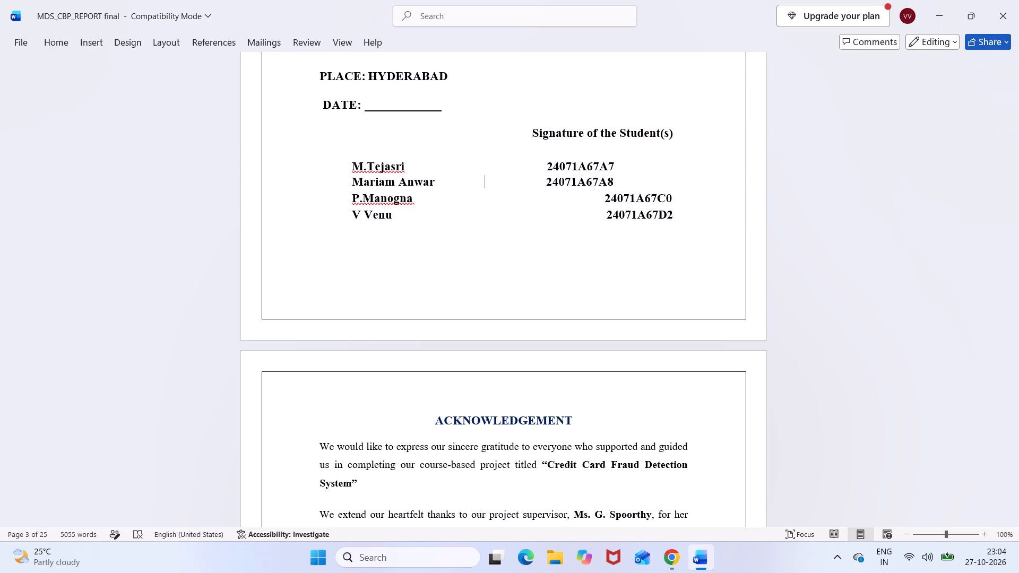
pyautogui.press('Right')
pyautogui.press('space')
pyautogui.press('BackSpace')
# Remove 19 spaces before the third student's roll number so it lines up with the two above.
pyautogui.press('Down')
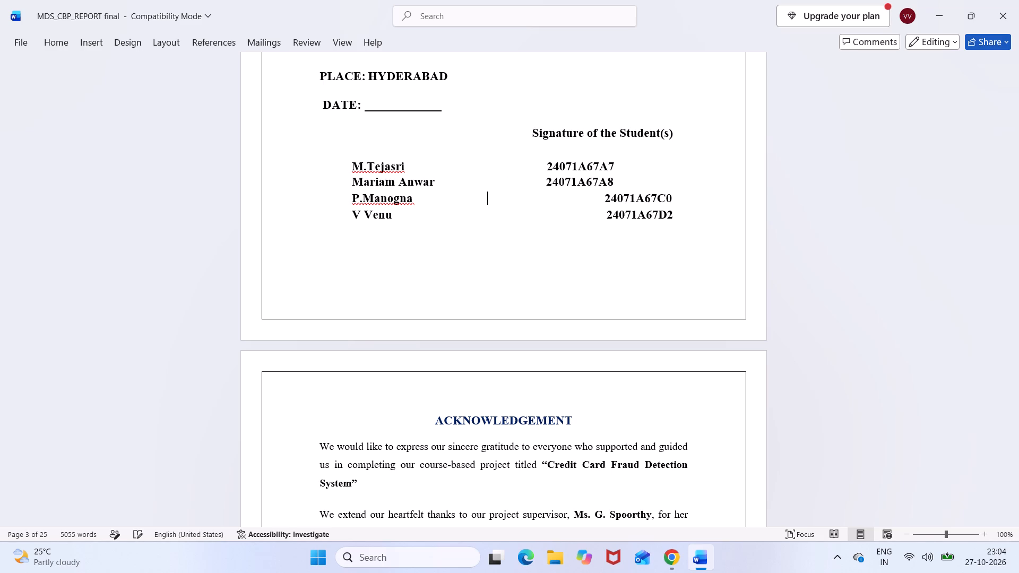
pyautogui.press('BackSpace')
pyautogui.press('BackSpace')
pyautogui.press('BackSpace')
pyautogui.press('BackSpace')
pyautogui.press('BackSpace')
pyautogui.press('BackSpace')
pyautogui.press('BackSpace')
pyautogui.press('BackSpace')
pyautogui.press('BackSpace')
pyautogui.press('BackSpace')
pyautogui.press('BackSpace')
pyautogui.press('BackSpace')
pyautogui.press('BackSpace')
pyautogui.press('BackSpace')
pyautogui.press('BackSpace')
pyautogui.press('BackSpace')
pyautogui.press('BackSpace')
pyautogui.press('BackSpace')
pyautogui.press('BackSpace')
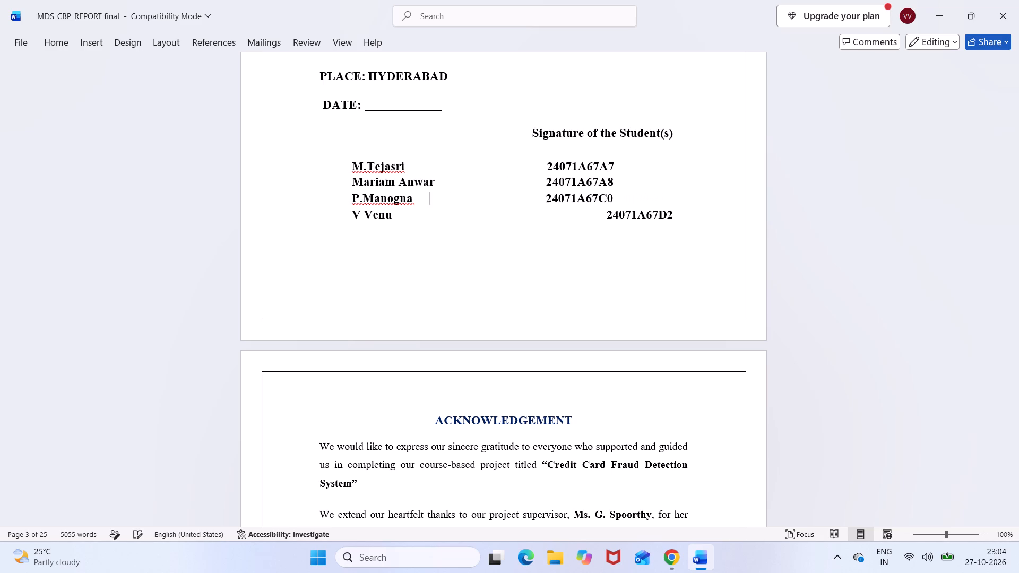
# Narrow the gap between the fourth student's name and roll number until the number lines up with the three above.
pyautogui.press('Down')
pyautogui.press('BackSpace')
pyautogui.press('u')
pyautogui.press('Right')
pyautogui.press('Right')
pyautogui.press('Right')
pyautogui.press('Left')
pyautogui.press('Left')
pyautogui.press('BackSpace')
pyautogui.press('BackSpace')
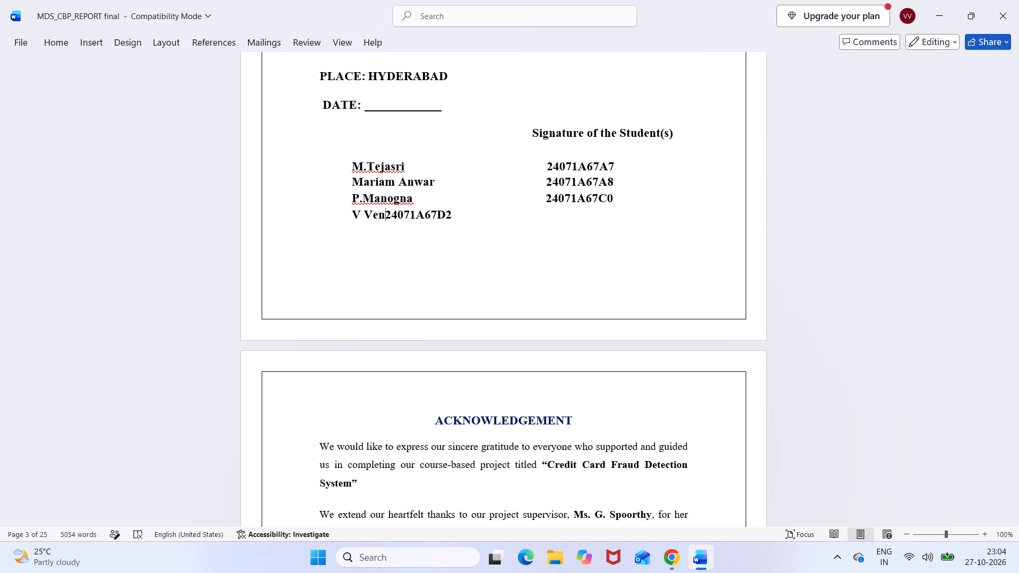
pyautogui.write('u')
pyautogui.press('space')
pyautogui.press('space')
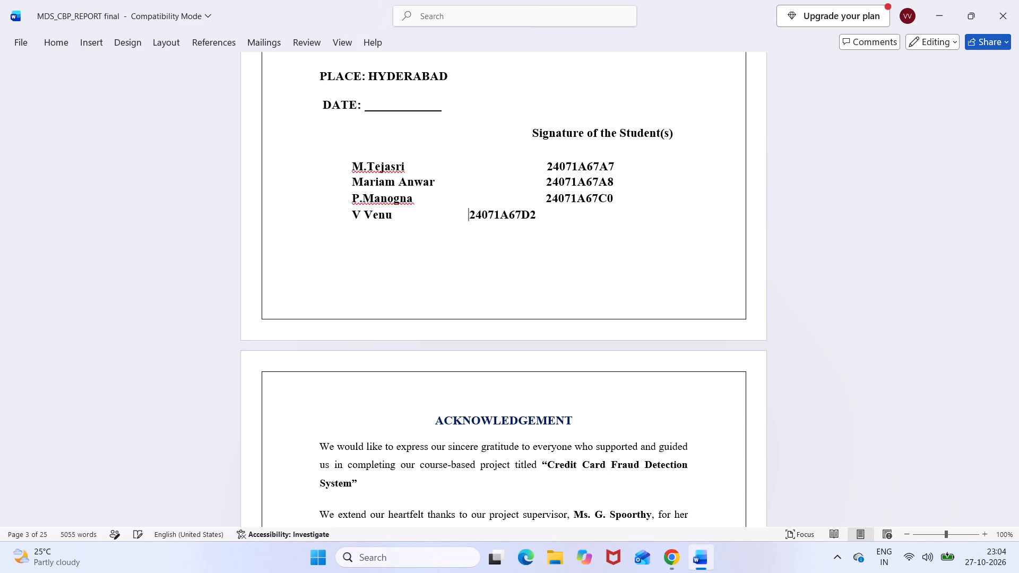
pyautogui.press('space')
pyautogui.press('space')
pyautogui.press('space')
pyautogui.press('space')
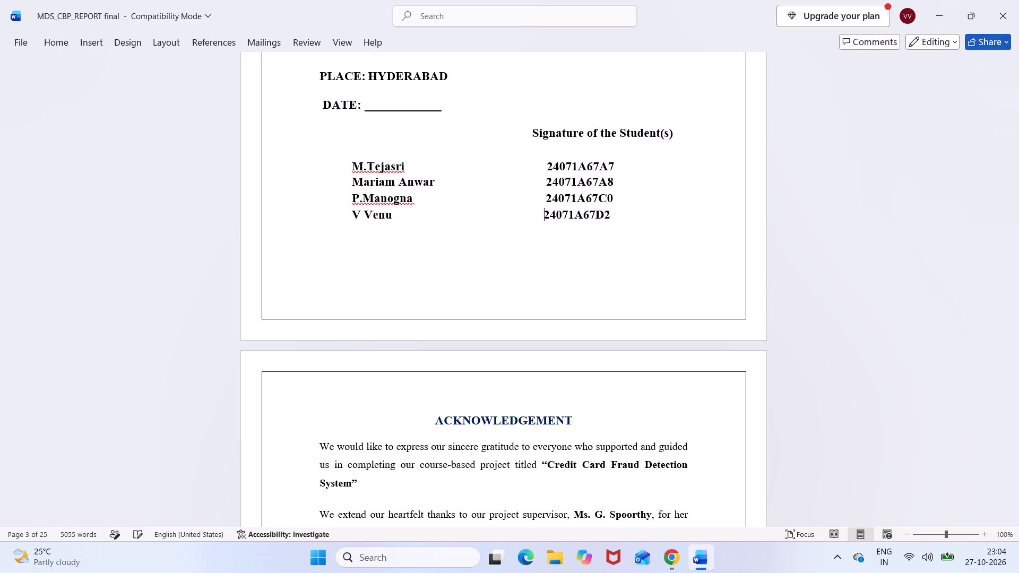
pyautogui.press('space')
# Insert six spaces before the "Signature of the Student(s)" heading.
pyautogui.click(529, 132)
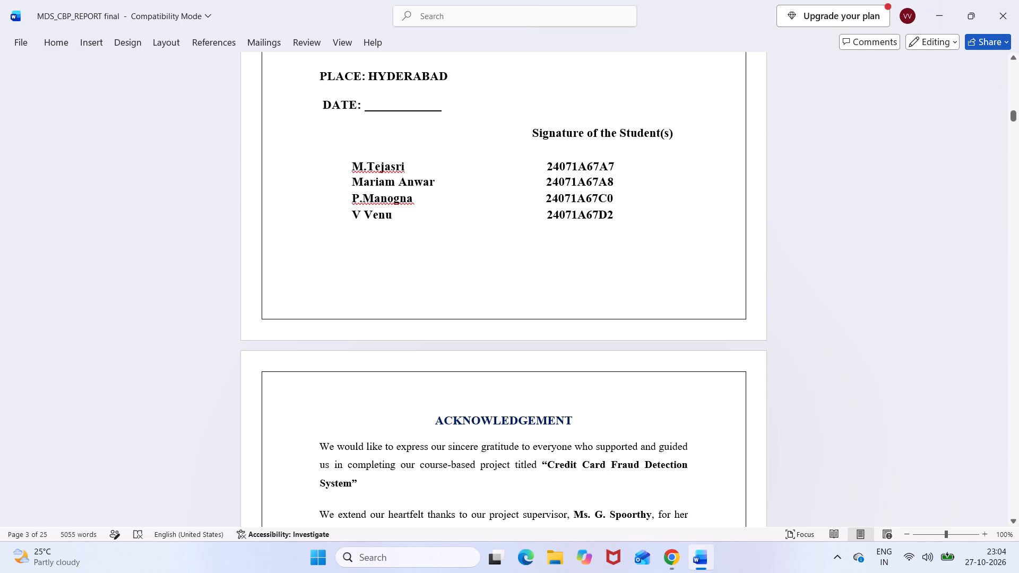
pyautogui.press('space')
pyautogui.press('space')
pyautogui.press('space')
pyautogui.press('space')
pyautogui.press('space')
pyautogui.press('space')
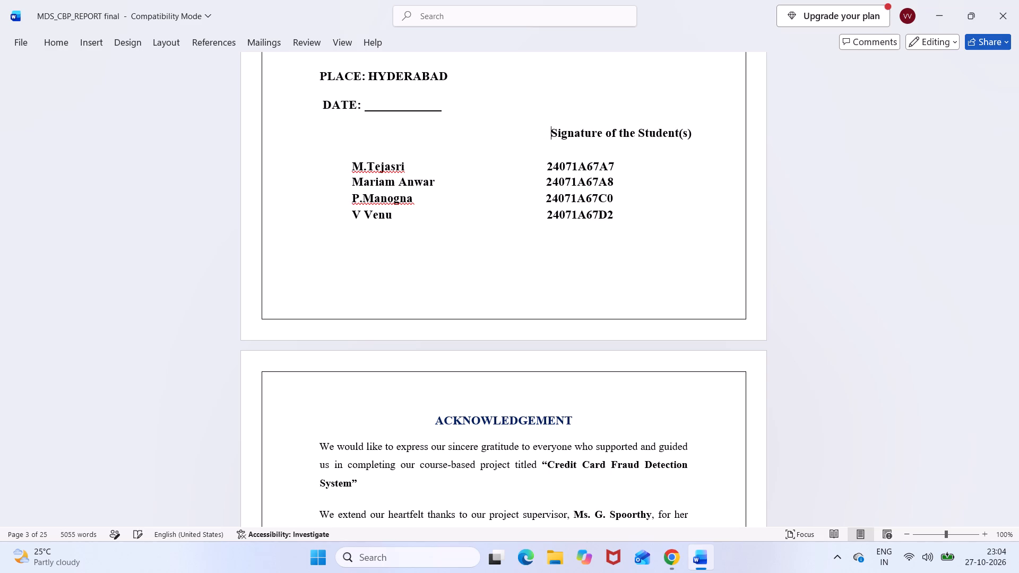
# Remove eight more spaces before the first student's roll number below the signature heading.
pyautogui.click(547, 166)
pyautogui.press('BackSpace')
pyautogui.press('BackSpace')
pyautogui.press('BackSpace')
pyautogui.press('BackSpace')
pyautogui.press('BackSpace')
pyautogui.press('BackSpace')
pyautogui.press('BackSpace')
pyautogui.press('BackSpace')
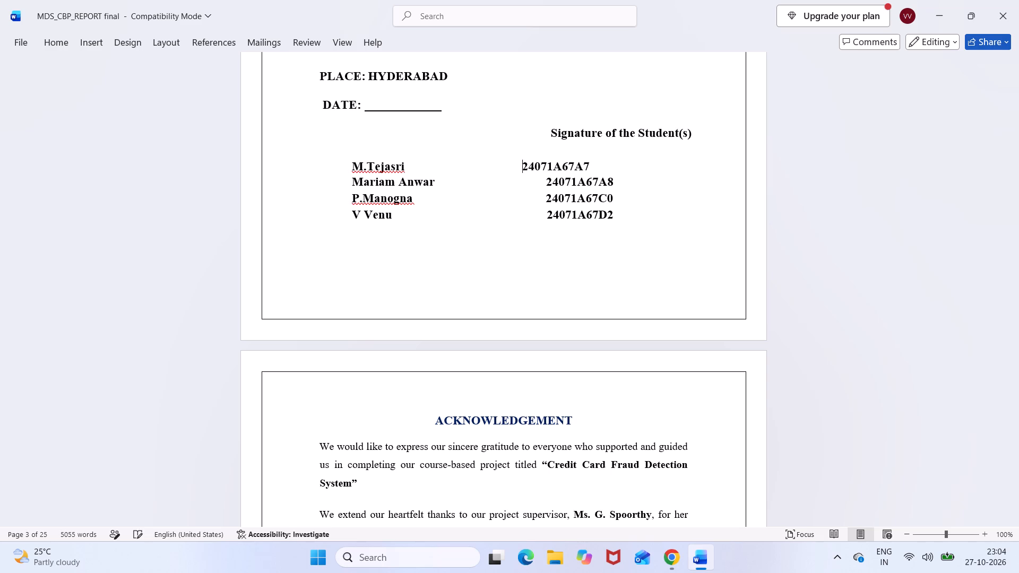
# Remove eight more spaces before the second student's roll number to realign it with the first.
pyautogui.press('Down')
pyautogui.press('Right')
pyautogui.press('Right')
pyautogui.press('Right')
pyautogui.press('Right')
pyautogui.press('Right')
pyautogui.press('Right')
pyautogui.press('Right')
pyautogui.press('Right')
pyautogui.press('BackSpace')
pyautogui.press('BackSpace')
pyautogui.press('BackSpace')
pyautogui.press('BackSpace')
pyautogui.press('BackSpace')
pyautogui.press('BackSpace')
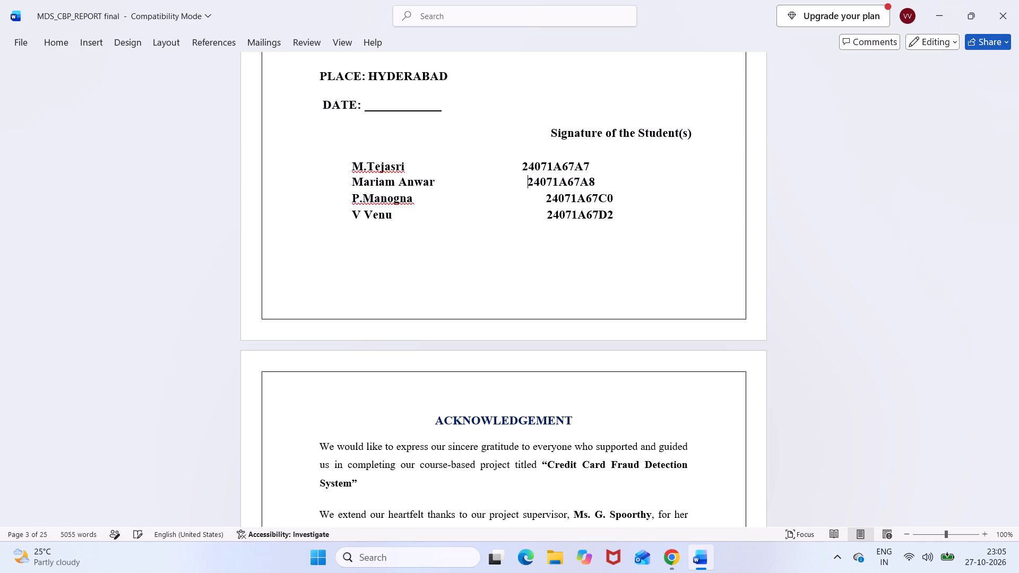
pyautogui.press('BackSpace')
pyautogui.press('BackSpace')
# Remove eight more spaces before the third student's roll number to realign it with the two above.
pyautogui.press('Right')
pyautogui.press('Down')
pyautogui.press('Right')
pyautogui.press('Right')
pyautogui.press('Right')
pyautogui.press('Right')
pyautogui.press('Right')
pyautogui.press('Right')
pyautogui.press('BackSpace')
pyautogui.press('BackSpace')
pyautogui.press('BackSpace')
pyautogui.press('BackSpace')
pyautogui.press('BackSpace')
pyautogui.press('BackSpace')
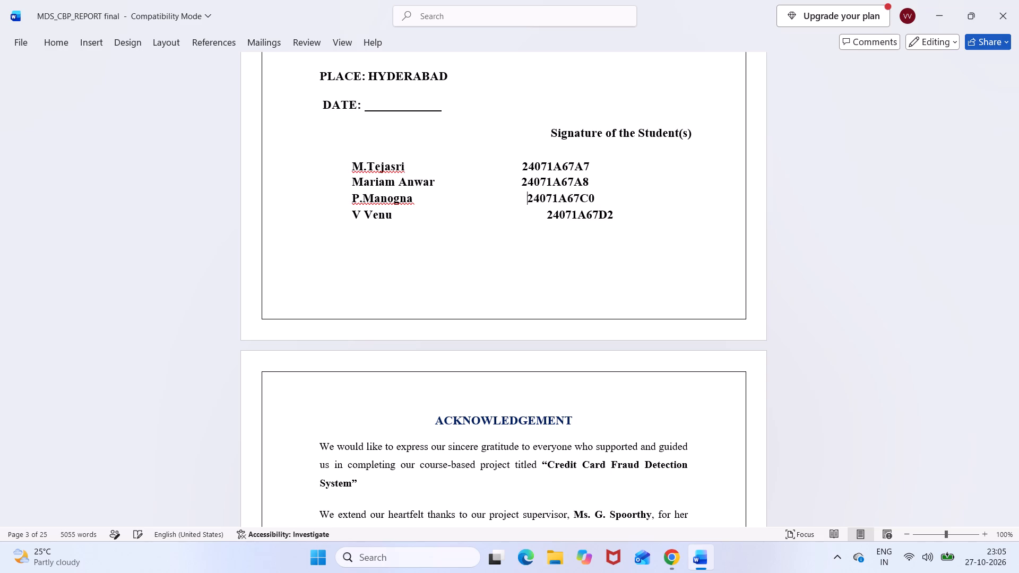
pyautogui.press('BackSpace')
pyautogui.press('BackSpace')
# Remove nine spaces before the fourth student's roll number to realign it with the three above.
pyautogui.press('Down')
pyautogui.press('Up')
pyautogui.press('Down')
pyautogui.press('Right')
pyautogui.press('Right')
pyautogui.press('Right')
pyautogui.press('Right')
pyautogui.press('Right')
pyautogui.press('Right')
pyautogui.press('Right')
pyautogui.press('Right')
pyautogui.press('BackSpace')
pyautogui.press('BackSpace')
pyautogui.press('BackSpace')
pyautogui.press('BackSpace')
pyautogui.press('BackSpace')
pyautogui.press('BackSpace')
pyautogui.press('BackSpace')
pyautogui.press('BackSpace')
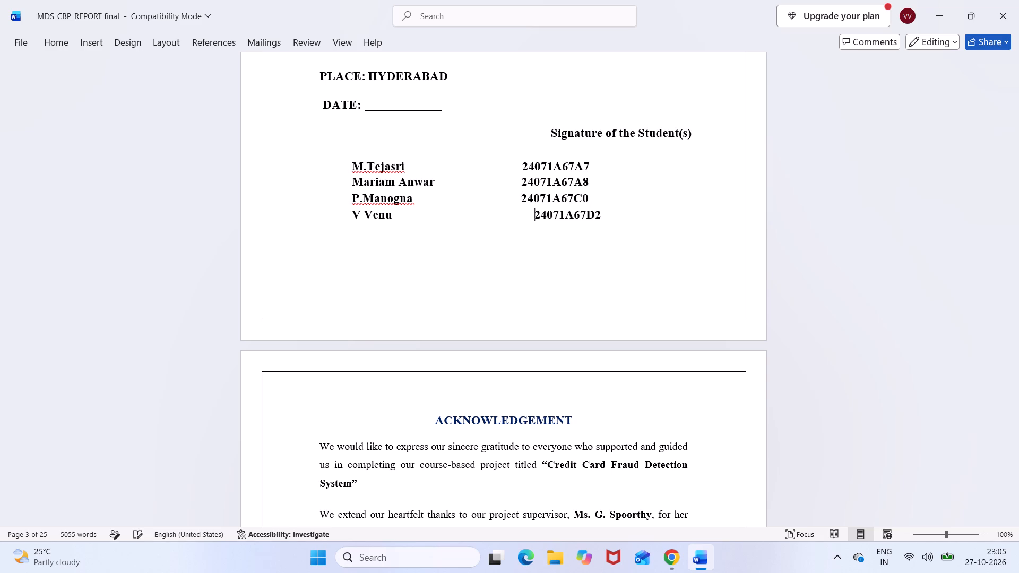
pyautogui.press('BackSpace')
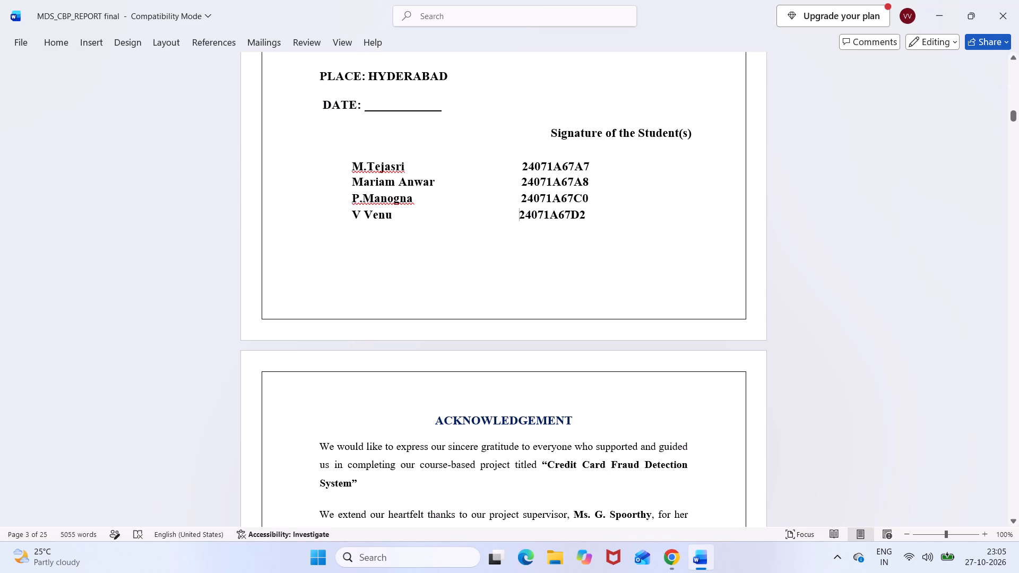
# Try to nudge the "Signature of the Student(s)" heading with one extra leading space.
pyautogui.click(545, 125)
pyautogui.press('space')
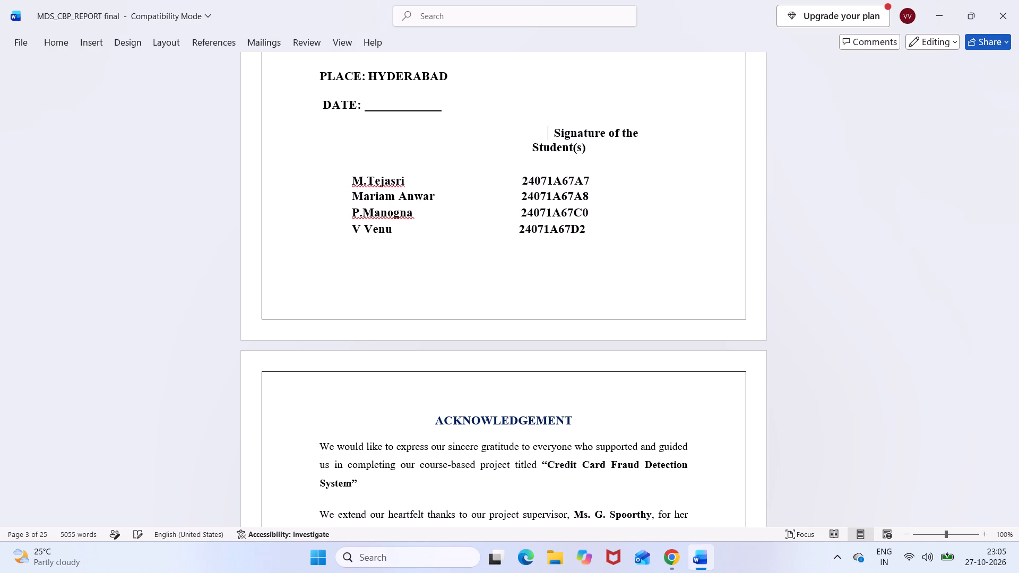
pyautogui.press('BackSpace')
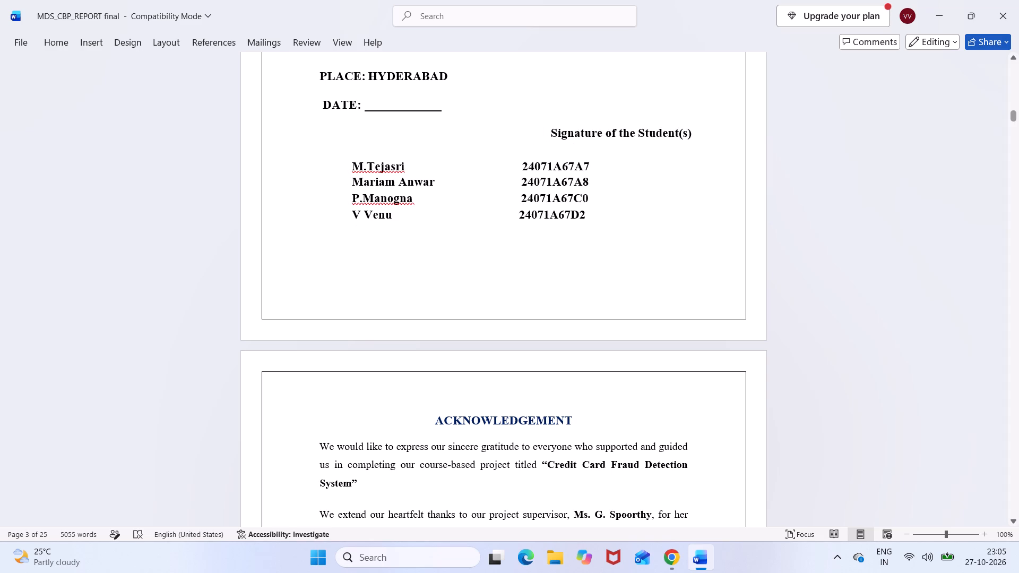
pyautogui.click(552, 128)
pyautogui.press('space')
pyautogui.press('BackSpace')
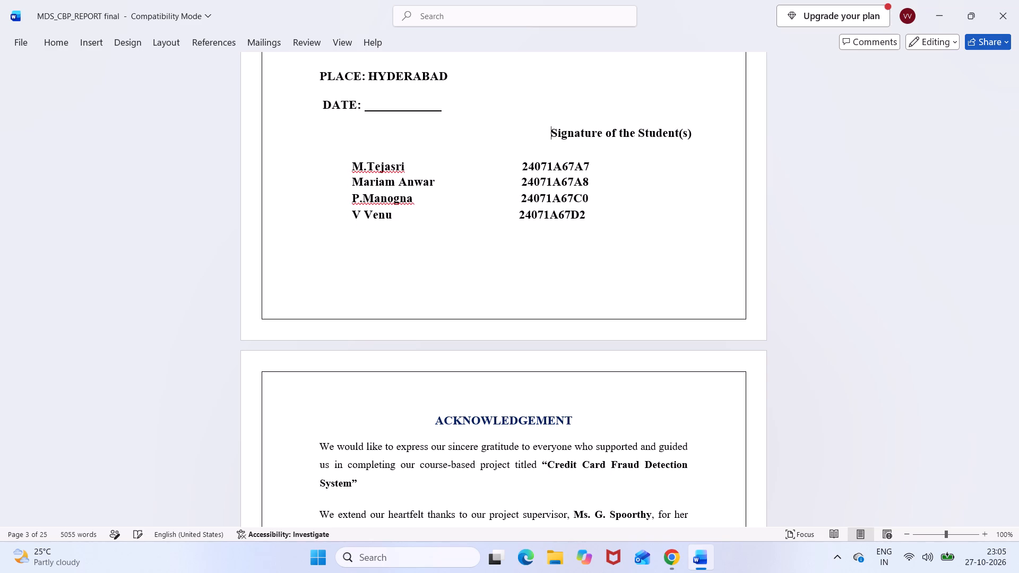
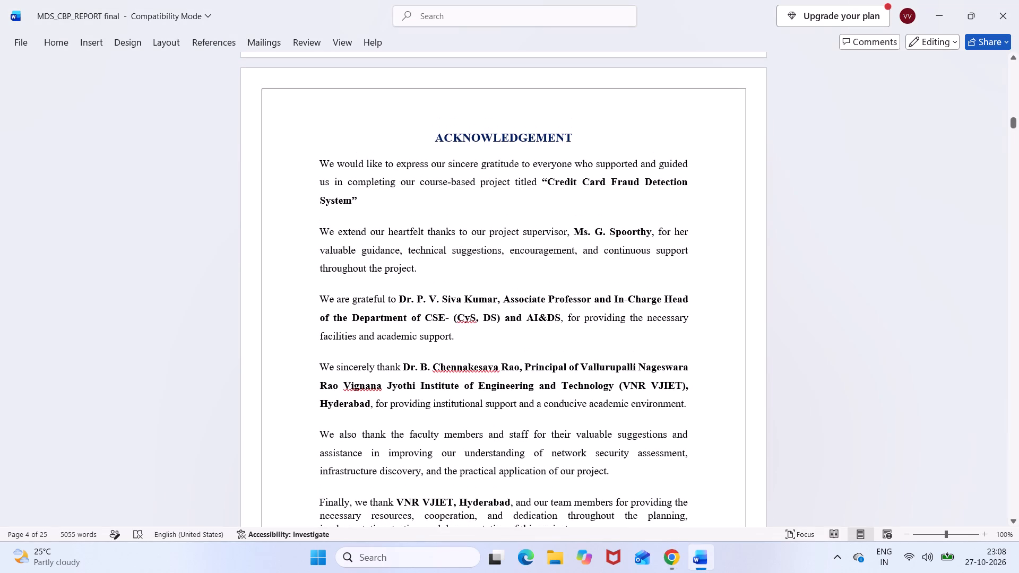
pyautogui.moveTo(549, 179); pyautogui.dragTo(546, 202)
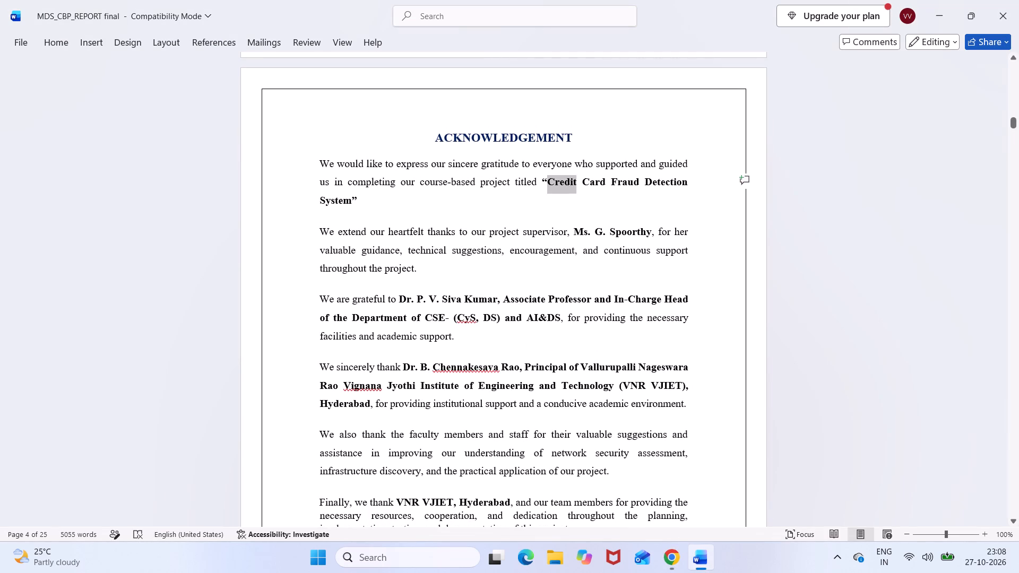
pyautogui.moveTo(546, 202); pyautogui.dragTo(351, 203)
pyautogui.hotkey('ctrl', 'v')
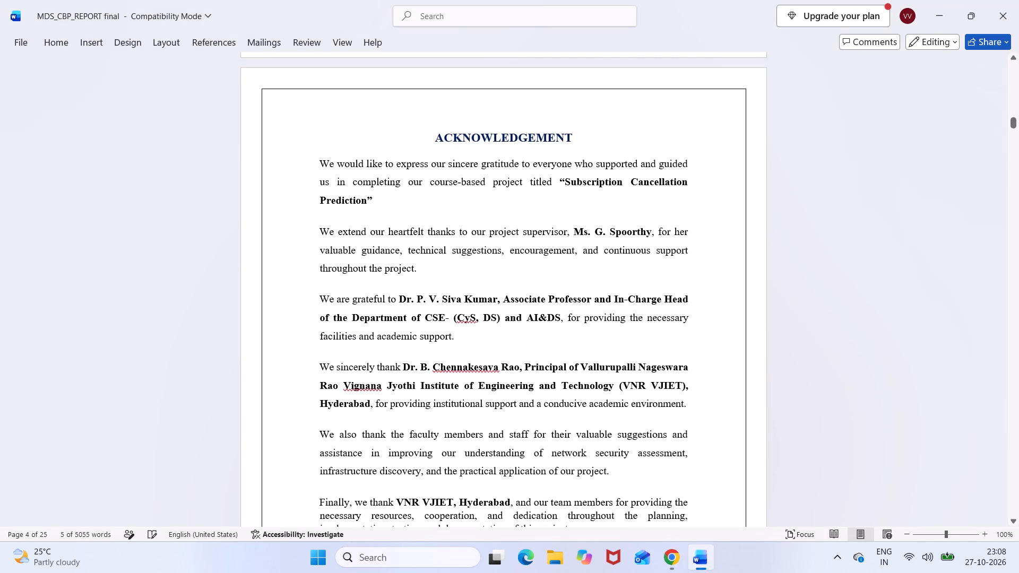
# Replace the Acknowledgement page's four student names and roll numbers with the list copied from the Declaration page.
pyautogui.scroll(-1, 543, 254)
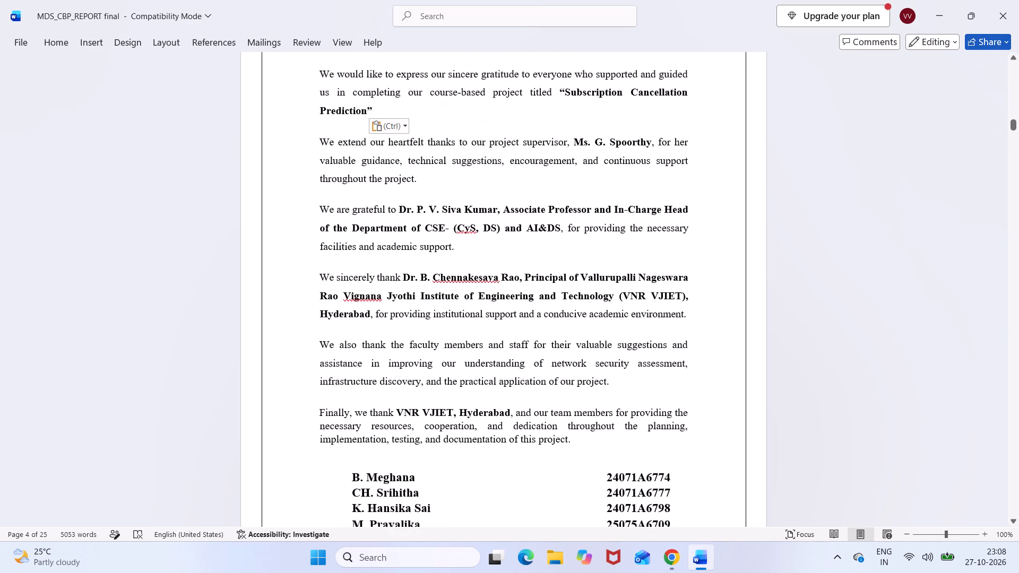
pyautogui.scroll(-3, 543, 254)
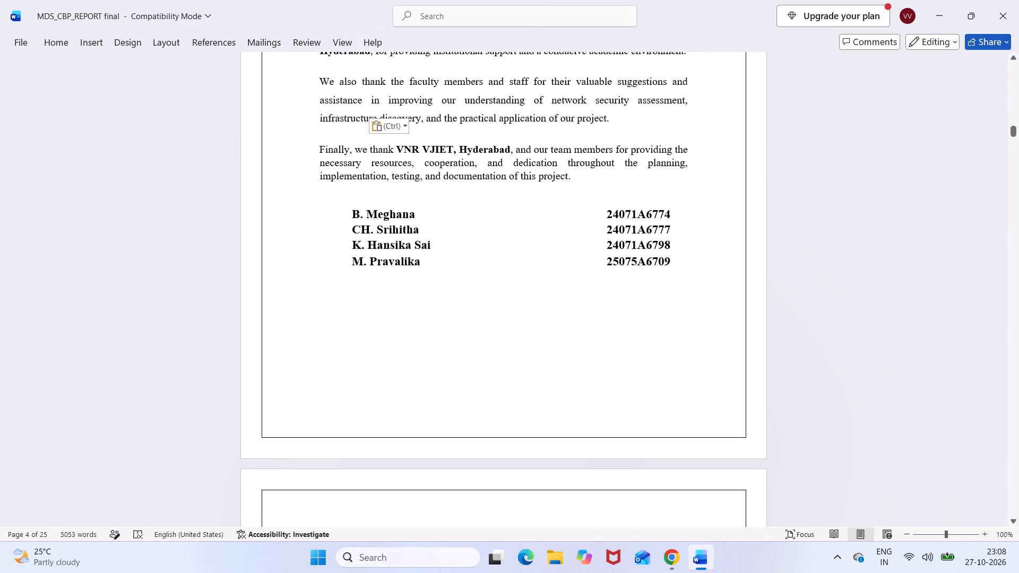
pyautogui.scroll(6, 430, 307)
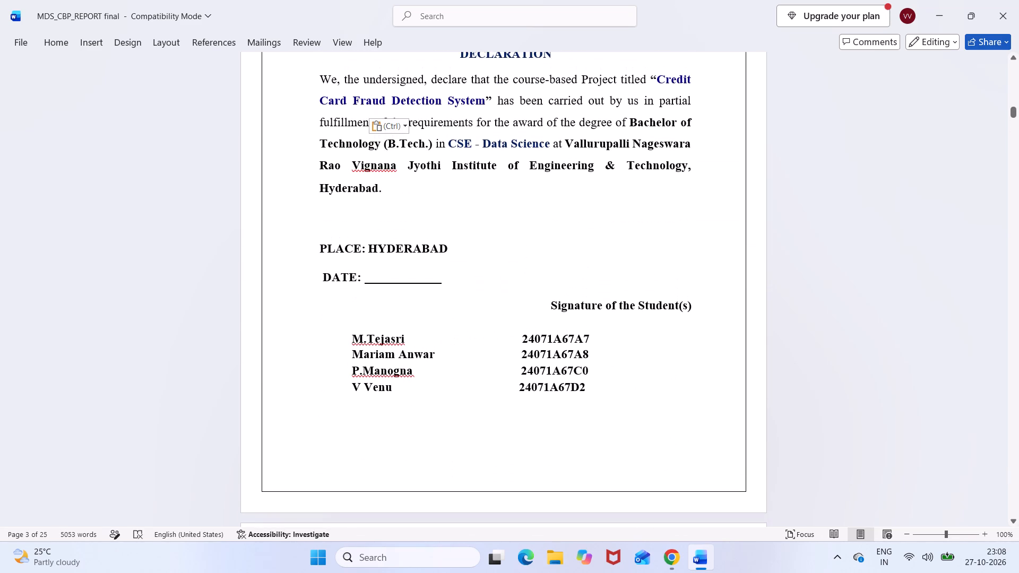
pyautogui.moveTo(350, 336); pyautogui.dragTo(563, 388)
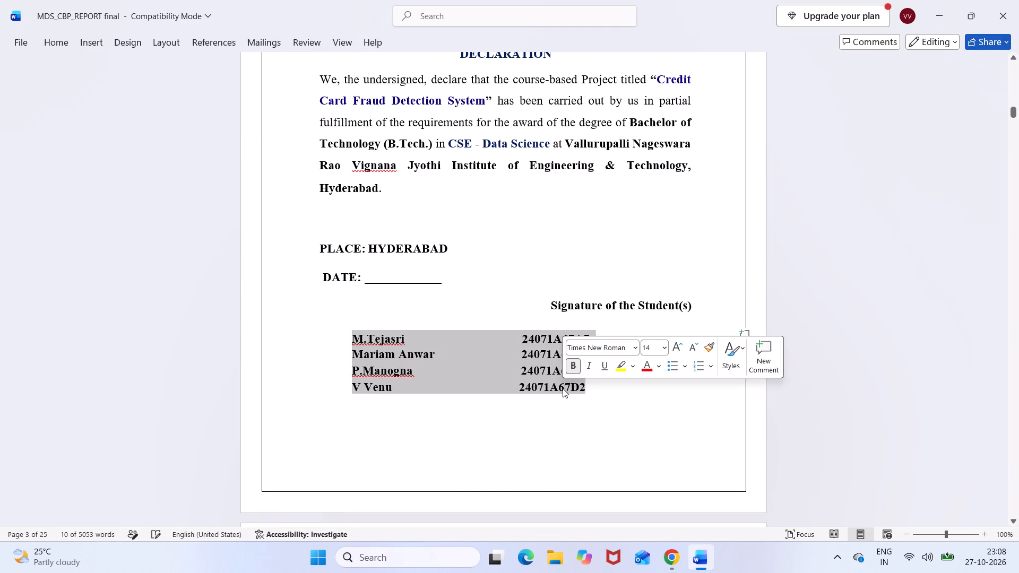
pyautogui.hotkey('ctrl', 'c')
pyautogui.scroll(-6, 563, 388)
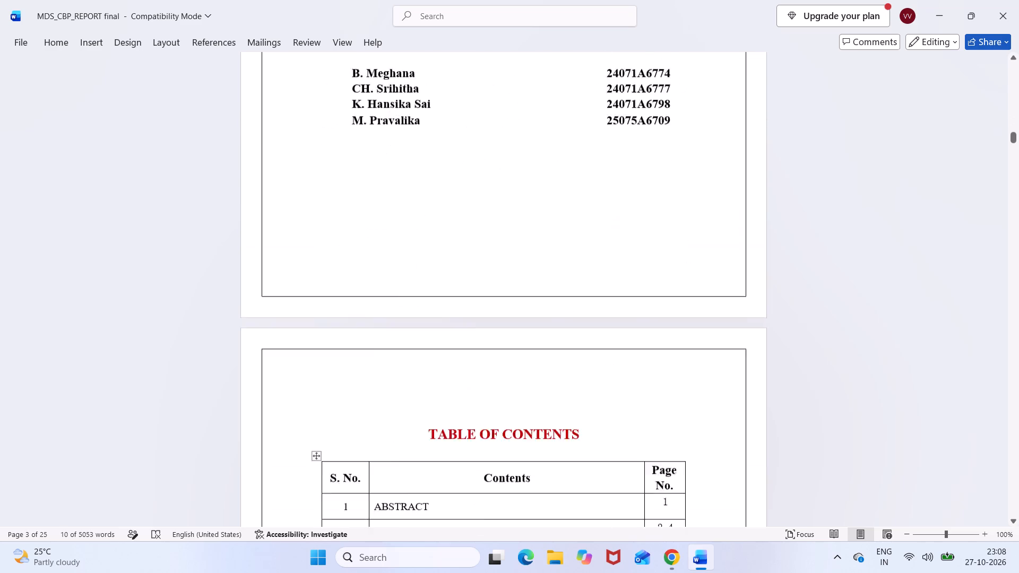
pyautogui.scroll(1, 563, 388)
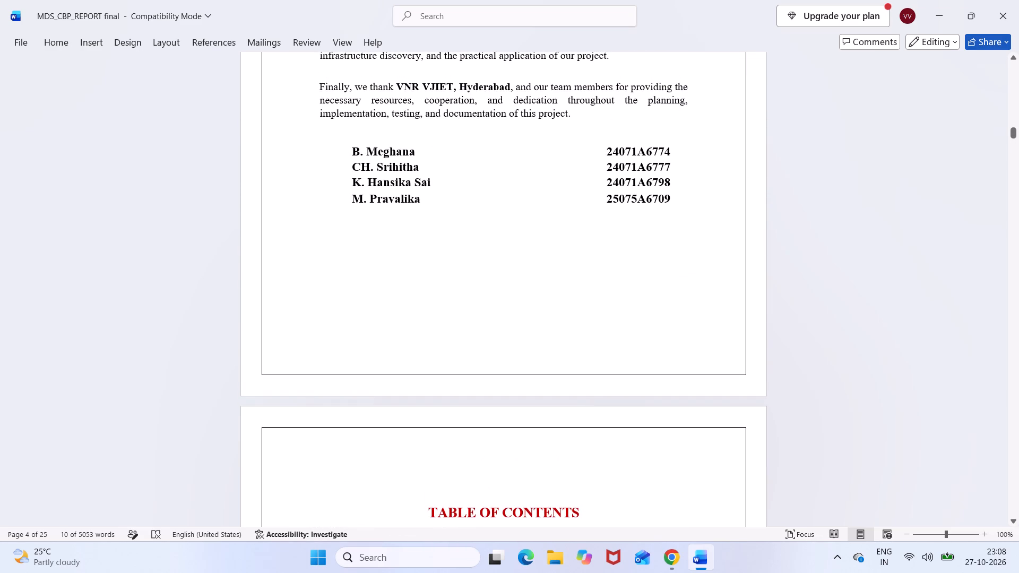
pyautogui.moveTo(353, 149); pyautogui.dragTo(645, 199)
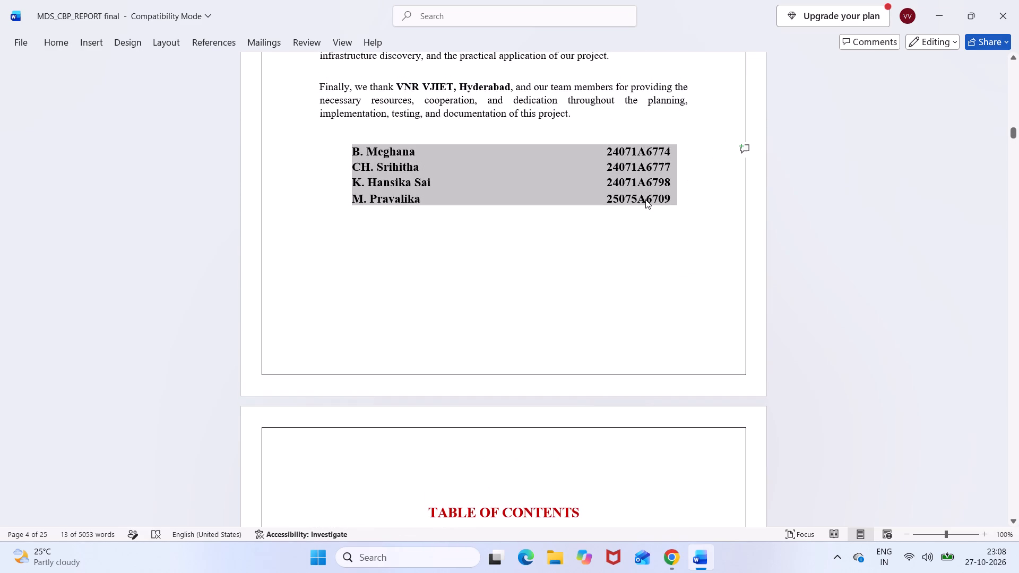
pyautogui.hotkey('ctrl', 'v')
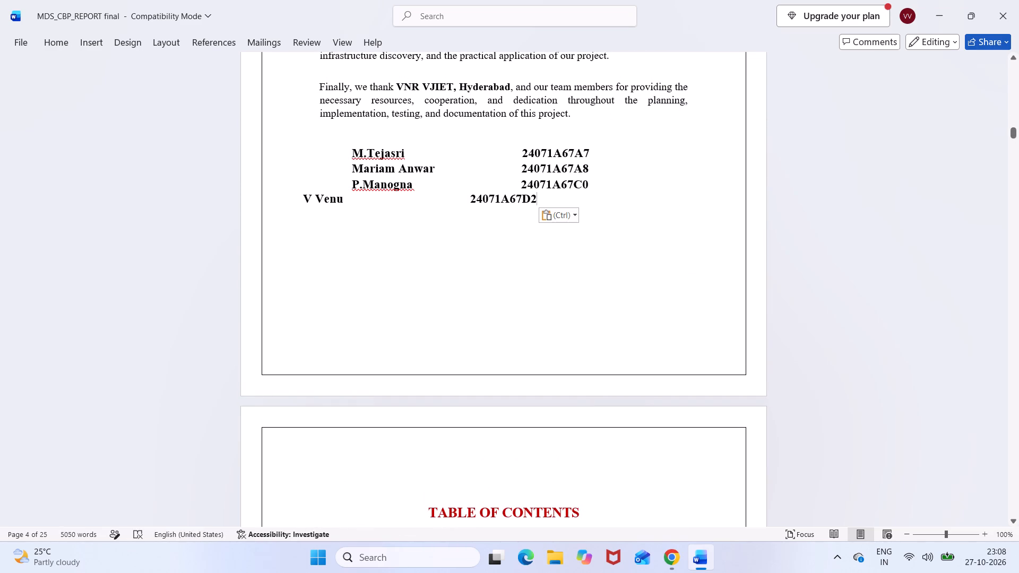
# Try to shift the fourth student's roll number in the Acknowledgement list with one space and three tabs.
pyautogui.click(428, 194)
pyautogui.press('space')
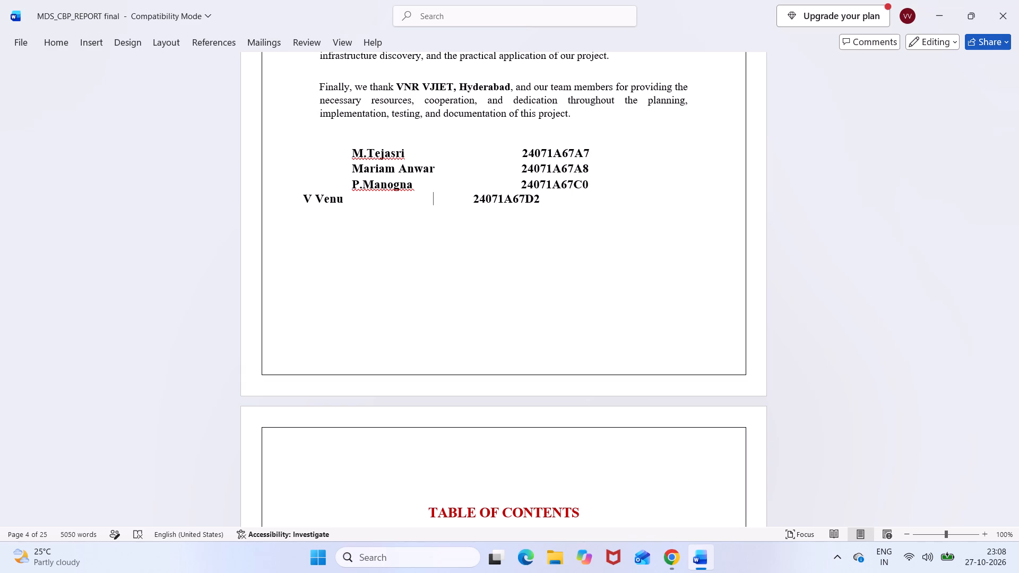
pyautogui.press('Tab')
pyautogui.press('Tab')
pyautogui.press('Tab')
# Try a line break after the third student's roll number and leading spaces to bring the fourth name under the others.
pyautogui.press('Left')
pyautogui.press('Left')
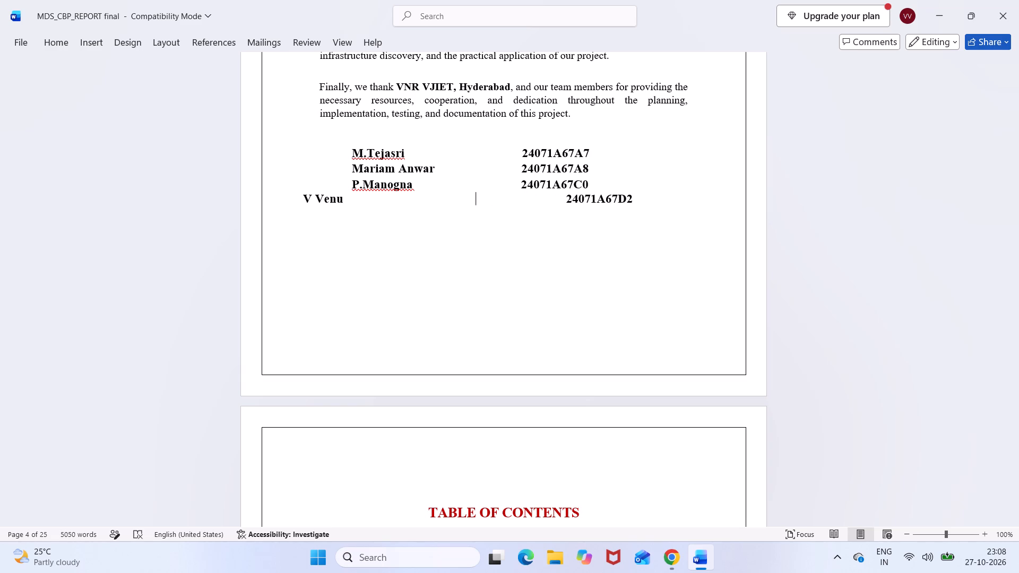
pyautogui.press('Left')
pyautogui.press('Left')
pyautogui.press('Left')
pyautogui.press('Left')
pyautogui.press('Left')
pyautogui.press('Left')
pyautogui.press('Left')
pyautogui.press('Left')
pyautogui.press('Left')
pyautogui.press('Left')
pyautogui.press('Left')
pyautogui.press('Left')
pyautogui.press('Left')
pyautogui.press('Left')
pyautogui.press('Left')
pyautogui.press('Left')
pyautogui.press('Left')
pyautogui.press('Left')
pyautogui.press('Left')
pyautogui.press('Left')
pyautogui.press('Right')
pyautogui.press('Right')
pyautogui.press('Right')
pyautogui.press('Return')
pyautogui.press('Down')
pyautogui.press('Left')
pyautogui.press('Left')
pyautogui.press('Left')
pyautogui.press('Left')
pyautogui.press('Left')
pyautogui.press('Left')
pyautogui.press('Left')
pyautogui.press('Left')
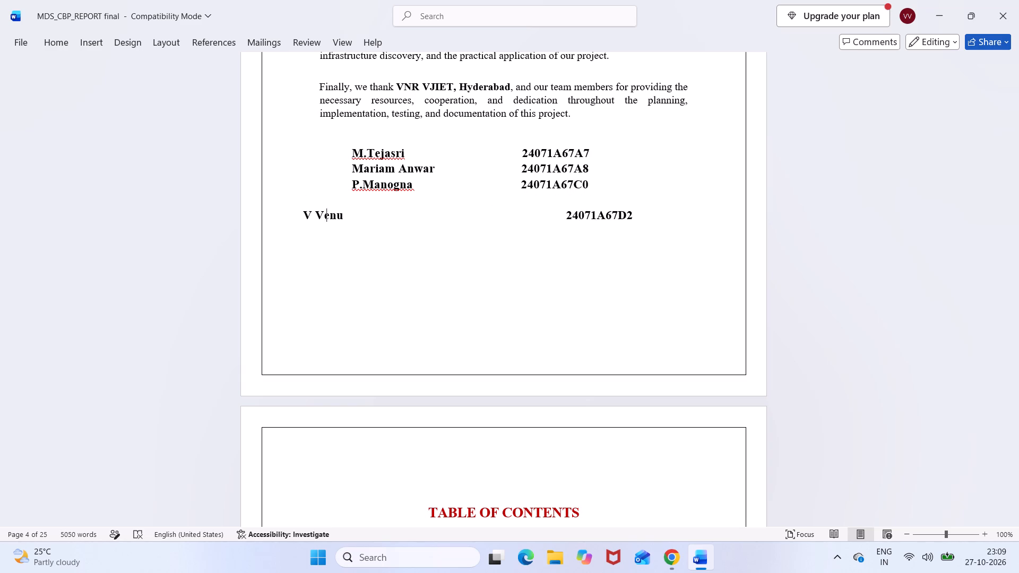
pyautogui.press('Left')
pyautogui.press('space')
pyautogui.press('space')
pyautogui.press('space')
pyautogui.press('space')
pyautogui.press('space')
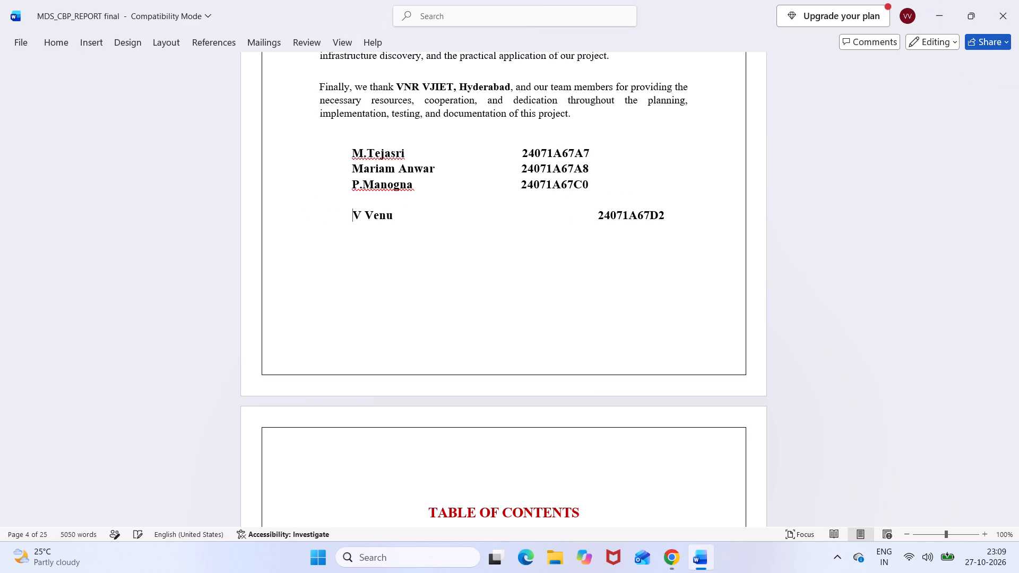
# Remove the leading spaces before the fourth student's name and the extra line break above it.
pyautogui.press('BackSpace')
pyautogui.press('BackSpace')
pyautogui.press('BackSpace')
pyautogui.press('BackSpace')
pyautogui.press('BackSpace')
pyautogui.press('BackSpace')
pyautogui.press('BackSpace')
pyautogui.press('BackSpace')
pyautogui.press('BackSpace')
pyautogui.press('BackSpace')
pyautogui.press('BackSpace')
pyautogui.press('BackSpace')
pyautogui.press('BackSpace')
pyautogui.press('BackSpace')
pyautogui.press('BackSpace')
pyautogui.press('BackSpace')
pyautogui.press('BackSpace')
# Indent the fourth student's name with 15 leading spaces to bring it under the three names above.
pyautogui.press('space')
pyautogui.press('space')
pyautogui.press('space')
pyautogui.press('space')
pyautogui.press('space')
pyautogui.press('space')
pyautogui.press('space')
pyautogui.press('space')
pyautogui.press('space')
pyautogui.press('space')
pyautogui.press('space')
pyautogui.press('space')
pyautogui.press('space')
pyautogui.press('space')
pyautogui.press('space')
pyautogui.press('space')
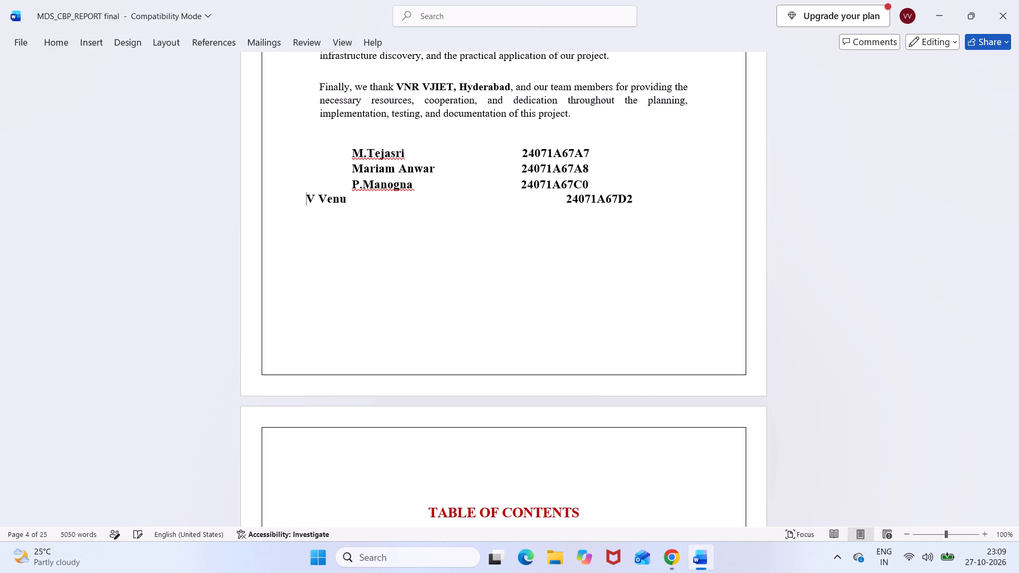
pyautogui.press('BackSpace')
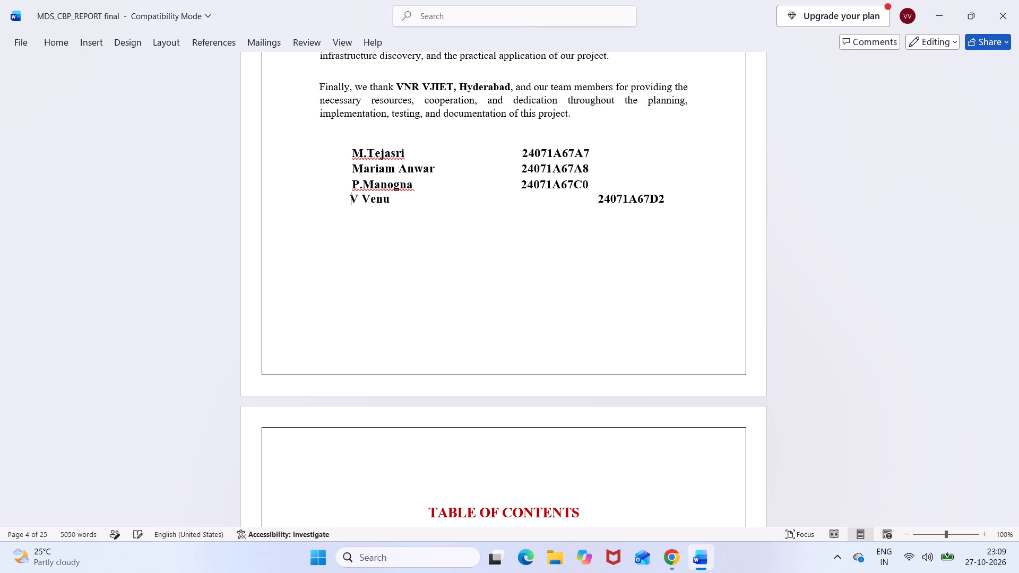
# Delete the excess gap before the fourth student's roll number and add eight spaces to align it with those above.
pyautogui.press('Right')
pyautogui.press('Right')
pyautogui.press('Right')
pyautogui.press('Right')
pyautogui.press('Right')
pyautogui.press('Right')
pyautogui.press('Right')
pyautogui.press('Right')
pyautogui.press('Right')
pyautogui.press('Right')
pyautogui.press('Right')
pyautogui.press('Right')
pyautogui.press('Right')
pyautogui.press('Right')
pyautogui.press('Right')
pyautogui.press('Right')
pyautogui.press('Right')
pyautogui.press('Right')
pyautogui.press('Right')
pyautogui.press('Right')
pyautogui.press('Right')
pyautogui.press('Right')
pyautogui.press('BackSpace')
pyautogui.press('BackSpace')
pyautogui.press('BackSpace')
pyautogui.press('BackSpace')
pyautogui.press('BackSpace')
pyautogui.press('BackSpace')
pyautogui.press('BackSpace')
pyautogui.press('BackSpace')
pyautogui.press('BackSpace')
pyautogui.press('BackSpace')
pyautogui.press('BackSpace')
pyautogui.press('BackSpace')
pyautogui.press('BackSpace')
pyautogui.press('BackSpace')
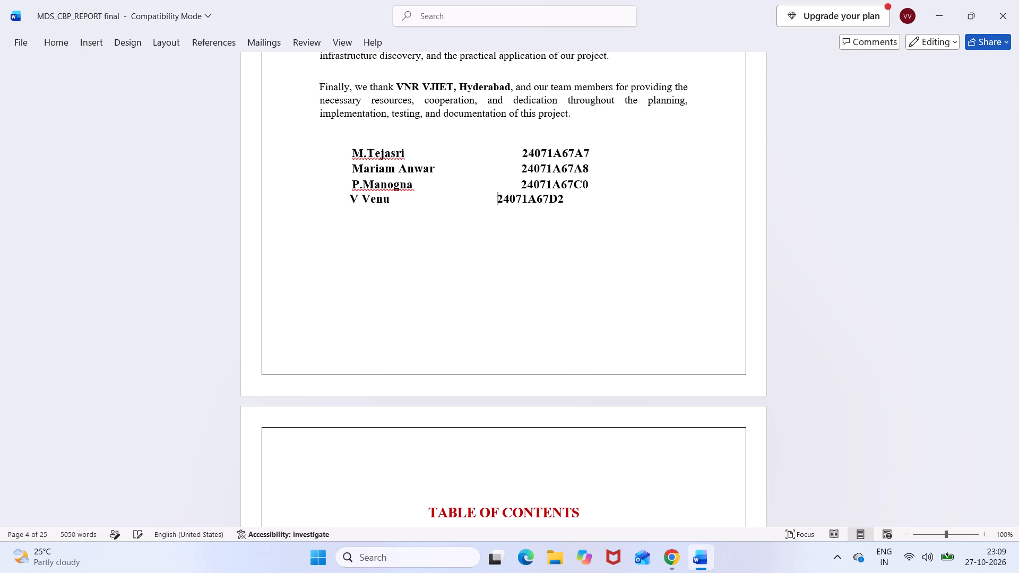
pyautogui.press('space')
pyautogui.press('space')
pyautogui.press('space')
pyautogui.press('space')
pyautogui.press('space')
pyautogui.press('space')
pyautogui.press('space')
pyautogui.press('space')
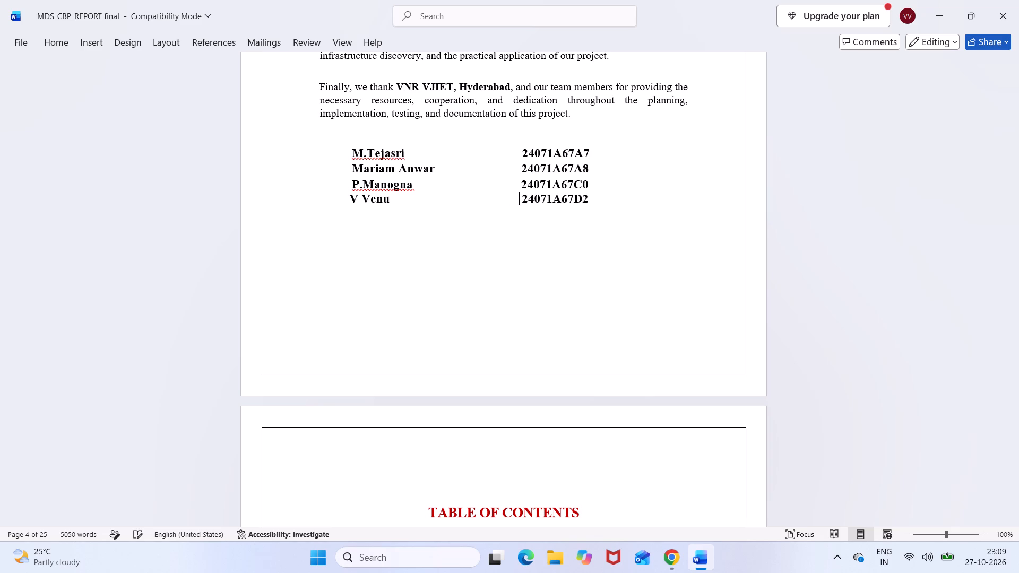
# Add one more leading space before the fourth student's name to line it up with the names above.
pyautogui.click(348, 197)
pyautogui.press('space')
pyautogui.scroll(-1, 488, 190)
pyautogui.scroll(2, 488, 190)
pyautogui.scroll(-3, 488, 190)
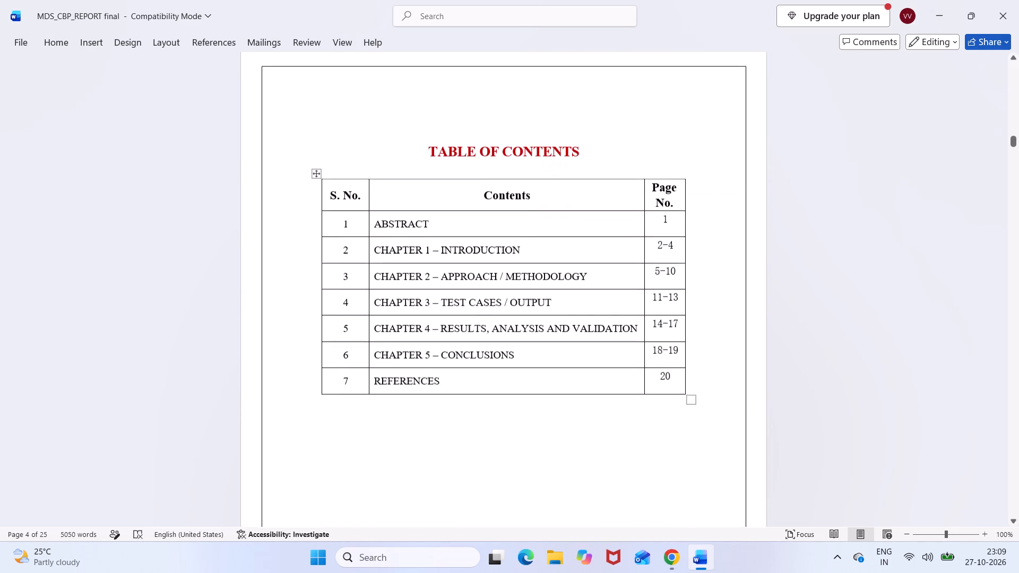
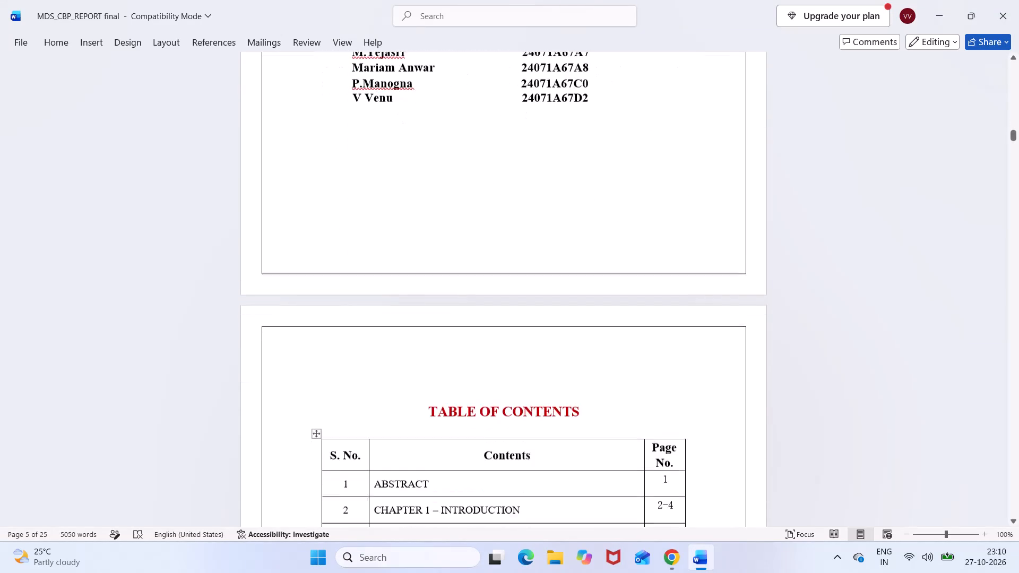
pyautogui.scroll(-9, 488, 190)
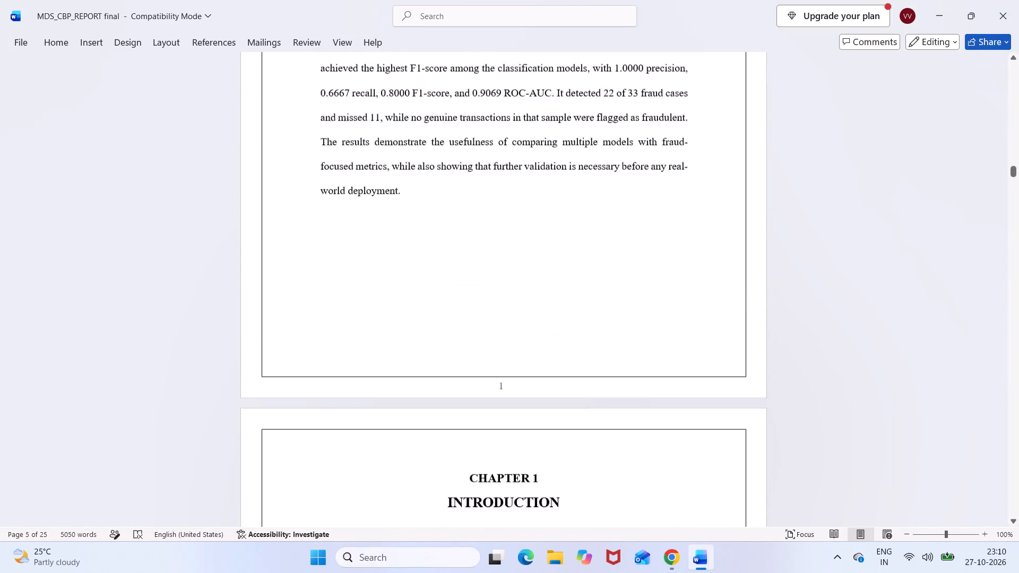
pyautogui.scroll(3, 488, 190)
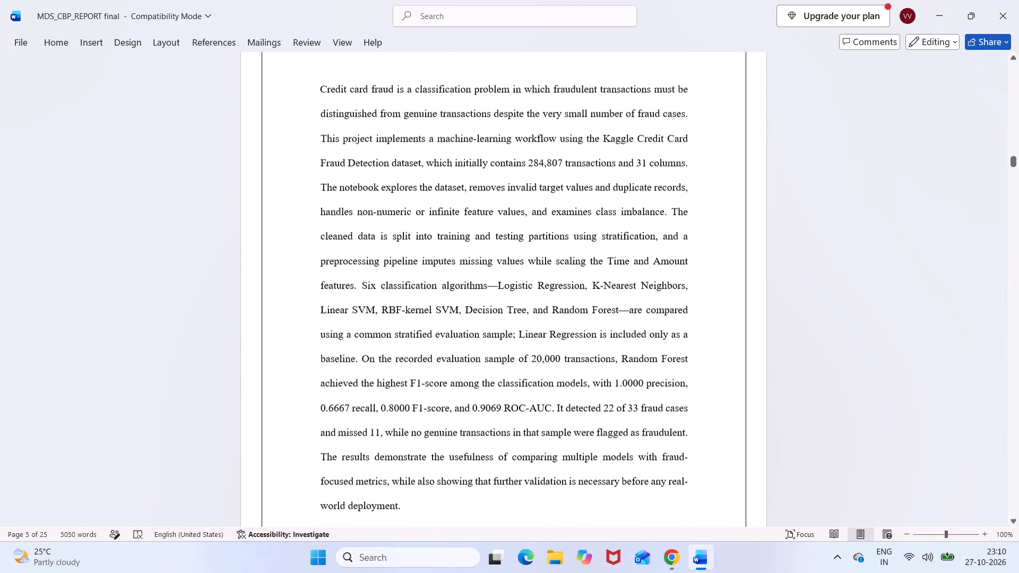
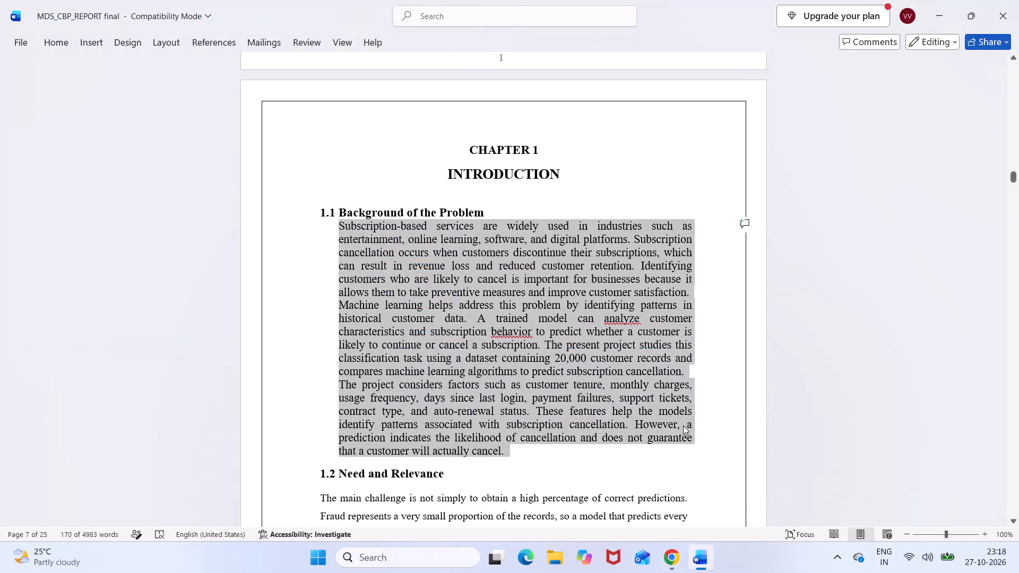
pyautogui.moveTo(316, 211); pyautogui.dragTo(450, 266)
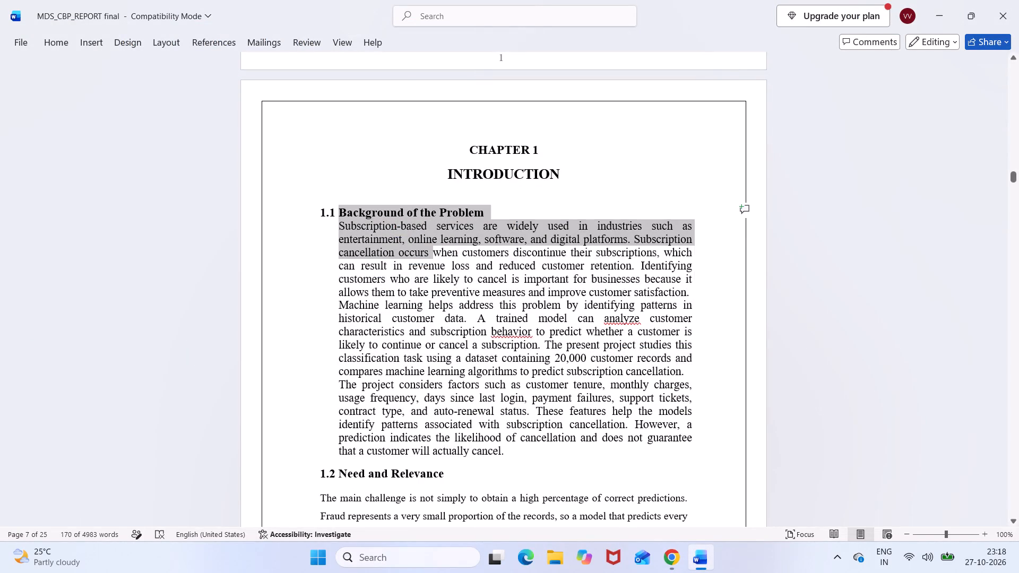
pyautogui.moveTo(450, 266); pyautogui.dragTo(622, 537)
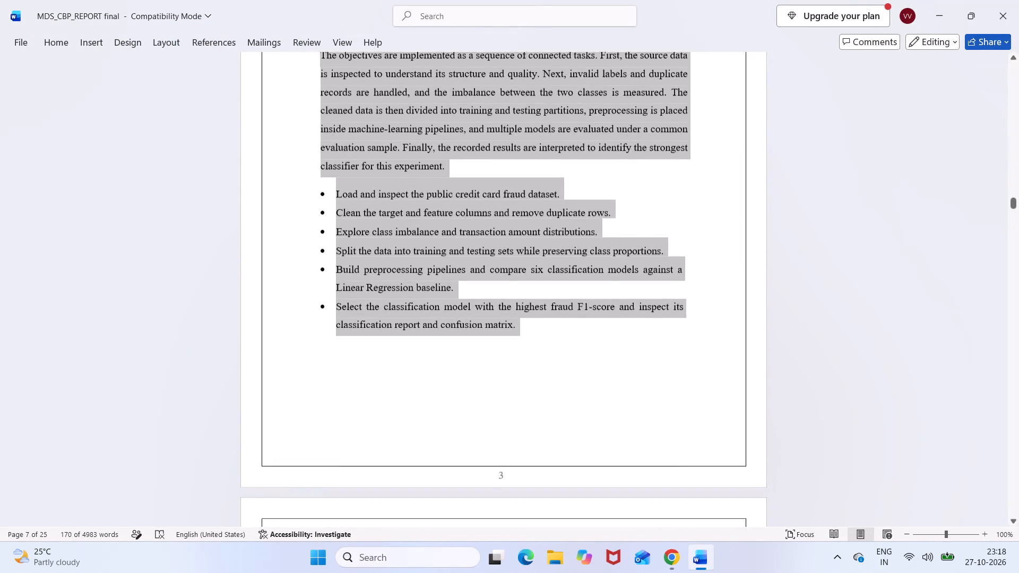
pyautogui.moveTo(622, 537); pyautogui.dragTo(630, 544)
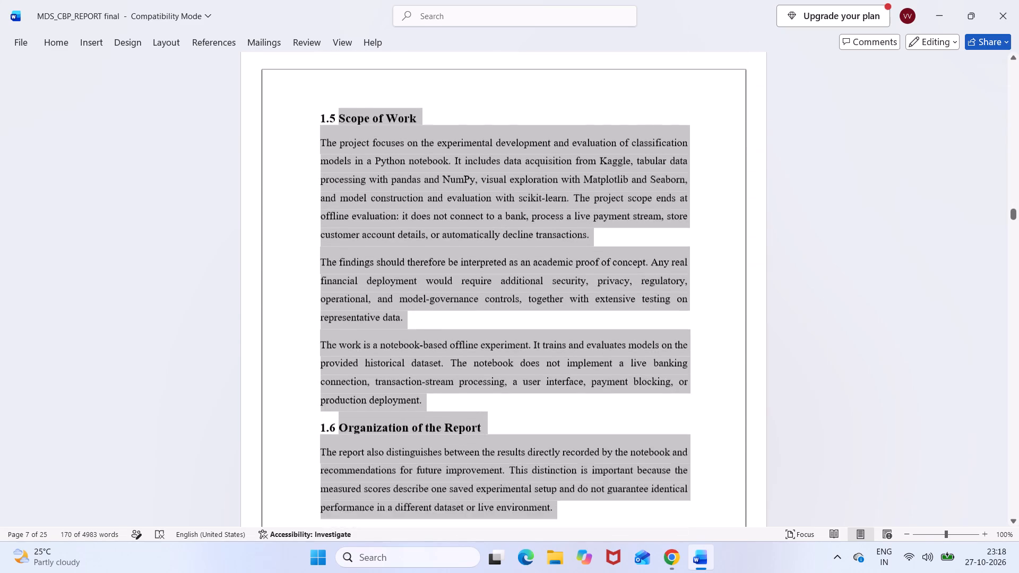
pyautogui.moveTo(630, 544); pyautogui.dragTo(619, 345)
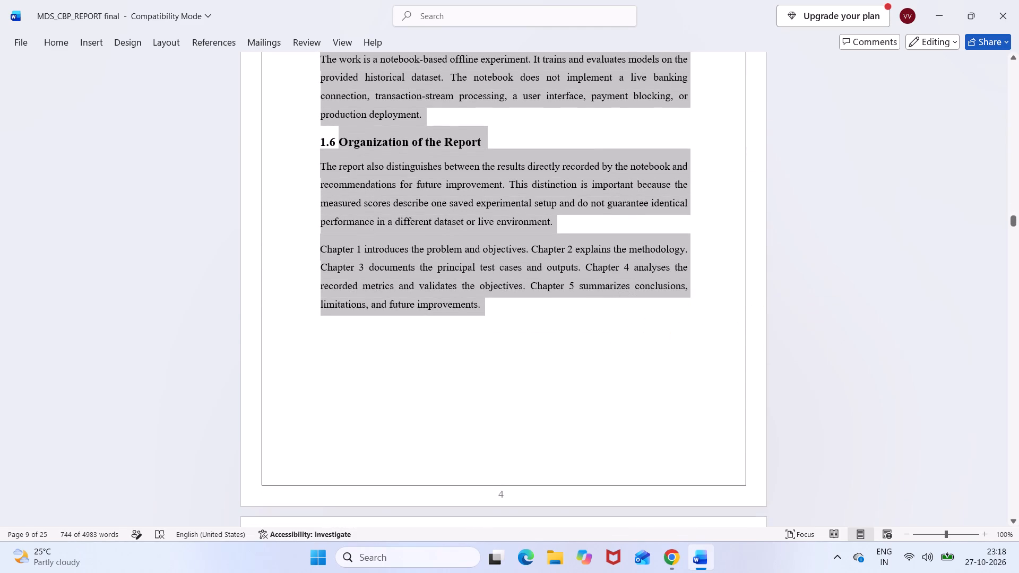
pyautogui.hotkey('ctrl', 'v')
# Remove bold from the three paragraphs under 1.1 Background of the Problem and set their font size to 12.
pyautogui.scroll(6, 619, 345)
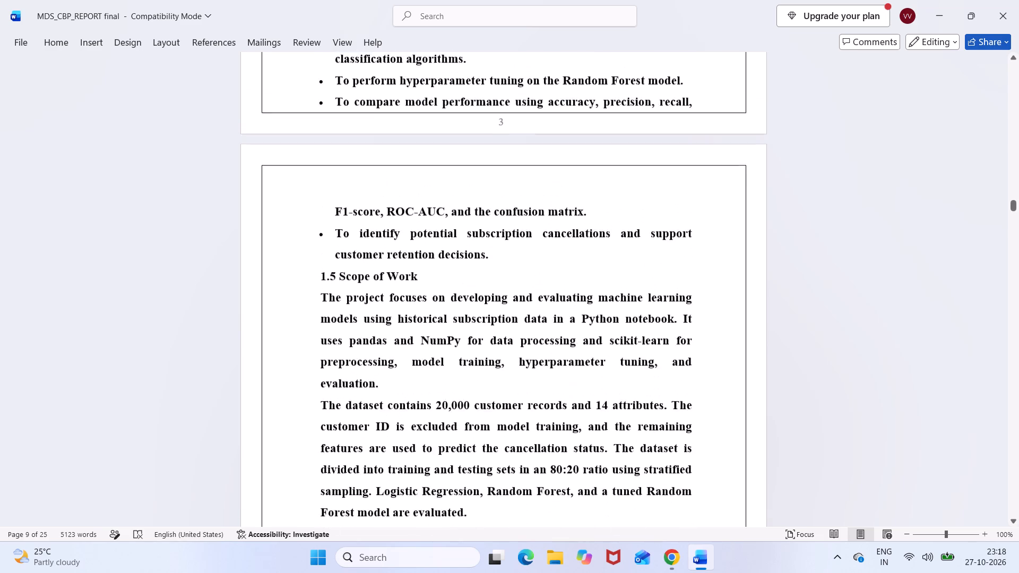
pyautogui.scroll(6, 619, 345)
pyautogui.scroll(-1, 619, 345)
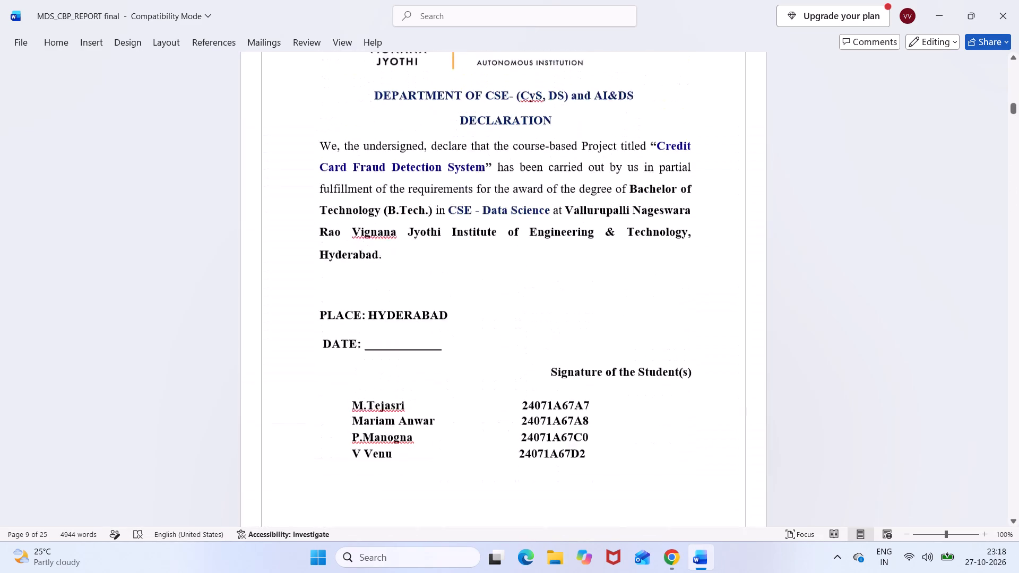
pyautogui.scroll(-2, 619, 345)
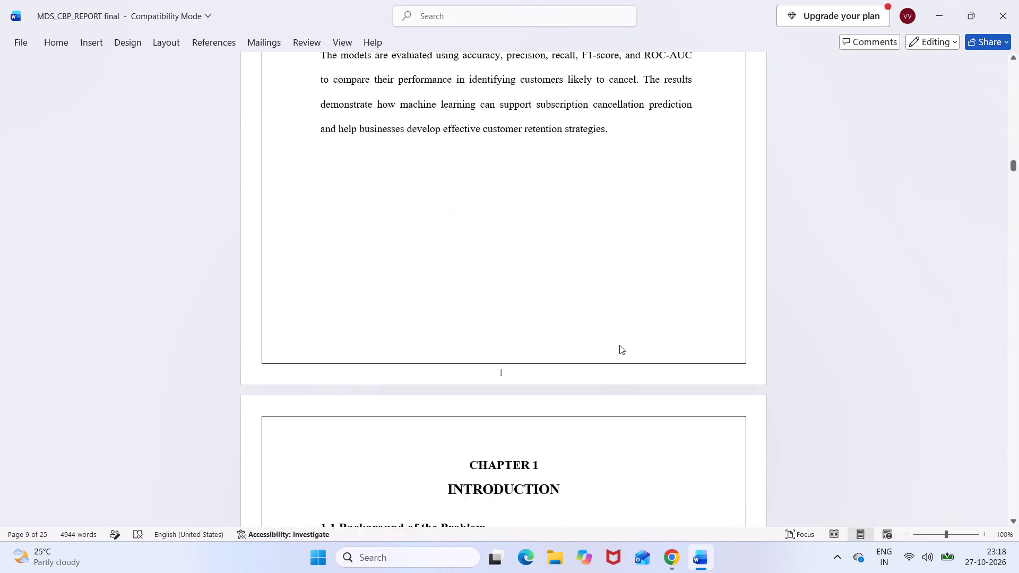
pyautogui.scroll(-1, 619, 345)
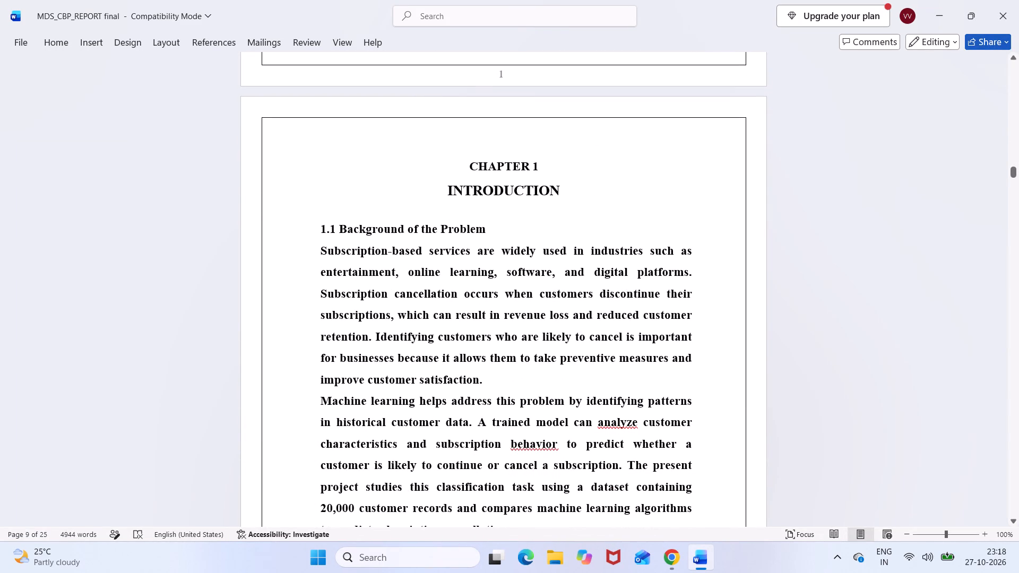
pyautogui.moveTo(321, 250); pyautogui.dragTo(526, 464)
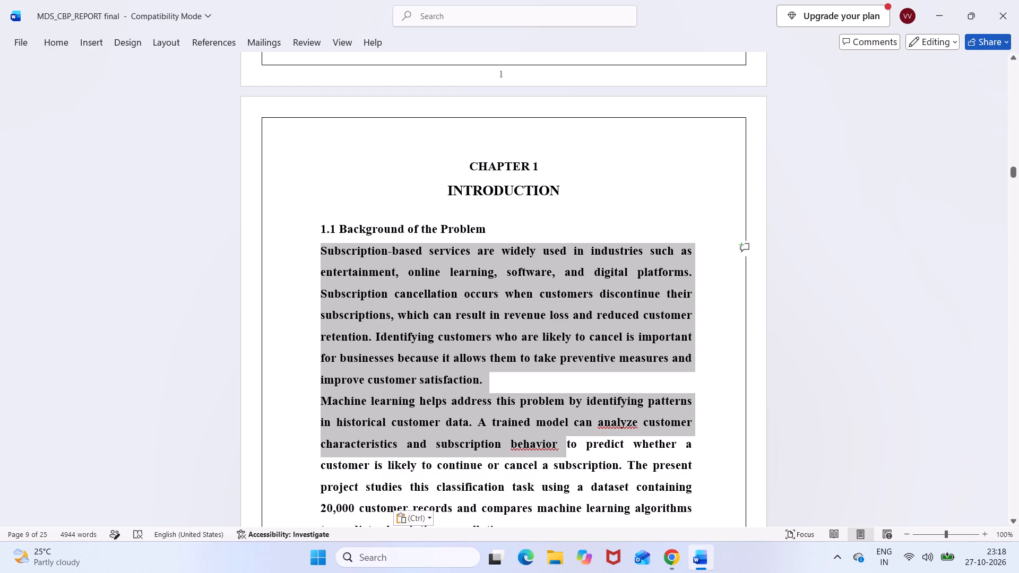
pyautogui.moveTo(526, 464); pyautogui.dragTo(471, 401)
pyautogui.click(59, 37)
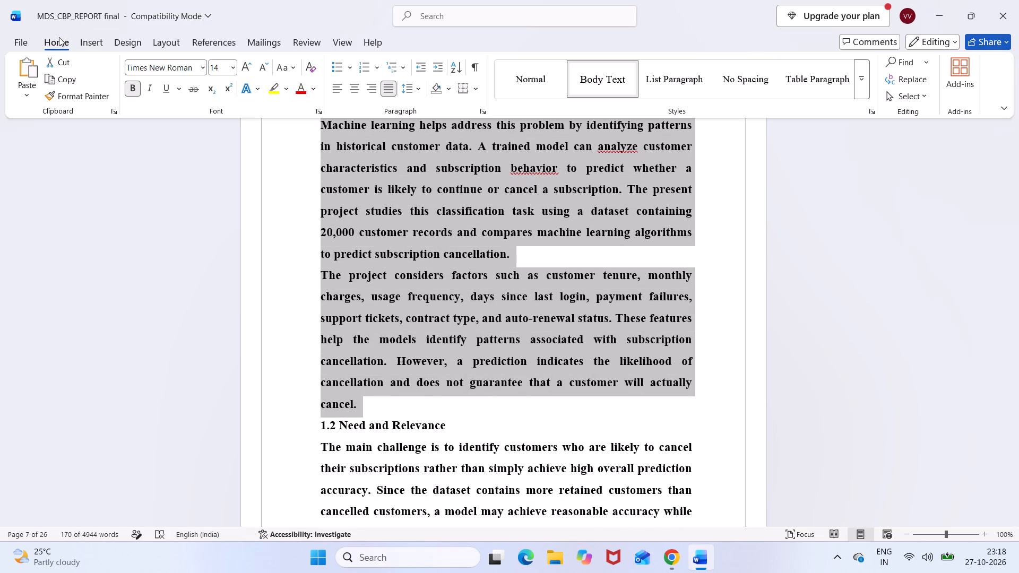
pyautogui.click(134, 87)
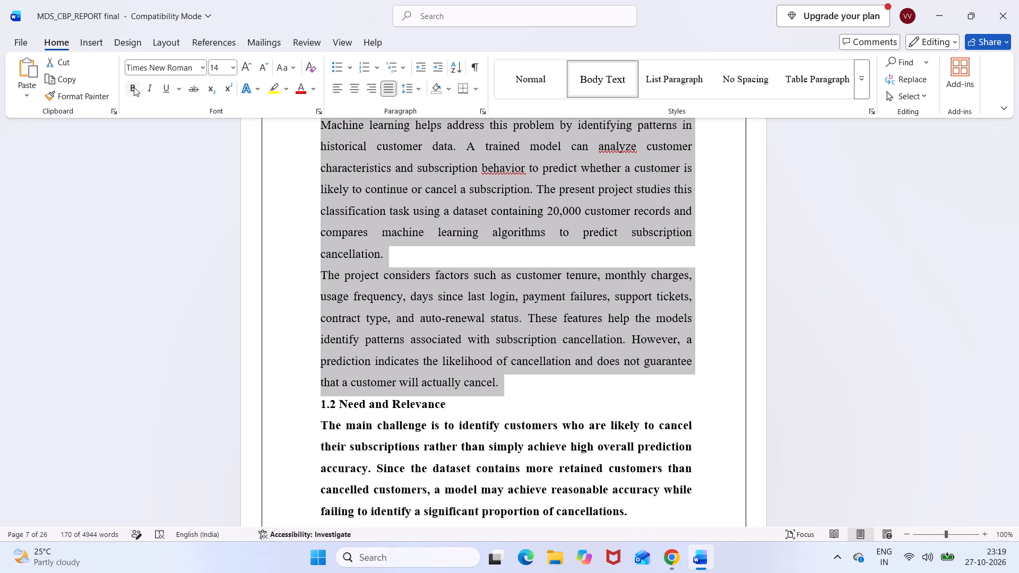
pyautogui.click(231, 68)
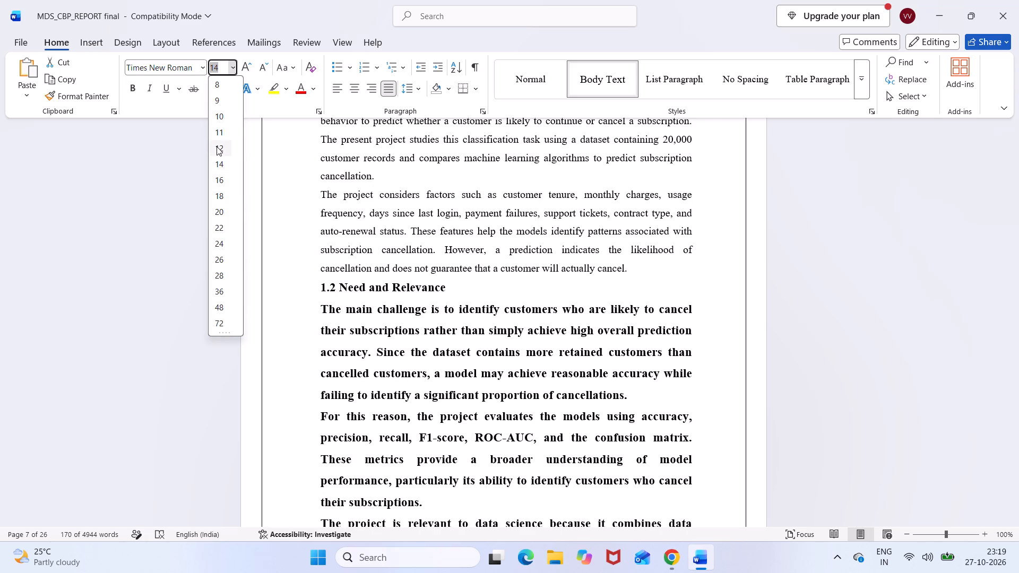
pyautogui.click(217, 146)
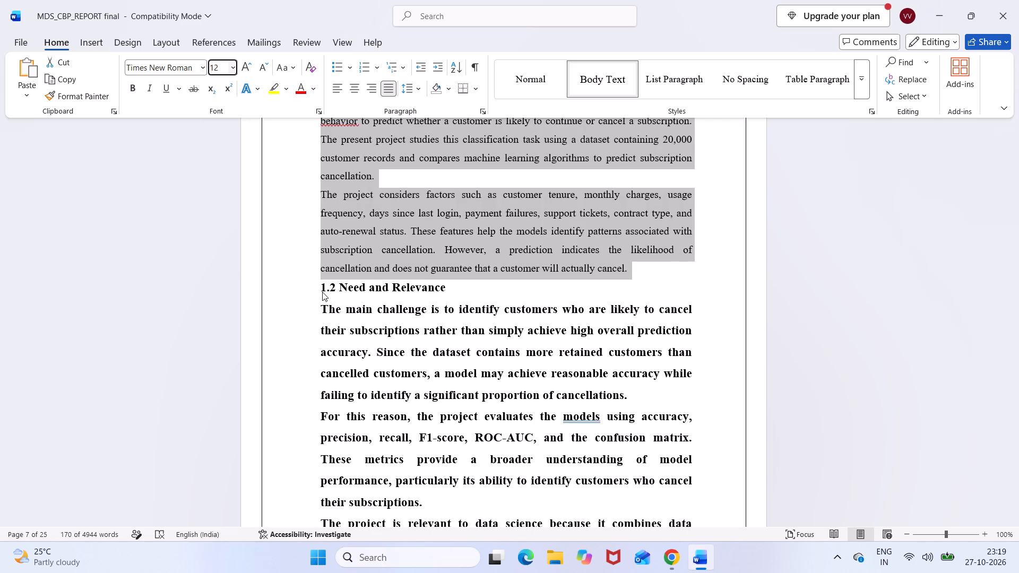
# Remove bold from the three paragraphs under 1.2 Need and Relevance and set their font size to 12.
pyautogui.click(322, 309)
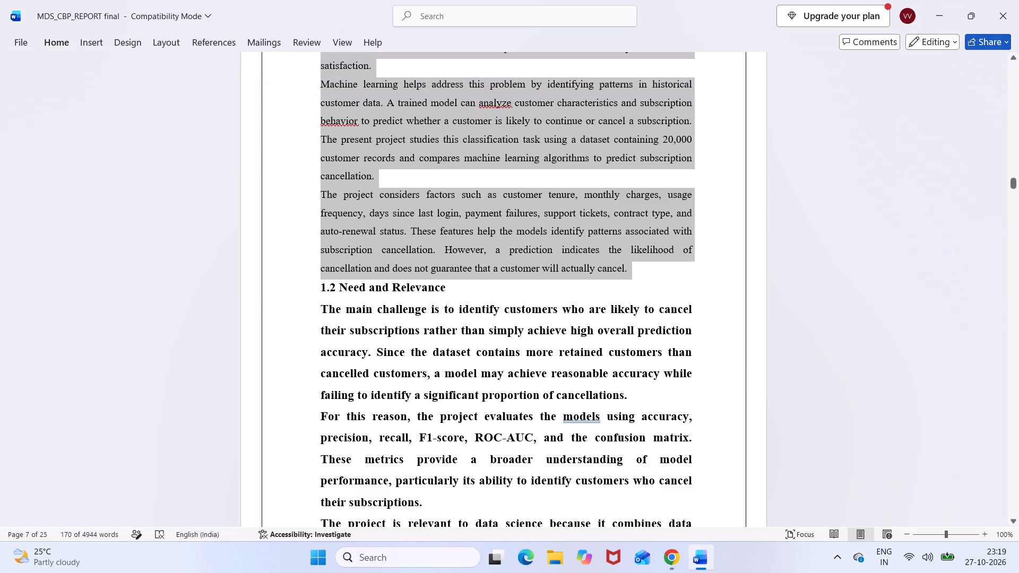
pyautogui.moveTo(322, 307); pyautogui.dragTo(438, 494)
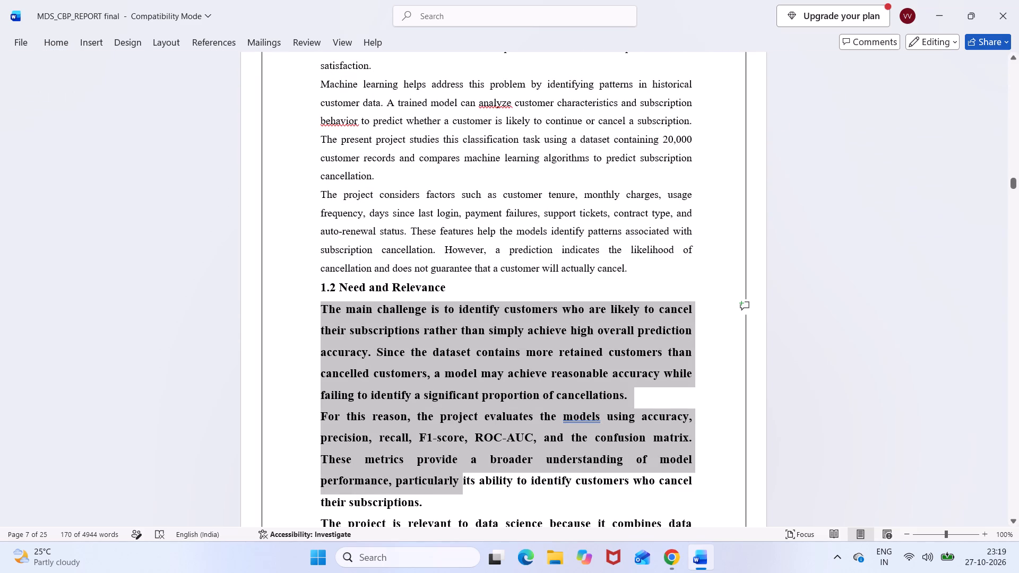
pyautogui.moveTo(438, 494); pyautogui.dragTo(470, 245)
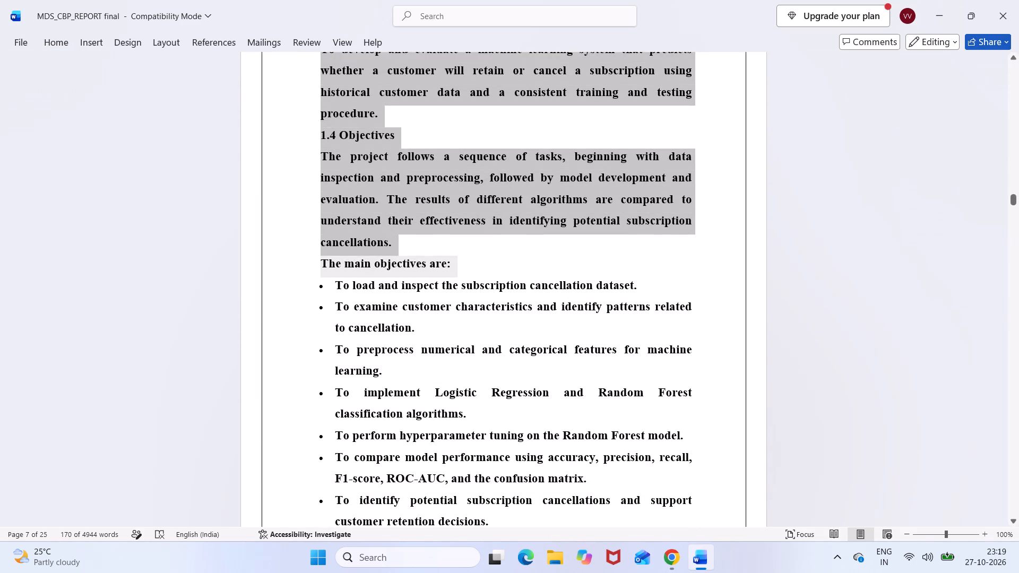
pyautogui.moveTo(470, 245); pyautogui.dragTo(463, 110)
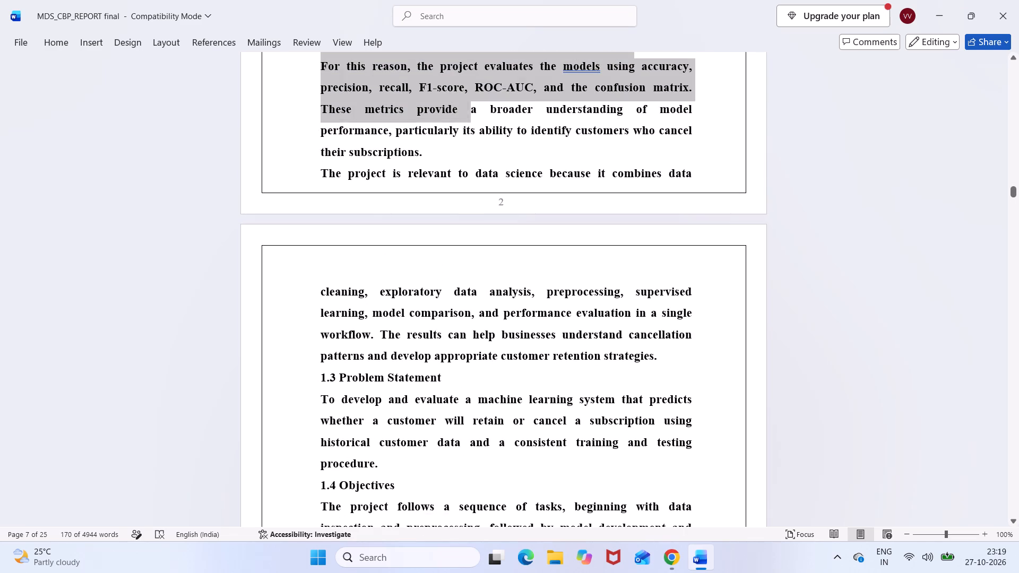
pyautogui.moveTo(463, 110); pyautogui.dragTo(651, 349)
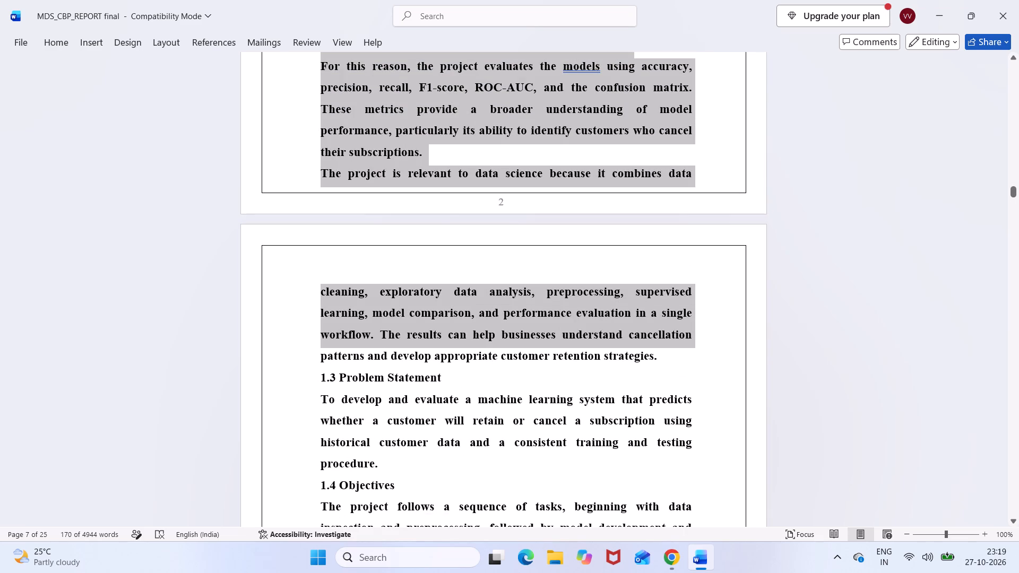
pyautogui.moveTo(651, 349); pyautogui.dragTo(695, 354)
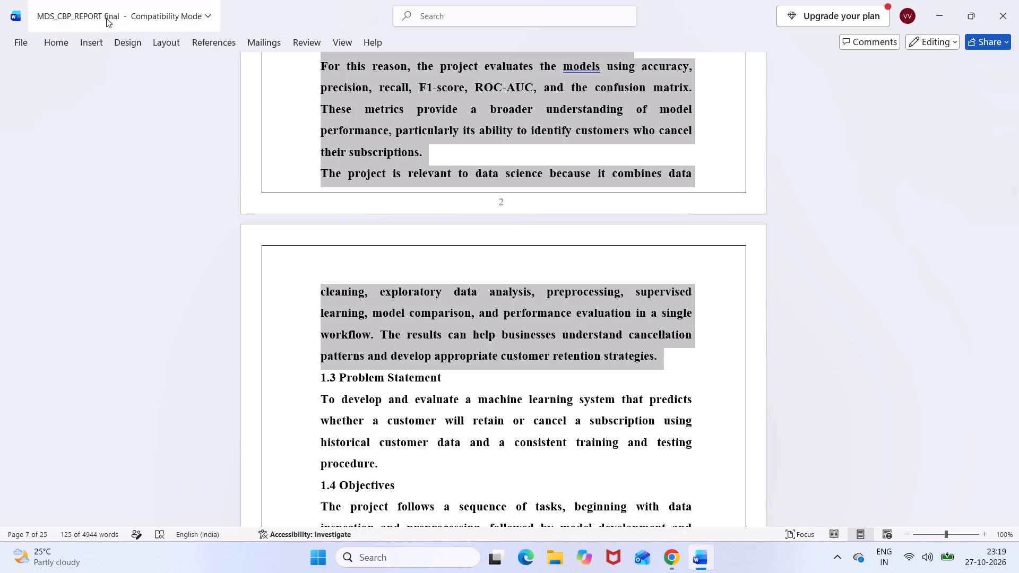
pyautogui.click(58, 41)
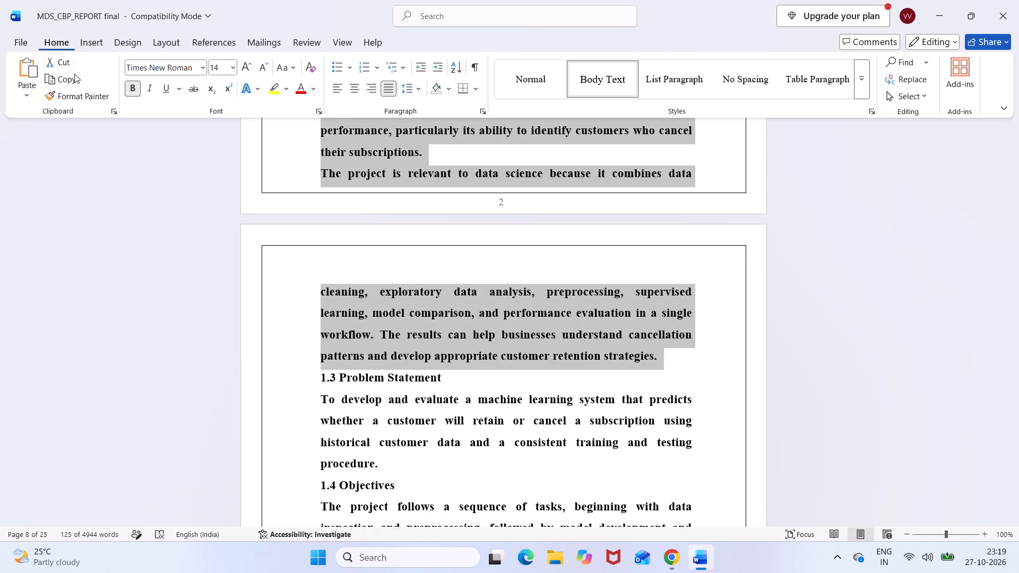
pyautogui.click(134, 92)
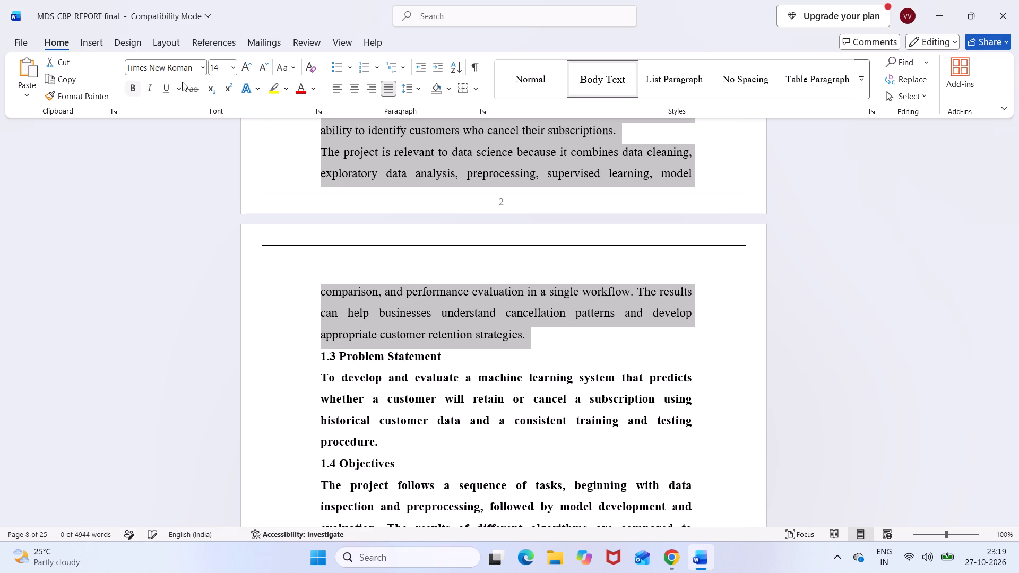
pyautogui.click(226, 70)
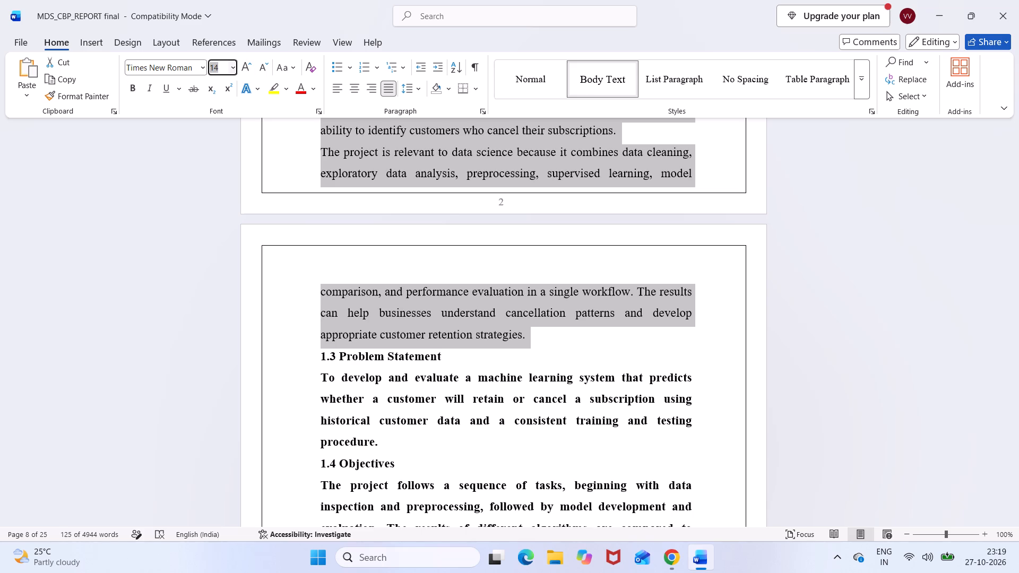
pyautogui.write('12')
pyautogui.press('Return')
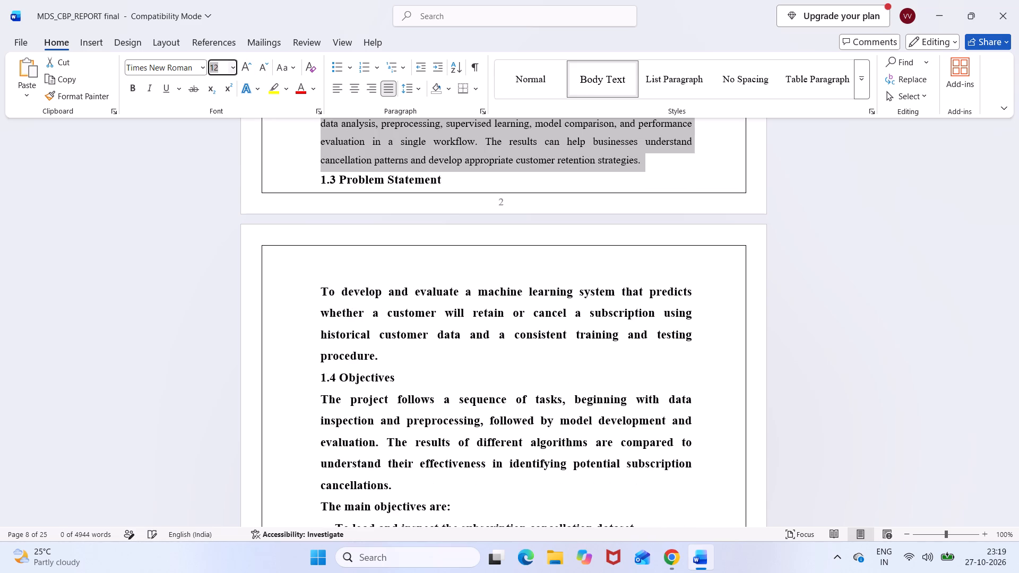
# Insert a blank line before the 1.3 Problem Statement heading so it moves to the next page with its text.
pyautogui.moveTo(322, 284); pyautogui.dragTo(426, 371)
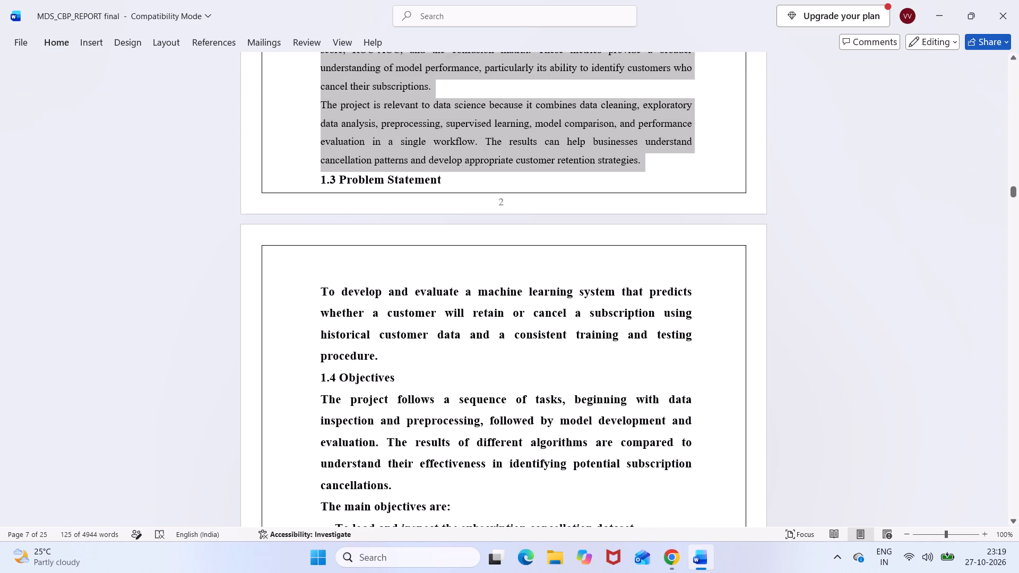
pyautogui.click(319, 182)
pyautogui.press('Return')
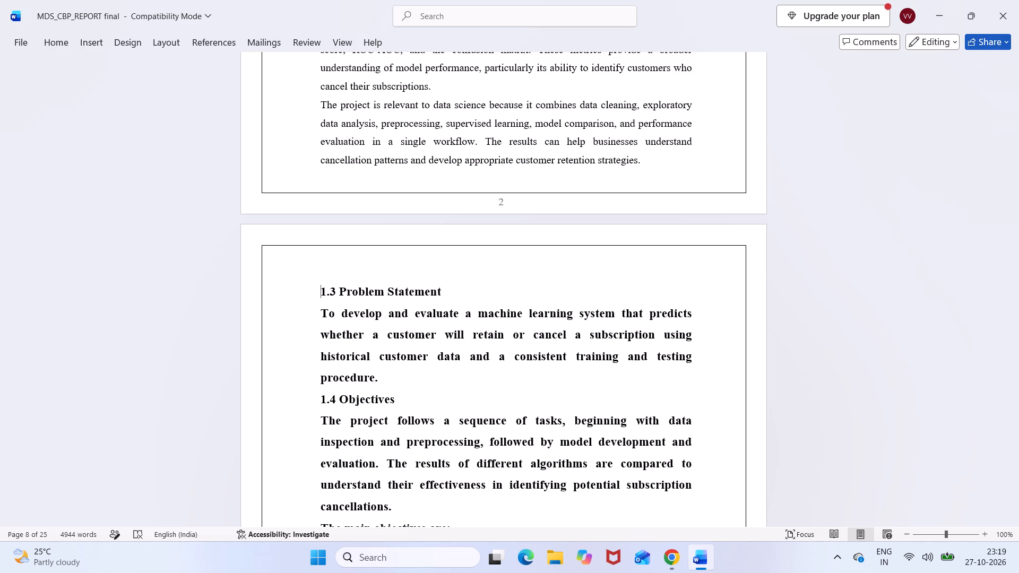
# Remove bold from the paragraph under 1.3 Problem Statement and set its font size to 12.
pyautogui.moveTo(318, 310); pyautogui.dragTo(416, 397)
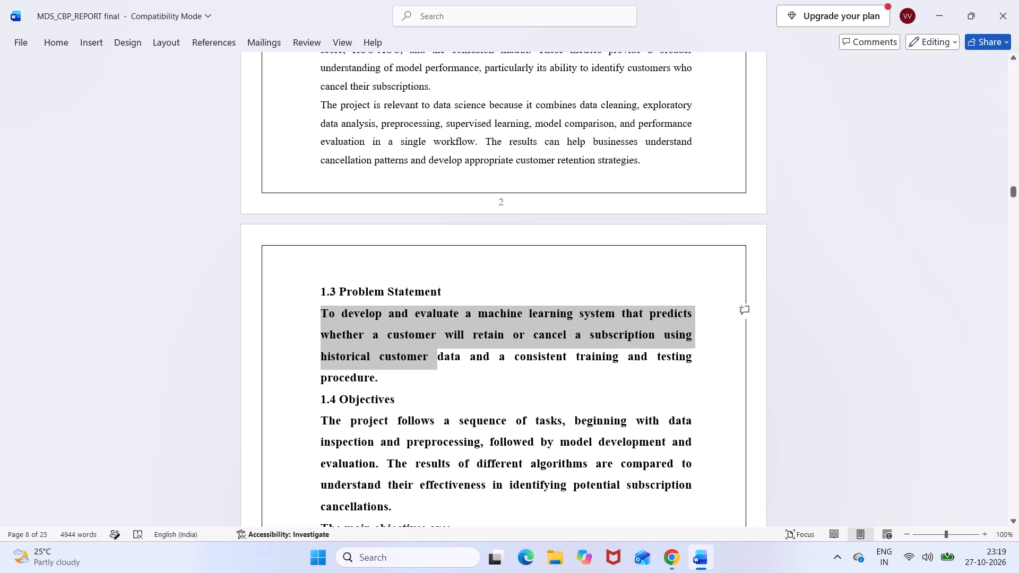
pyautogui.moveTo(416, 397); pyautogui.dragTo(399, 379)
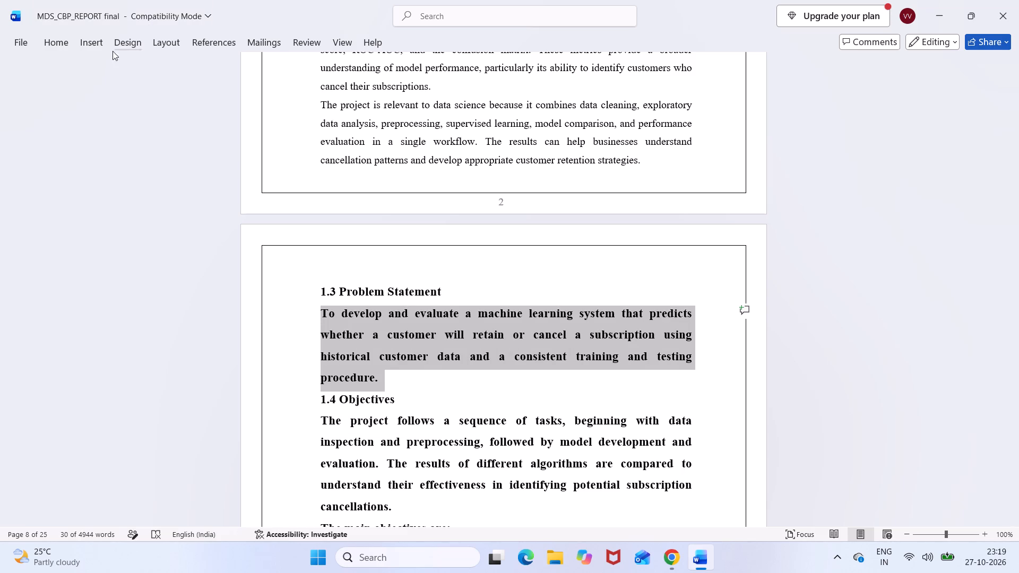
pyautogui.click(59, 40)
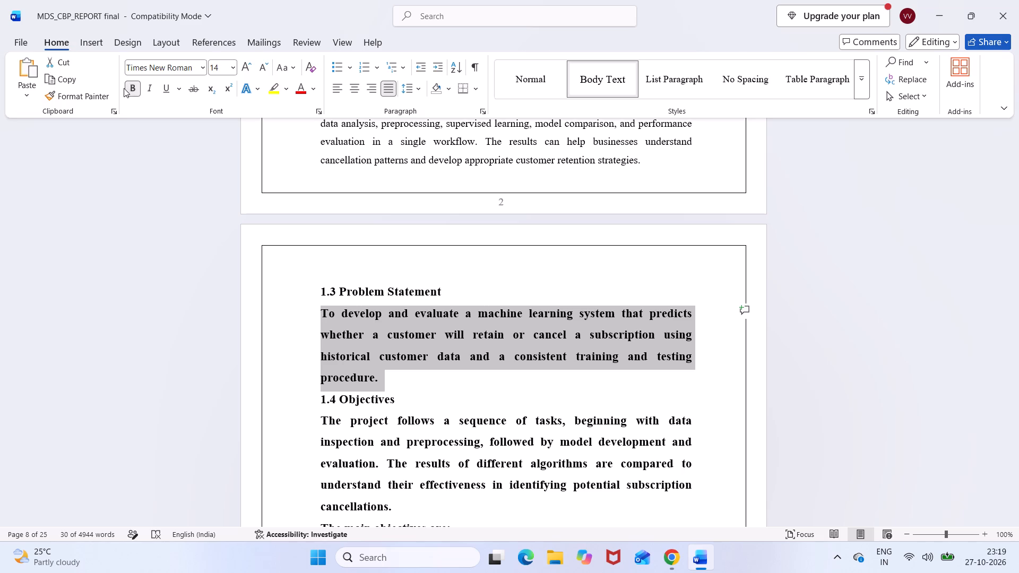
pyautogui.click(128, 88)
pyautogui.click(220, 67)
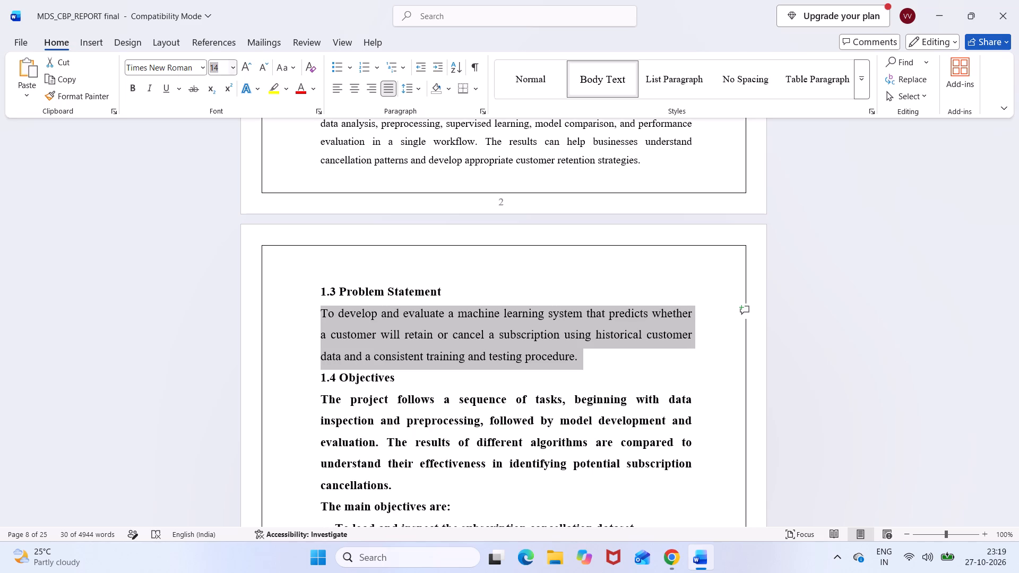
pyautogui.write('12')
pyautogui.press('Return')
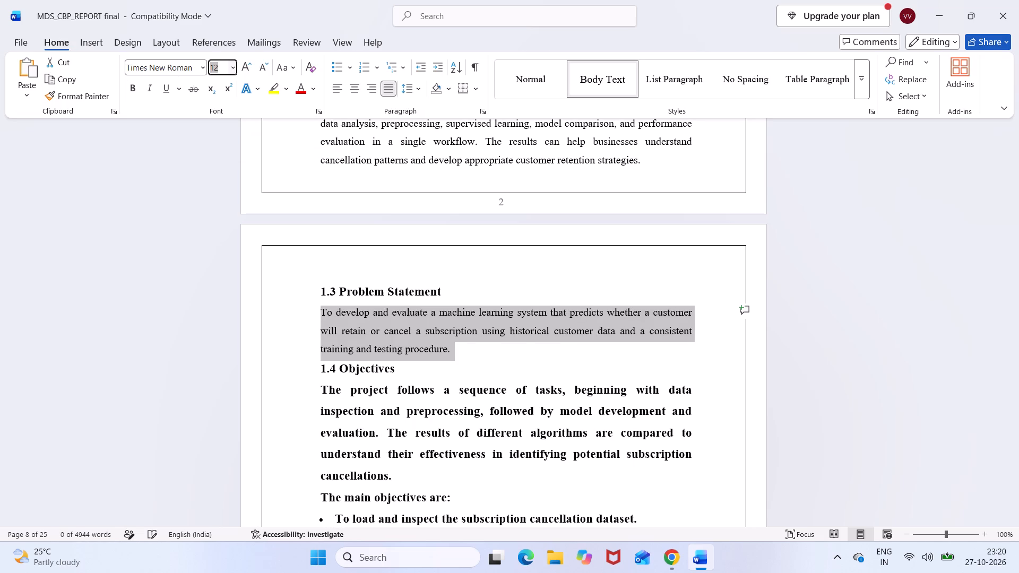
# Remove bold from the introductory text and bulleted objectives under 1.4 Objectives and set their font size to 12.
pyautogui.click(319, 387)
pyautogui.moveTo(321, 388); pyautogui.dragTo(473, 340)
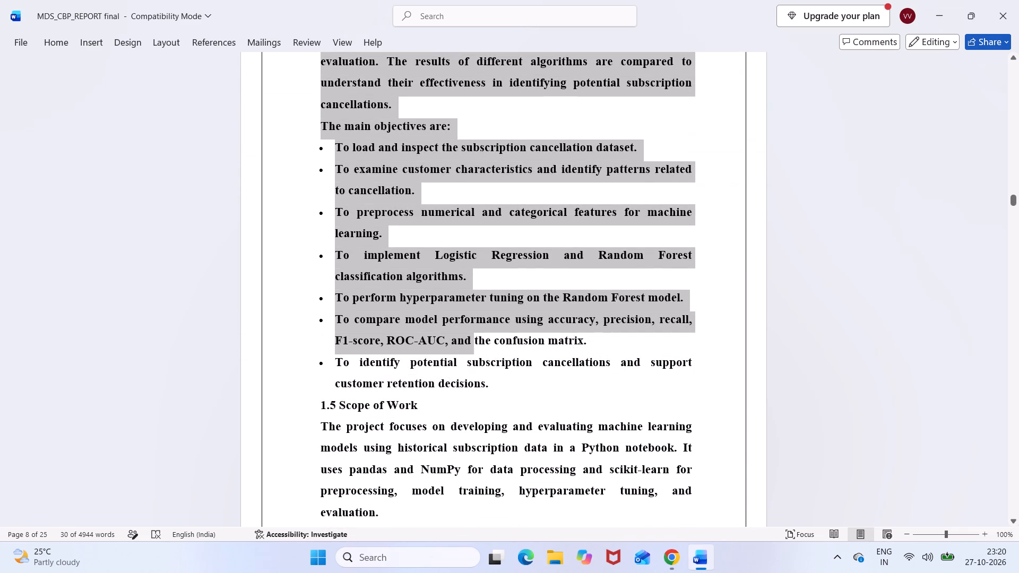
pyautogui.moveTo(473, 340); pyautogui.dragTo(493, 391)
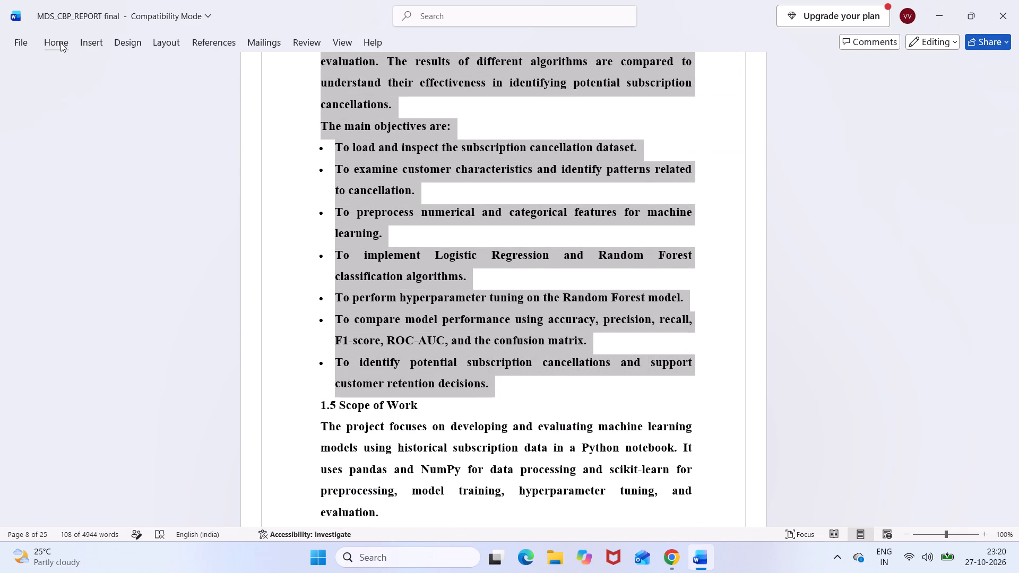
pyautogui.click(61, 42)
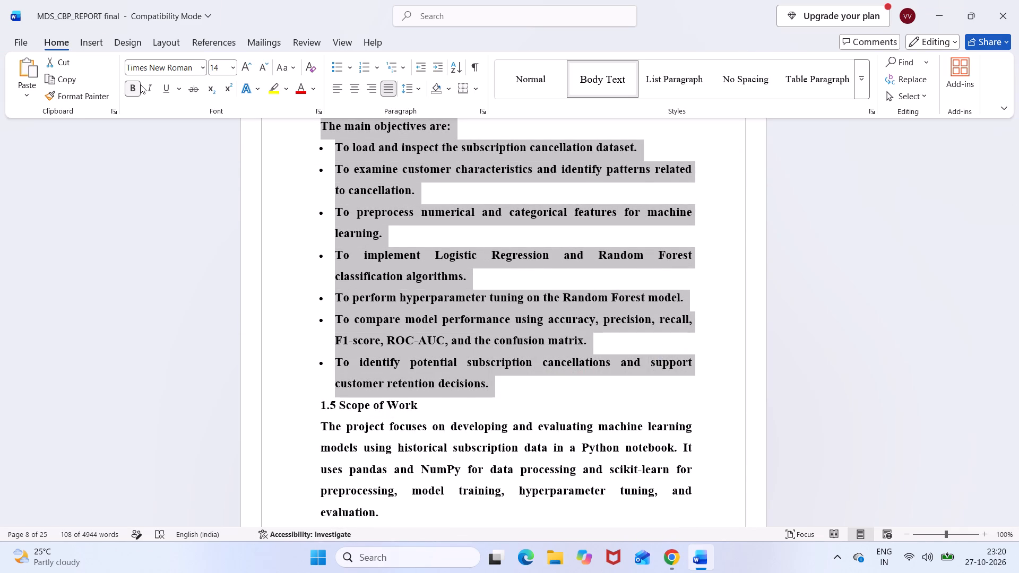
pyautogui.click(140, 84)
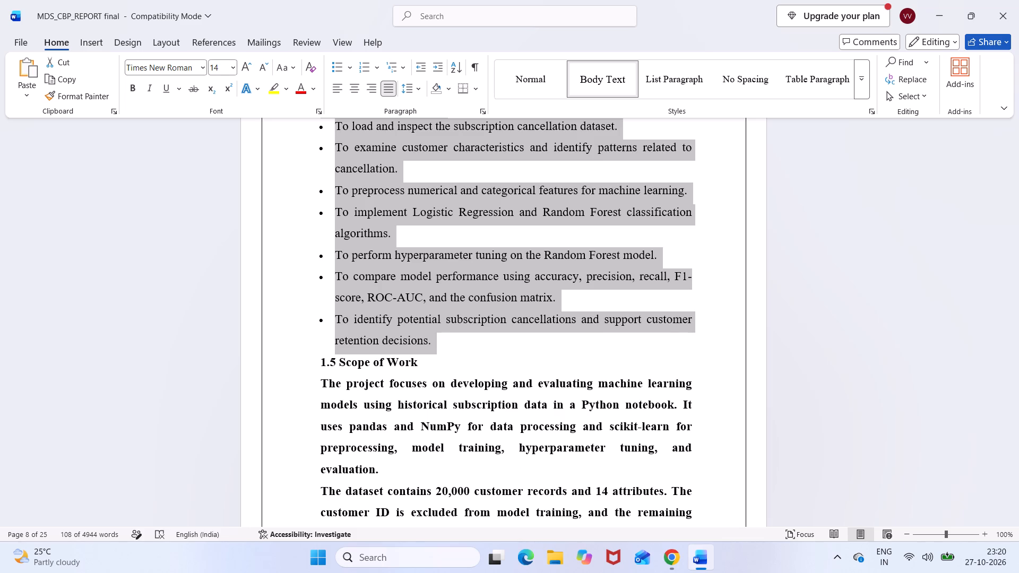
pyautogui.doubleClick(226, 71)
pyautogui.press('BackSpace')
pyautogui.press('2')
pyautogui.press('Return')
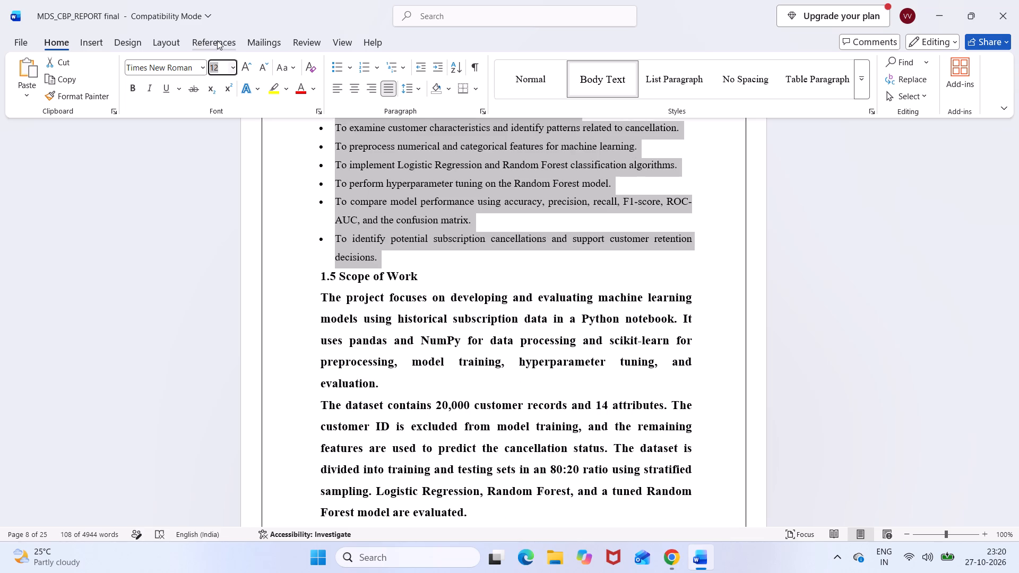
# Change the font size of the selected 1.4 Objectives text and bullets to 13.
pyautogui.write('13')
pyautogui.press('Return')
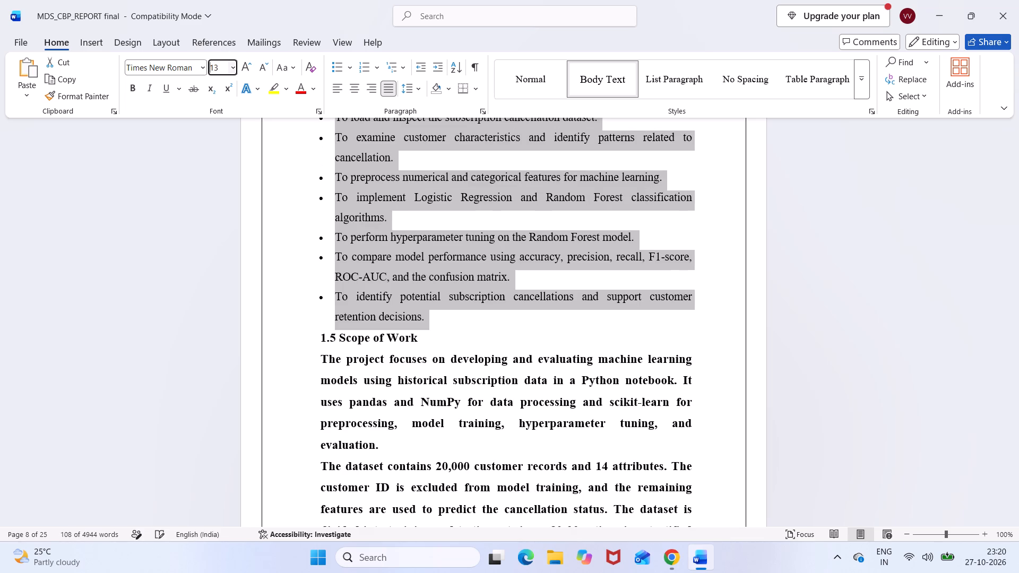
# Remove bold from the three paragraphs under 1.5 Scope of Work and set their font size to 13.
pyautogui.scroll(3, 347, 251)
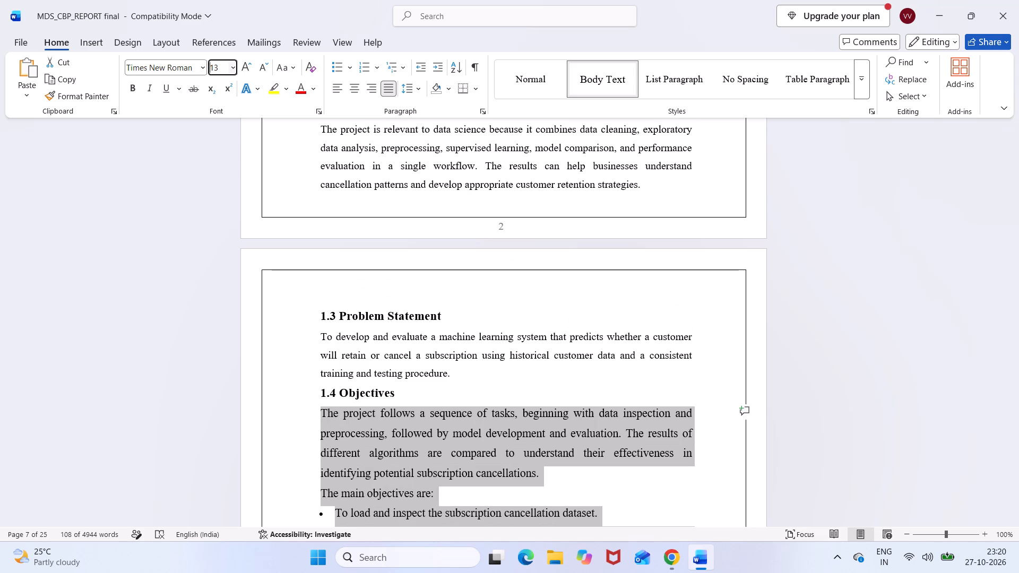
pyautogui.scroll(-4, 347, 251)
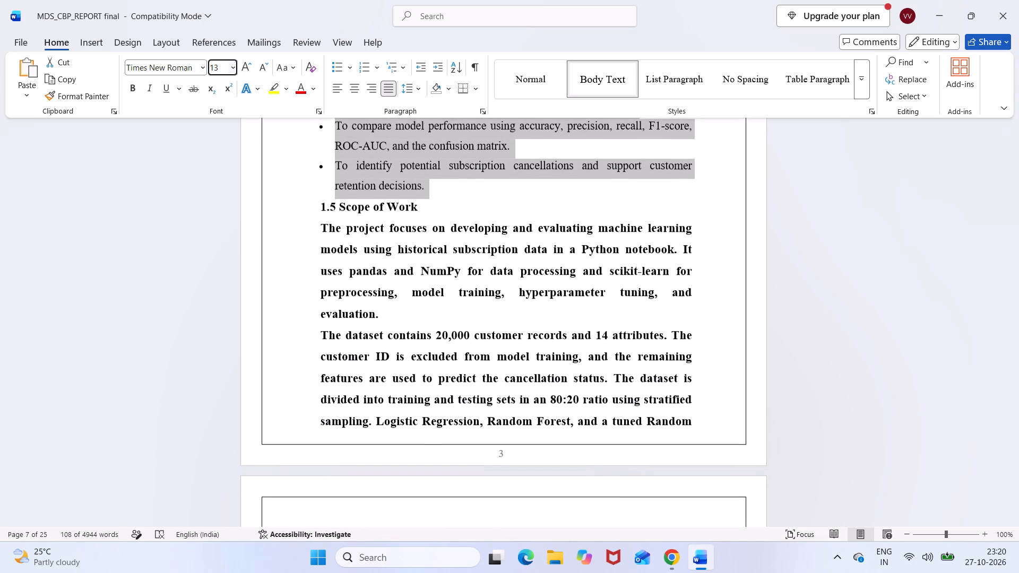
pyautogui.click(319, 224)
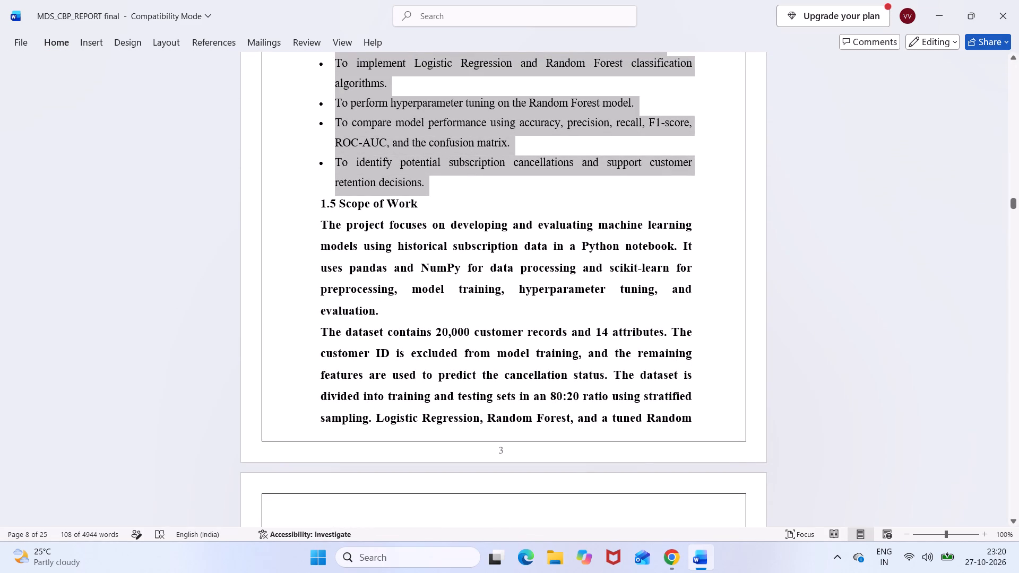
pyautogui.moveTo(320, 224); pyautogui.dragTo(448, 309)
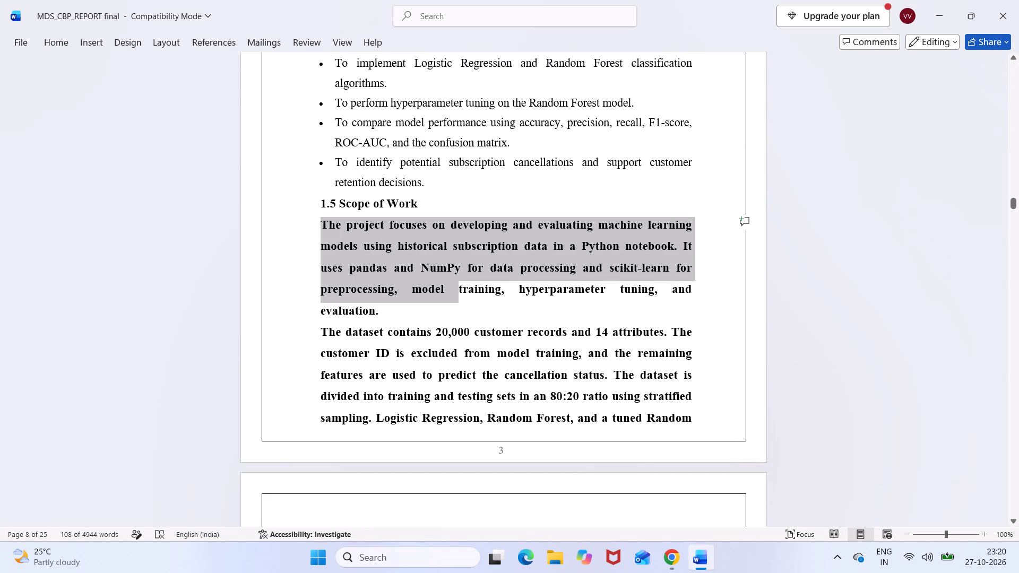
pyautogui.moveTo(448, 309); pyautogui.dragTo(453, 470)
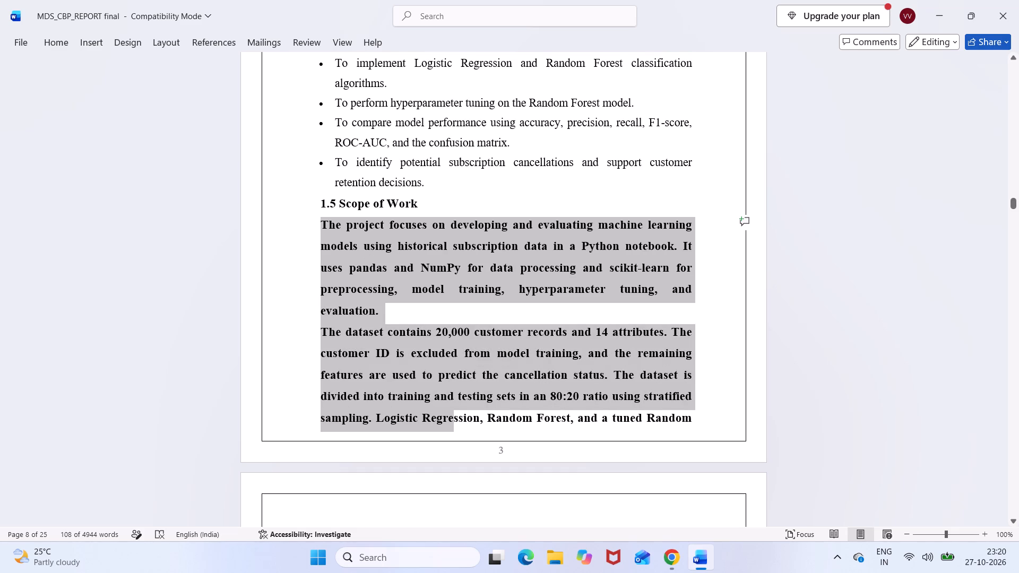
pyautogui.moveTo(453, 470); pyautogui.dragTo(493, 30)
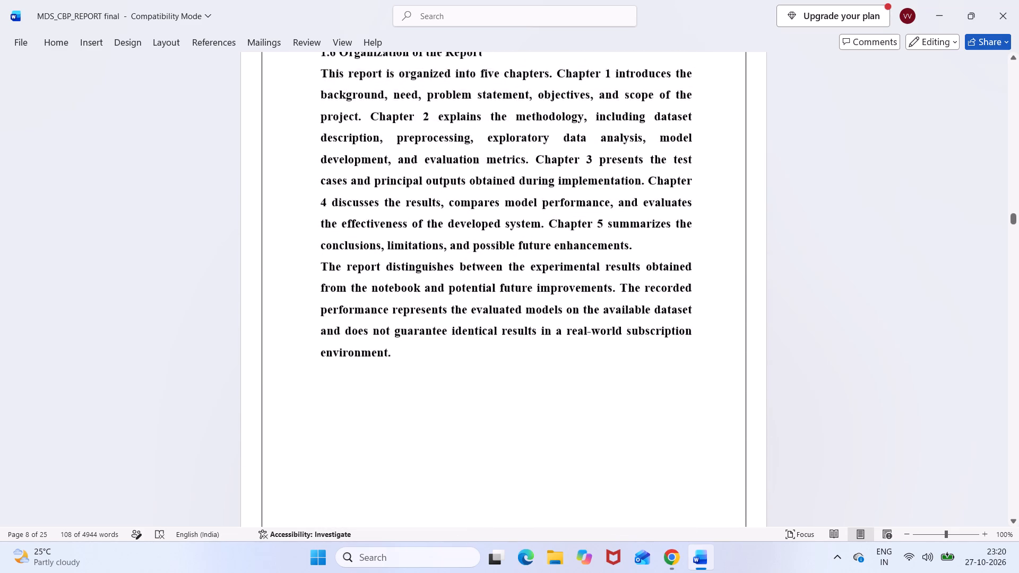
pyautogui.moveTo(493, 30); pyautogui.dragTo(580, 133)
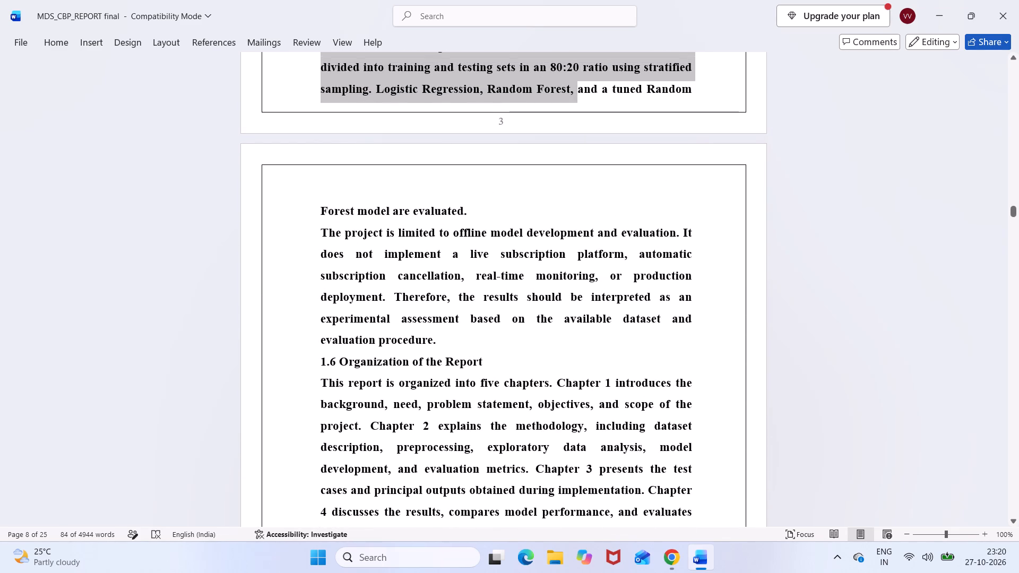
pyautogui.click(453, 160)
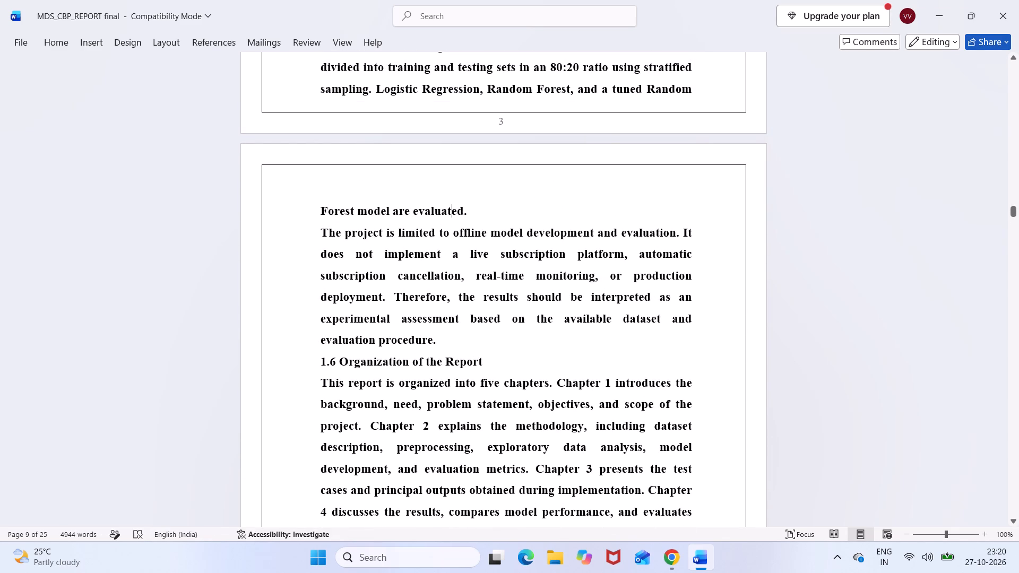
pyautogui.moveTo(452, 339); pyautogui.dragTo(292, 13)
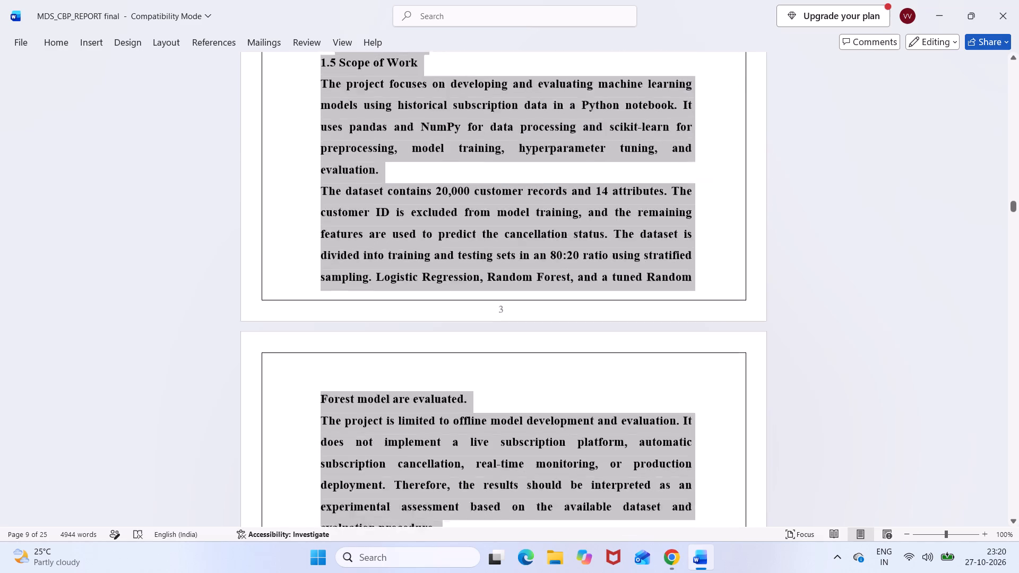
pyautogui.moveTo(292, 13); pyautogui.dragTo(318, 55)
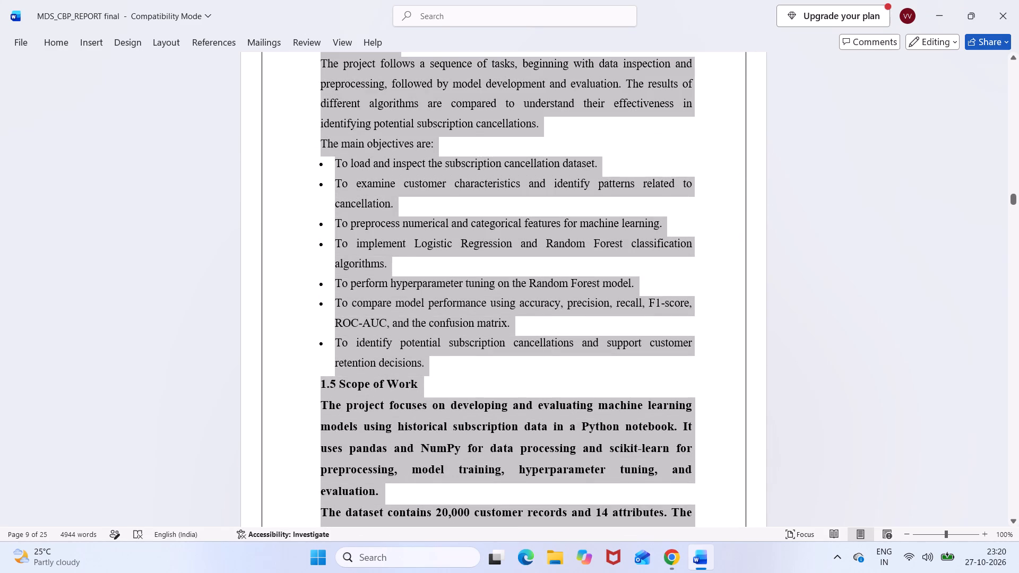
pyautogui.moveTo(318, 55); pyautogui.dragTo(314, 406)
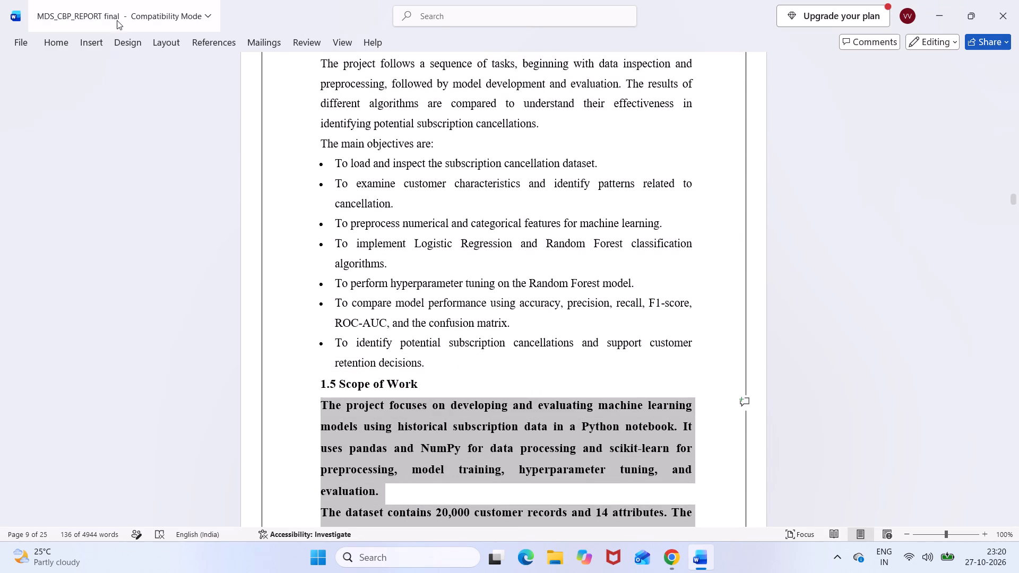
pyautogui.click(55, 47)
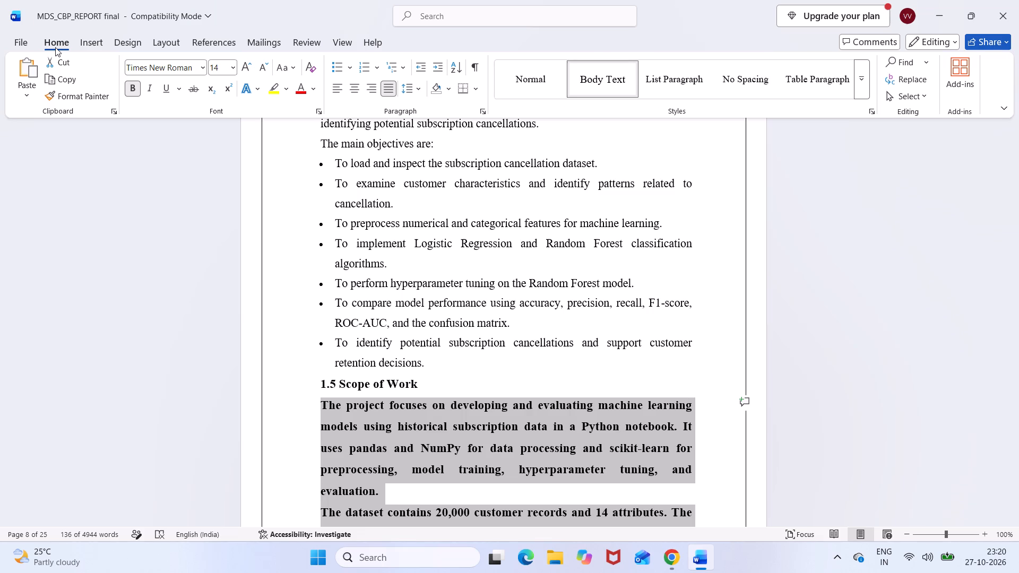
pyautogui.click(134, 83)
pyautogui.click(221, 68)
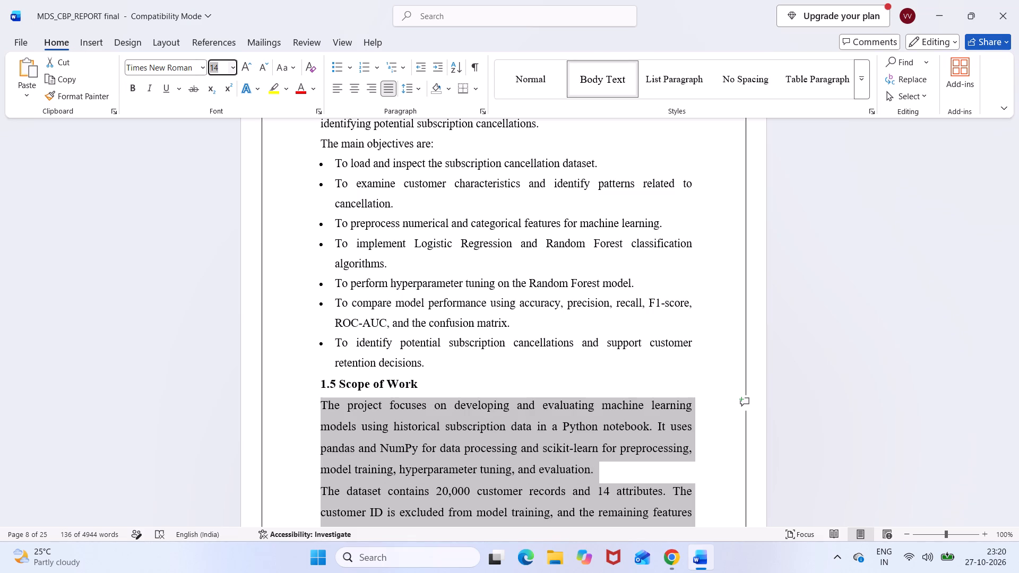
pyautogui.write('13')
pyautogui.press('Return')
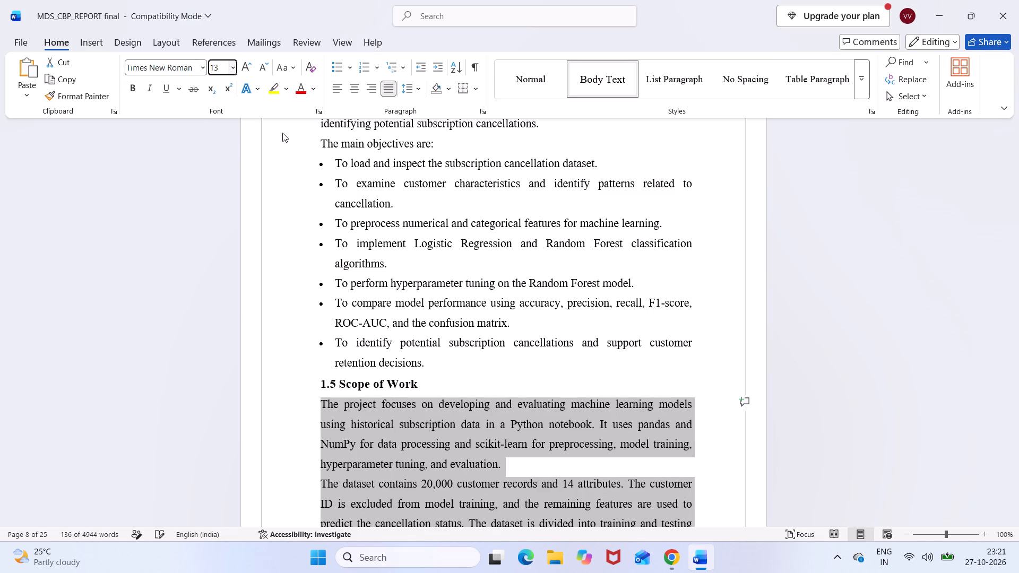
# Remove bold from the two paragraphs under 1.6 Organization of the Report and set their font size to 13.
pyautogui.scroll(-4, 283, 226)
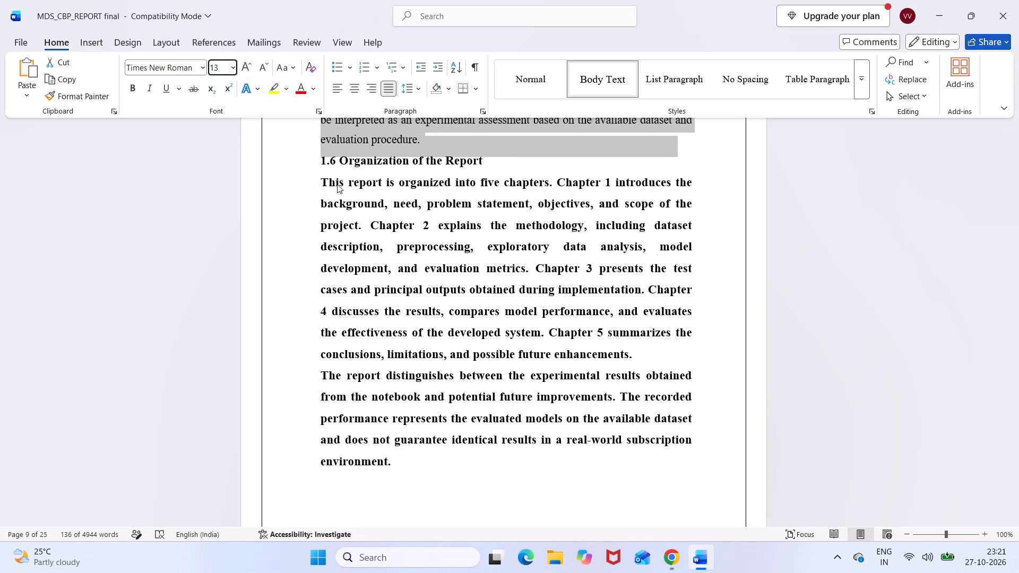
pyautogui.click(319, 178)
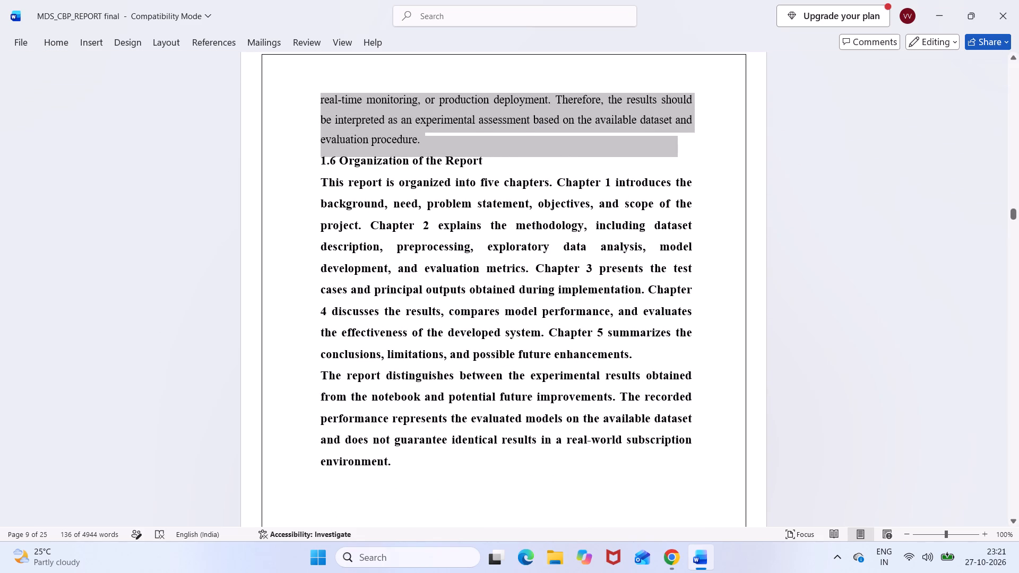
pyautogui.moveTo(319, 181); pyautogui.dragTo(425, 335)
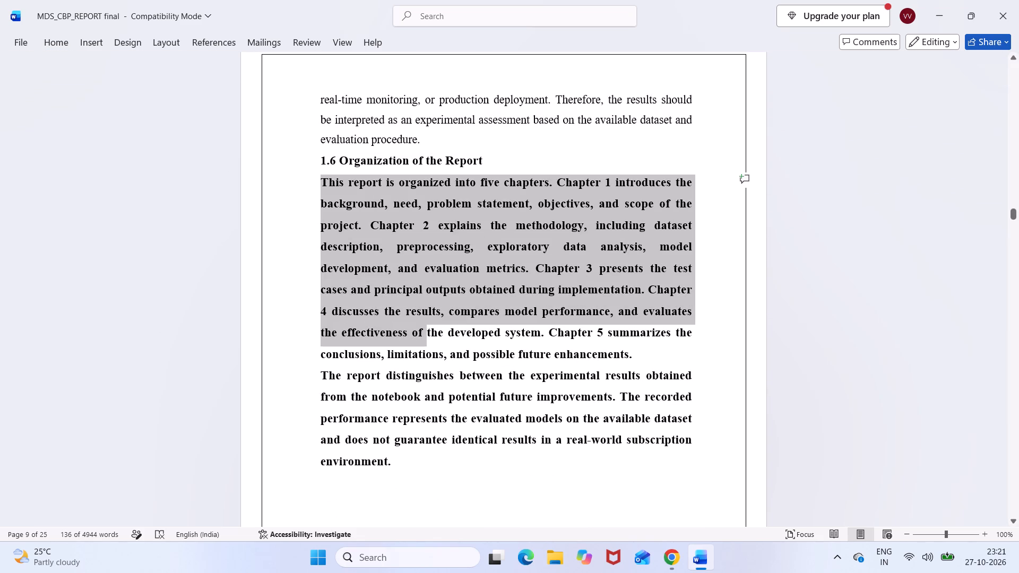
pyautogui.moveTo(425, 335); pyautogui.dragTo(394, 473)
pyautogui.click(48, 39)
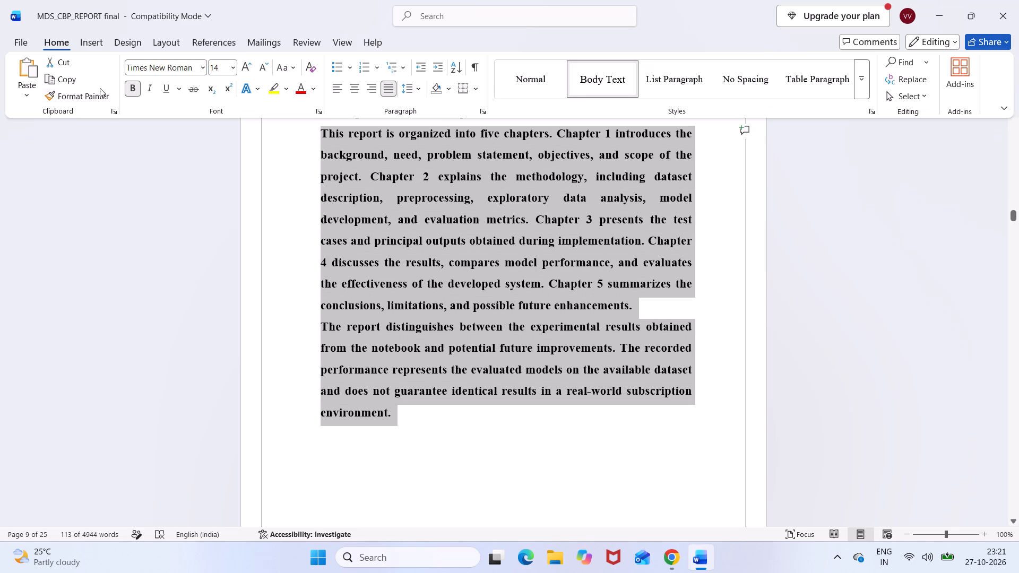
pyautogui.click(129, 91)
pyautogui.click(218, 72)
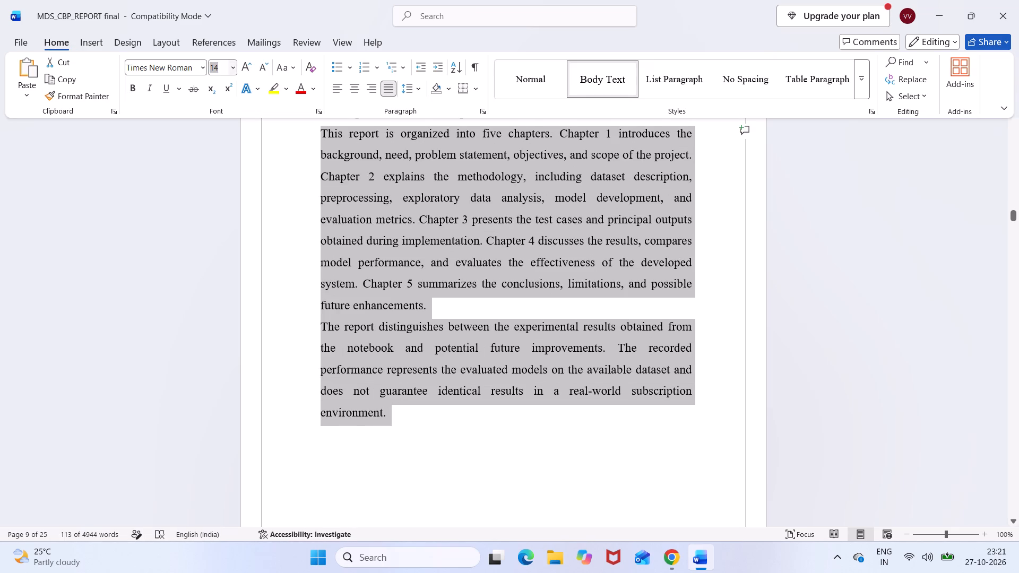
pyautogui.write('13')
pyautogui.press('Return')
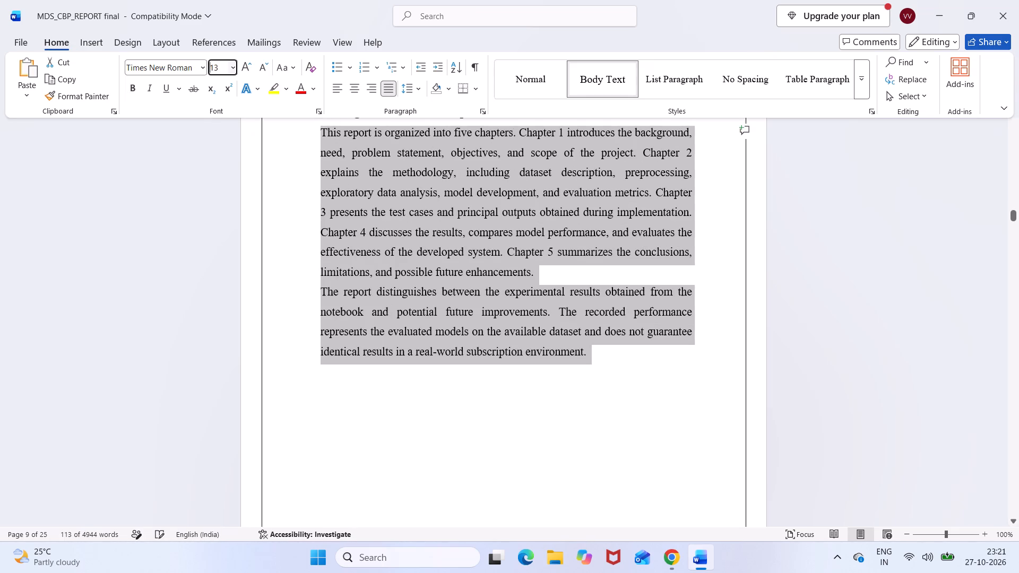
# Set the font size of the three paragraphs under 1.1 Background of the Problem to 13.
pyautogui.scroll(7, 384, 215)
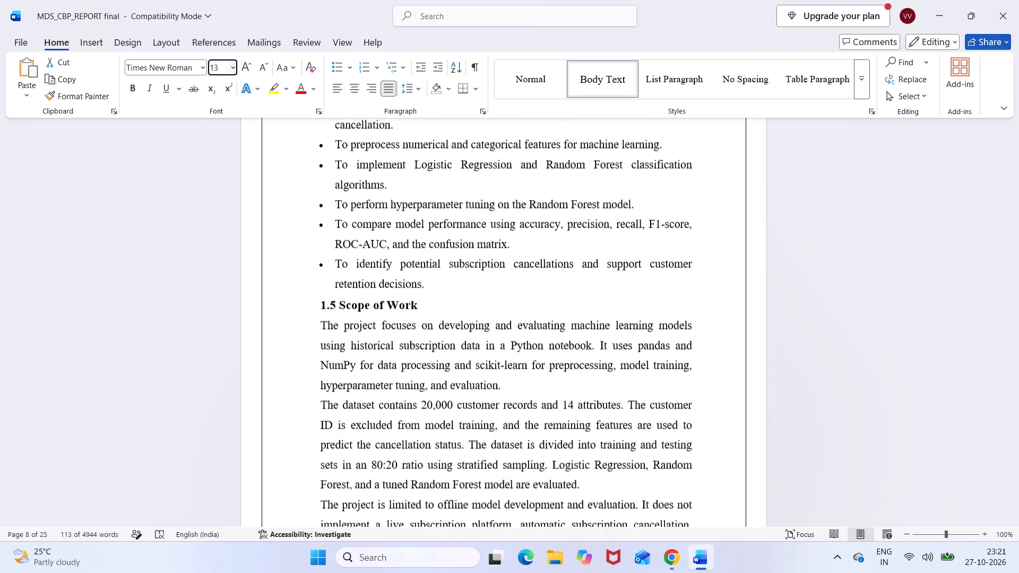
pyautogui.scroll(2, 384, 215)
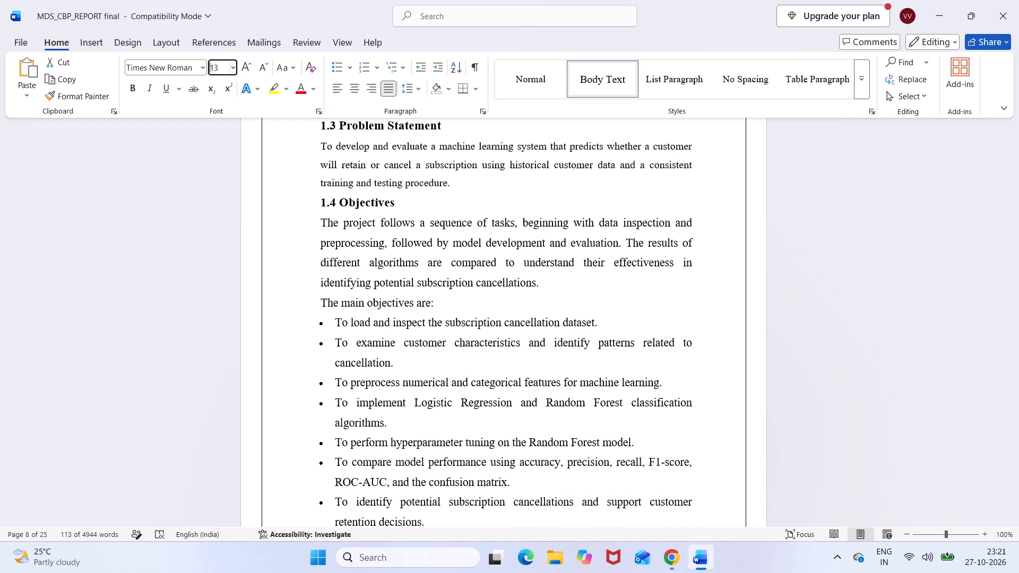
pyautogui.scroll(4, 456, 213)
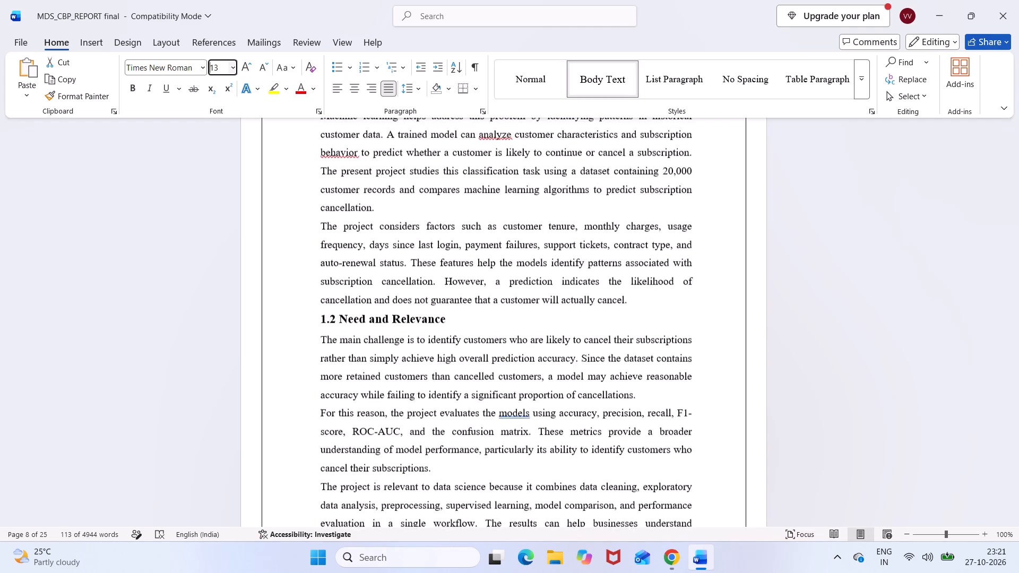
pyautogui.scroll(3, 456, 213)
pyautogui.scroll(-3, 456, 213)
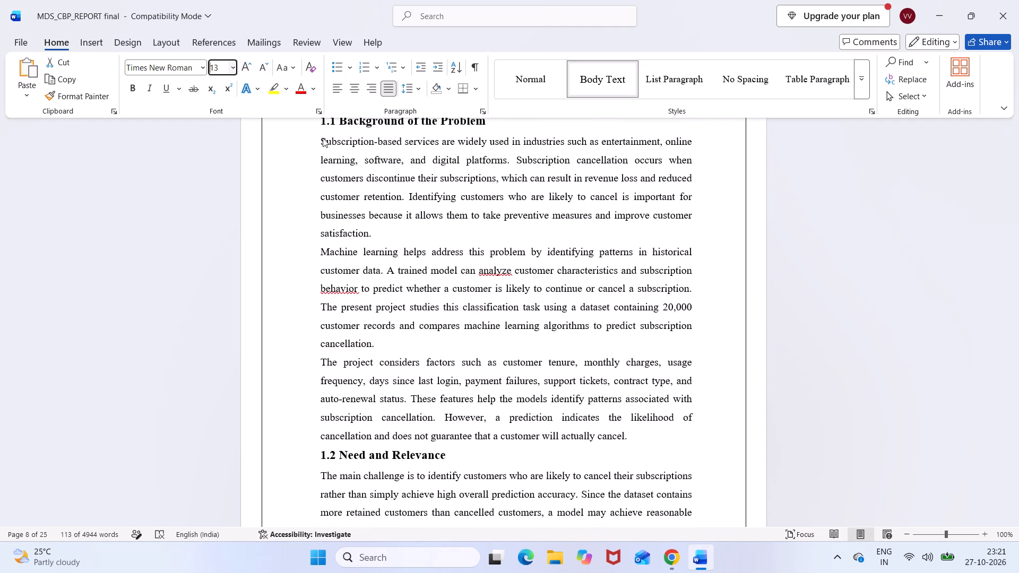
pyautogui.click(321, 142)
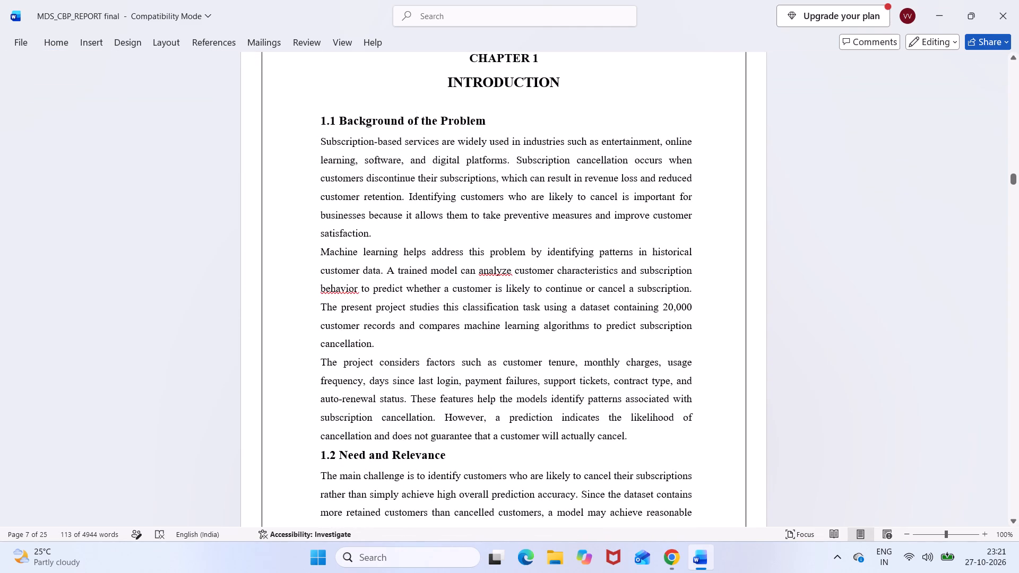
pyautogui.moveTo(322, 140); pyautogui.dragTo(467, 399)
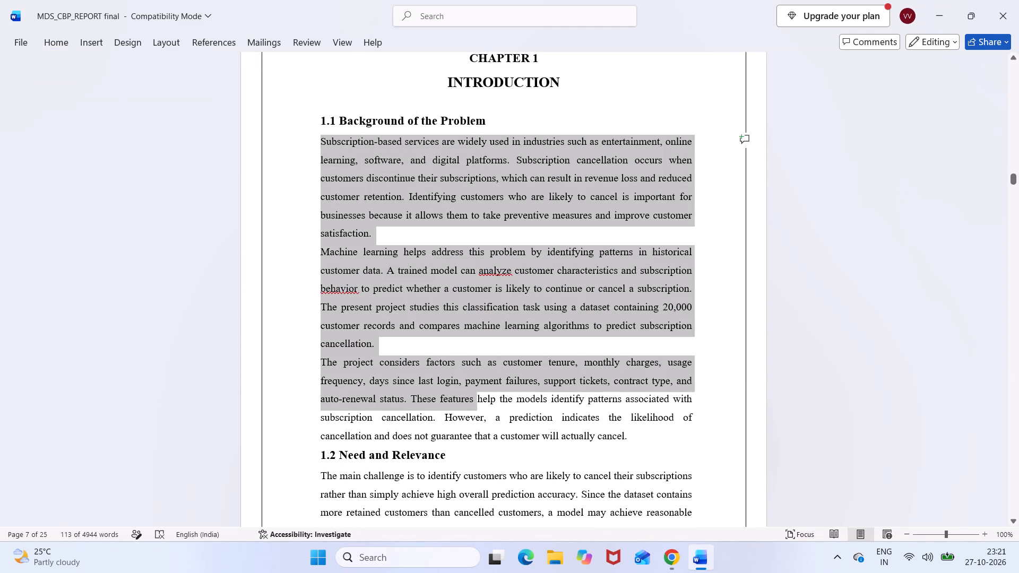
pyautogui.moveTo(467, 399); pyautogui.dragTo(621, 429)
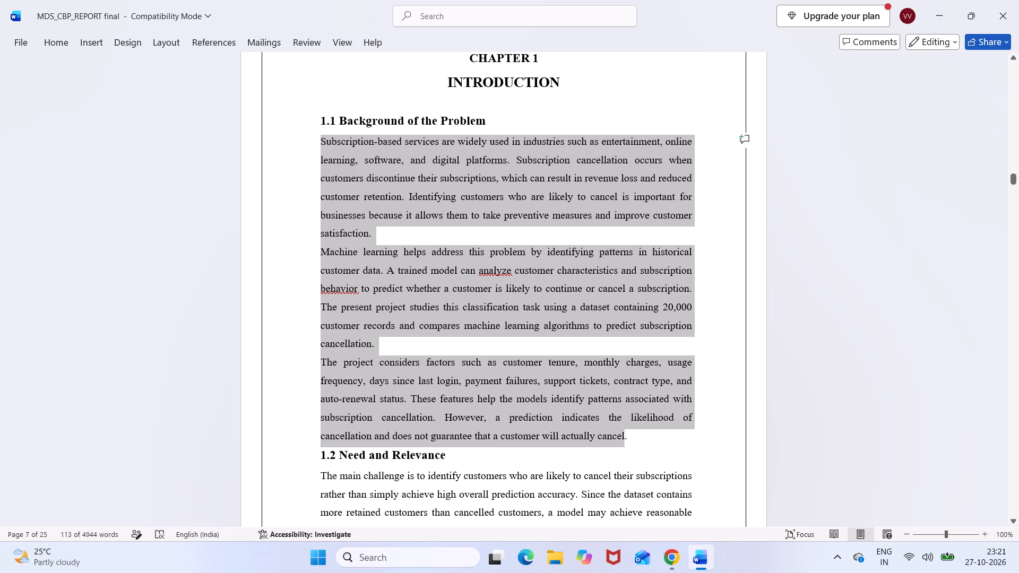
pyautogui.moveTo(621, 429); pyautogui.dragTo(654, 437)
pyautogui.click(57, 40)
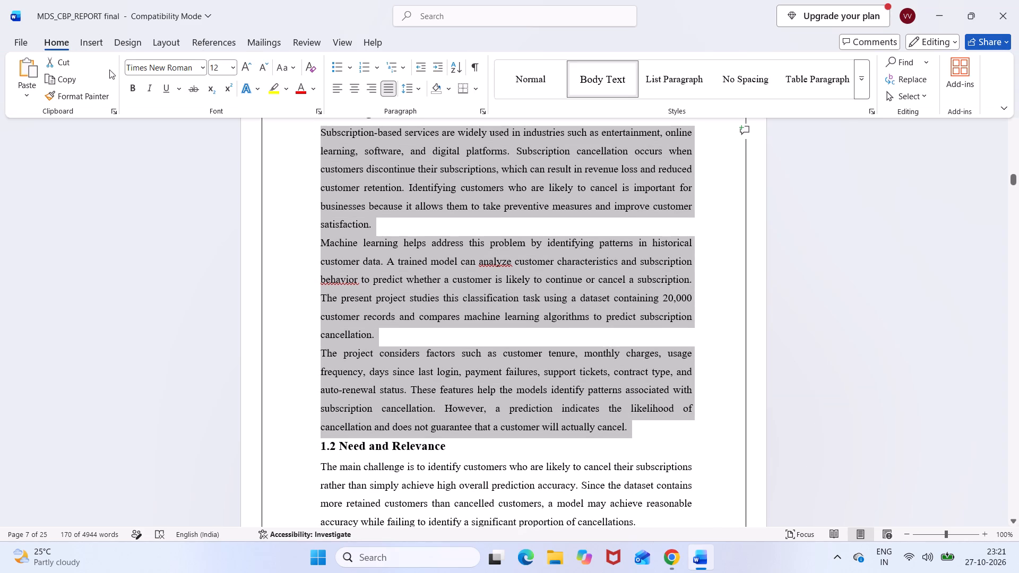
pyautogui.click(221, 67)
pyautogui.write('13')
pyautogui.press('Return')
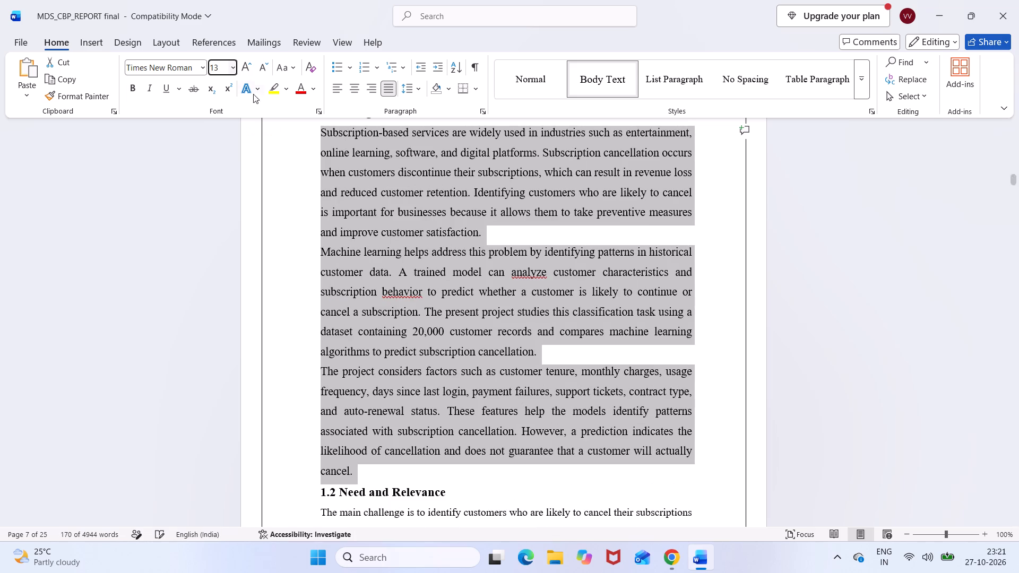
# Set the font size of the three paragraphs under 1.2 Need and Relevance to 13.
pyautogui.scroll(-3, 345, 309)
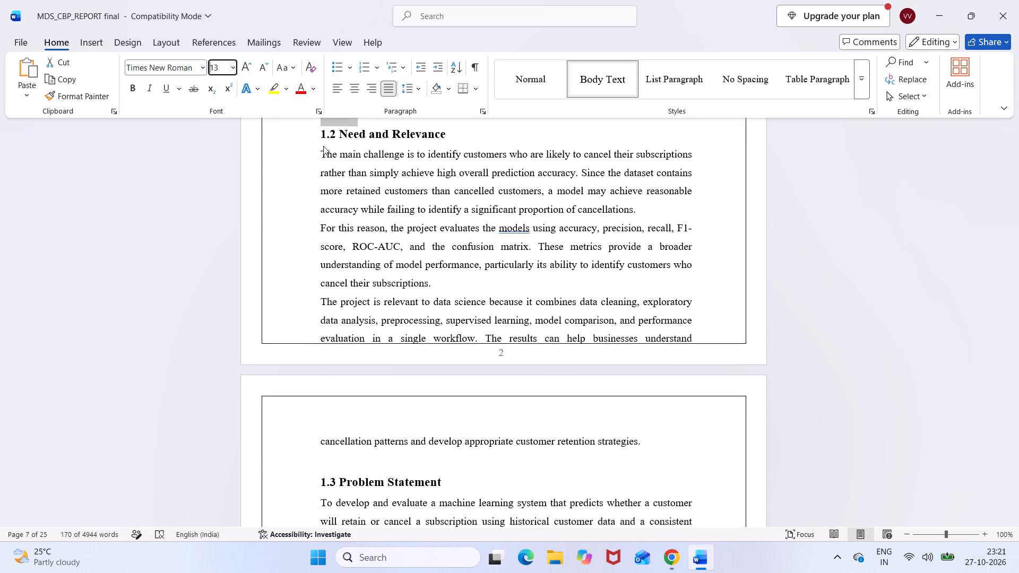
pyautogui.click(318, 154)
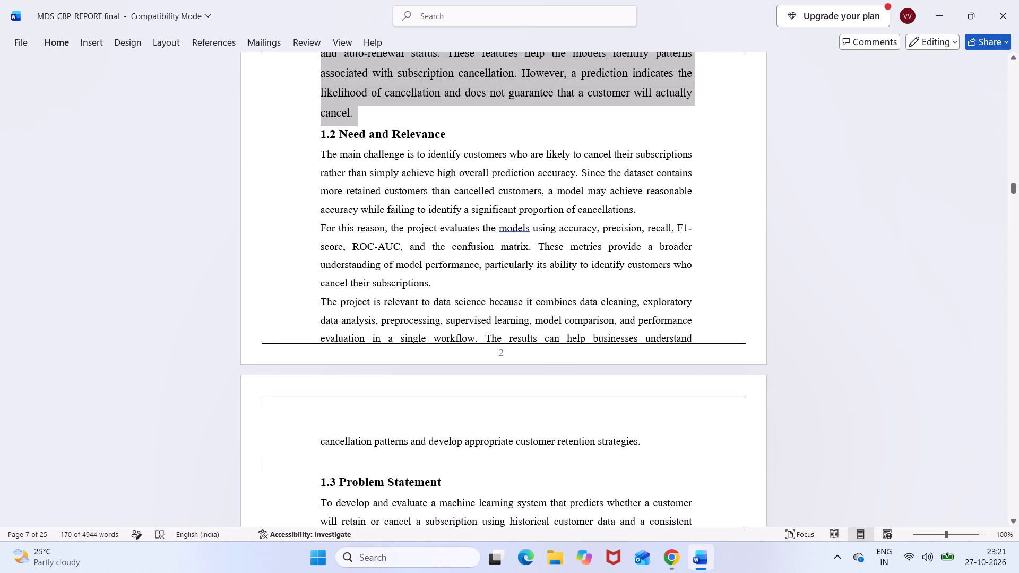
pyautogui.moveTo(321, 154); pyautogui.dragTo(510, 425)
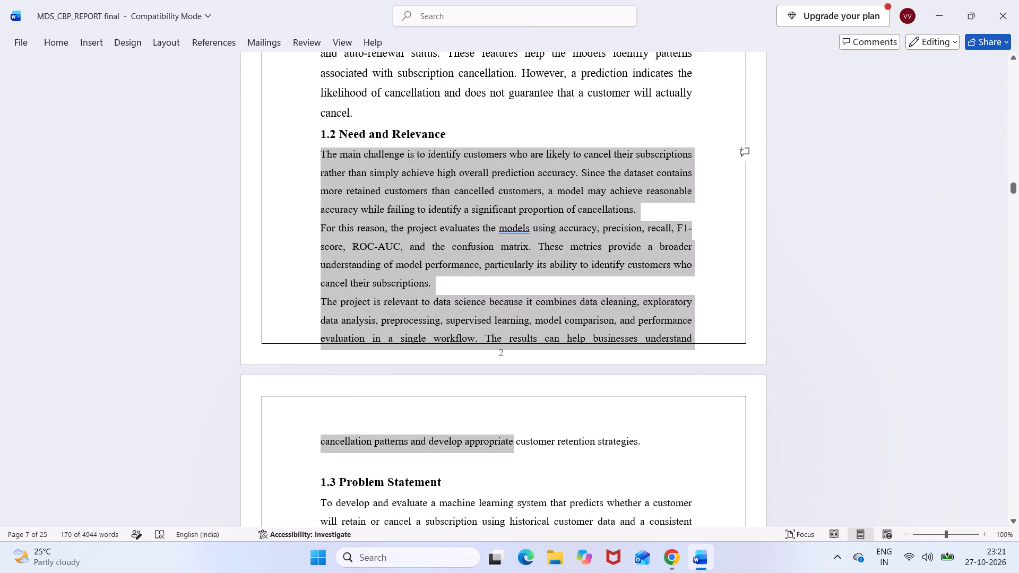
pyautogui.moveTo(510, 425); pyautogui.dragTo(639, 429)
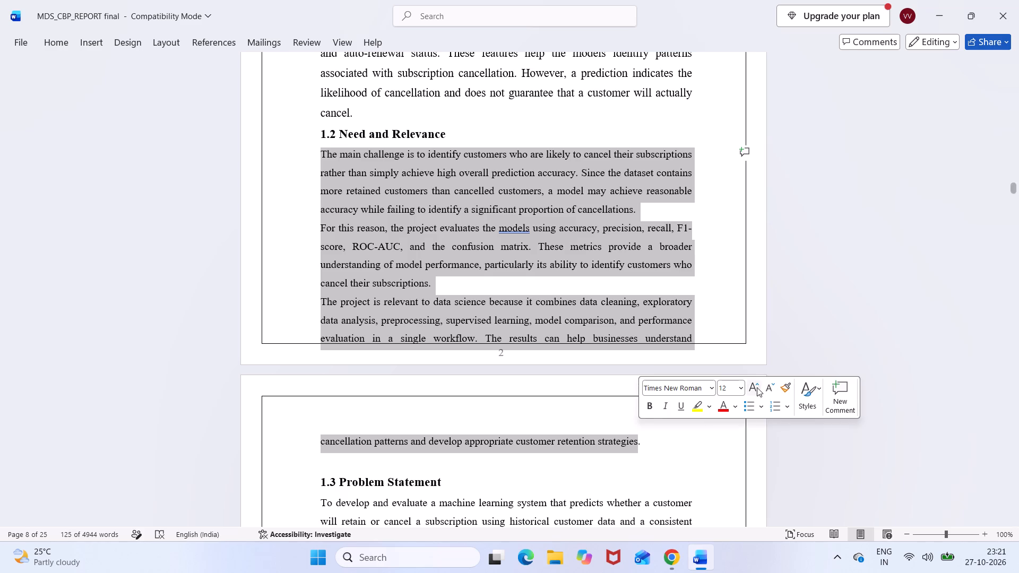
pyautogui.doubleClick(731, 392)
pyautogui.press('BackSpace')
pyautogui.press('3')
pyautogui.press('Return')
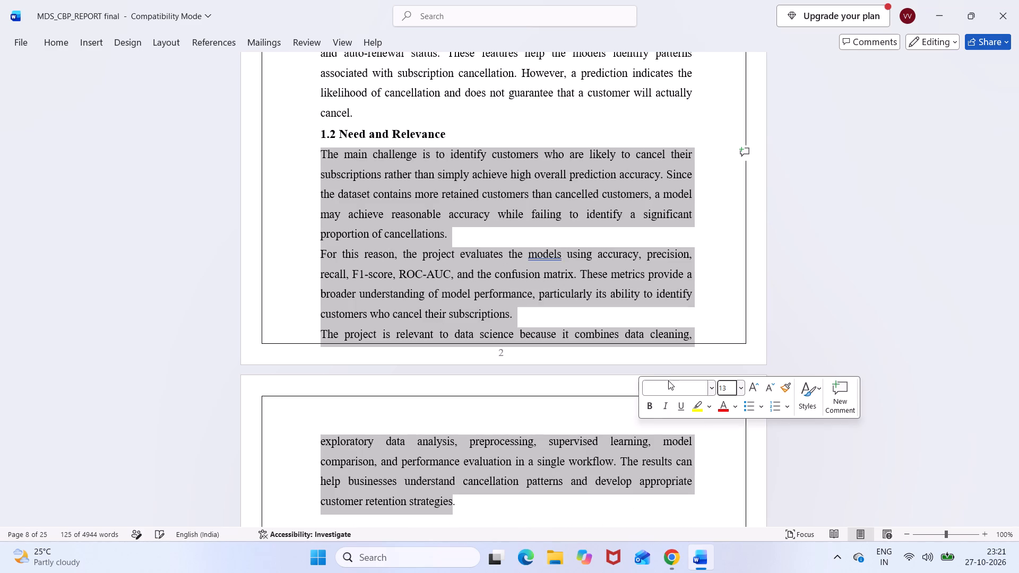
# Set the font size of the paragraph under 1.3 Problem Statement to 13.
pyautogui.scroll(-3, 538, 455)
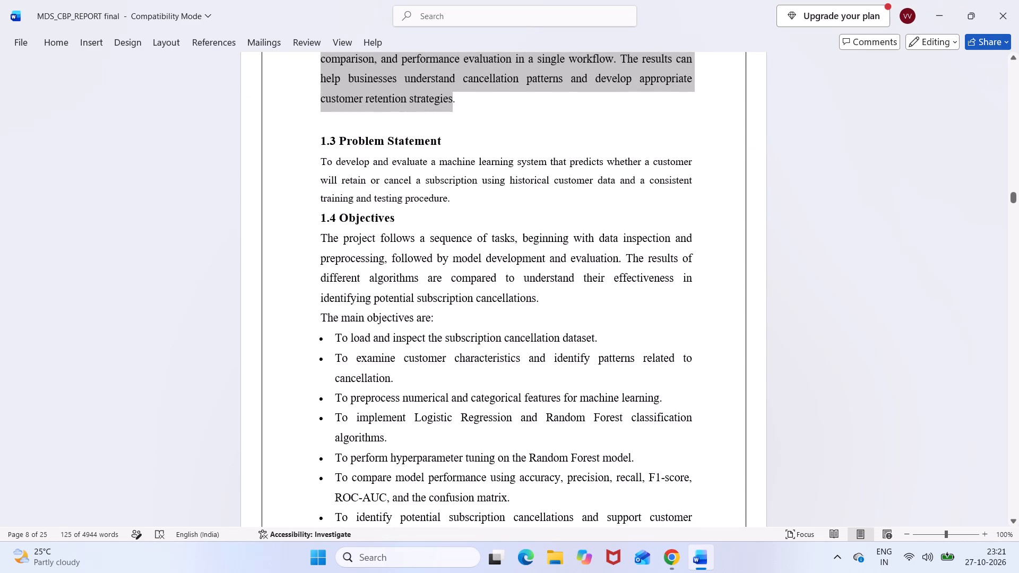
pyautogui.moveTo(319, 161); pyautogui.dragTo(435, 205)
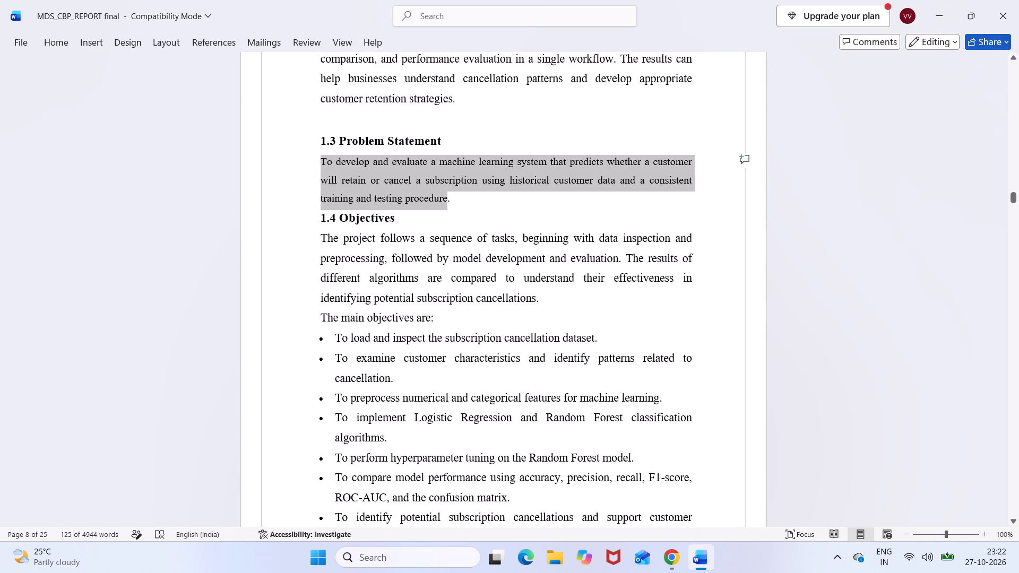
pyautogui.moveTo(435, 205); pyautogui.dragTo(435, 205)
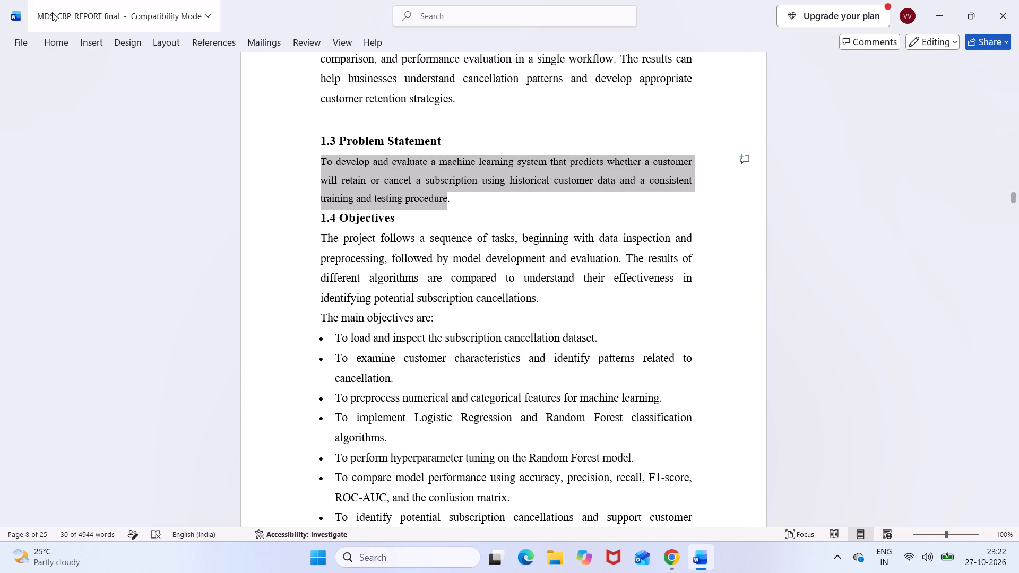
pyautogui.click(57, 41)
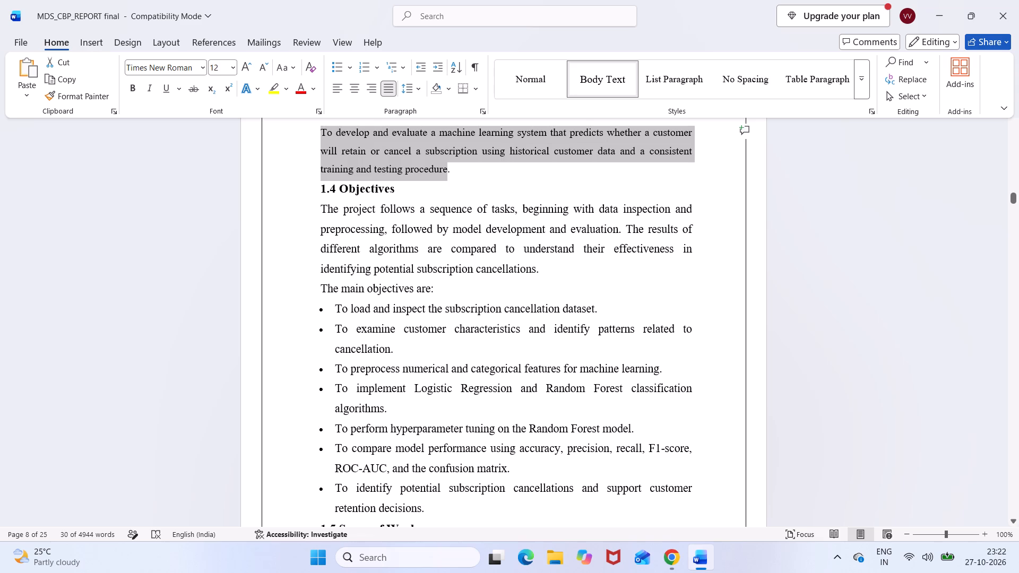
pyautogui.click(219, 66)
pyautogui.write('13')
pyautogui.press('Return')
pyautogui.scroll(-6, 274, 232)
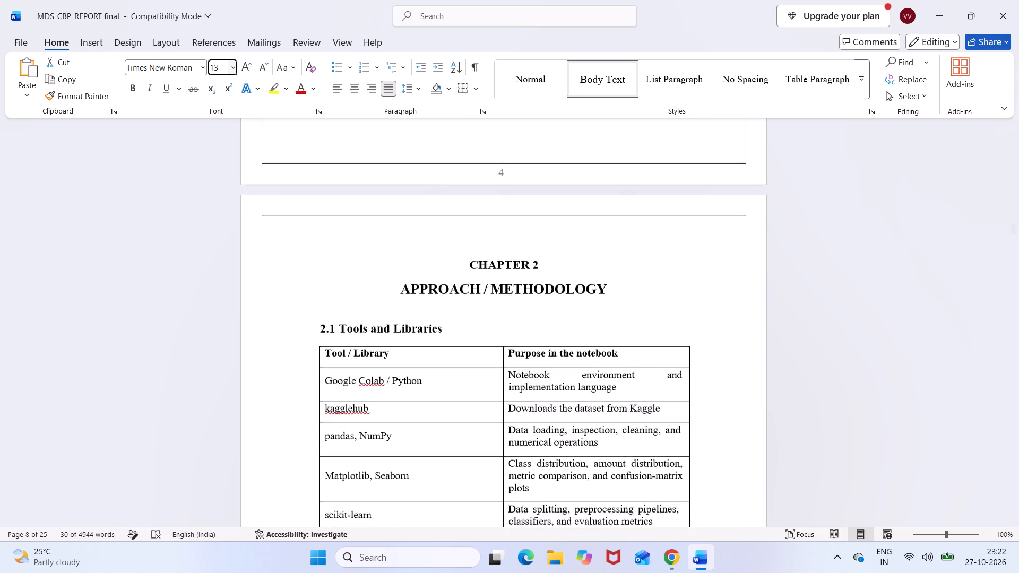
pyautogui.scroll(-3, 274, 232)
pyautogui.scroll(5, 274, 232)
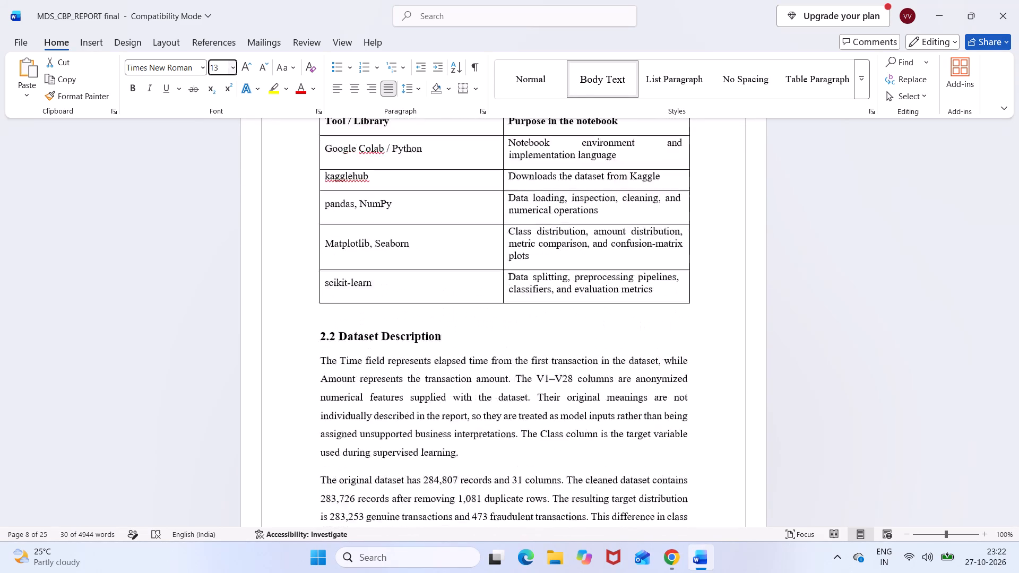
pyautogui.scroll(1, 274, 232)
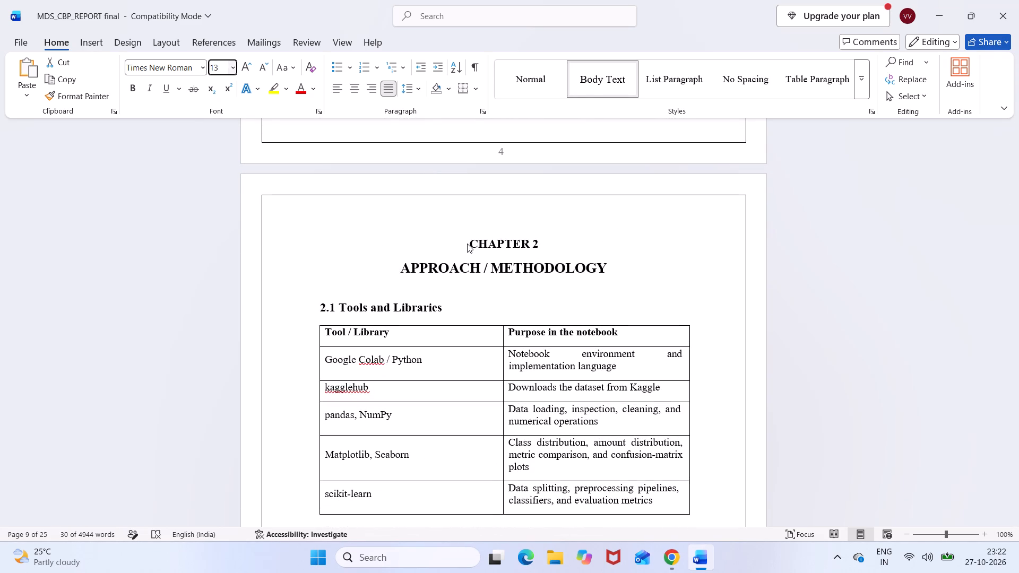
pyautogui.moveTo(467, 244); pyautogui.dragTo(468, 238)
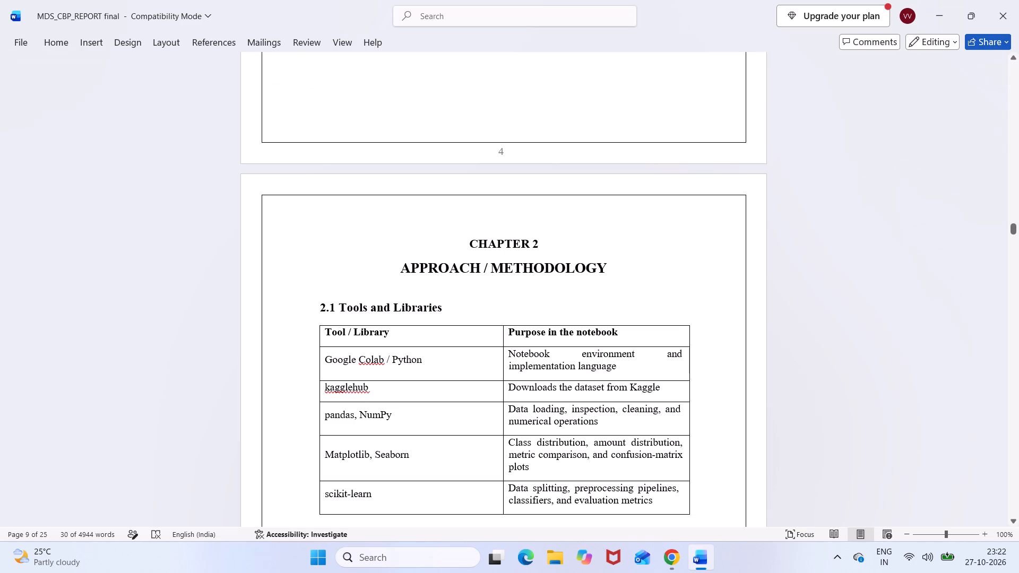
pyautogui.moveTo(468, 238); pyautogui.dragTo(567, 568)
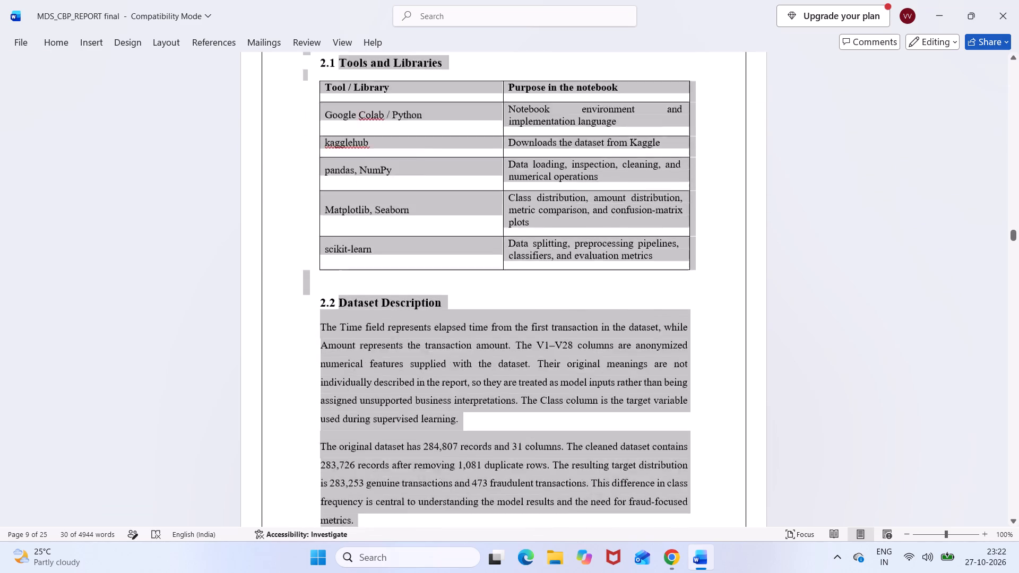
pyautogui.moveTo(567, 568); pyautogui.dragTo(580, 559)
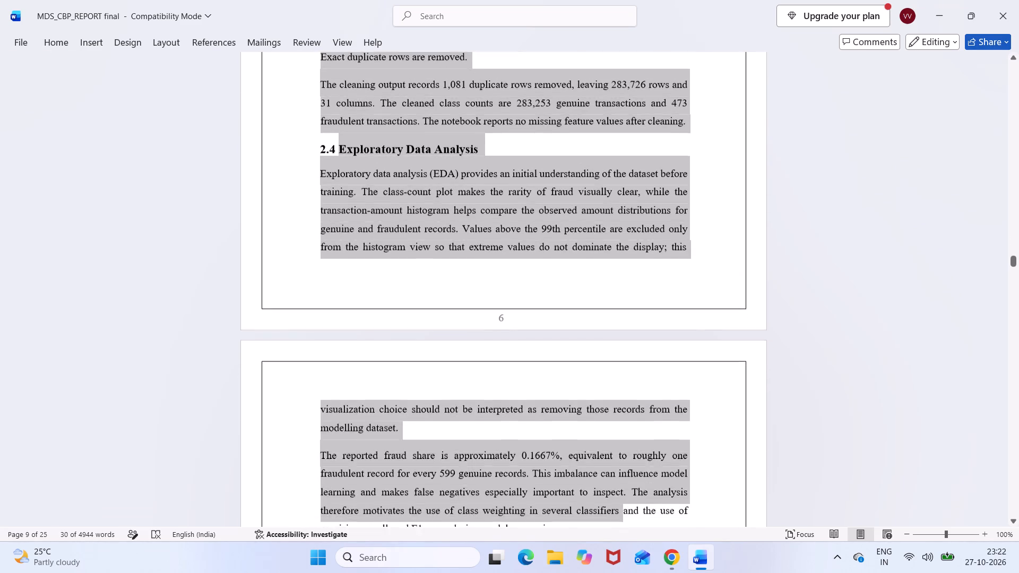
pyautogui.moveTo(580, 559); pyautogui.dragTo(701, 549)
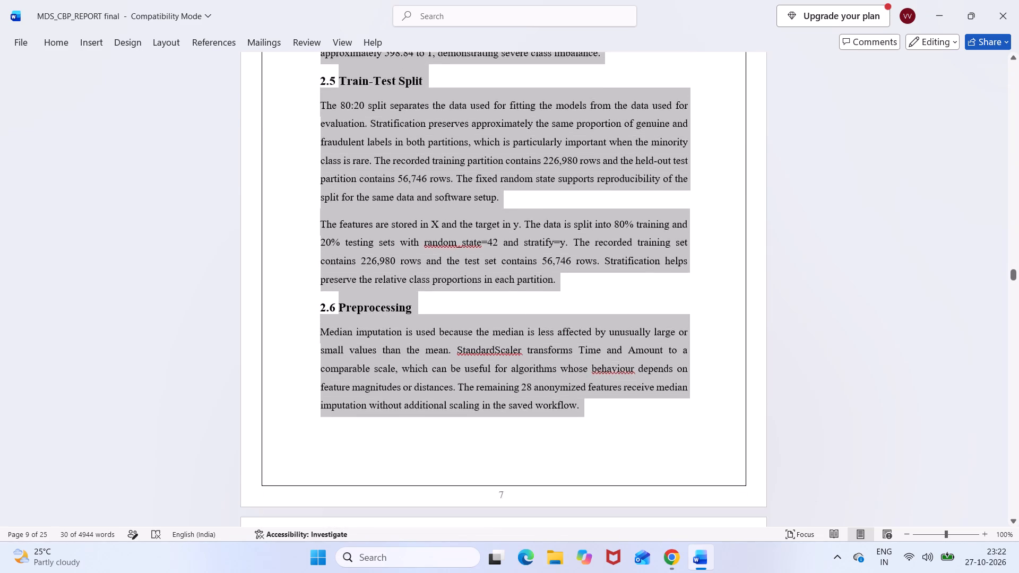
pyautogui.moveTo(701, 549); pyautogui.dragTo(771, 455)
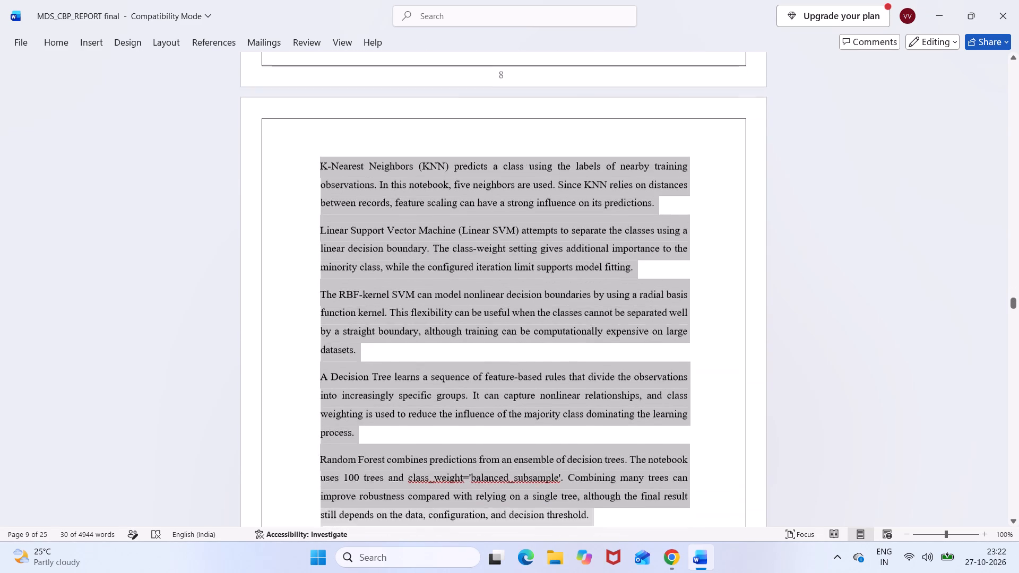
pyautogui.moveTo(771, 455); pyautogui.dragTo(814, 471)
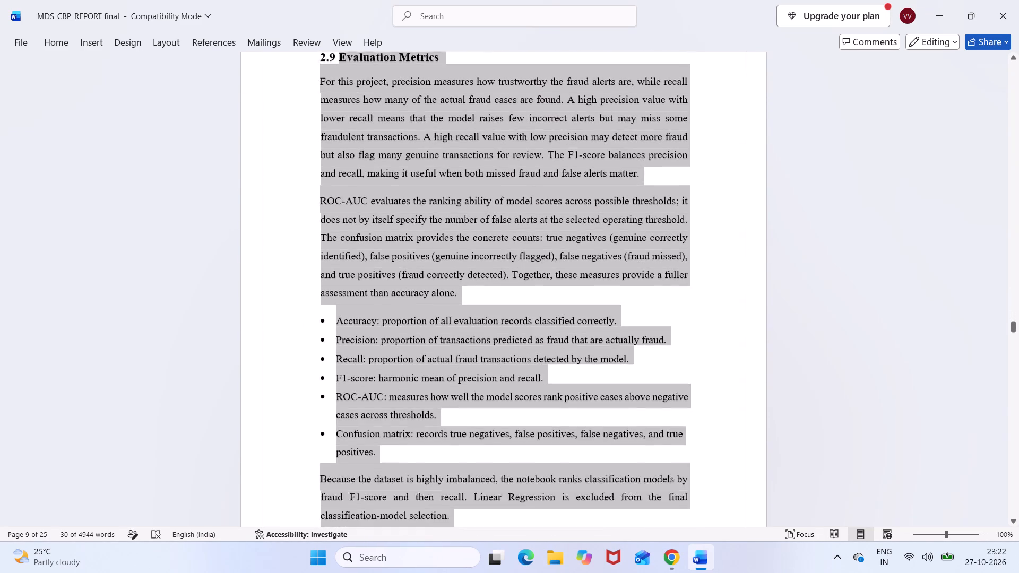
pyautogui.moveTo(814, 471); pyautogui.dragTo(741, 24)
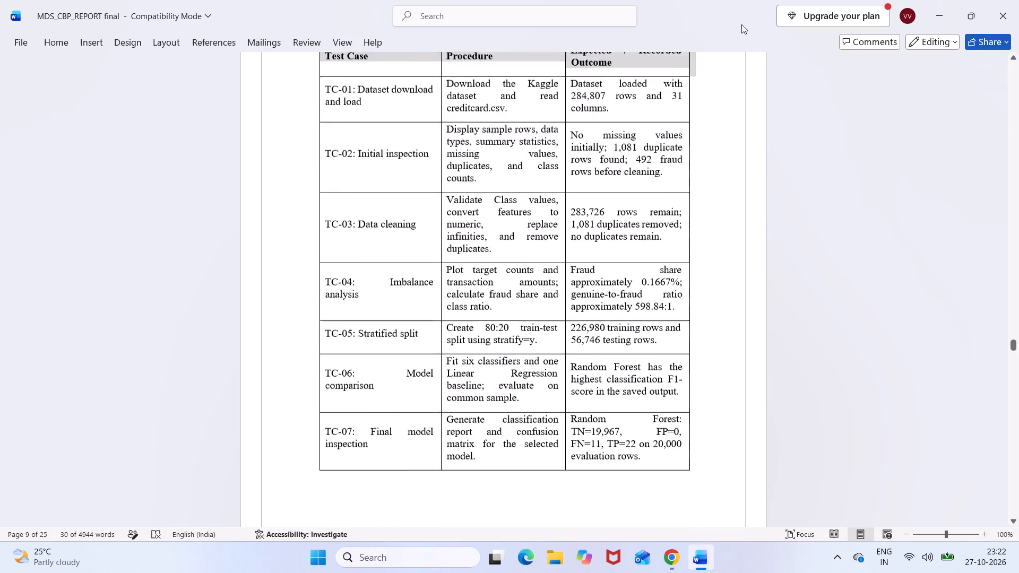
pyautogui.moveTo(741, 24); pyautogui.dragTo(560, 244)
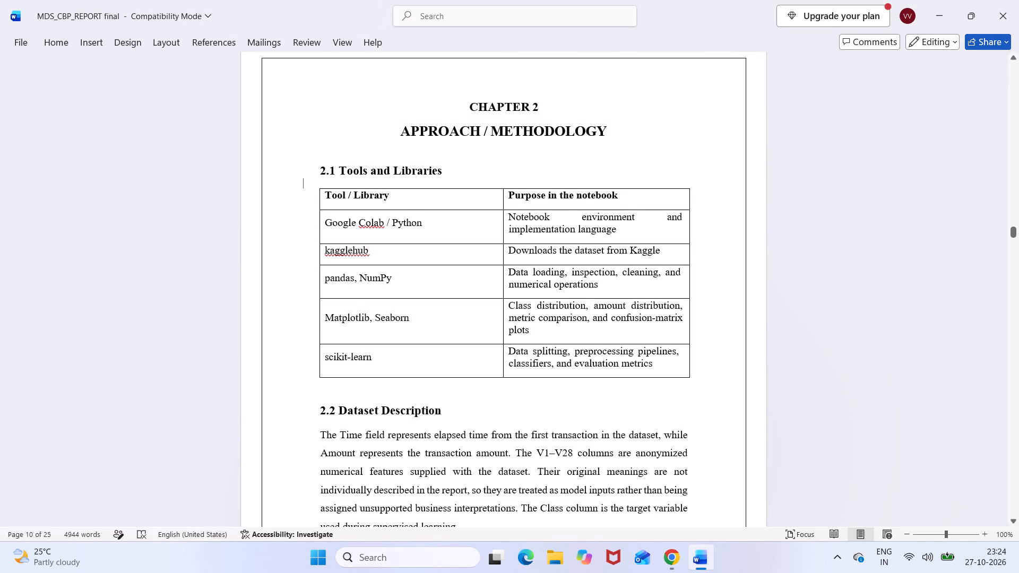
pyautogui.moveTo(301, 186); pyautogui.dragTo(652, 372)
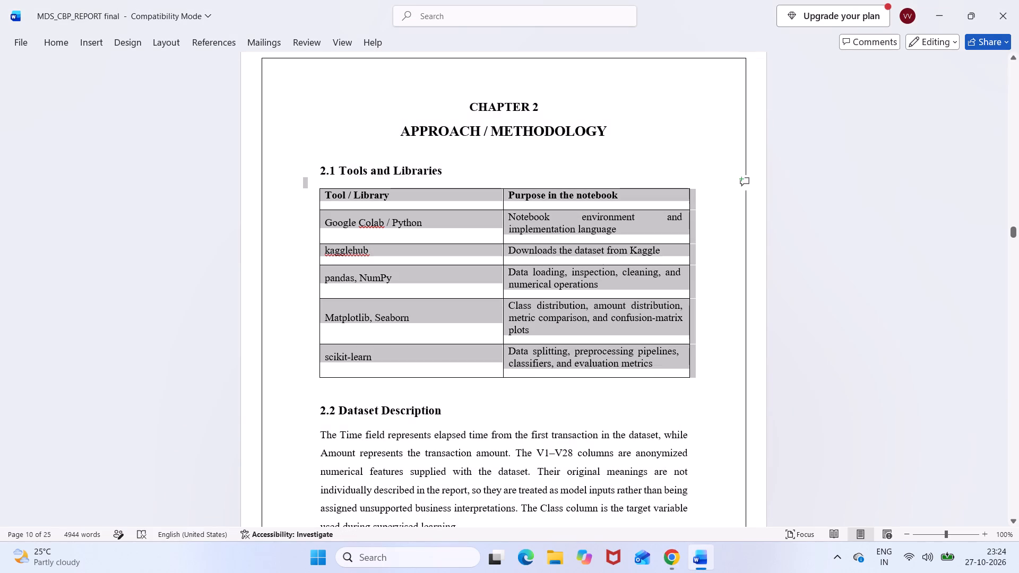
pyautogui.moveTo(652, 372); pyautogui.dragTo(657, 379)
pyautogui.hotkey('ctrl', 'v')
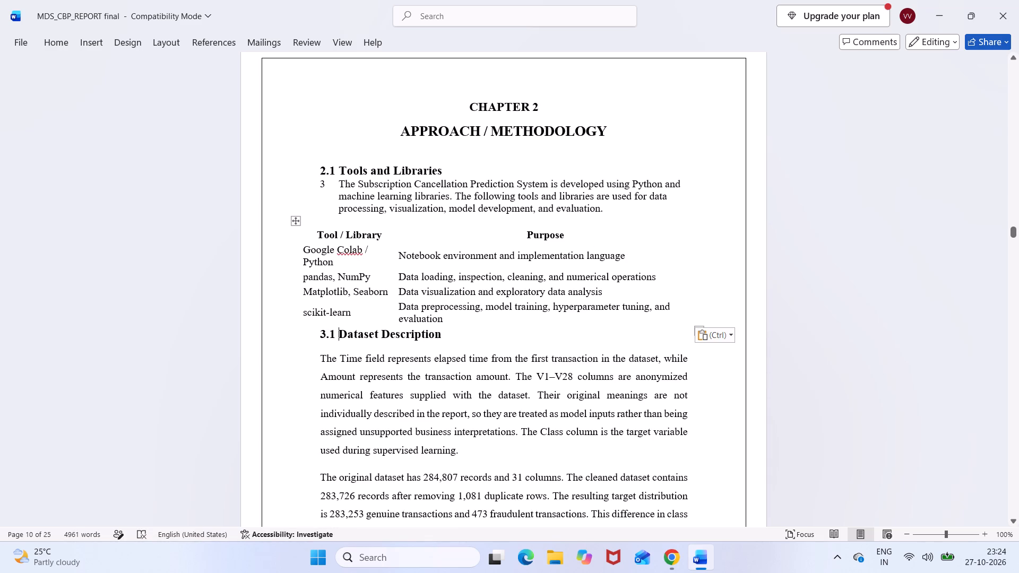
# Select all cells of the pasted Tool / Library table and open the options for inserting rows or columns.
pyautogui.moveTo(312, 233); pyautogui.dragTo(634, 312)
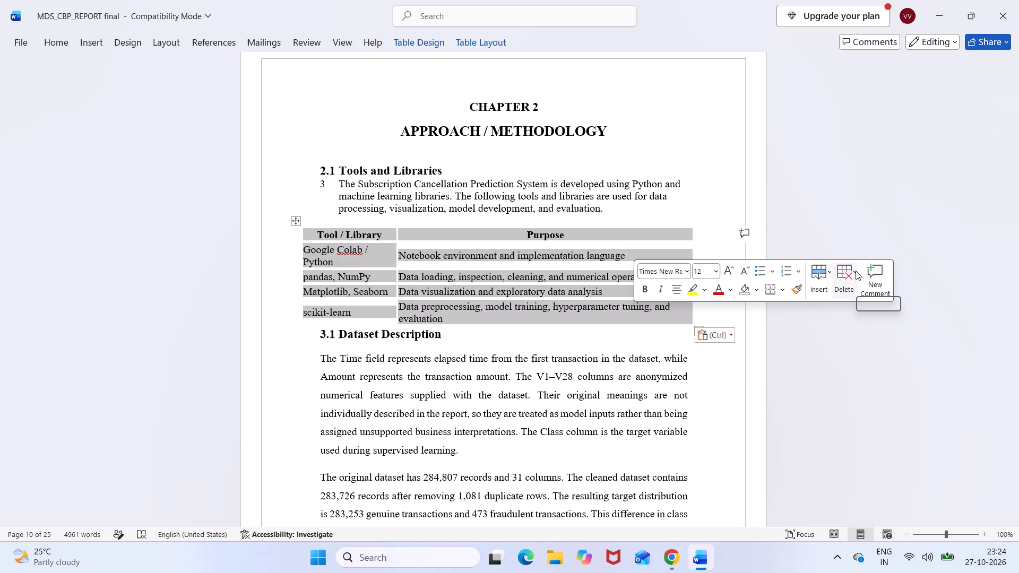
pyautogui.click(831, 272)
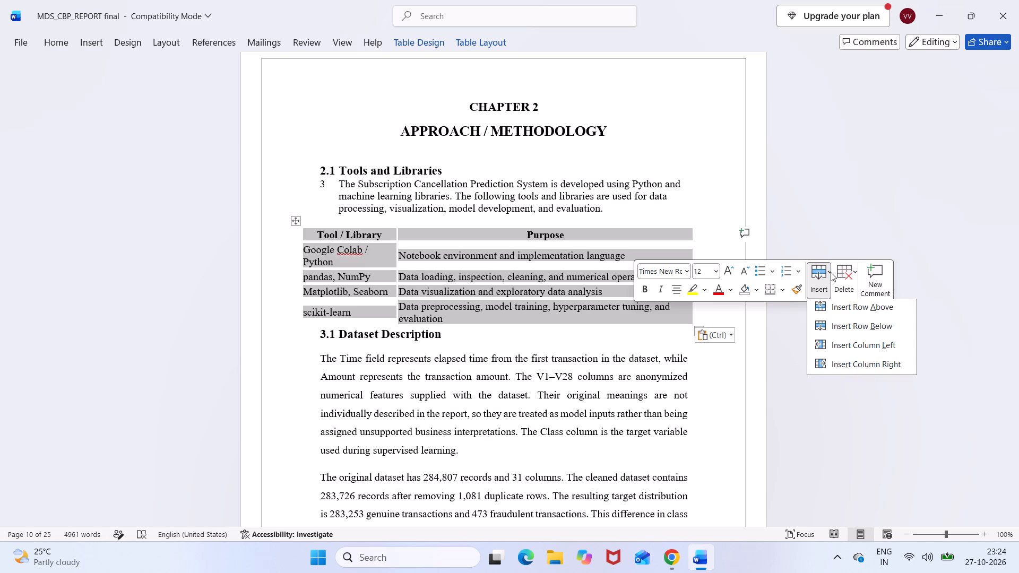
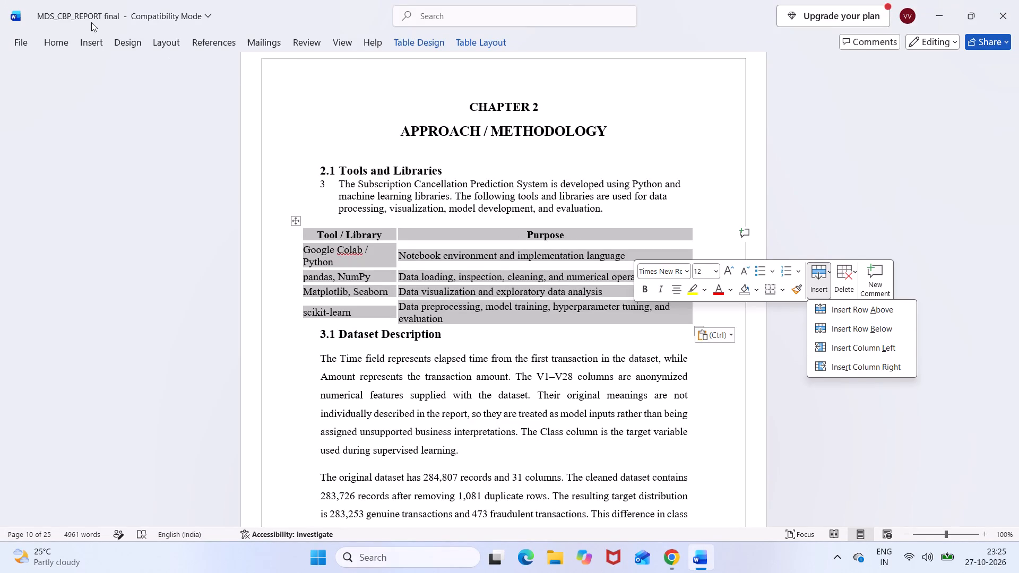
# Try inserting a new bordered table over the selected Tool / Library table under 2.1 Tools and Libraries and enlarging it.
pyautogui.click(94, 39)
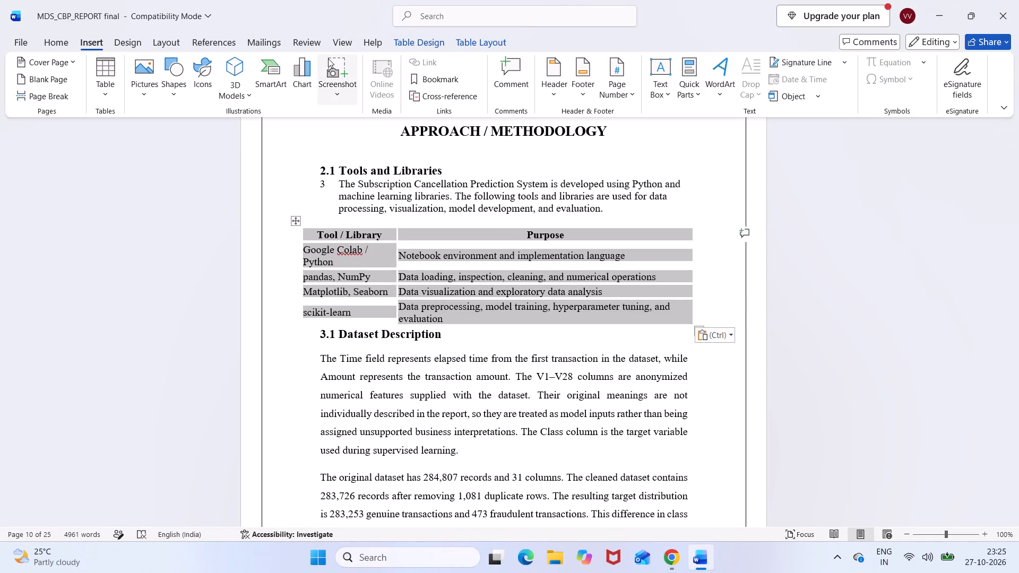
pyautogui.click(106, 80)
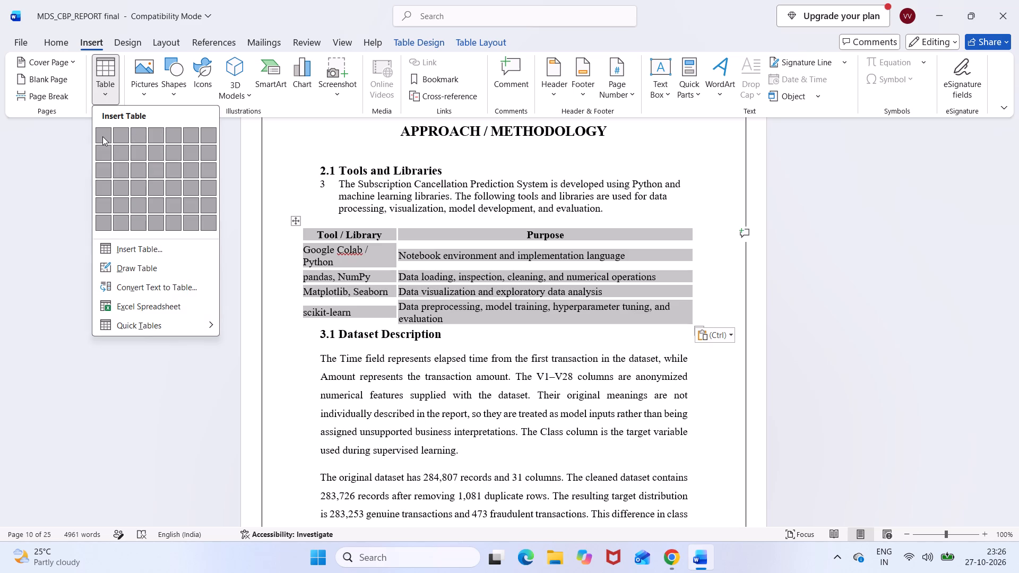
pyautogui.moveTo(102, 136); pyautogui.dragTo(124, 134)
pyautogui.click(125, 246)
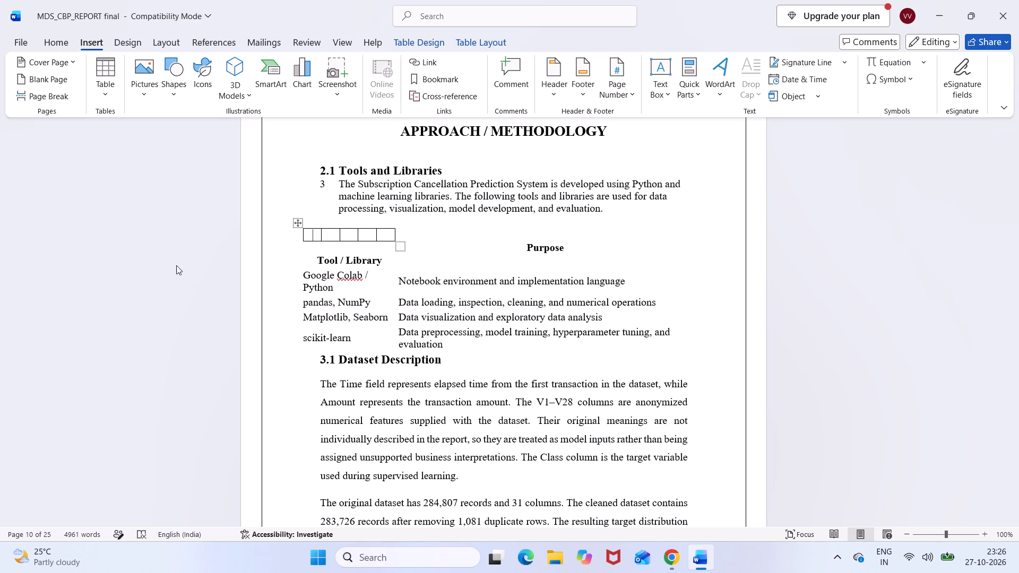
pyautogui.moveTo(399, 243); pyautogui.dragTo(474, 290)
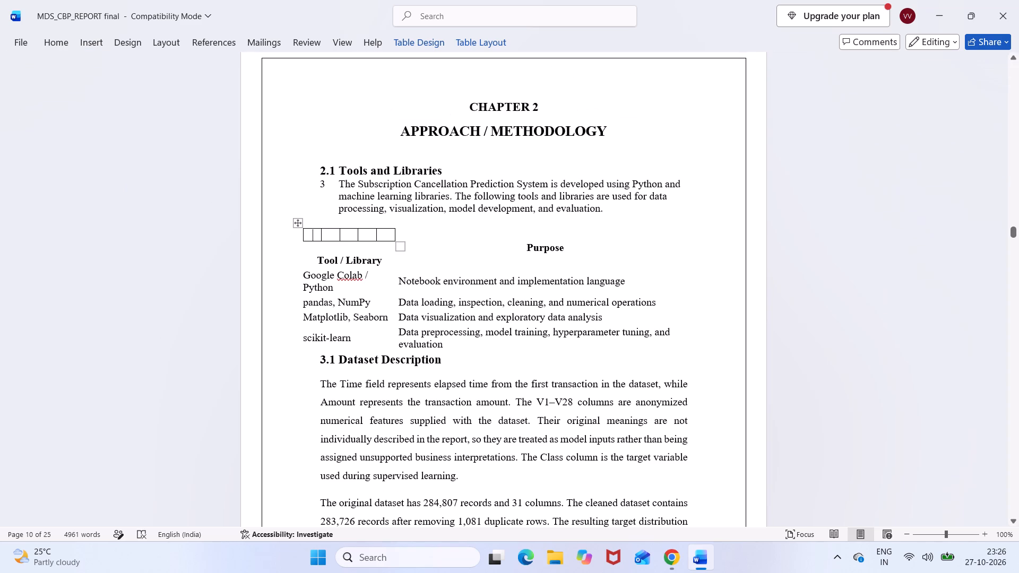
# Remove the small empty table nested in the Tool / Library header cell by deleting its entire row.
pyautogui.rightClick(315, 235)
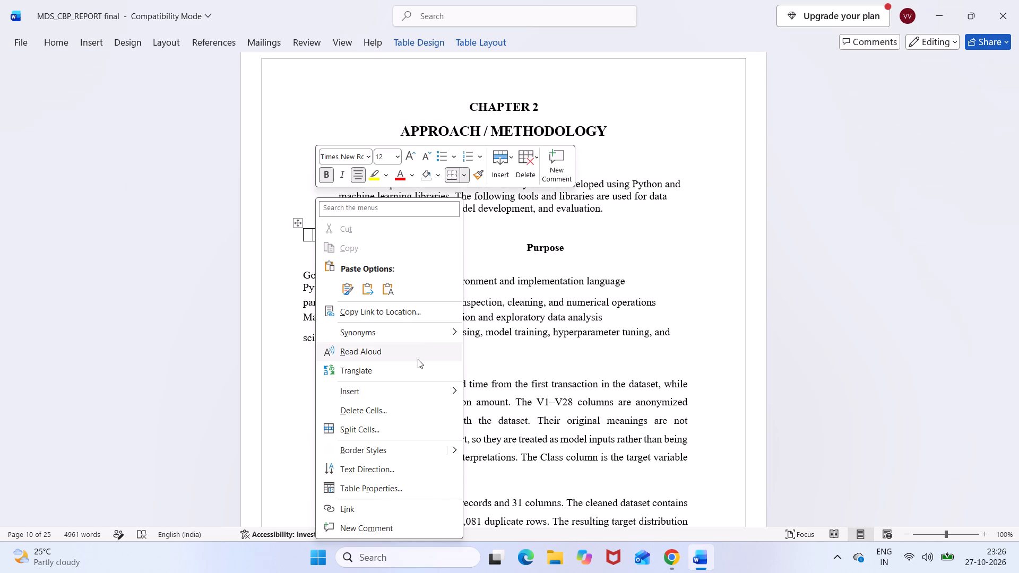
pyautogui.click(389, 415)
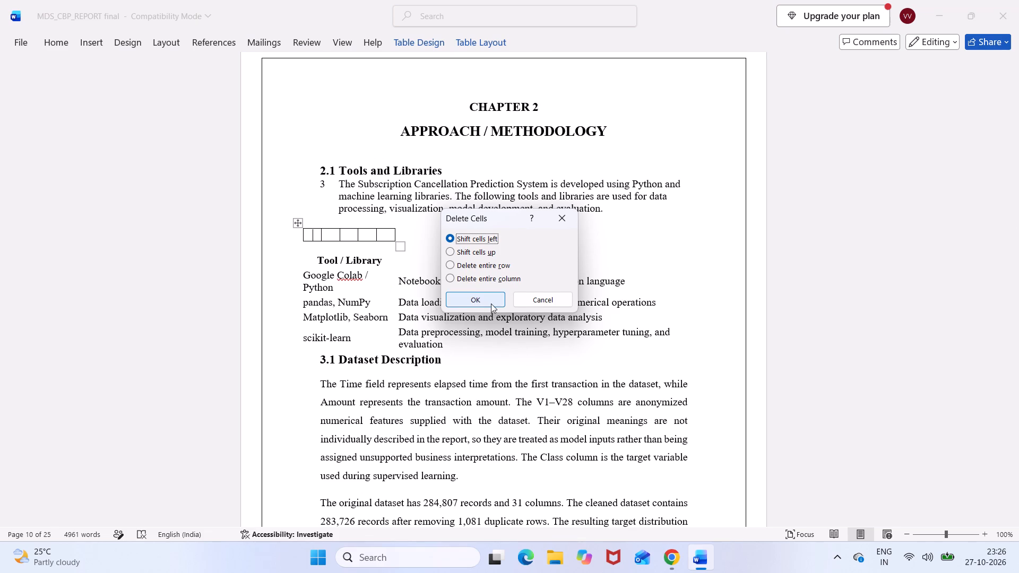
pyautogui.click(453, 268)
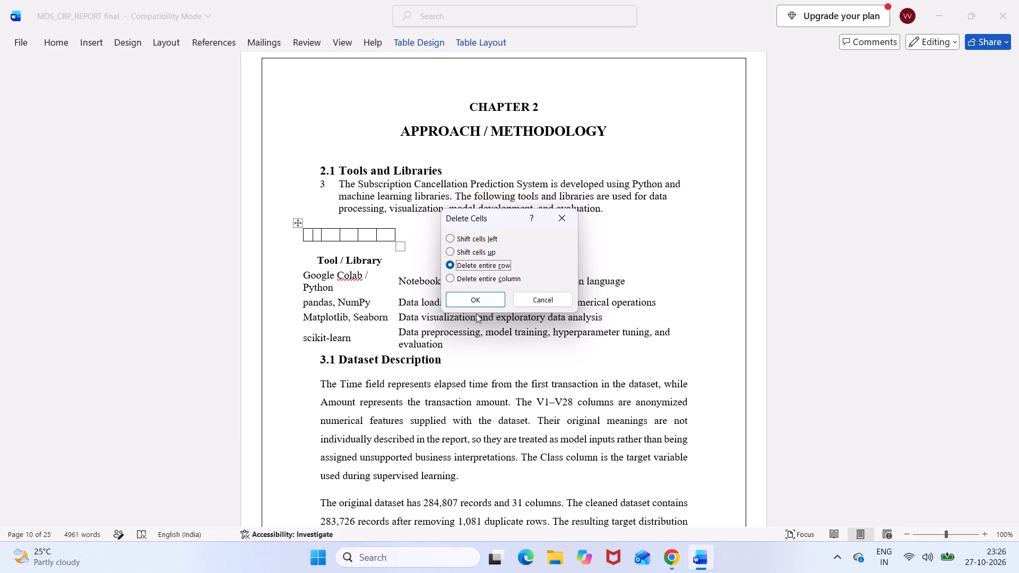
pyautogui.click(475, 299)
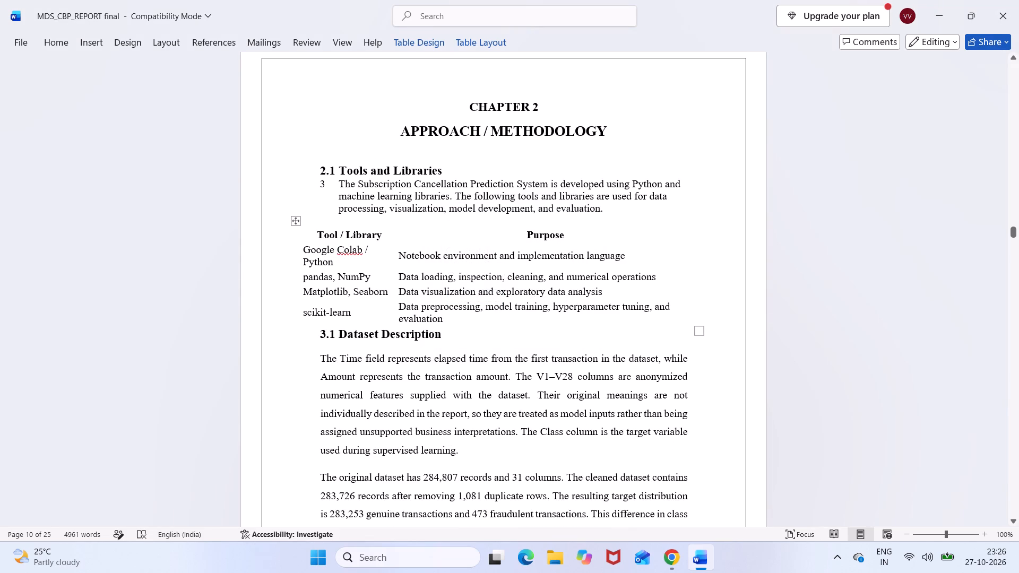
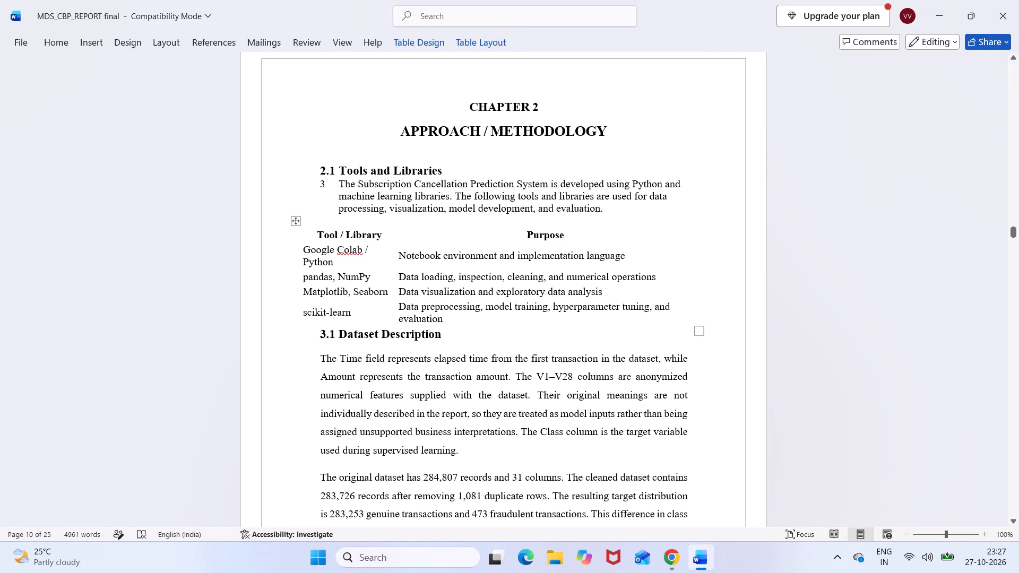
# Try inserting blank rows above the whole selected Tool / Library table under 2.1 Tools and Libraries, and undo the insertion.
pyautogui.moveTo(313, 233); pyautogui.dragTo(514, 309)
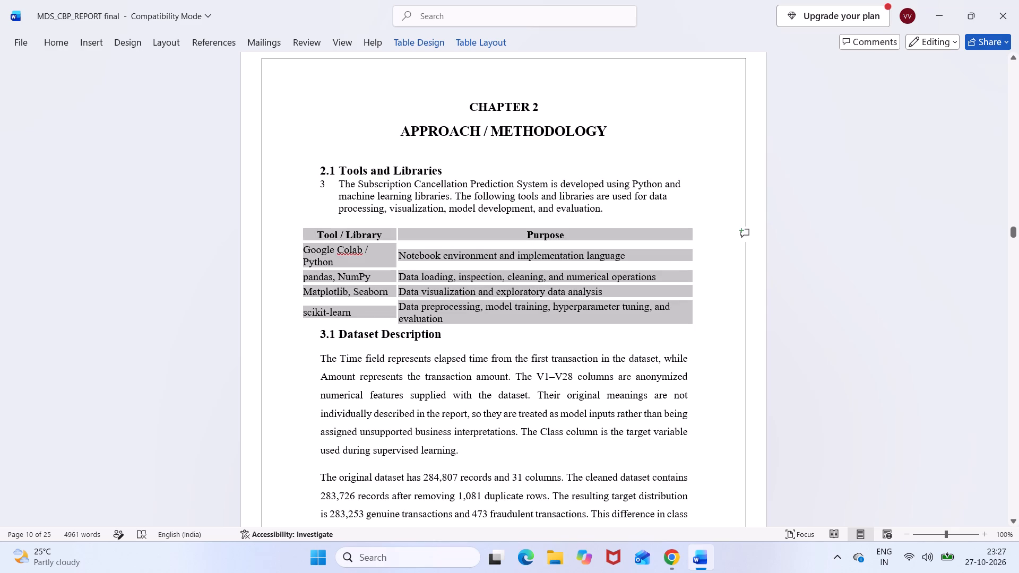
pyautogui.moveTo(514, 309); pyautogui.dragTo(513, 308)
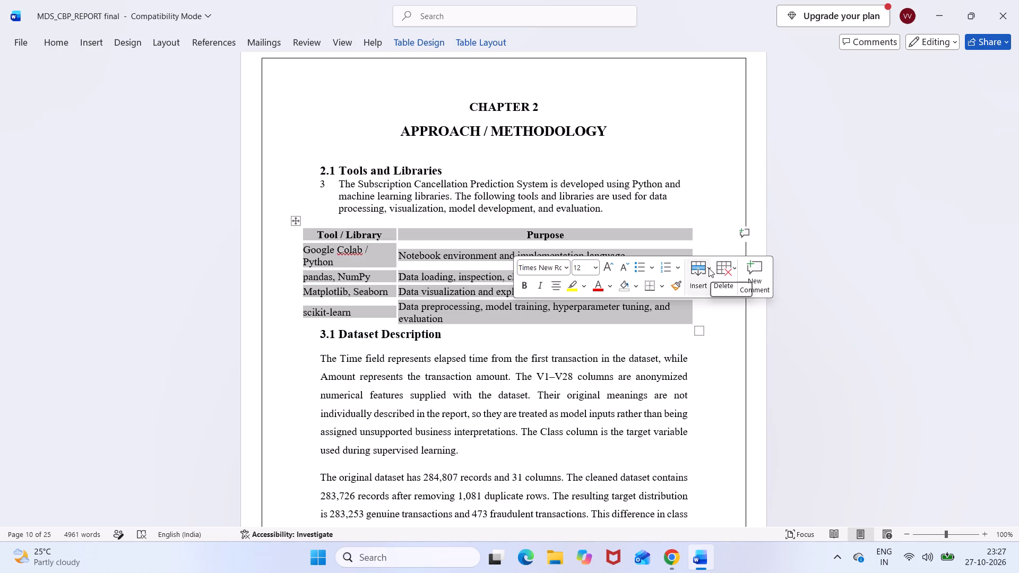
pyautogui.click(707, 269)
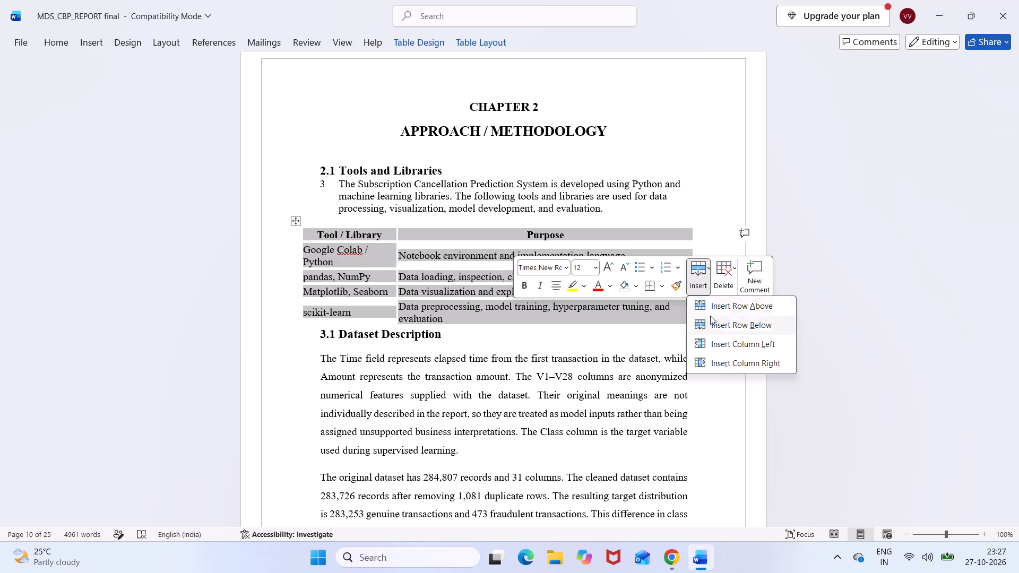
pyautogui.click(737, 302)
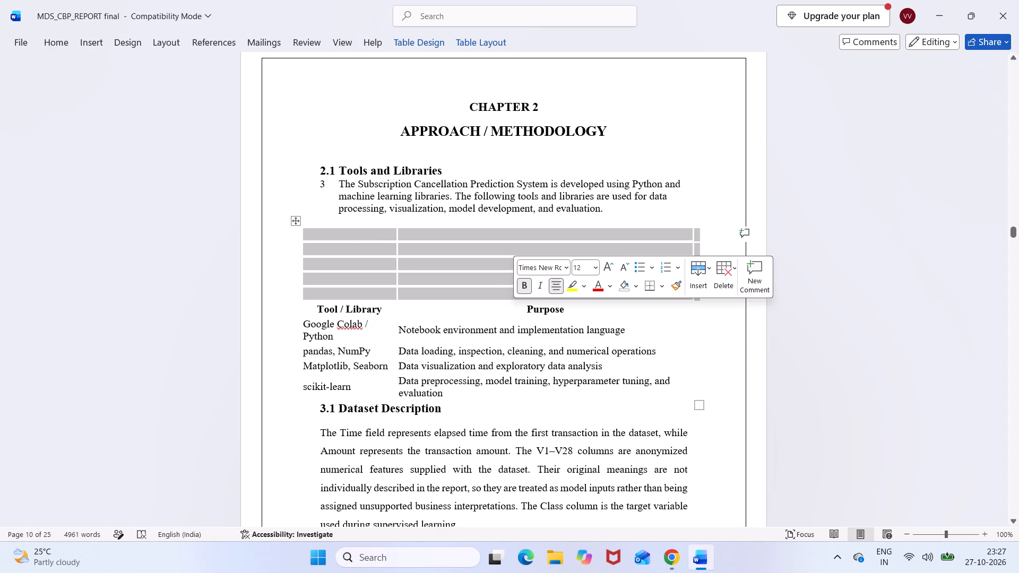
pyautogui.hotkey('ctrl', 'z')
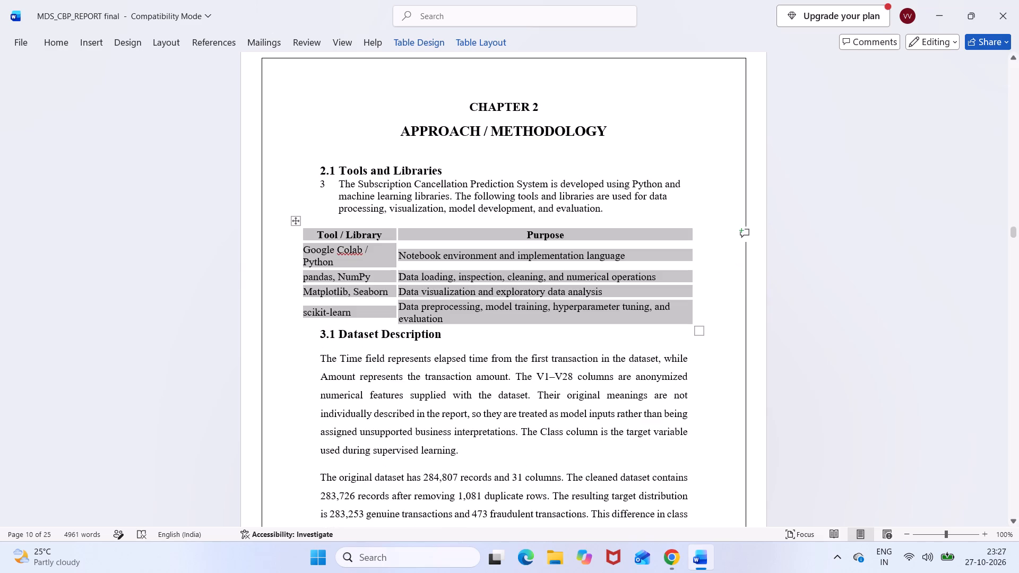
# Bring up the table style and border options for the selected Tool / Library table.
pyautogui.click(423, 41)
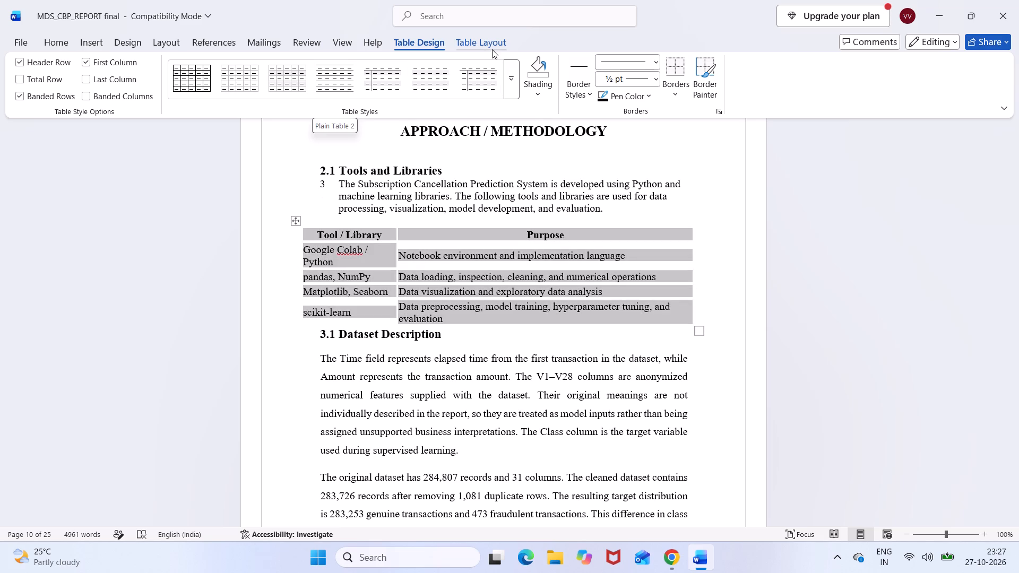
pyautogui.click(489, 41)
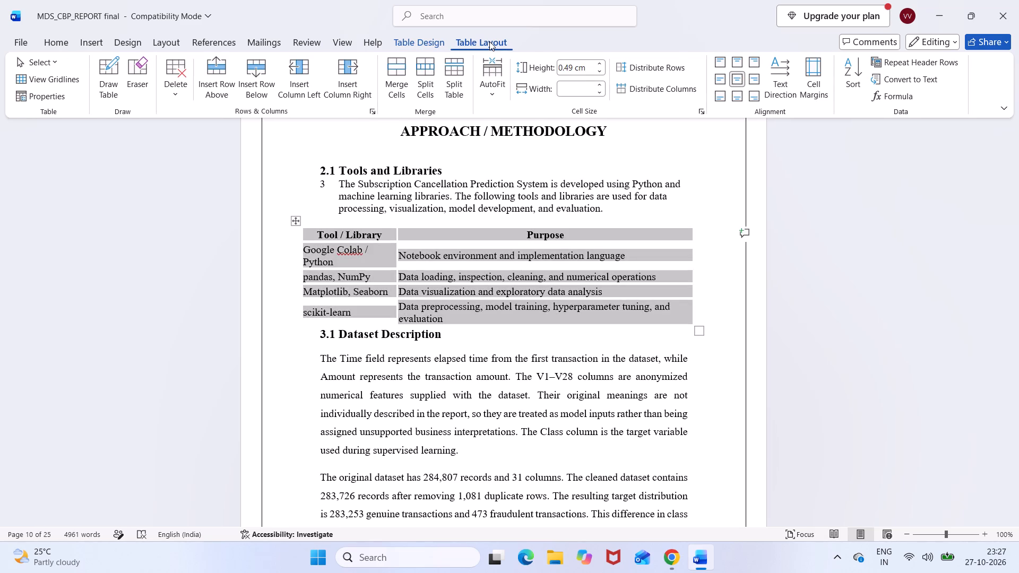
pyautogui.click(417, 45)
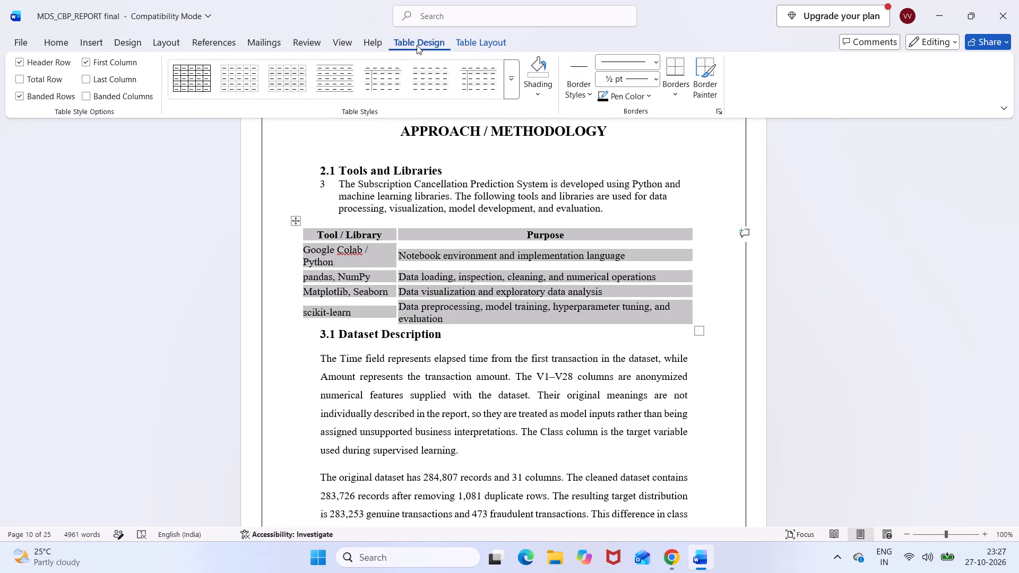
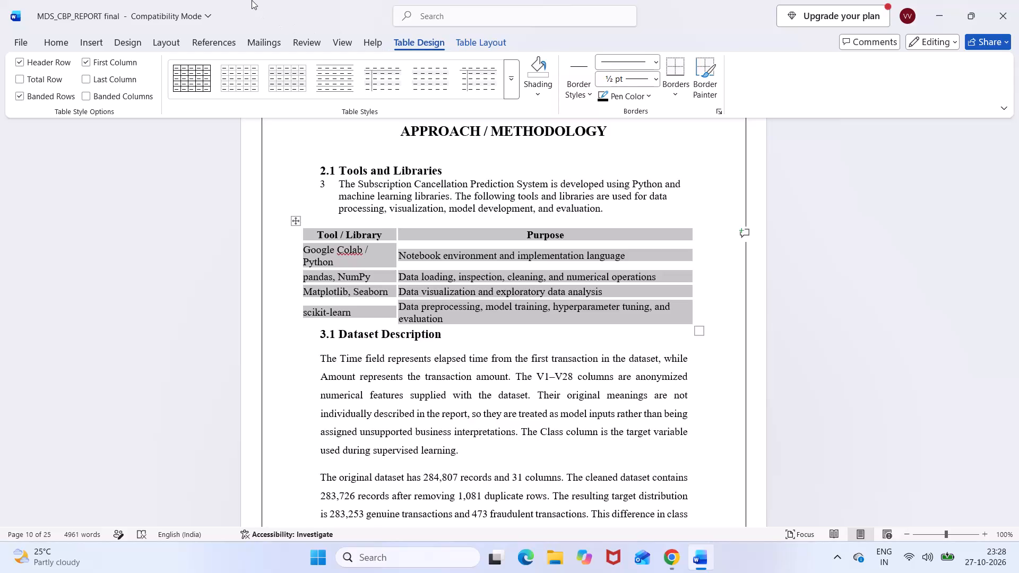
# Apply the bordered Table Grid style to the Tool / Library table under 2.1 Tools and Libraries.
pyautogui.click(194, 78)
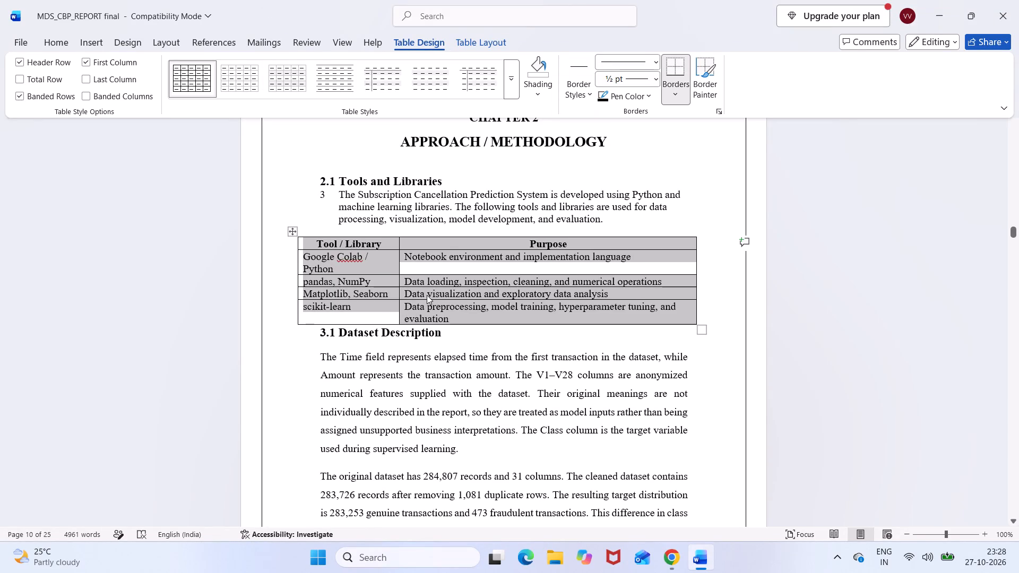
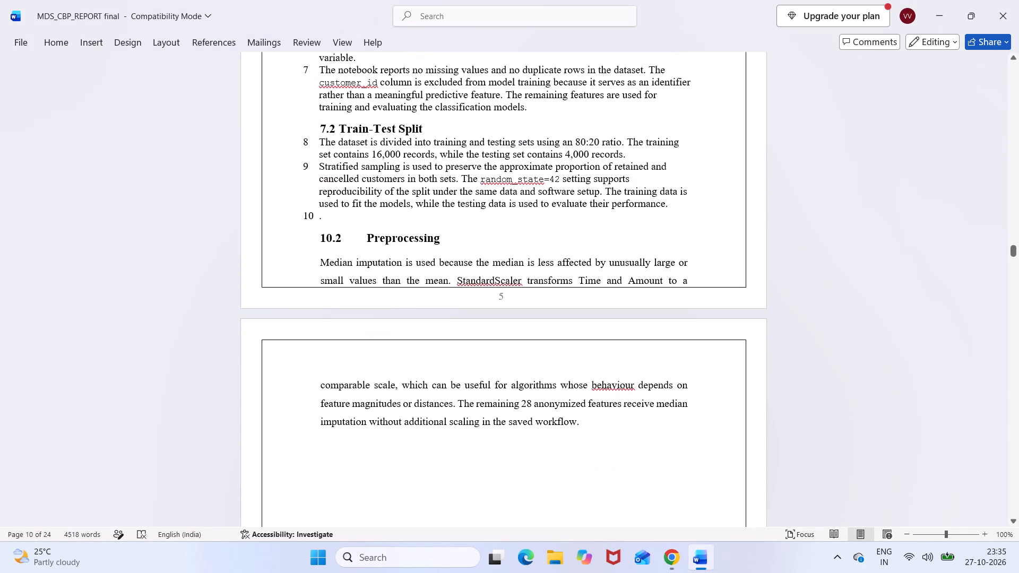
pyautogui.moveTo(315, 262); pyautogui.dragTo(582, 415)
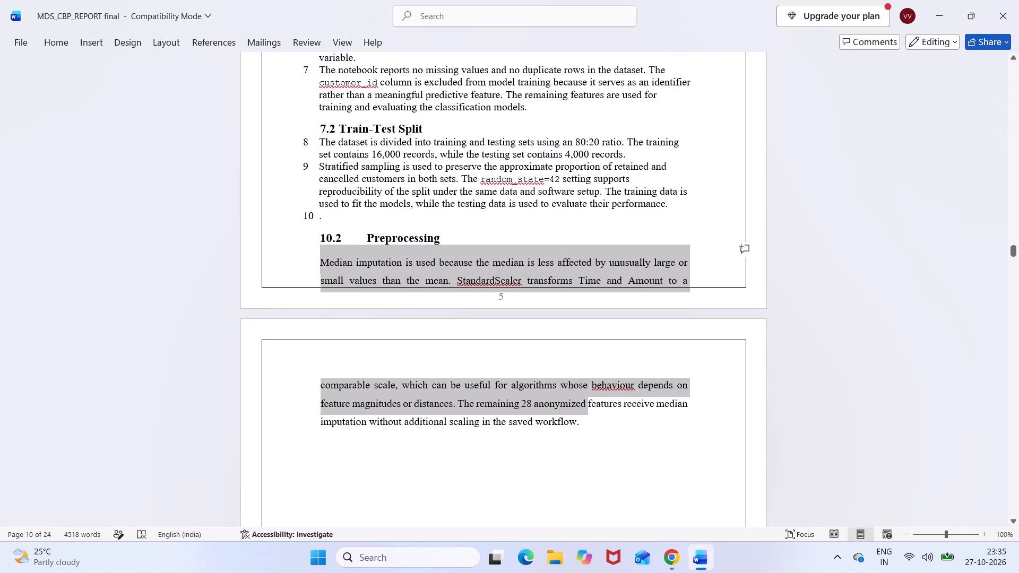
pyautogui.moveTo(582, 415); pyautogui.dragTo(583, 420)
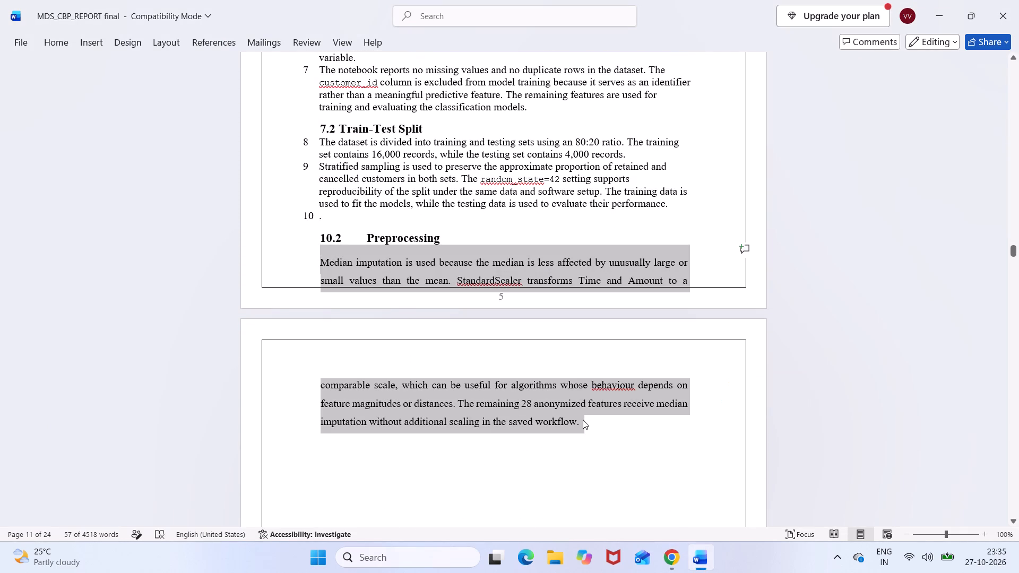
pyautogui.hotkey('ctrl', 'v')
pyautogui.press('Return')
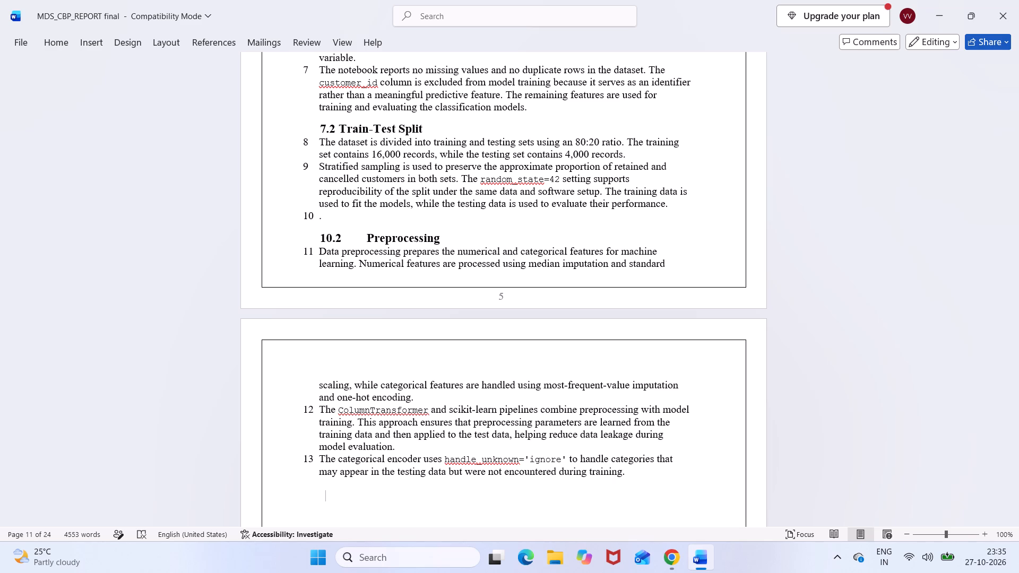
# Remove the list number from the introductory paragraph under 2.1 Tools and Libraries, keeping it on its own line directly below the heading.
pyautogui.scroll(4, 517, 349)
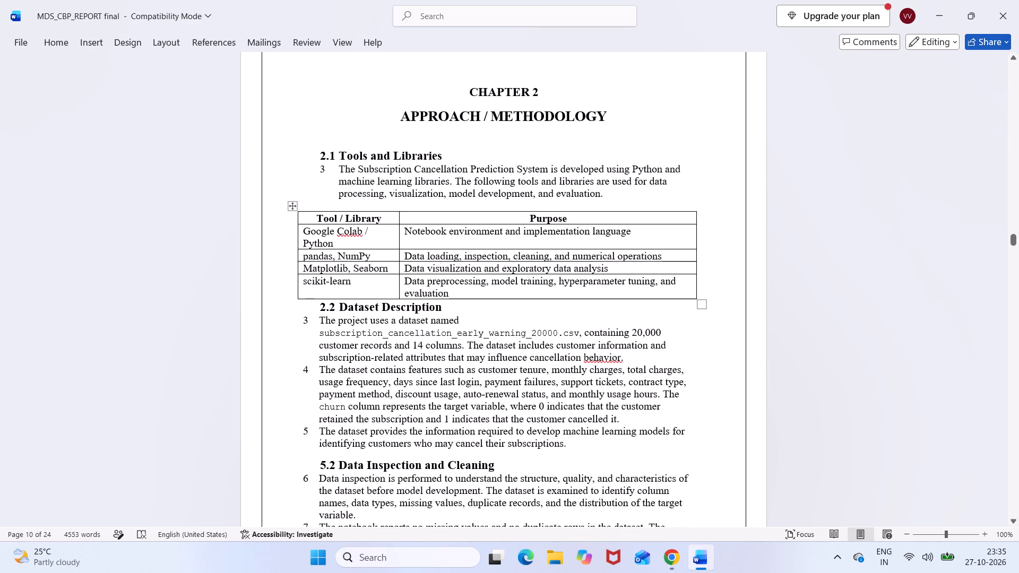
pyautogui.click(333, 172)
pyautogui.press('BackSpace')
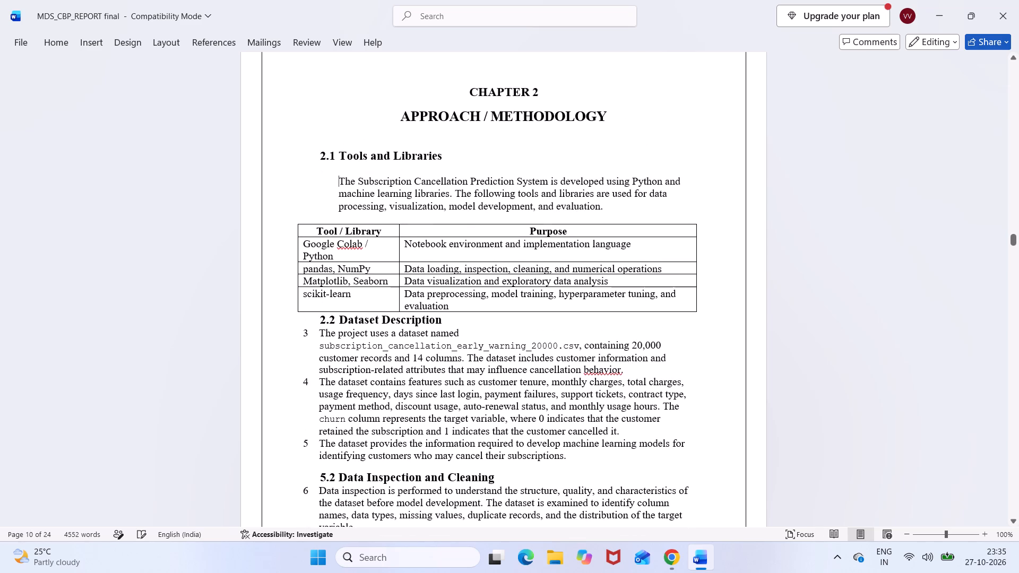
pyautogui.press('BackSpace')
pyautogui.press('BackSpace')
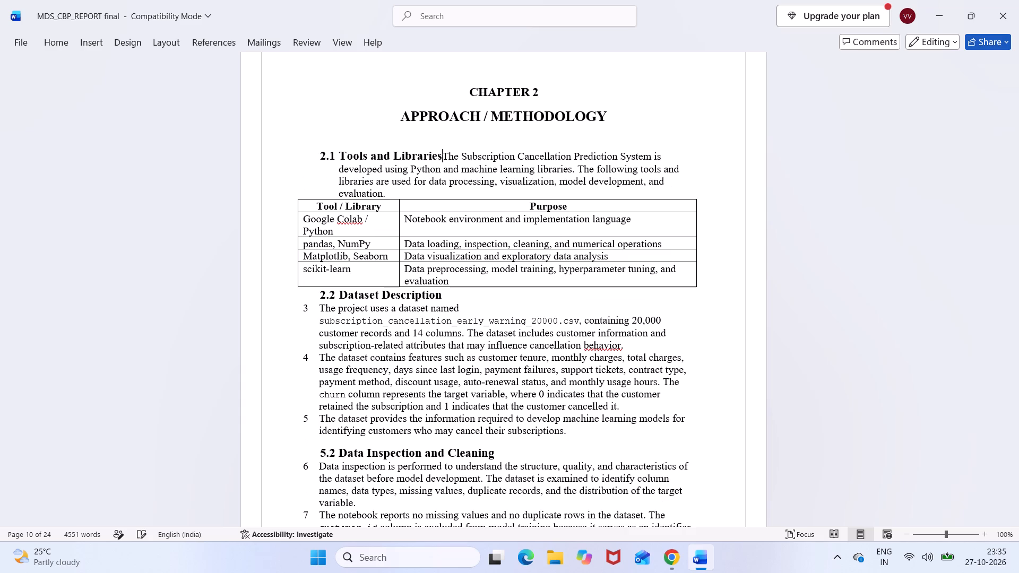
pyautogui.press('Return')
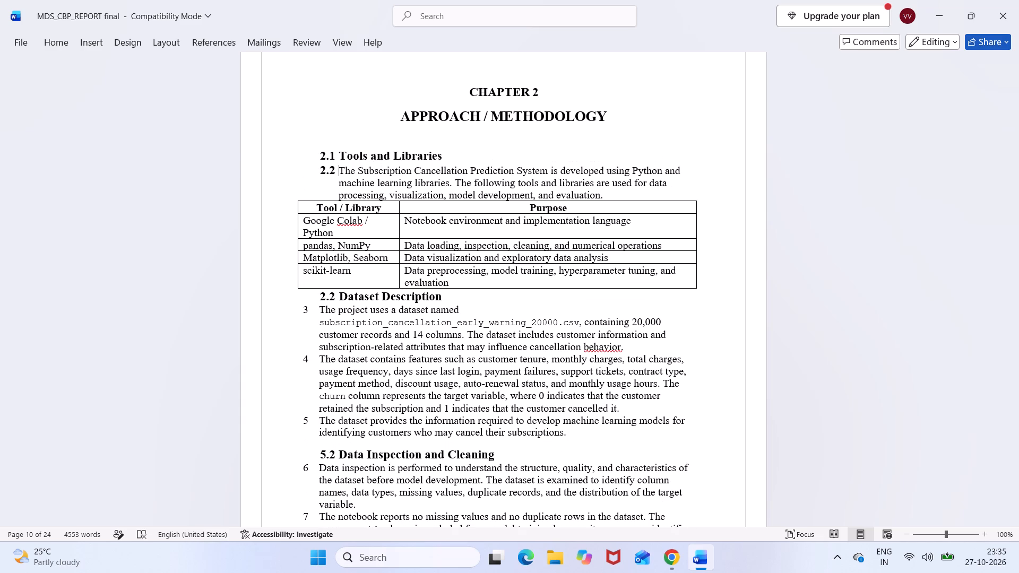
pyautogui.press('BackSpace')
pyautogui.press('space')
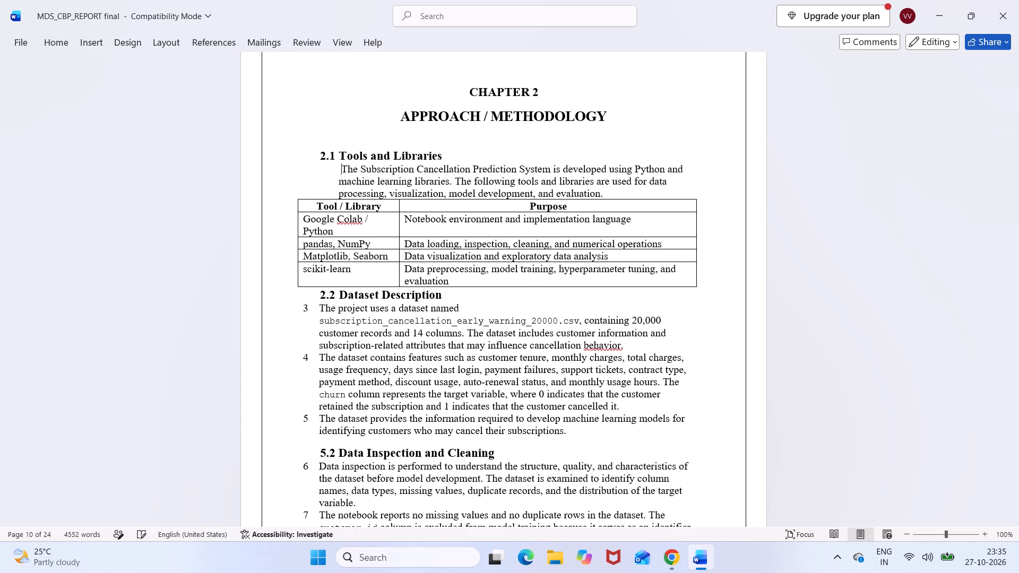
pyautogui.press('BackSpace')
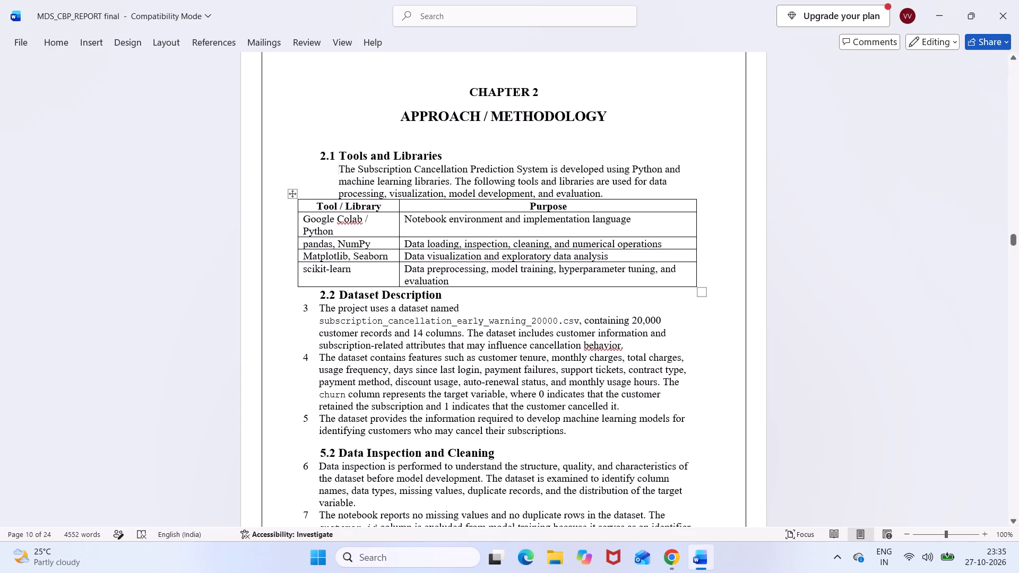
# Remove the list number from the first Dataset Description paragraph and place it indented directly below its heading.
pyautogui.click(316, 308)
pyautogui.press('BackSpace')
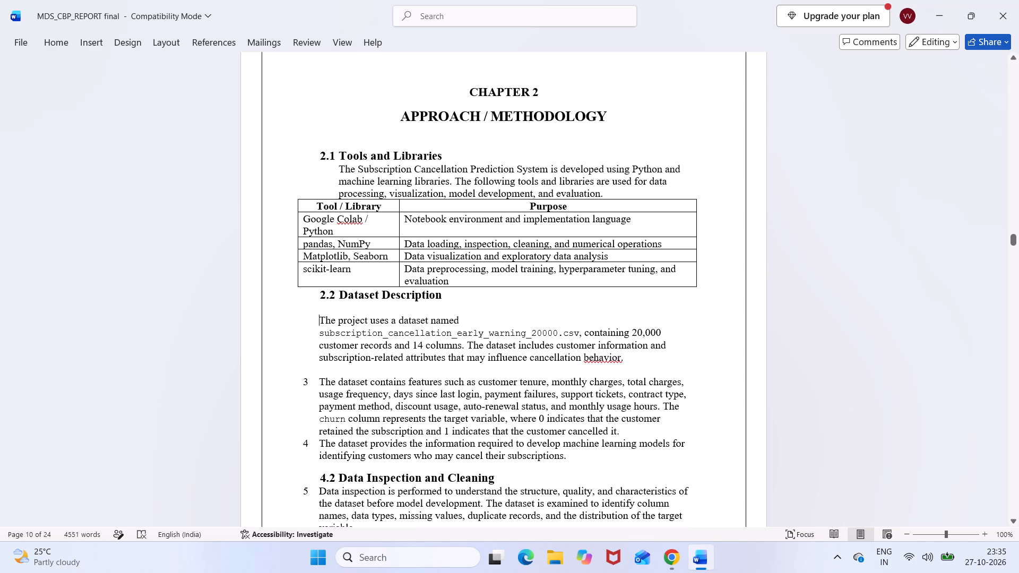
pyautogui.press('BackSpace')
pyautogui.press('BackSpace')
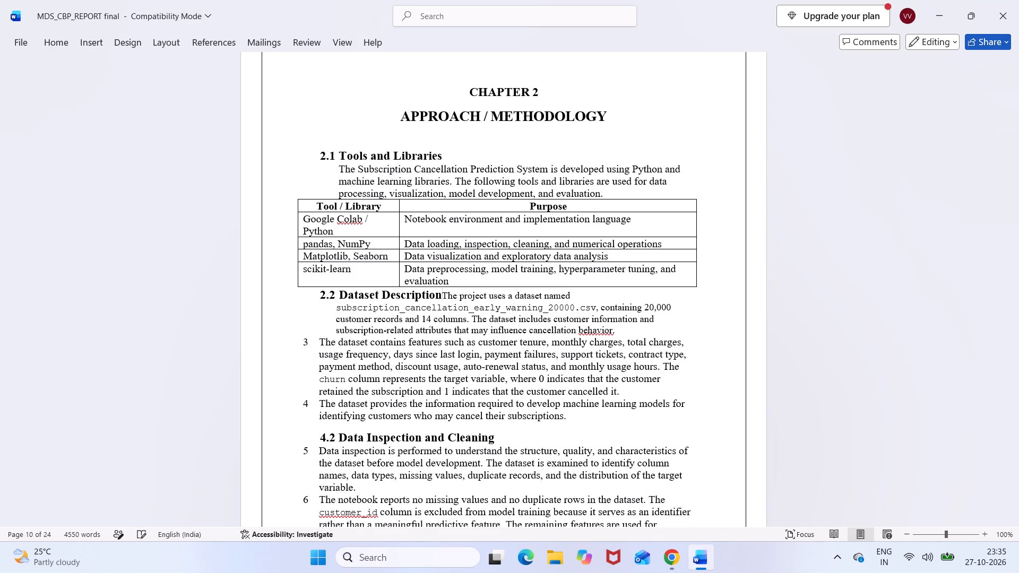
pyautogui.press('Return')
pyautogui.press('BackSpace')
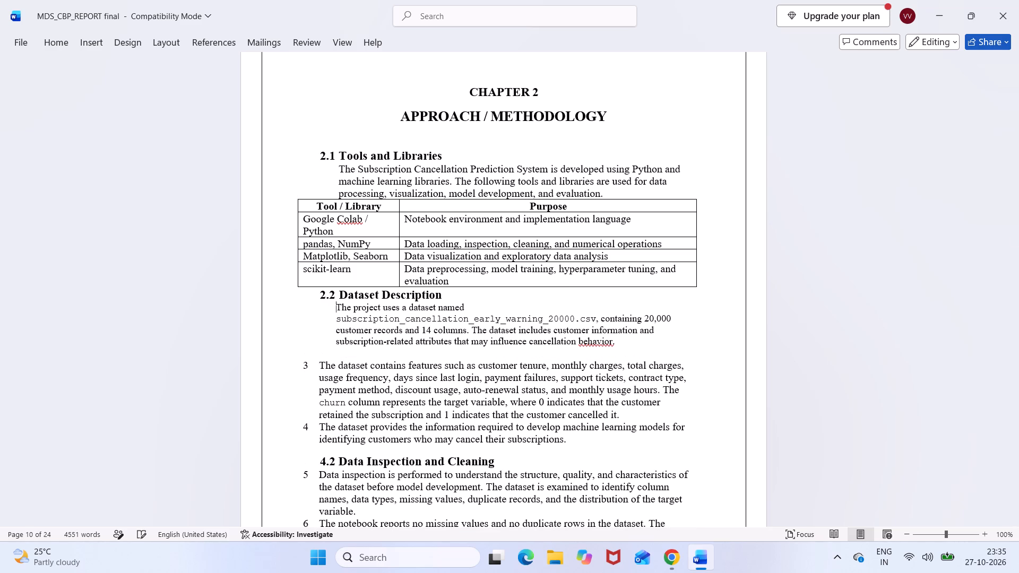
# Remove the list number from the second Dataset Description paragraph and align it with the first, separated by a blank line.
pyautogui.click(315, 367)
pyautogui.press('BackSpace')
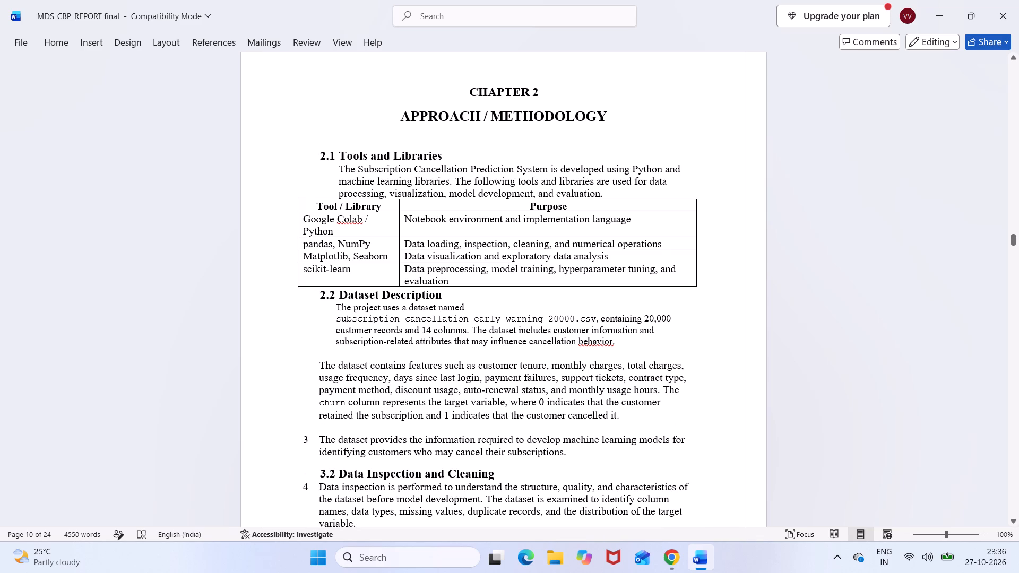
pyautogui.press('BackSpace')
pyautogui.press('BackSpace')
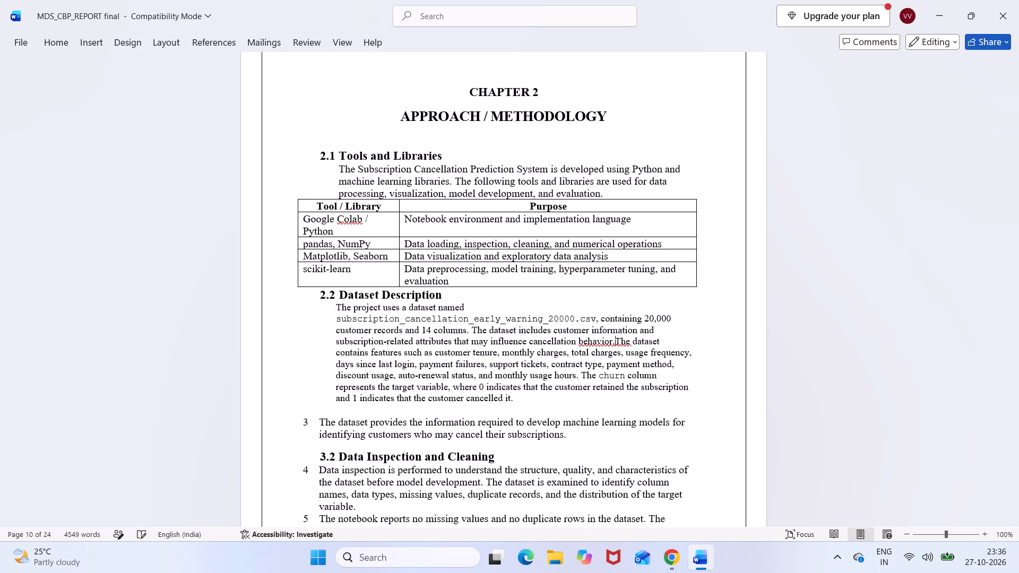
pyautogui.press('Return')
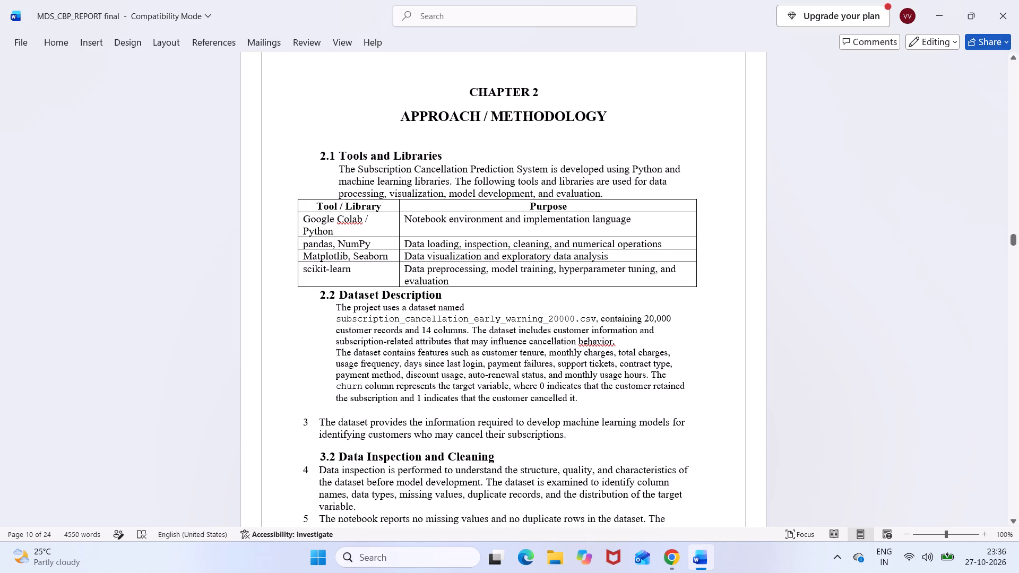
pyautogui.press('Return')
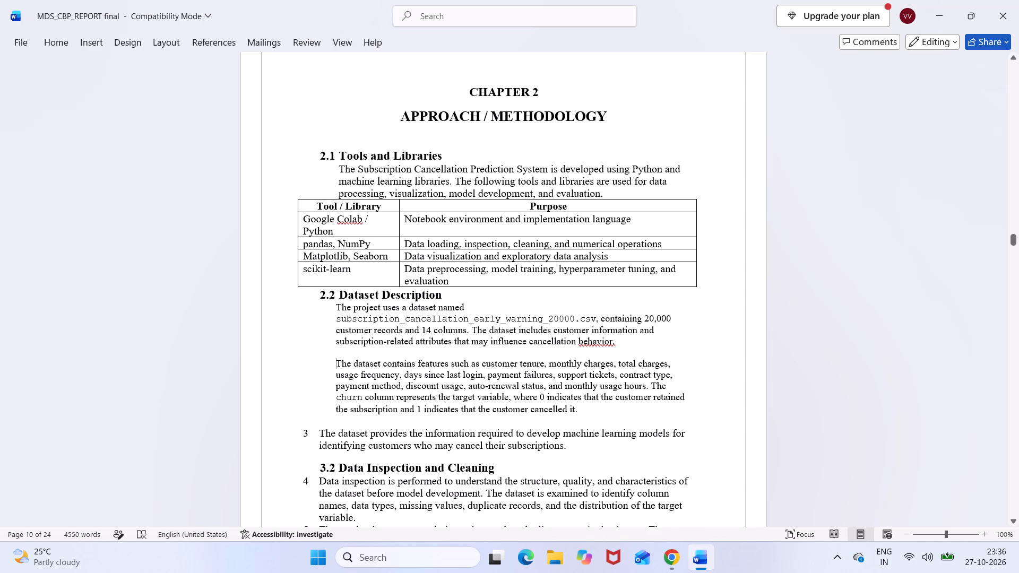
# Remove the list number from the third Dataset Description paragraph and align it with those above, separated by a blank line.
pyautogui.click(316, 435)
pyautogui.press('BackSpace')
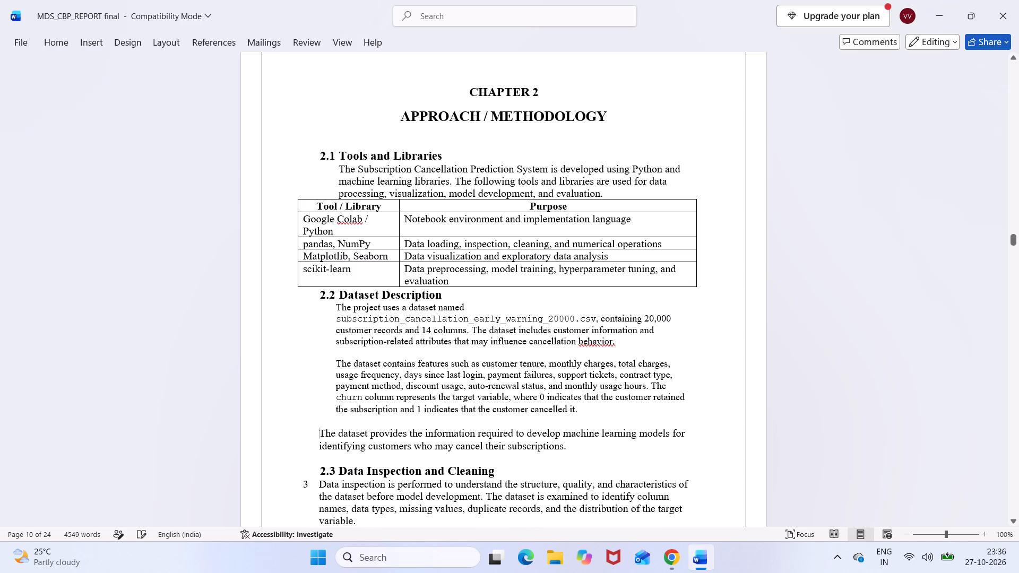
pyautogui.press('BackSpace')
pyautogui.press('BackSpace')
pyautogui.press('Return')
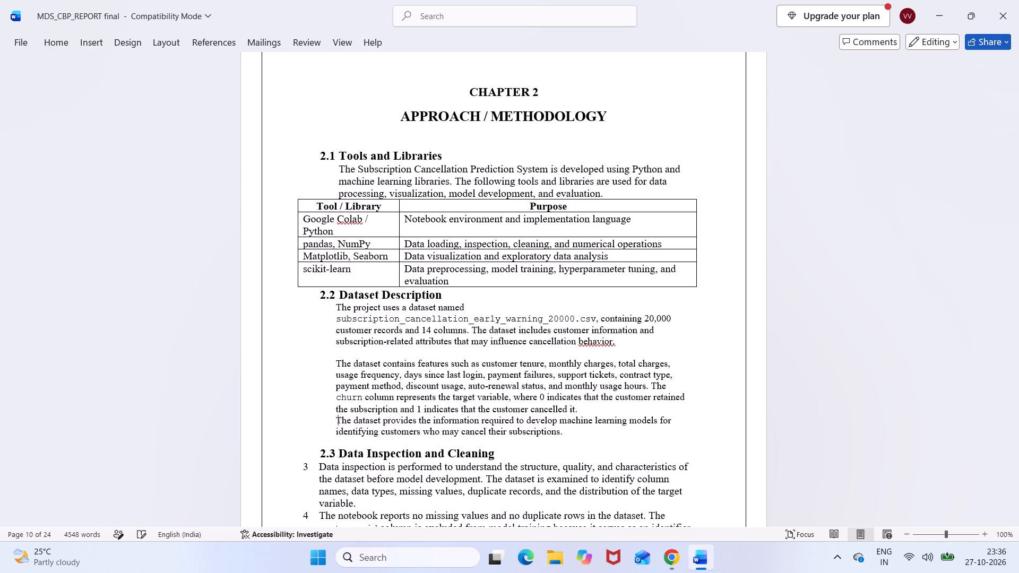
pyautogui.press('Return')
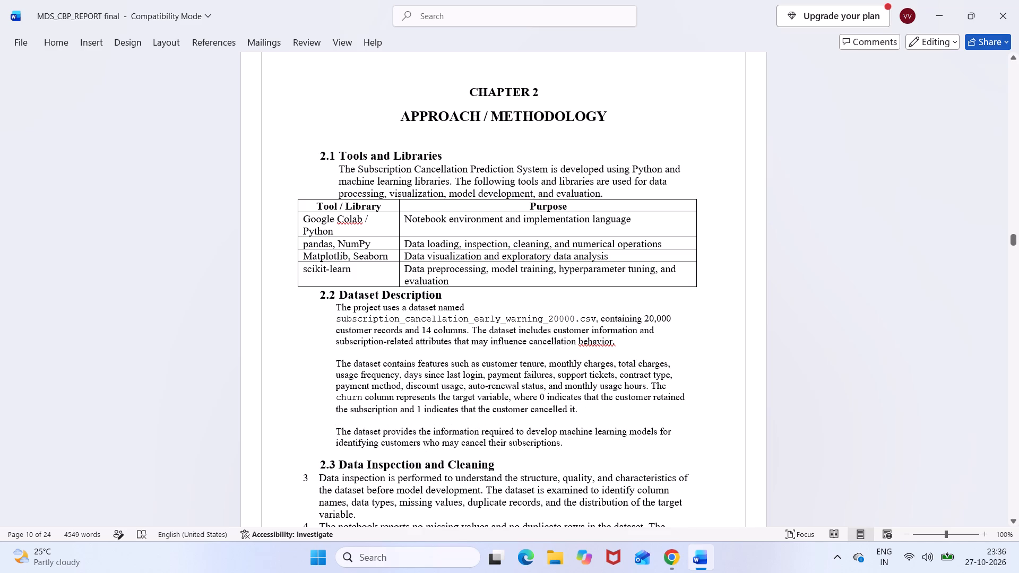
# Remove the list numbers from both body paragraphs under the Data Inspection and Cleaning heading.
pyautogui.click(316, 477)
pyautogui.press('BackSpace')
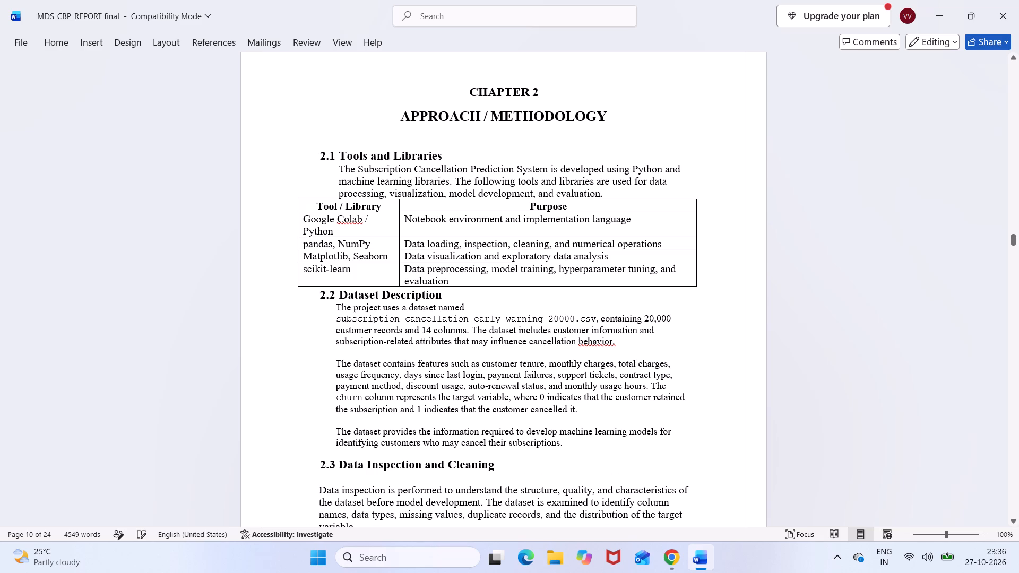
pyautogui.scroll(-1, 355, 463)
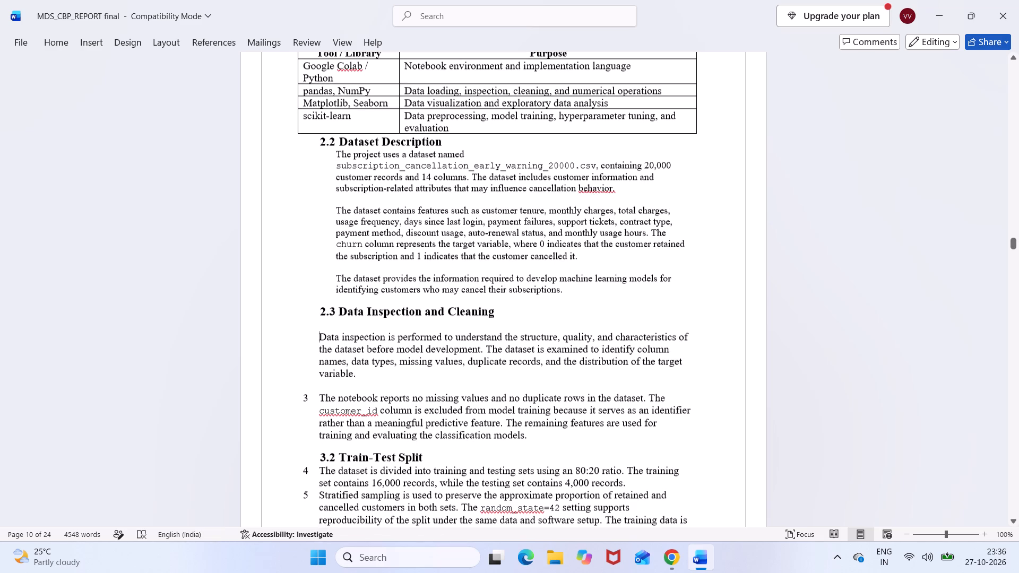
pyautogui.click(317, 401)
pyautogui.press('BackSpace')
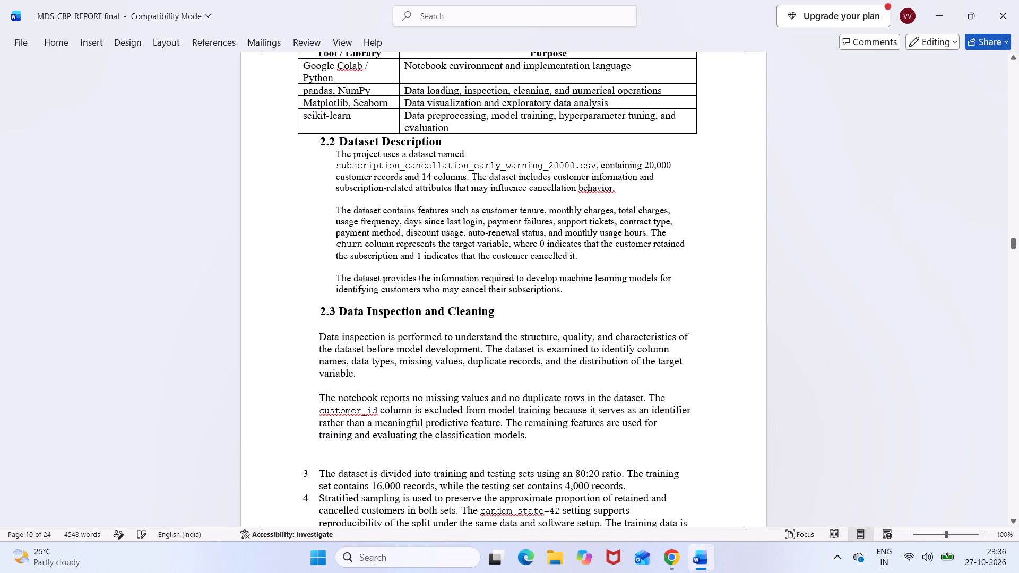
# Remove the list numbers from both Train-Test Split body paragraphs and from the stray period line beneath them.
pyautogui.scroll(-1, 315, 449)
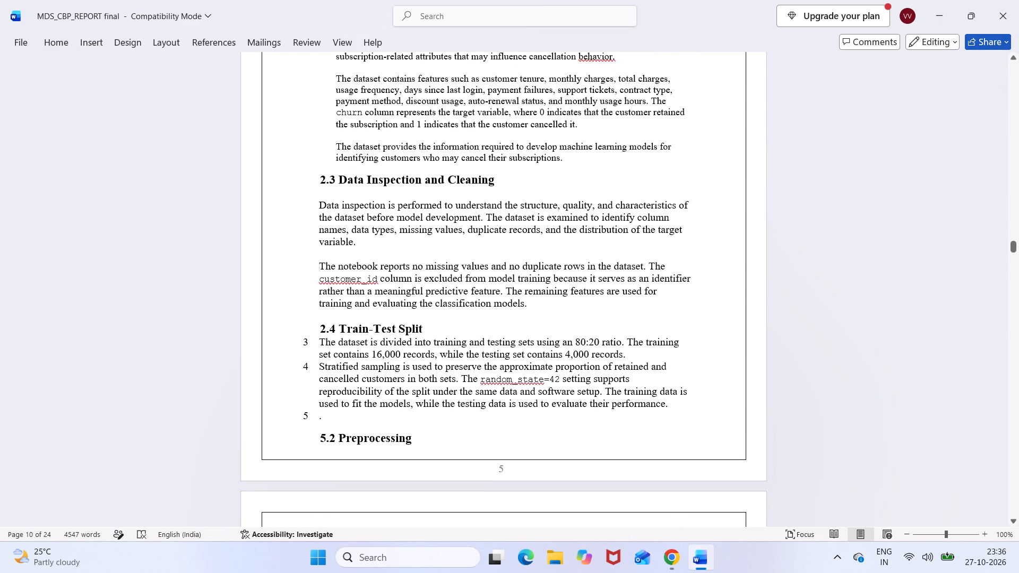
pyautogui.click(317, 341)
pyautogui.press('BackSpace')
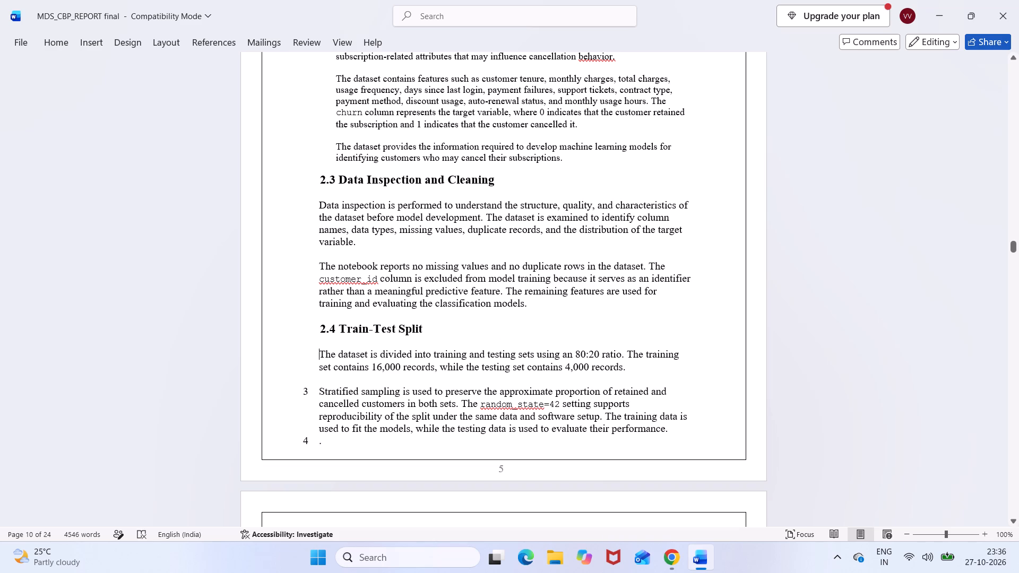
pyautogui.click(314, 392)
pyautogui.press('\\')
pyautogui.press('BackSpace')
pyautogui.press('BackSpace')
pyautogui.scroll(-2, 314, 392)
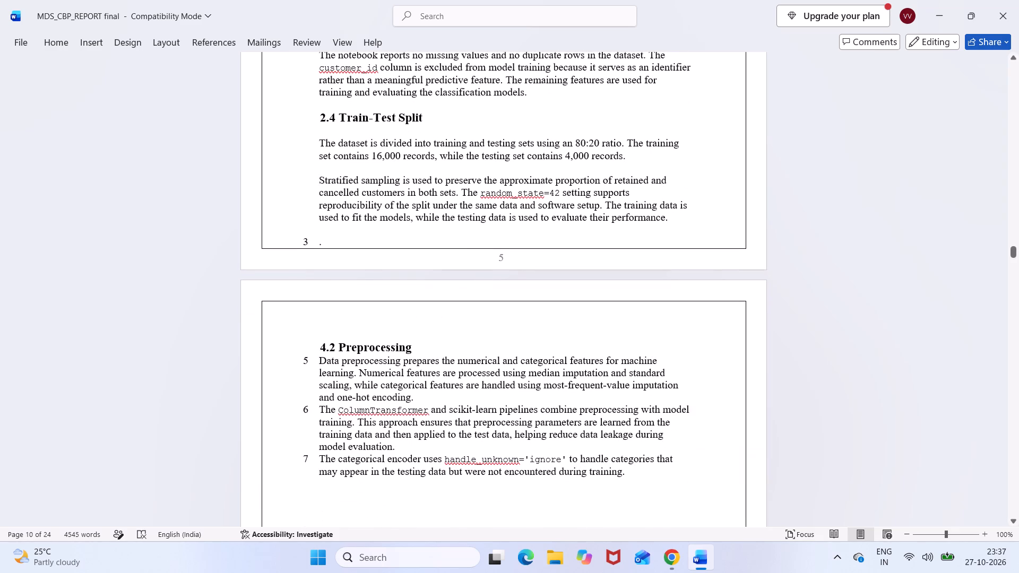
pyautogui.click(315, 240)
pyautogui.press('BackSpace')
# Remove the list numbers from all three body paragraphs under the Preprocessing heading.
pyautogui.scroll(-1, 315, 240)
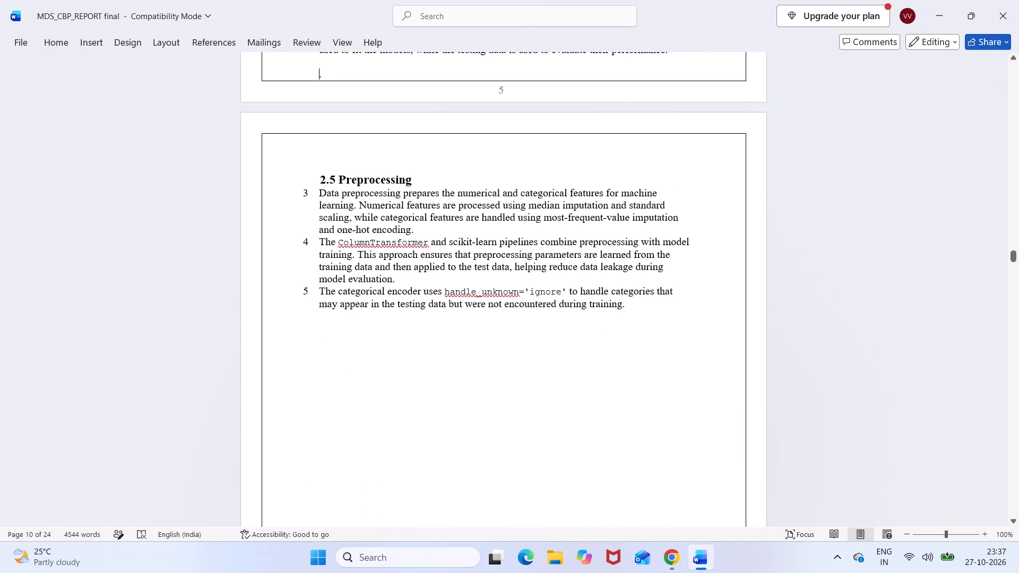
pyautogui.click(316, 193)
pyautogui.press('BackSpace')
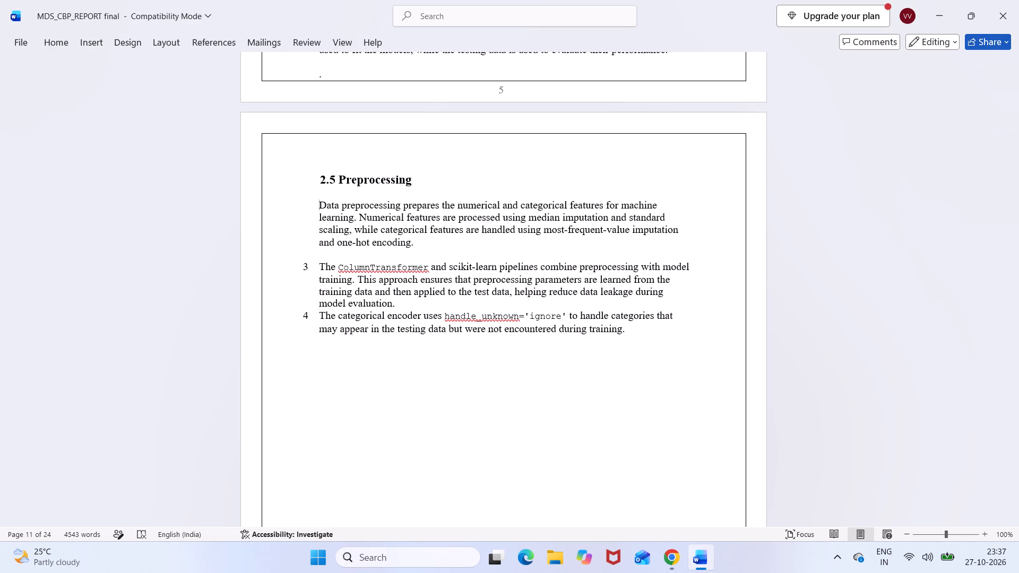
pyautogui.click(317, 268)
pyautogui.press('BackSpace')
pyautogui.press('Down')
pyautogui.press('Down')
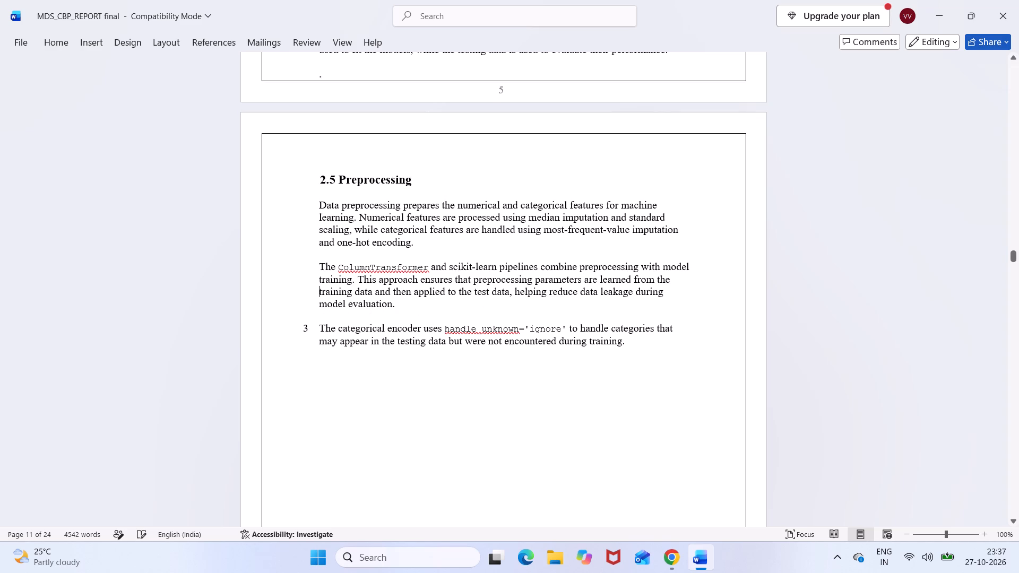
pyautogui.press('Down')
pyautogui.press('Down')
pyautogui.press('BackSpace')
pyautogui.scroll(-4, 317, 268)
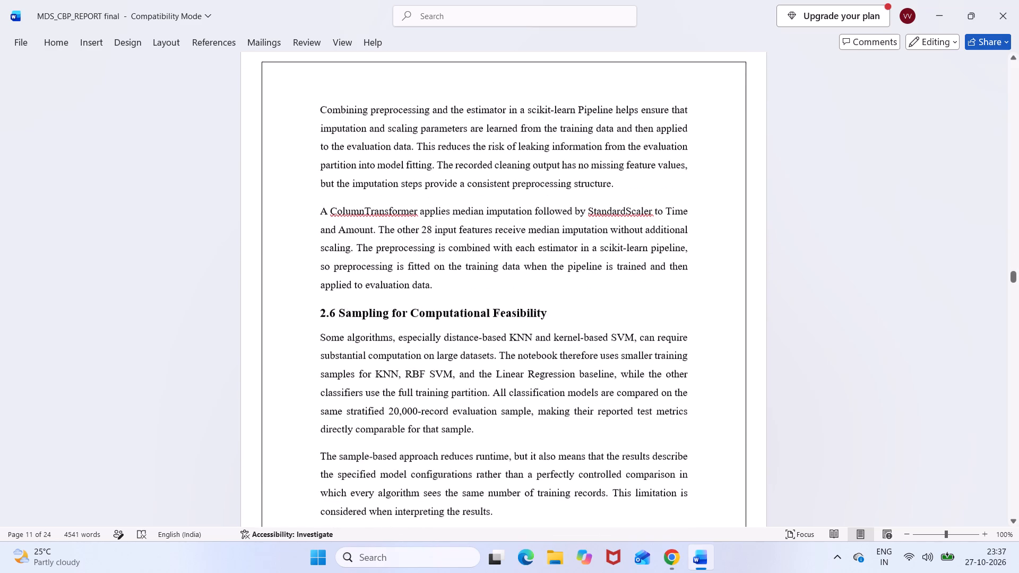
pyautogui.scroll(-3, 317, 268)
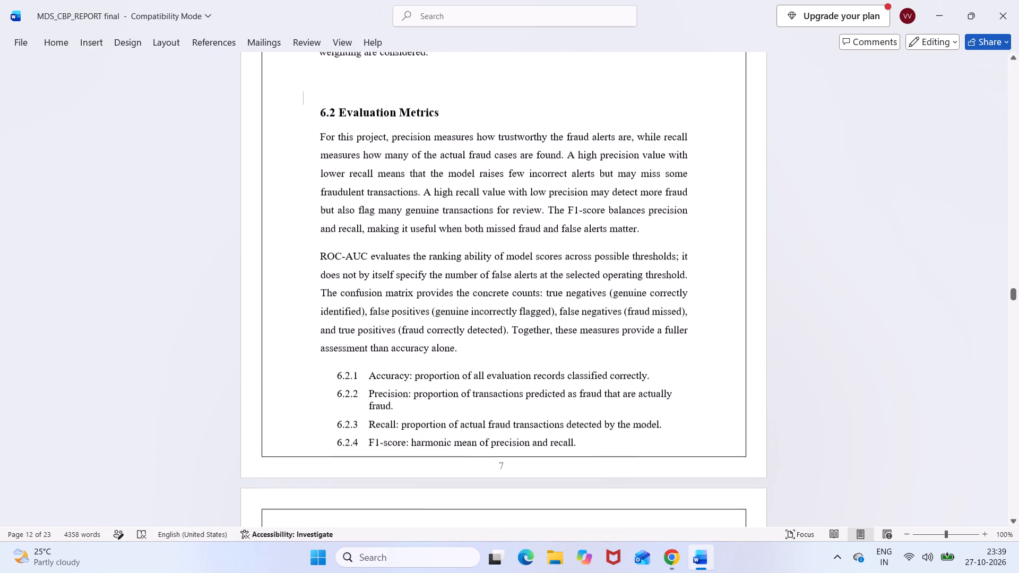
pyautogui.scroll(5, 641, 342)
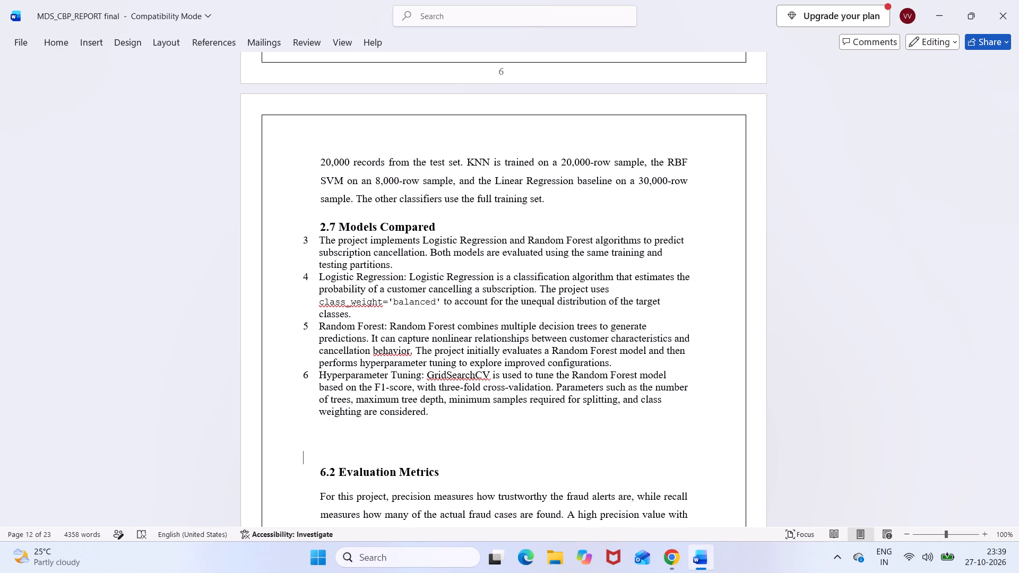
pyautogui.click(313, 243)
pyautogui.press('BackSpace')
pyautogui.click(317, 305)
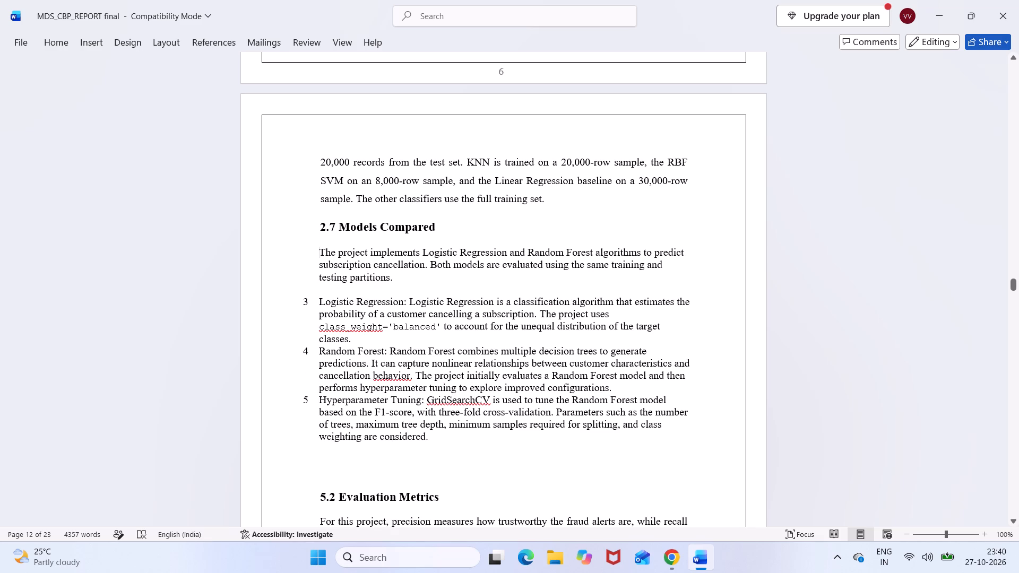
pyautogui.press('BackSpace')
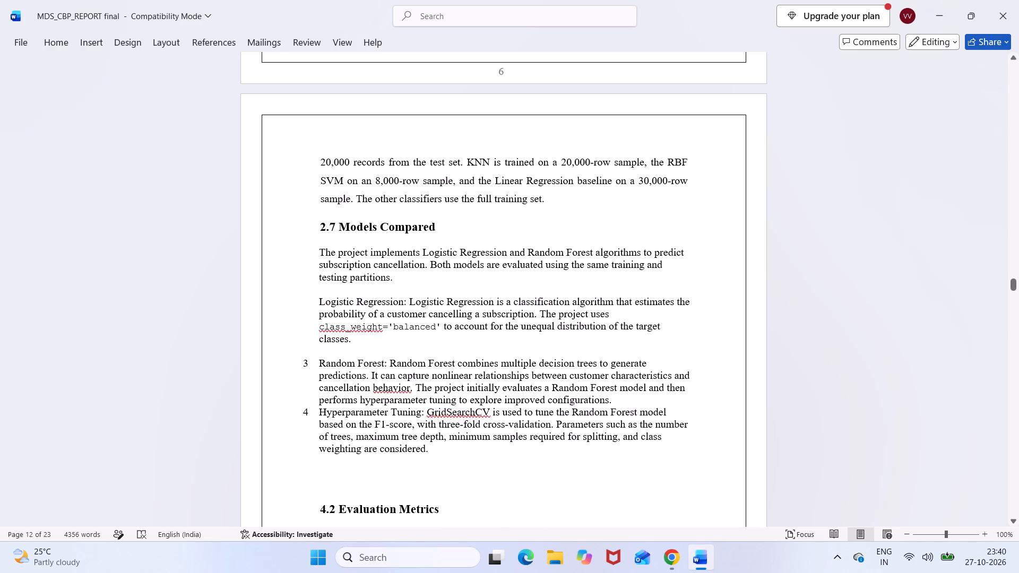
pyautogui.click(314, 366)
pyautogui.press('BackSpace')
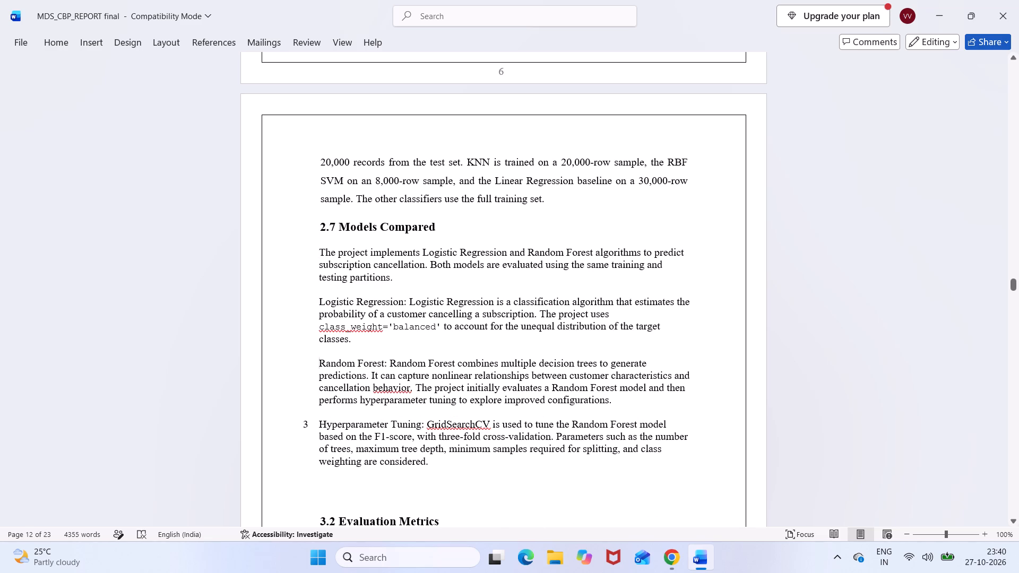
pyautogui.click(317, 422)
pyautogui.press('BackSpace')
# Bold the lead-in labels "Logistic Regression:", "Random Forest:" and "Hyperparameter Tuning:" in the 2.7 Models Compared paragraphs.
pyautogui.moveTo(427, 421); pyautogui.dragTo(411, 423)
pyautogui.moveTo(411, 423); pyautogui.dragTo(426, 427)
pyautogui.moveTo(407, 302); pyautogui.dragTo(338, 303)
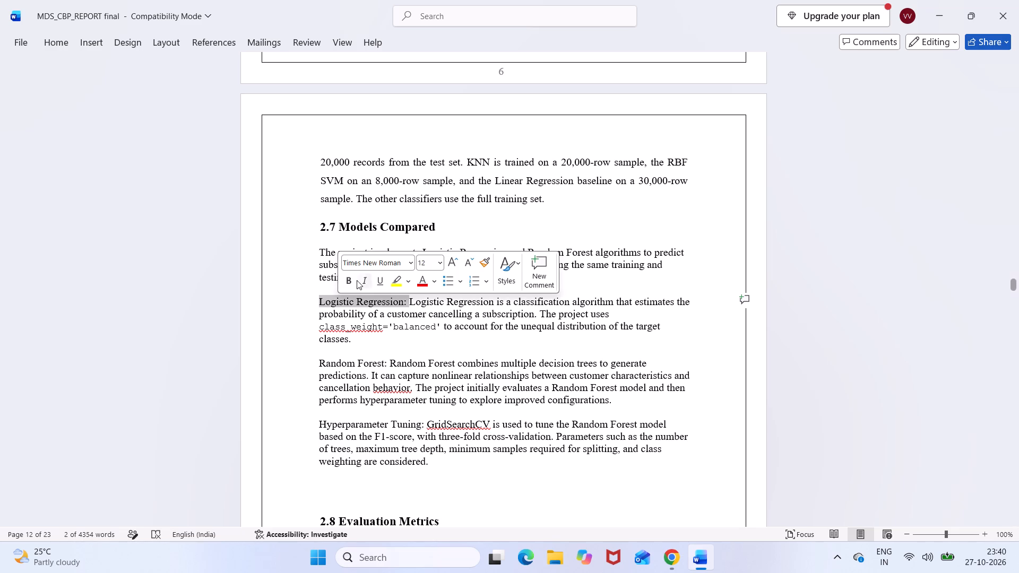
pyautogui.click(348, 280)
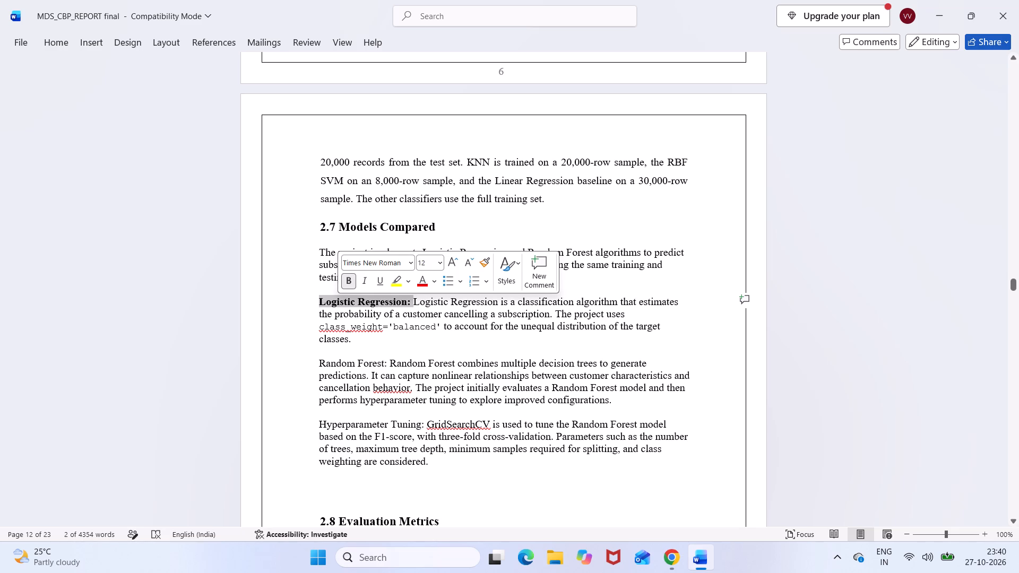
pyautogui.moveTo(386, 362); pyautogui.dragTo(340, 362)
pyautogui.click(349, 344)
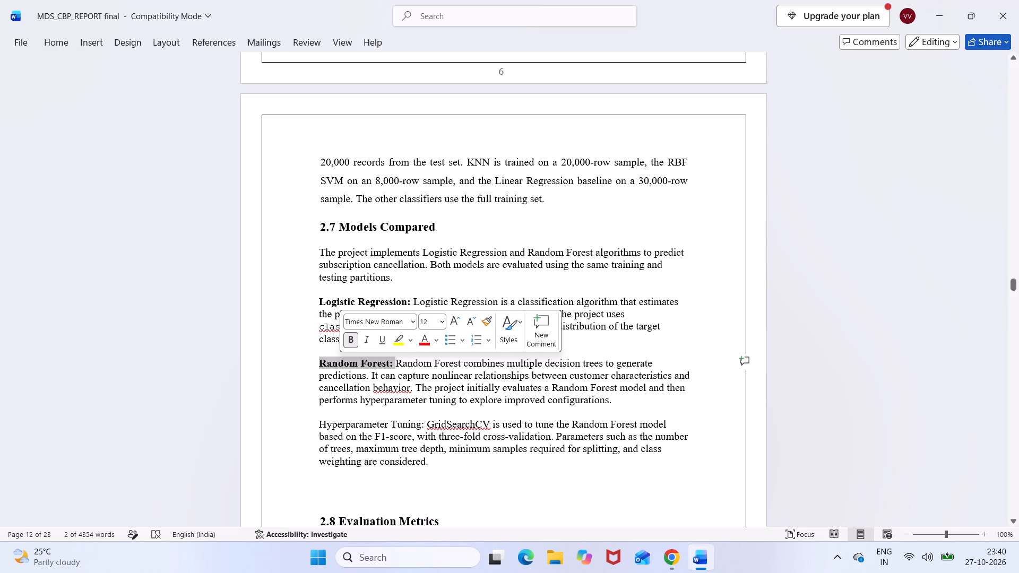
pyautogui.moveTo(424, 423); pyautogui.dragTo(355, 422)
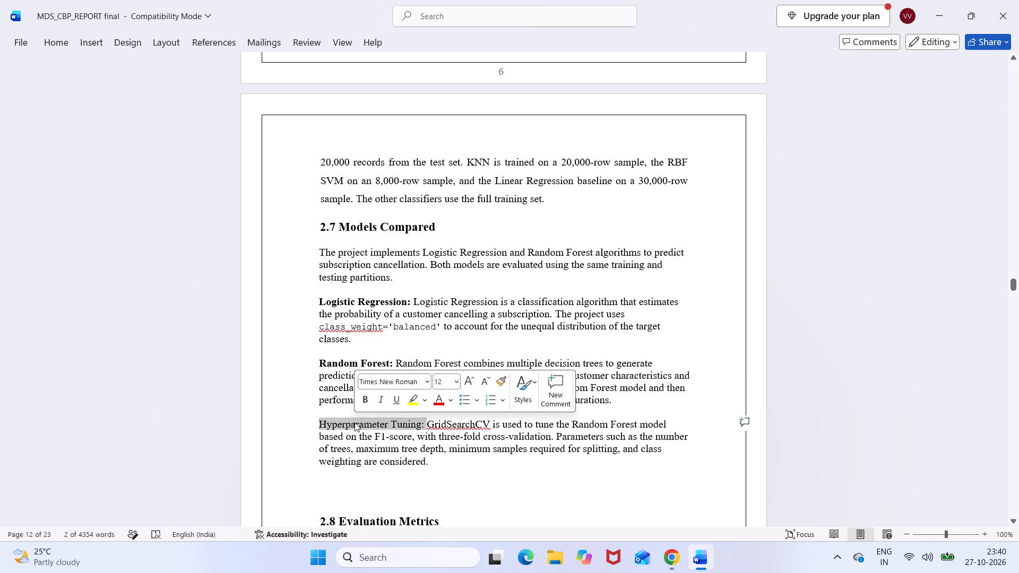
pyautogui.click(360, 395)
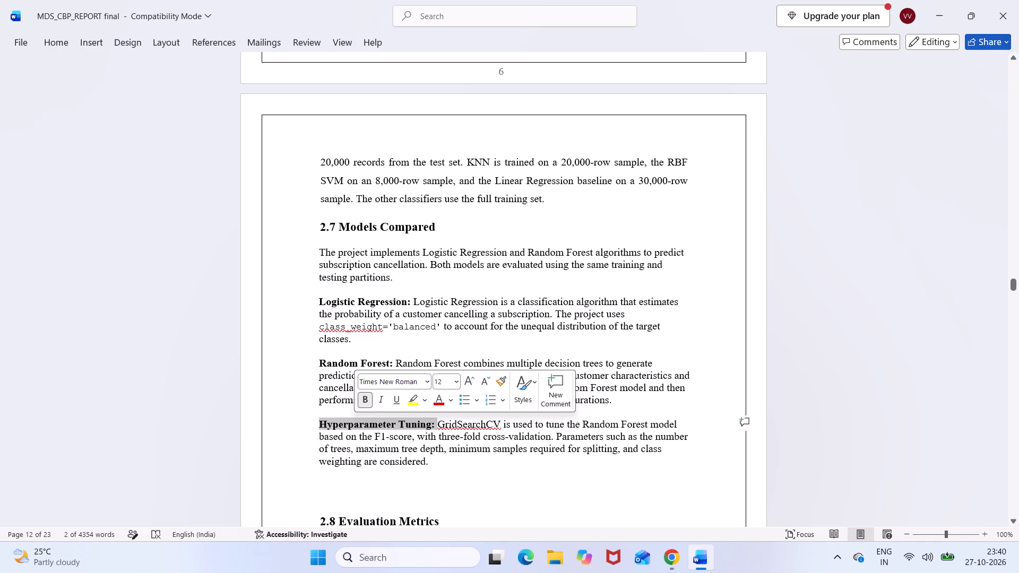
pyautogui.click(444, 259)
pyautogui.scroll(-1, 444, 259)
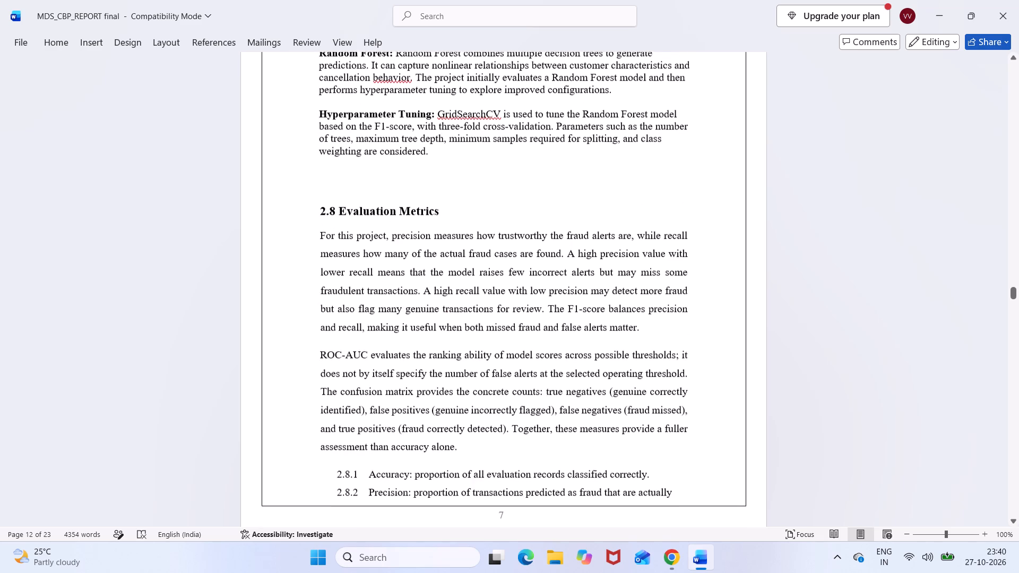
pyautogui.scroll(-2, 444, 259)
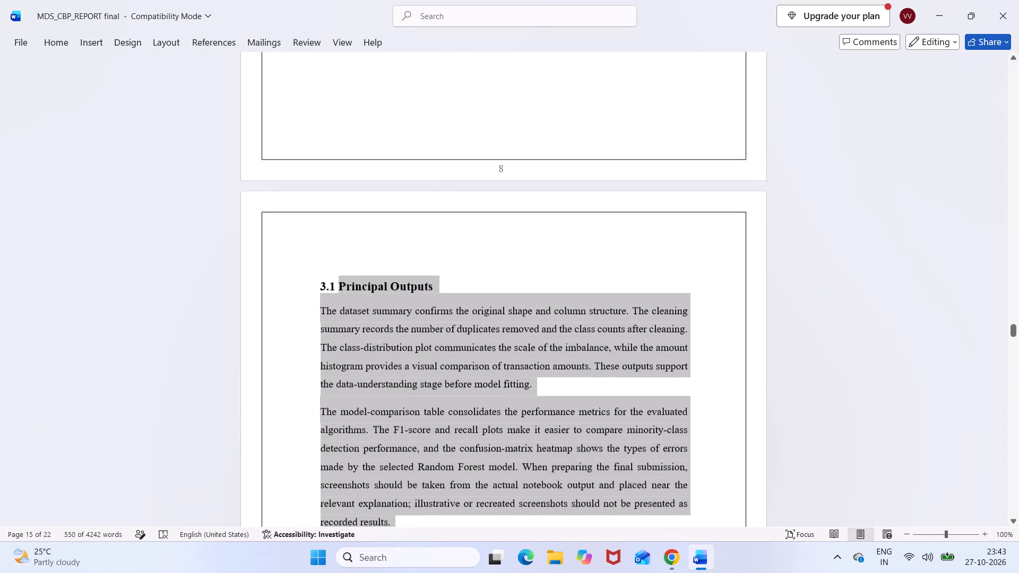
pyautogui.scroll(4, 640, 289)
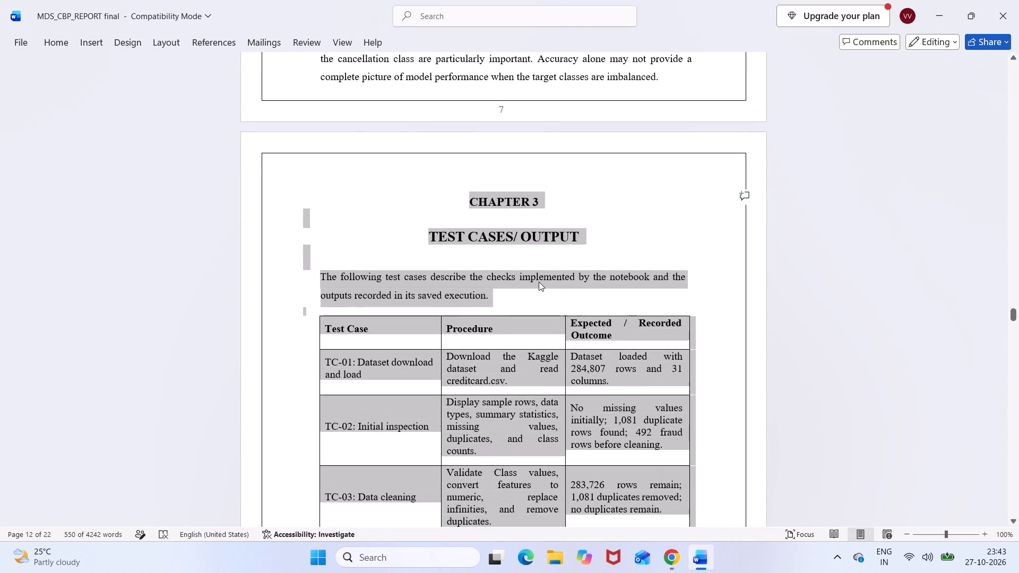
pyautogui.click(539, 282)
pyautogui.moveTo(318, 276); pyautogui.dragTo(405, 319)
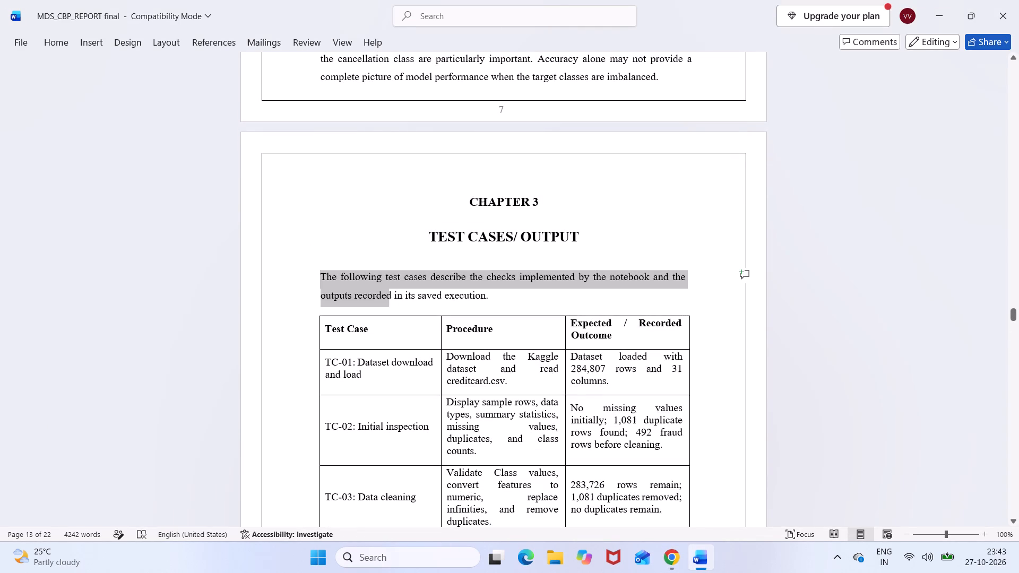
pyautogui.moveTo(405, 319); pyautogui.dragTo(628, 308)
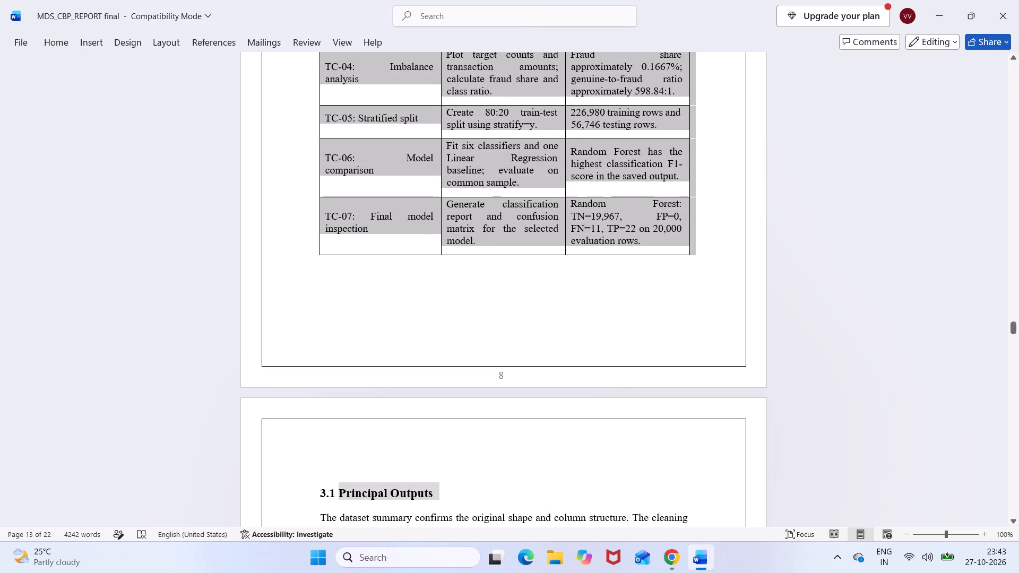
pyautogui.moveTo(628, 308); pyautogui.dragTo(685, 274)
pyautogui.hotkey('ctrl', 'v')
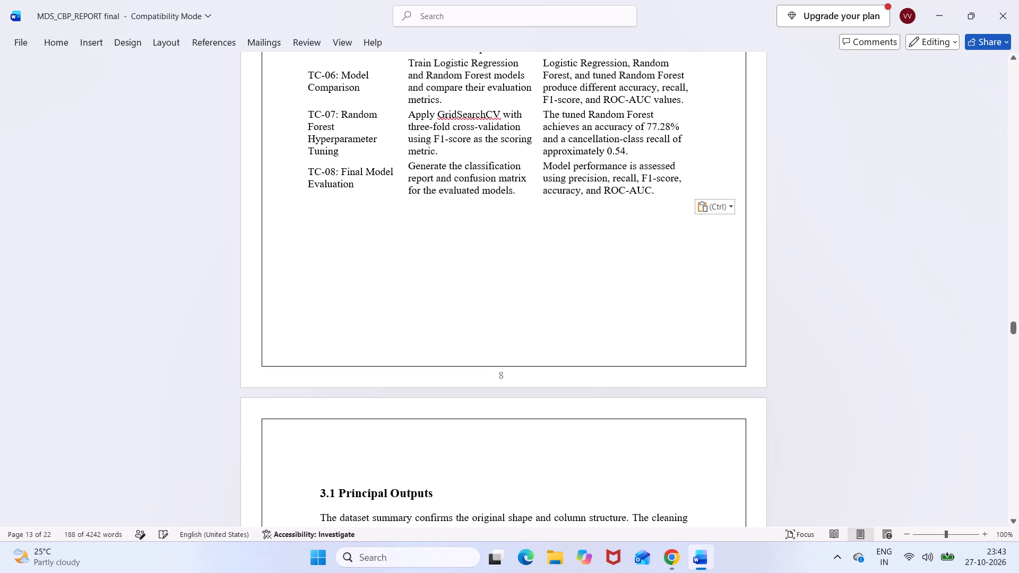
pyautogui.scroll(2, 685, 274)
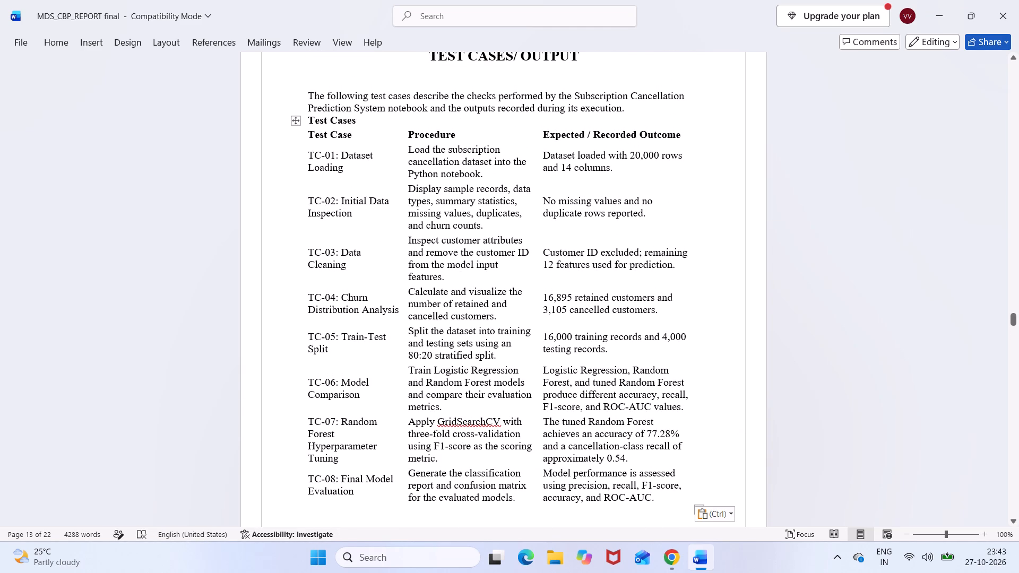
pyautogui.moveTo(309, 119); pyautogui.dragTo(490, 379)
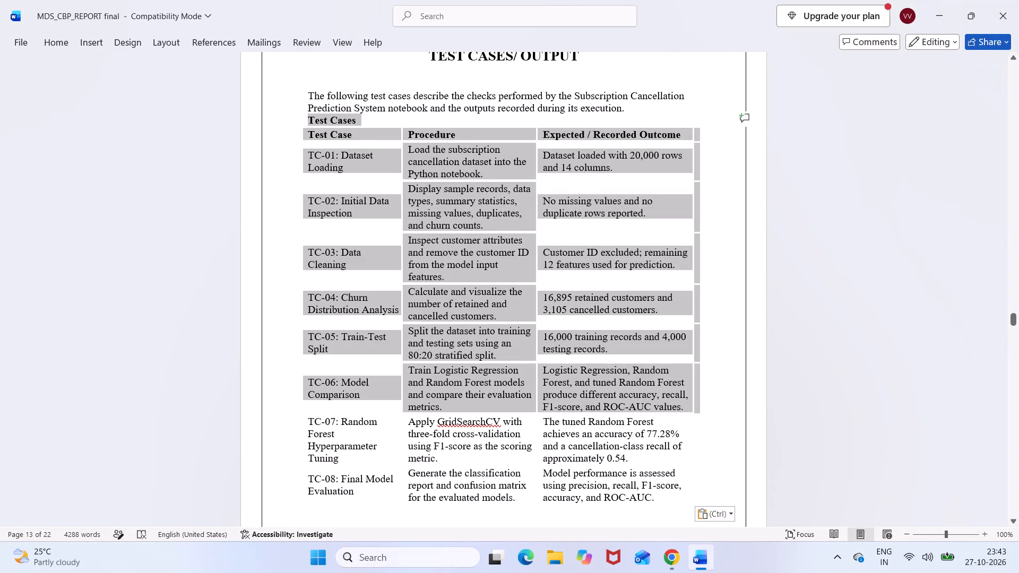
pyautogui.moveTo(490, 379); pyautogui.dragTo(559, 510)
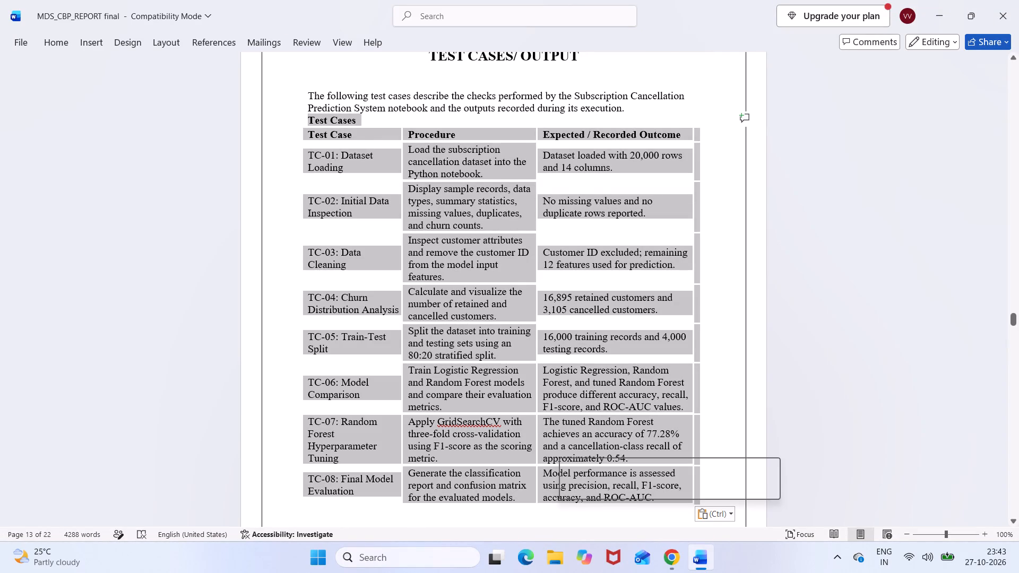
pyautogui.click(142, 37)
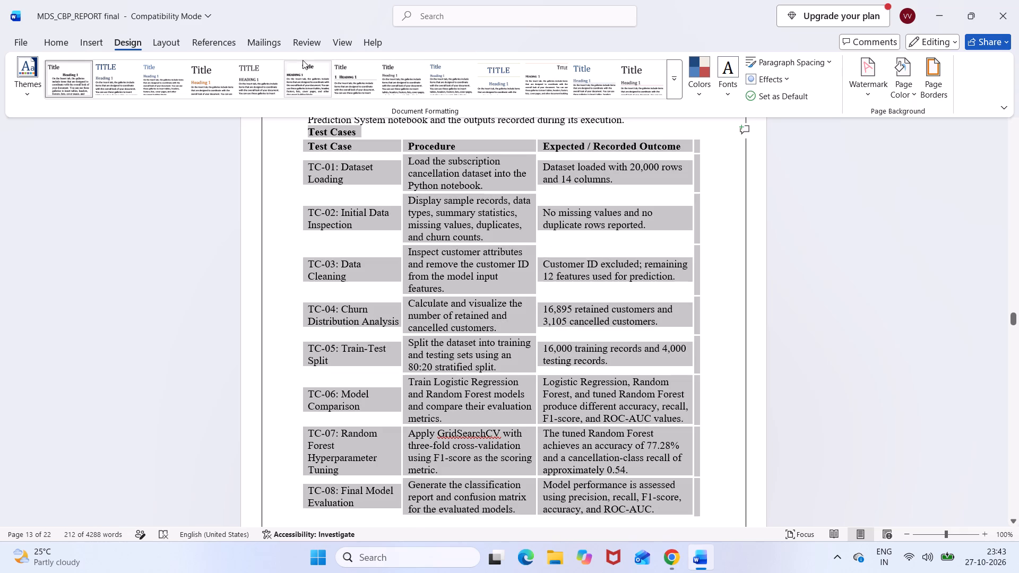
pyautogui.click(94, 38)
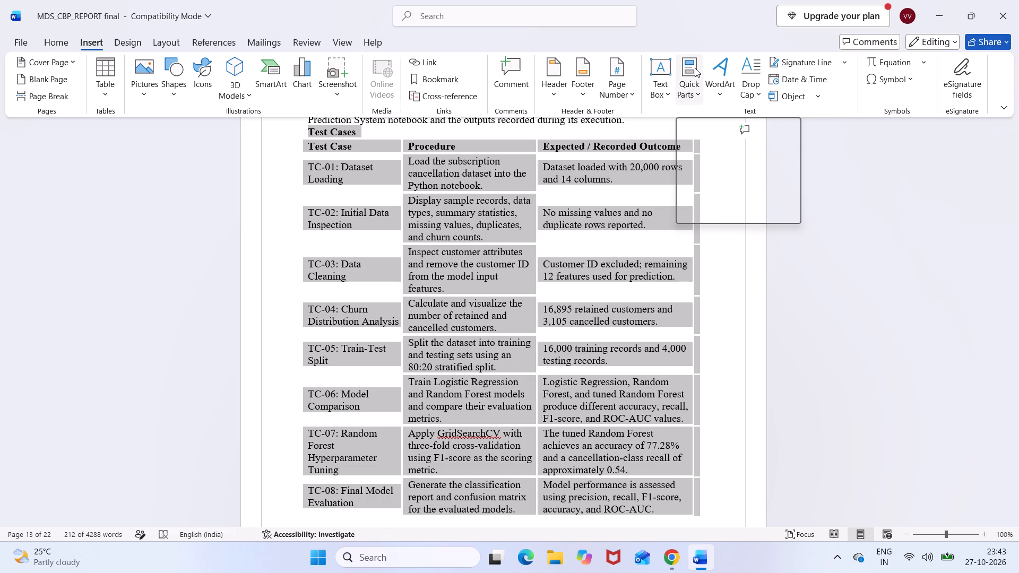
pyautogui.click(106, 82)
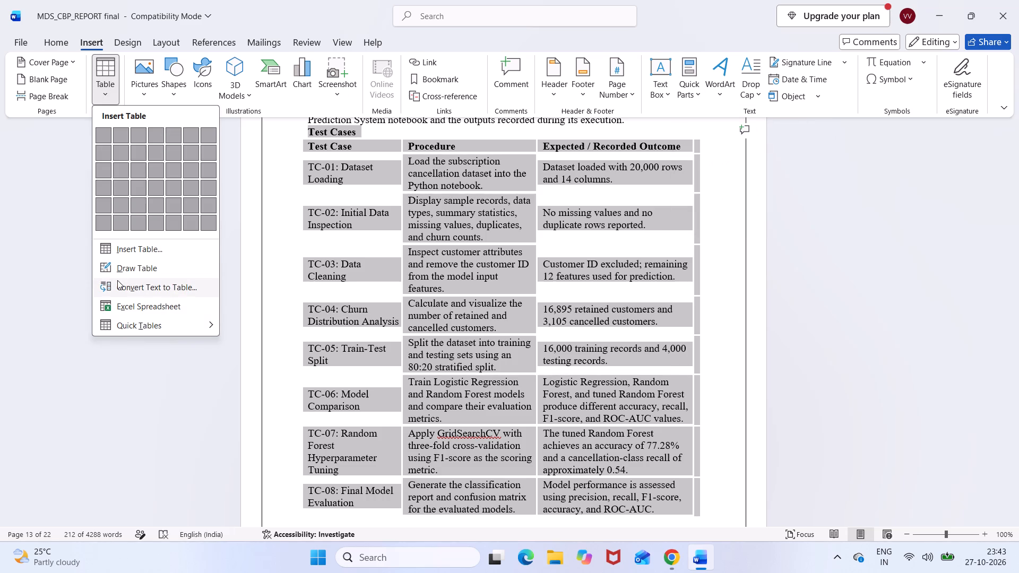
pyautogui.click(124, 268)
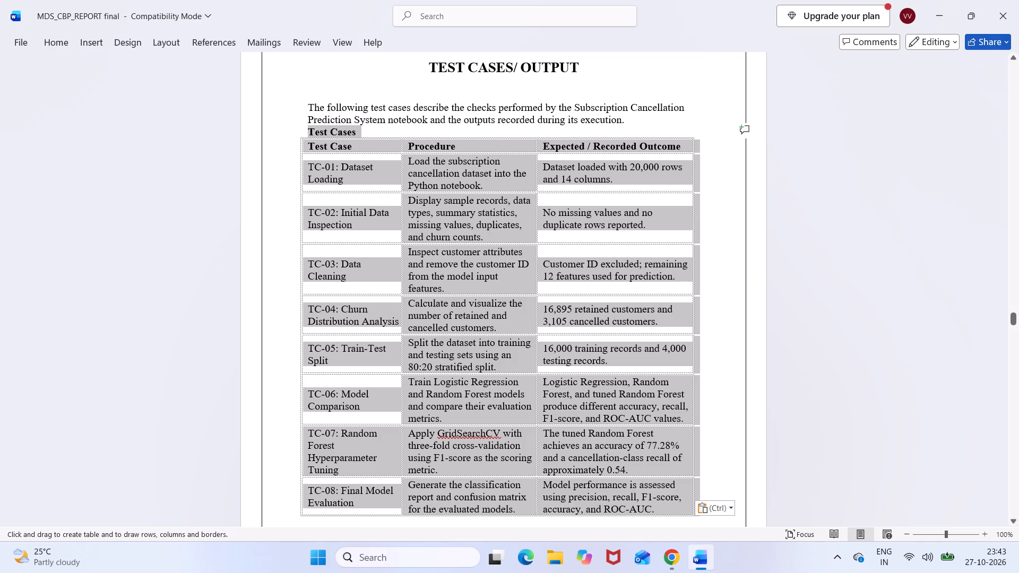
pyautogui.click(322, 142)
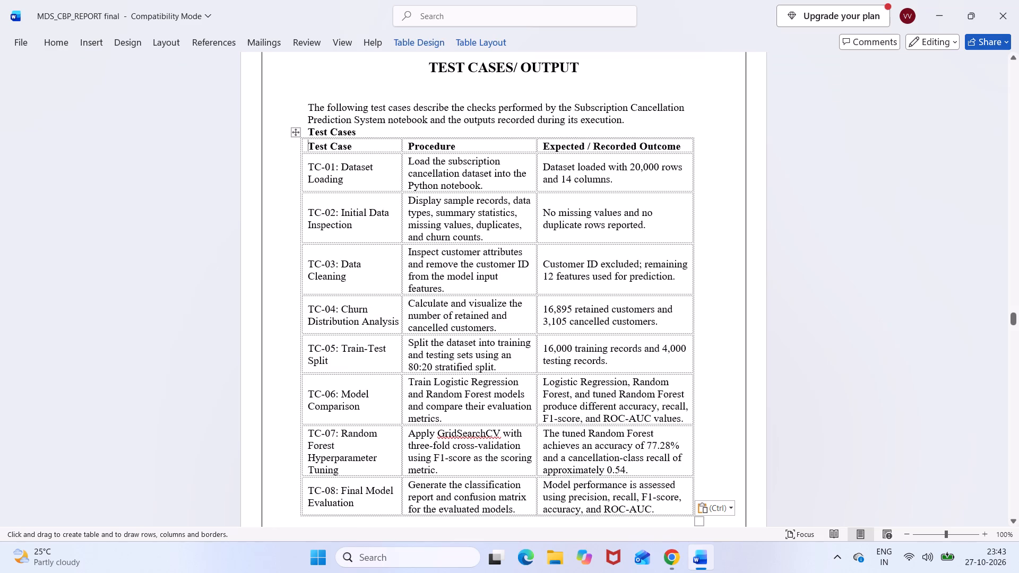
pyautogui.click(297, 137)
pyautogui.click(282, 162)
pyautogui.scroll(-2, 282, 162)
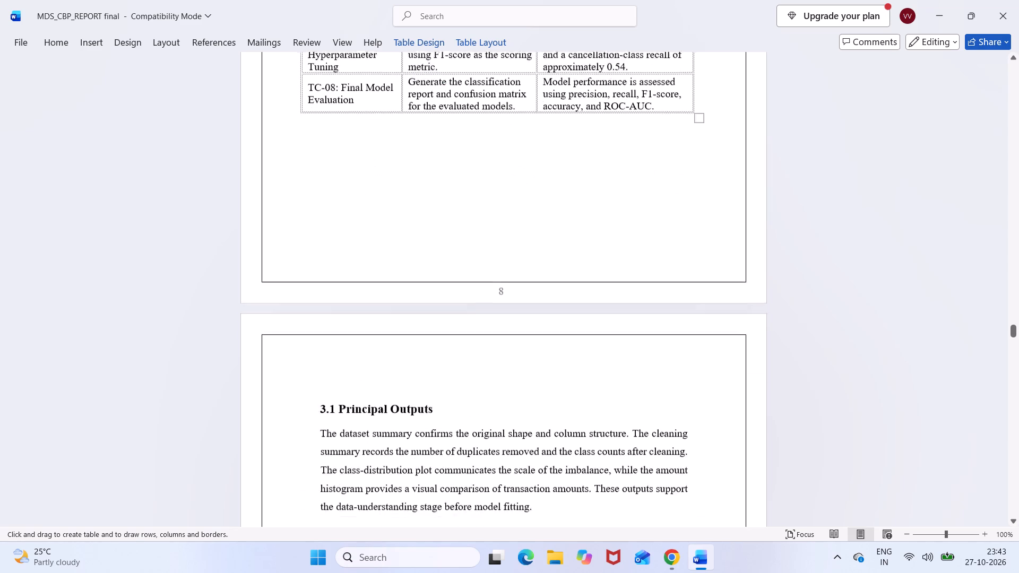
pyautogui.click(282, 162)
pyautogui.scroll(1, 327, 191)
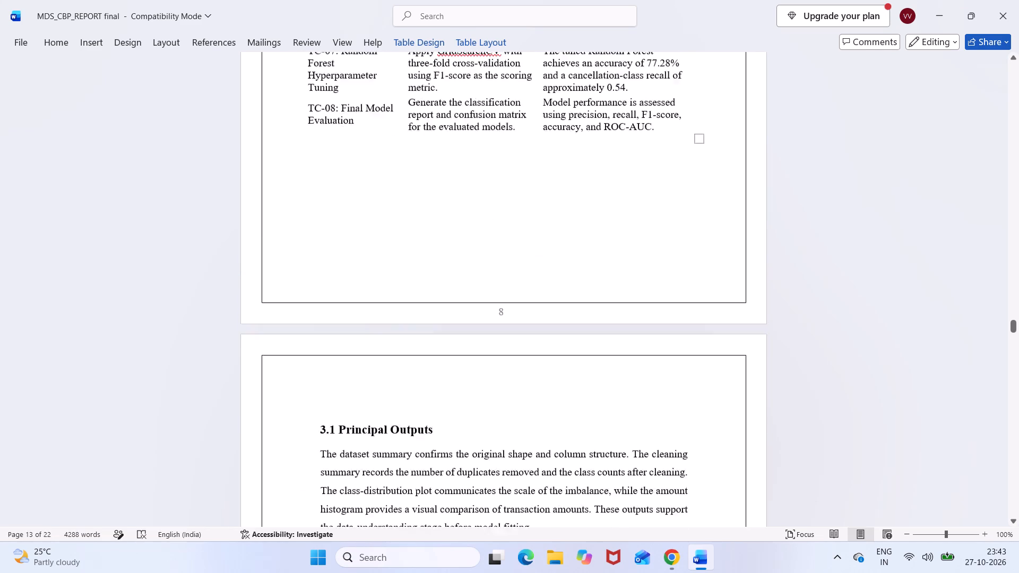
# Apply the plain table style with full grid borders to the pasted test cases table.
pyautogui.scroll(1, 327, 191)
pyautogui.click(414, 46)
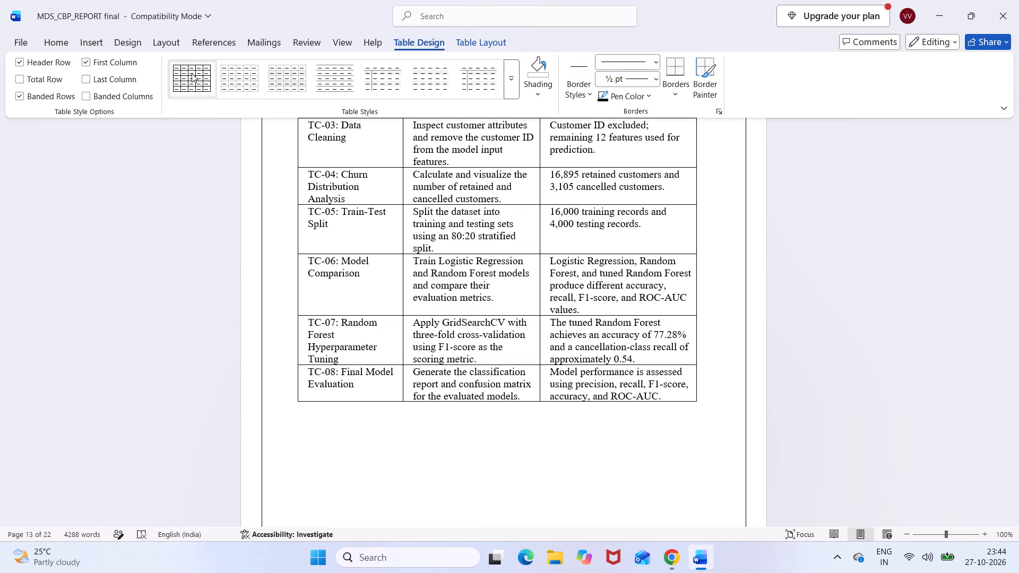
pyautogui.click(192, 73)
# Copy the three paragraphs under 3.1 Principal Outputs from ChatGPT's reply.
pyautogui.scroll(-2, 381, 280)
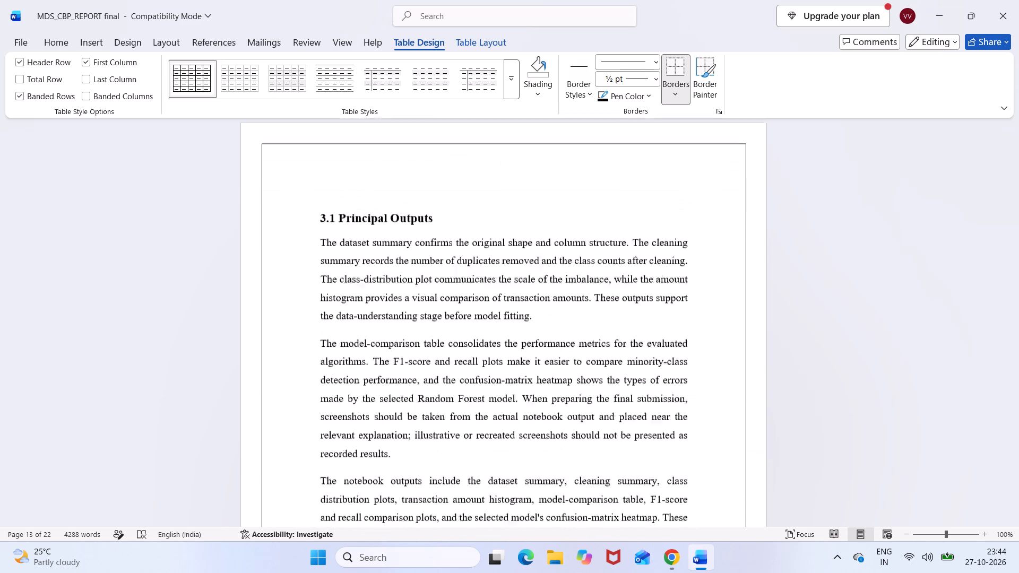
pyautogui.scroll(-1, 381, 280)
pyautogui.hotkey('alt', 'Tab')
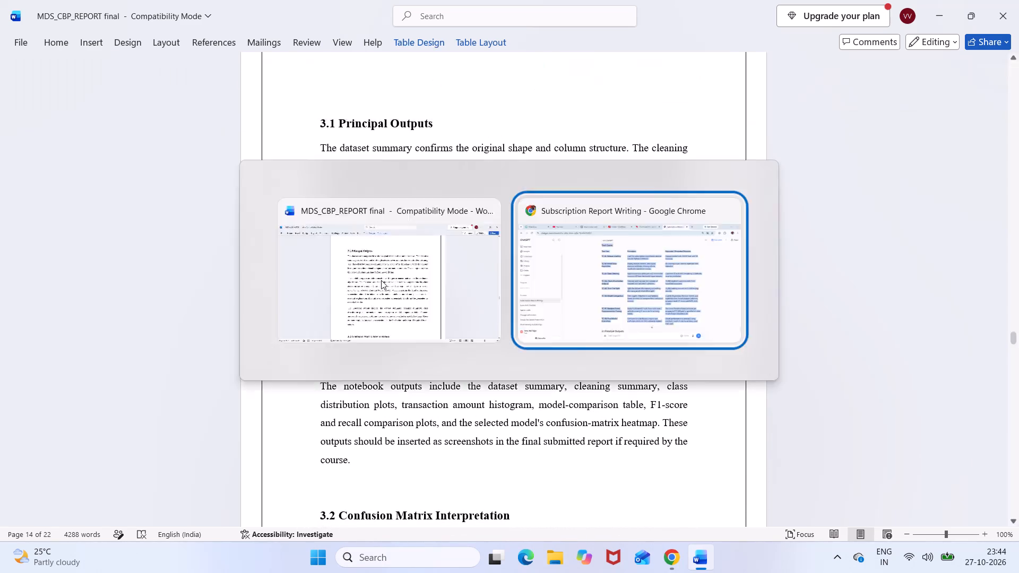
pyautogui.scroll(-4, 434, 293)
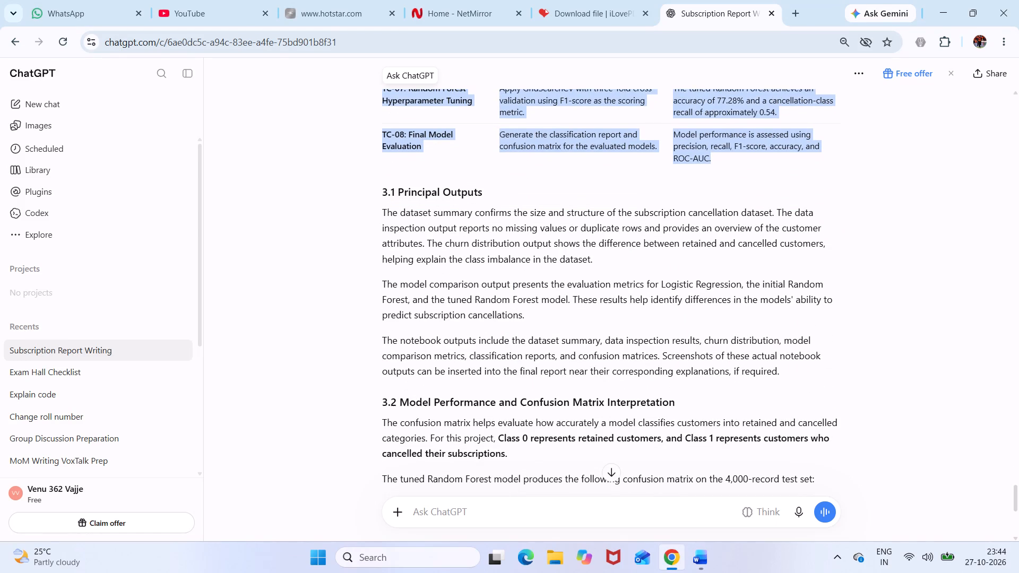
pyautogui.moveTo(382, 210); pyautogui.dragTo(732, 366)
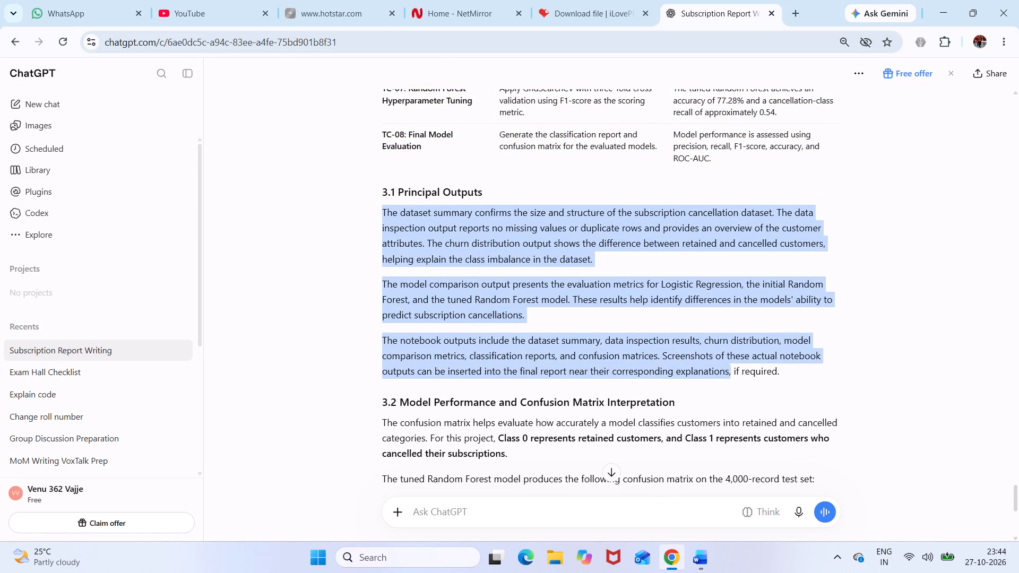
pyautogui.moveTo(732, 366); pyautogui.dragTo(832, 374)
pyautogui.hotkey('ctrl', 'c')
# Replace the old paragraphs under 3.1 Principal Outputs in Word with ChatGPT's three 3.1 paragraphs, copying them again from the chat.
pyautogui.hotkey('alt', 'Tab')
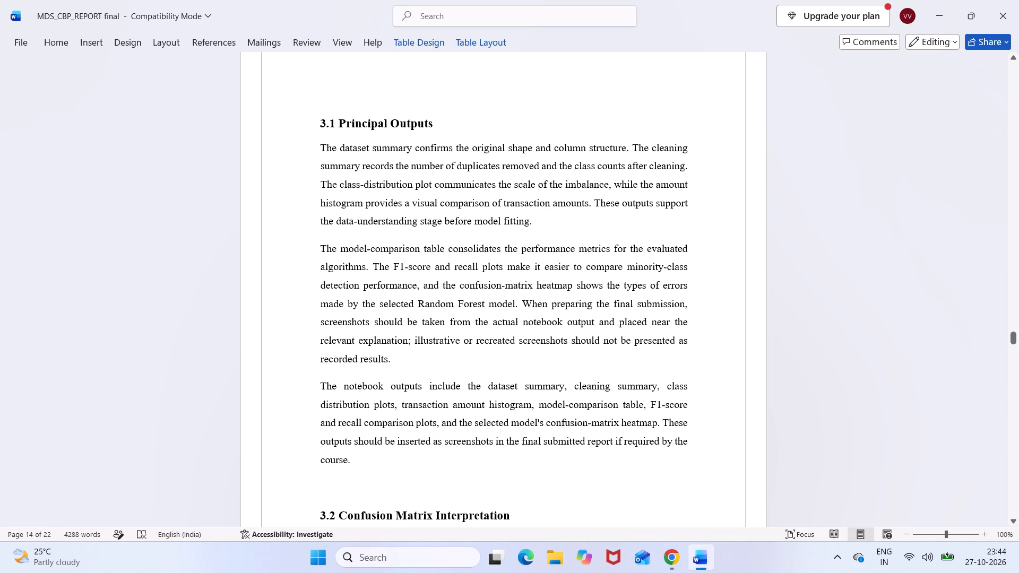
pyautogui.moveTo(320, 145); pyautogui.dragTo(416, 437)
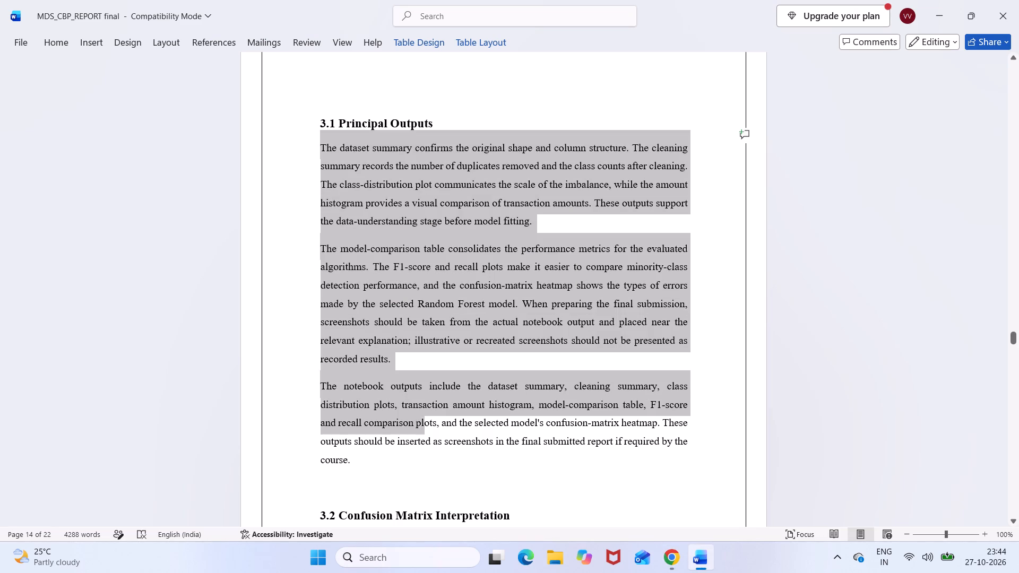
pyautogui.moveTo(416, 437); pyautogui.dragTo(386, 497)
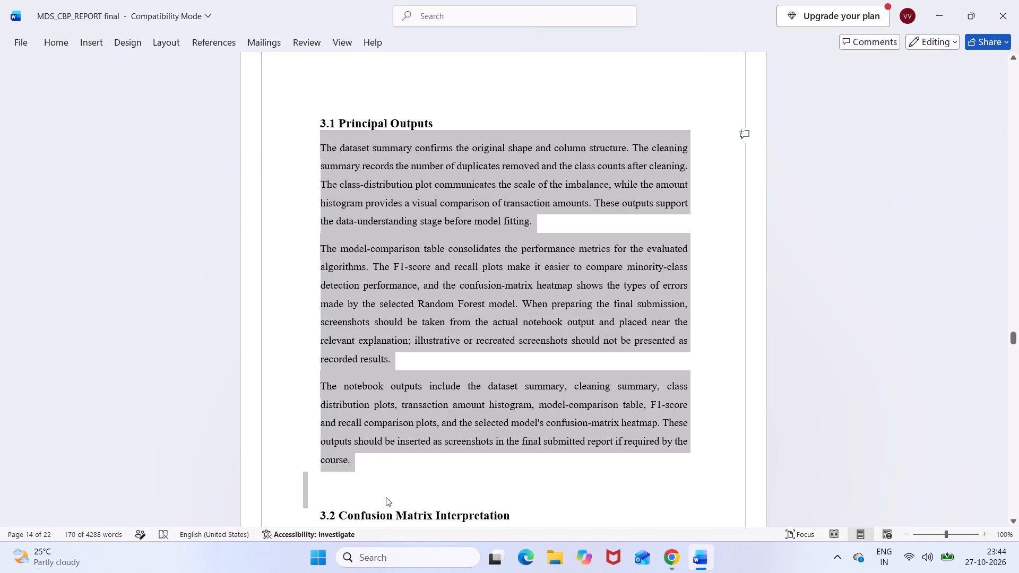
pyautogui.hotkey('ctrl', 'c')
pyautogui.hotkey('alt', 'Tab')
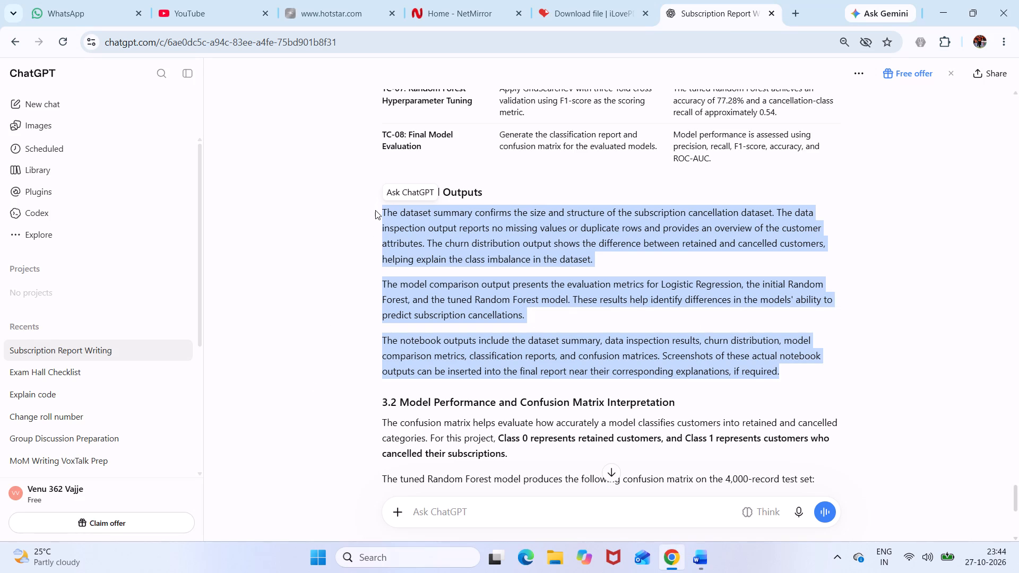
pyautogui.click(375, 210)
pyautogui.moveTo(375, 210); pyautogui.dragTo(497, 294)
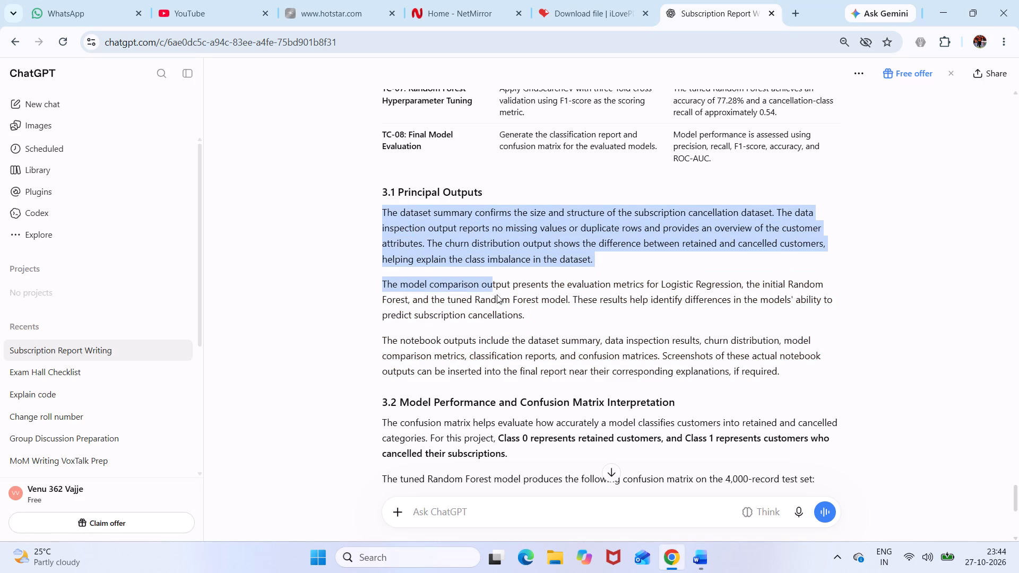
pyautogui.moveTo(497, 294); pyautogui.dragTo(761, 380)
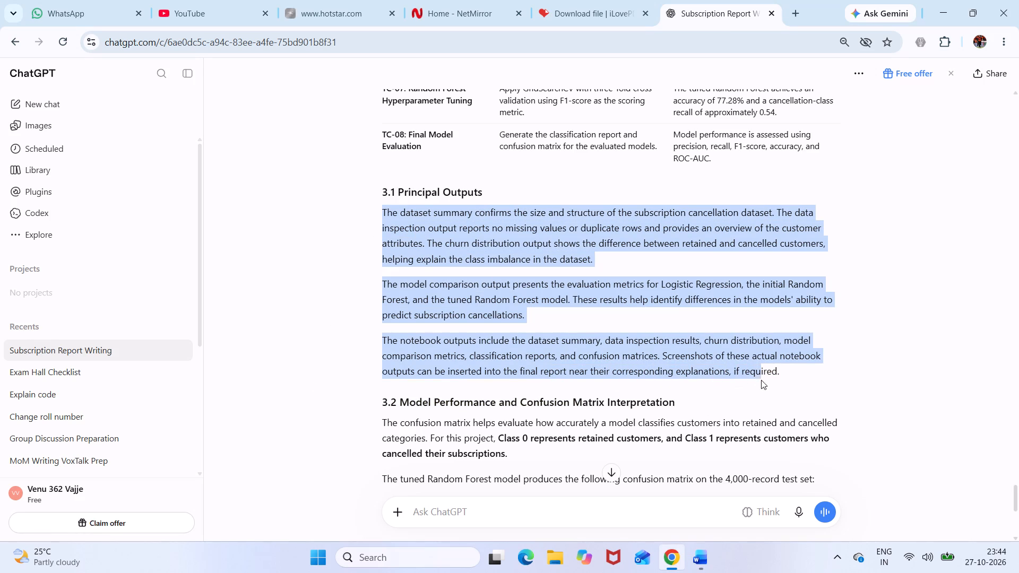
pyautogui.moveTo(761, 380); pyautogui.dragTo(793, 379)
pyautogui.hotkey('ctrl', 'c')
pyautogui.hotkey('alt', 'Tab')
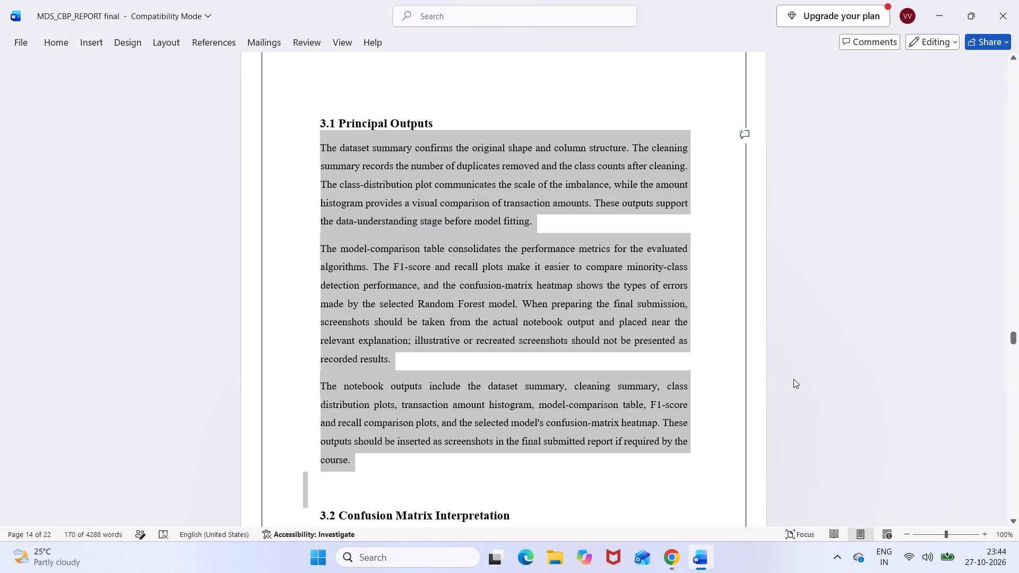
pyautogui.hotkey('ctrl', 'v')
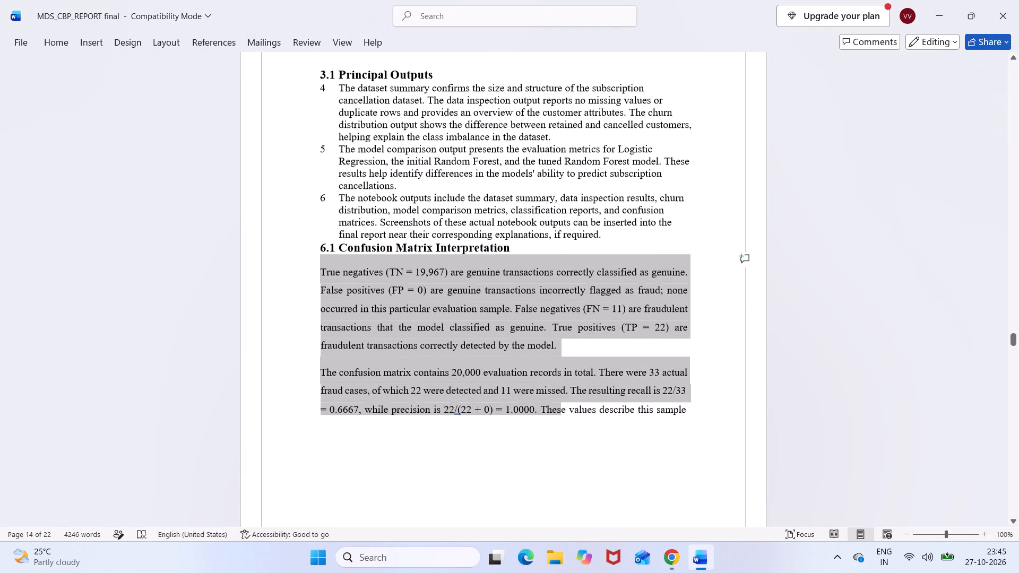
pyautogui.moveTo(565, 559); pyautogui.dragTo(646, 233)
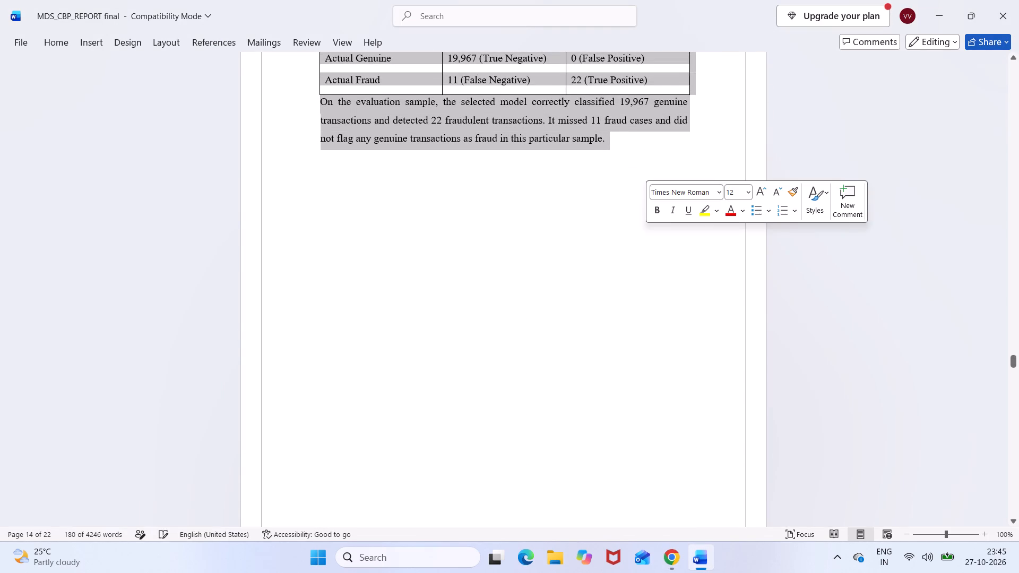
pyautogui.hotkey('ctrl', 'v')
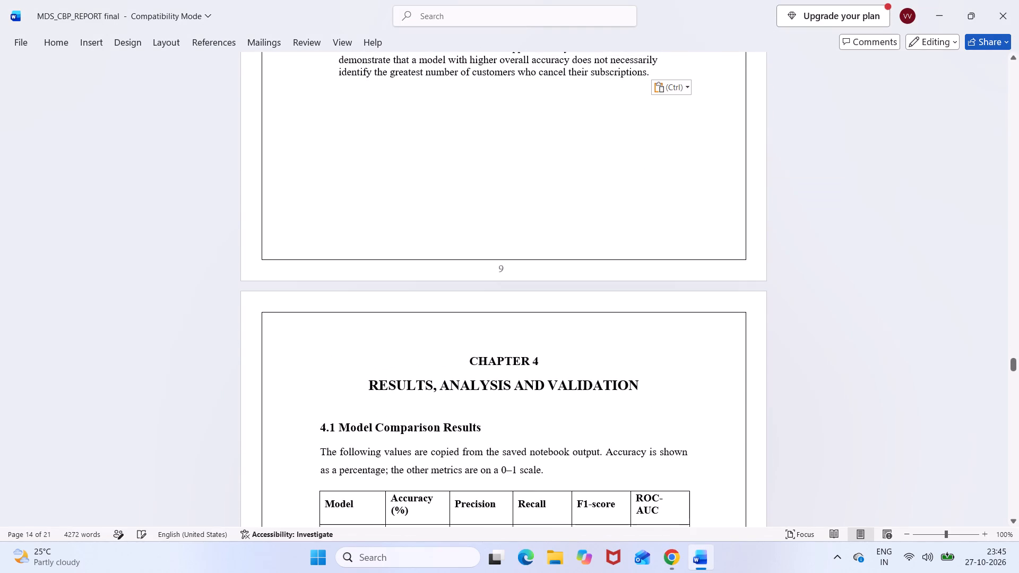
# Replace the automatic number of the Confusion Matrix Interpretation heading with a manual 3.2.
pyautogui.scroll(5, 646, 233)
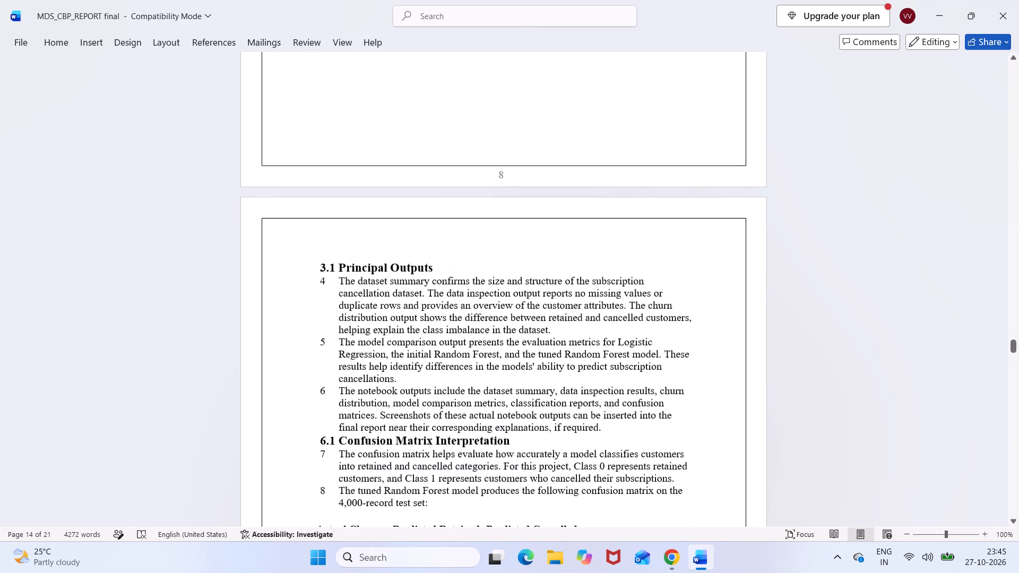
pyautogui.scroll(1, 646, 233)
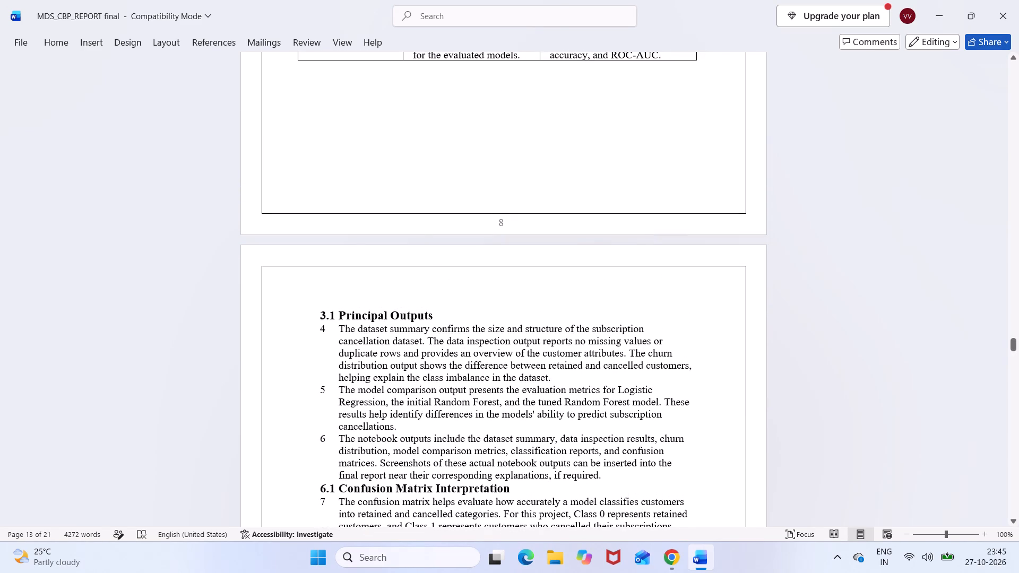
pyautogui.click(338, 489)
pyautogui.press('BackSpace')
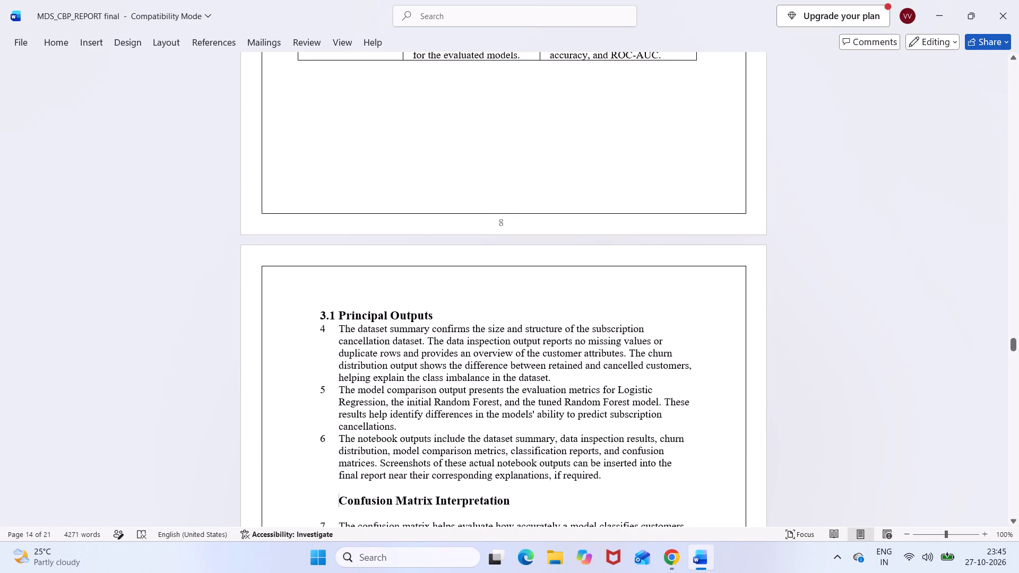
pyautogui.press('3')
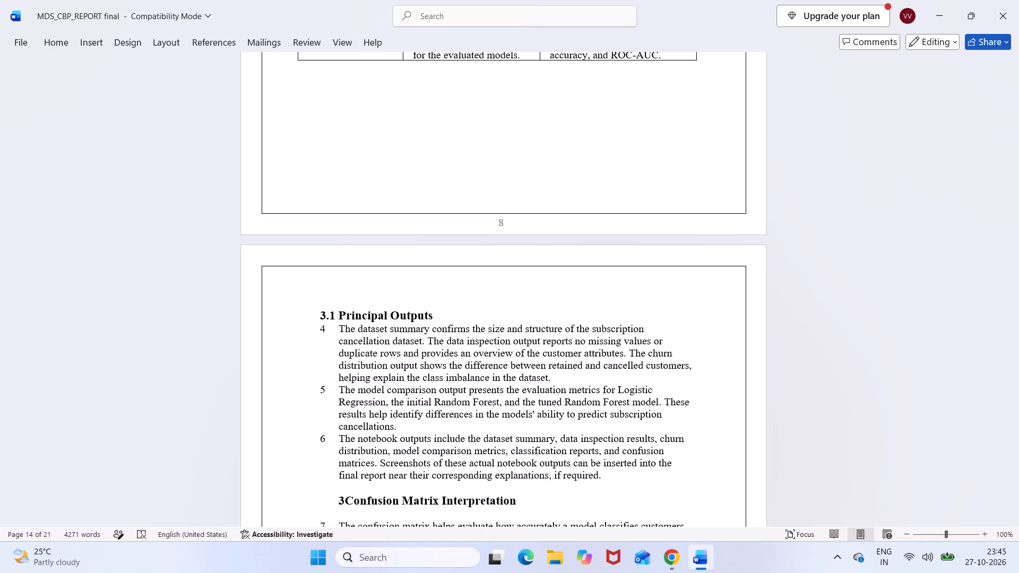
pyautogui.write('.2')
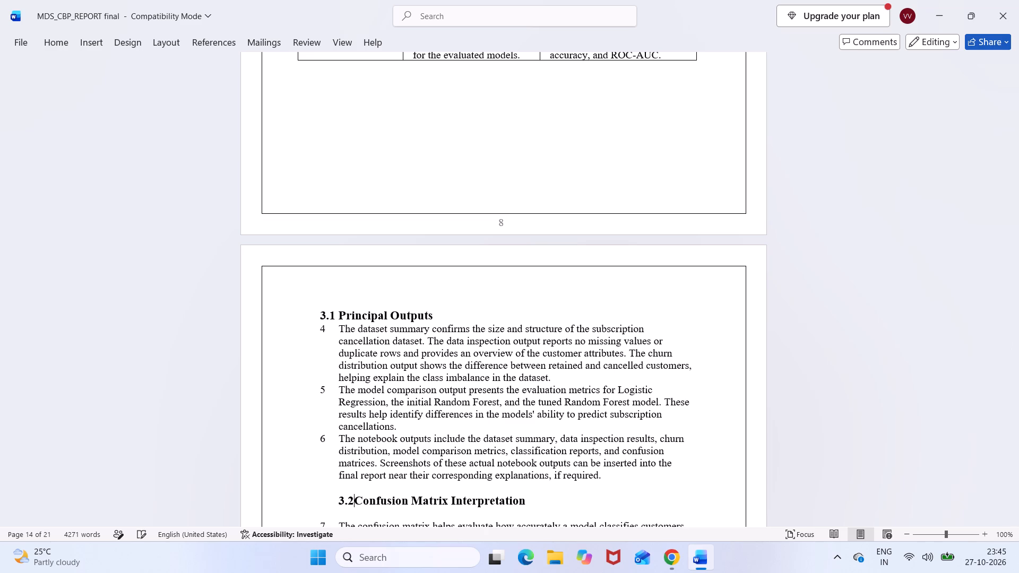
pyautogui.press('space')
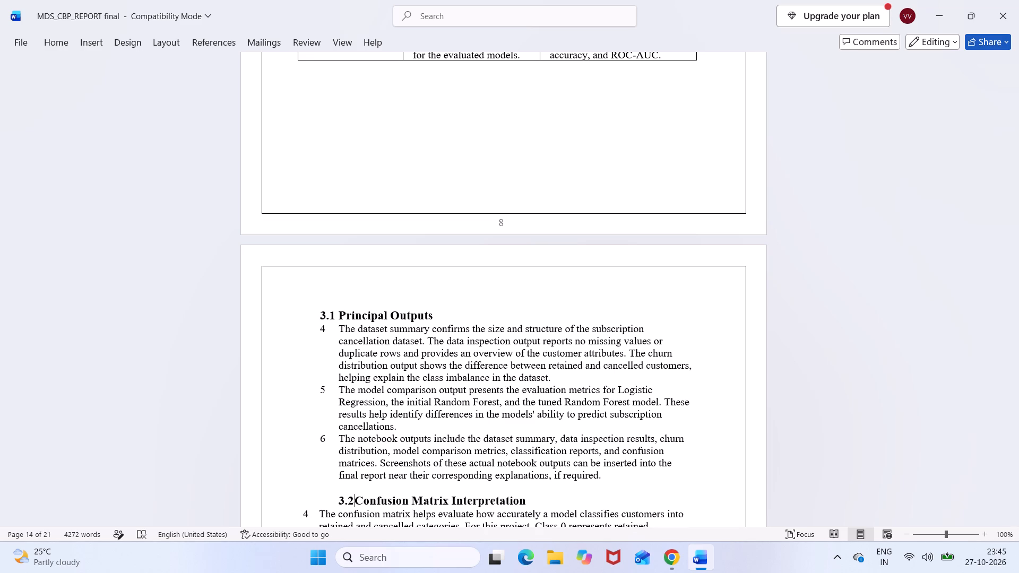
pyautogui.press('BackSpace')
pyautogui.press('BackSpace')
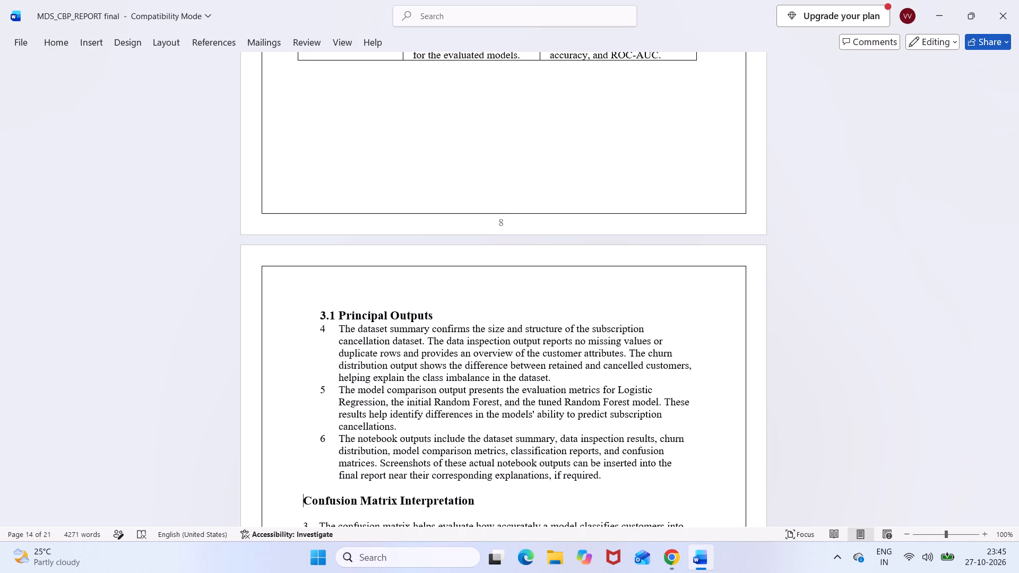
pyautogui.press('3')
pyautogui.write('.2')
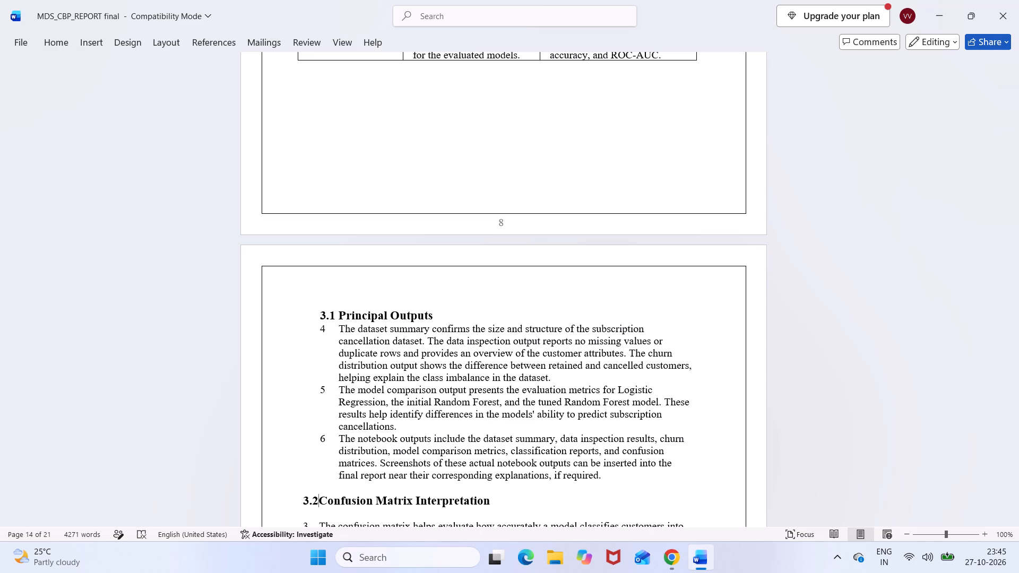
# Remove the automatic list numbers from the three paragraphs under 3.1 Principal Outputs, keeping their text.
pyautogui.click(335, 330)
pyautogui.press('\\')
pyautogui.press('BackSpace')
pyautogui.press('BackSpace')
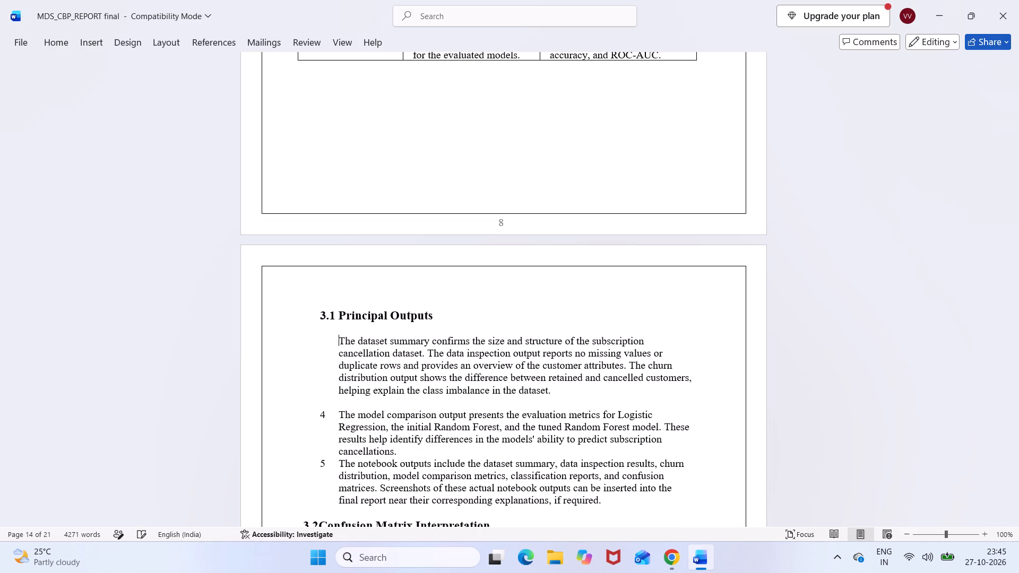
pyautogui.press('Down')
pyautogui.press('Down')
pyautogui.press('Down')
pyautogui.press('Down')
pyautogui.press('Down')
pyautogui.press('BackSpace')
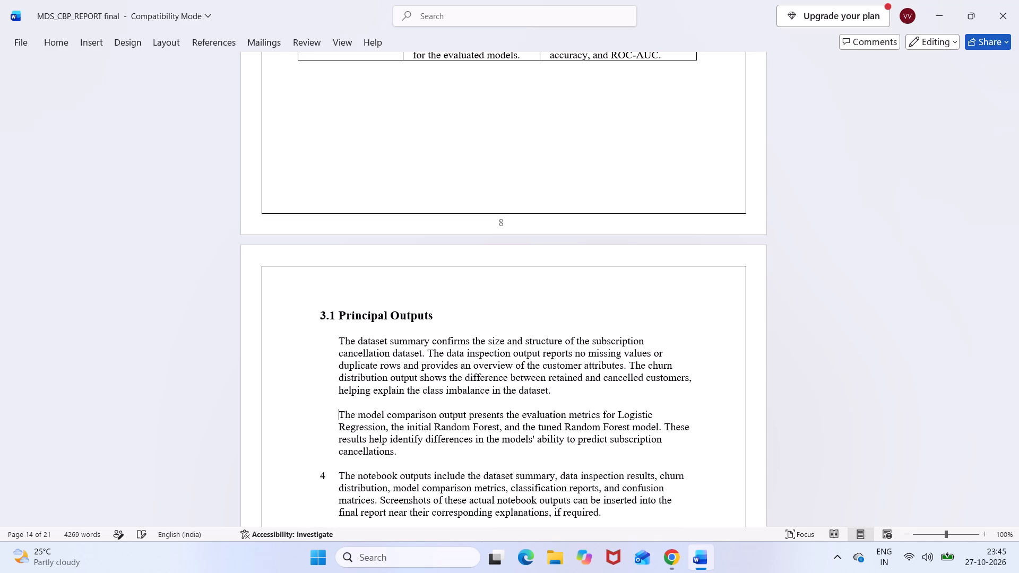
pyautogui.press('Down')
pyautogui.press('Down')
pyautogui.press('Down')
pyautogui.press('Down')
pyautogui.press('BackSpace')
# Remove the automatic list numbers from the two paragraphs above the confusion matrix table in section 3.2.
pyautogui.scroll(-2, 335, 330)
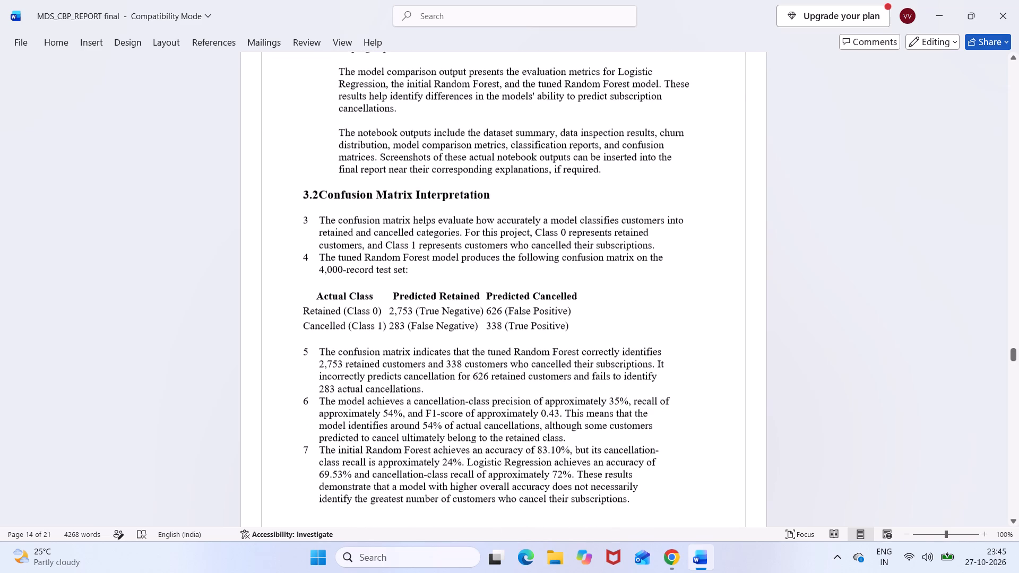
pyautogui.click(319, 223)
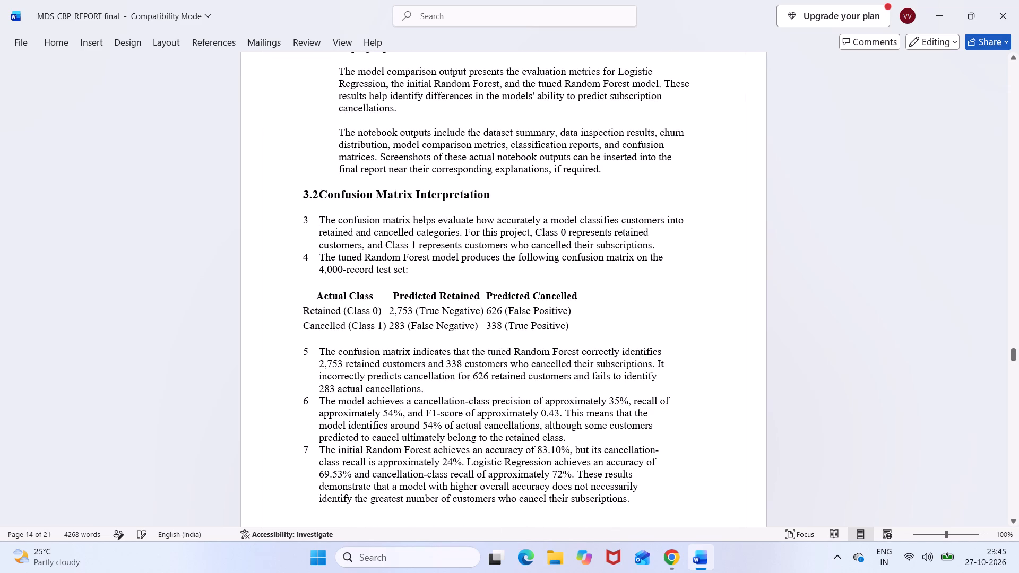
pyautogui.press('BackSpace')
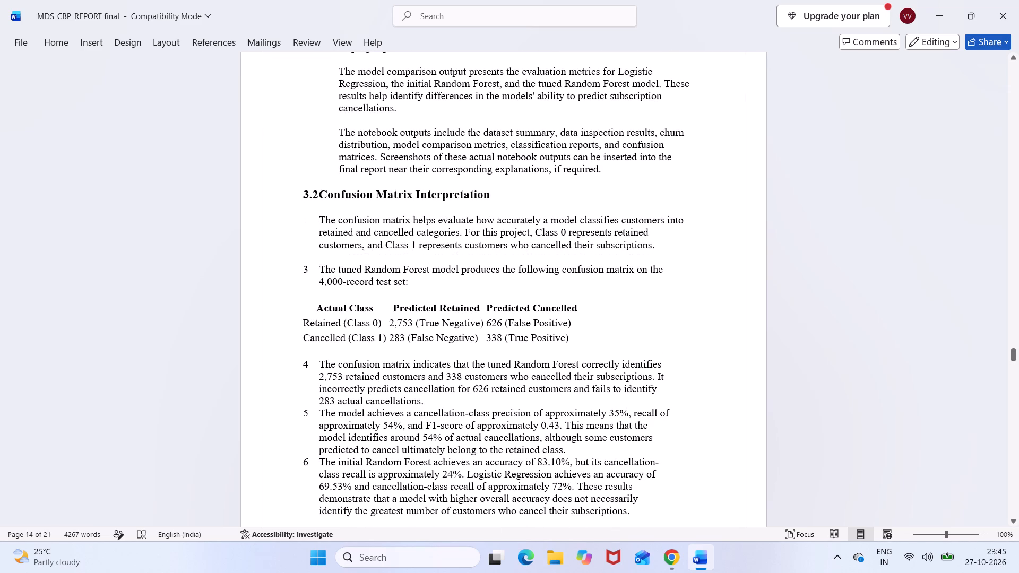
pyautogui.press('Down')
pyautogui.press('Down')
pyautogui.press('Down')
pyautogui.press('BackSpace')
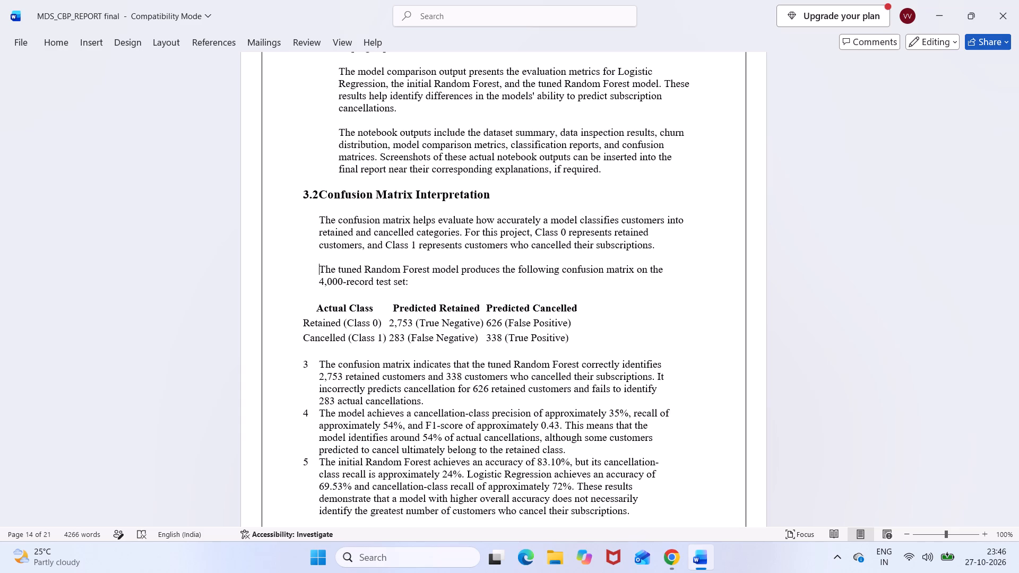
# Remove the automatic list numbers from the three paragraphs below the confusion matrix table in section 3.2.
pyautogui.scroll(-1, 319, 223)
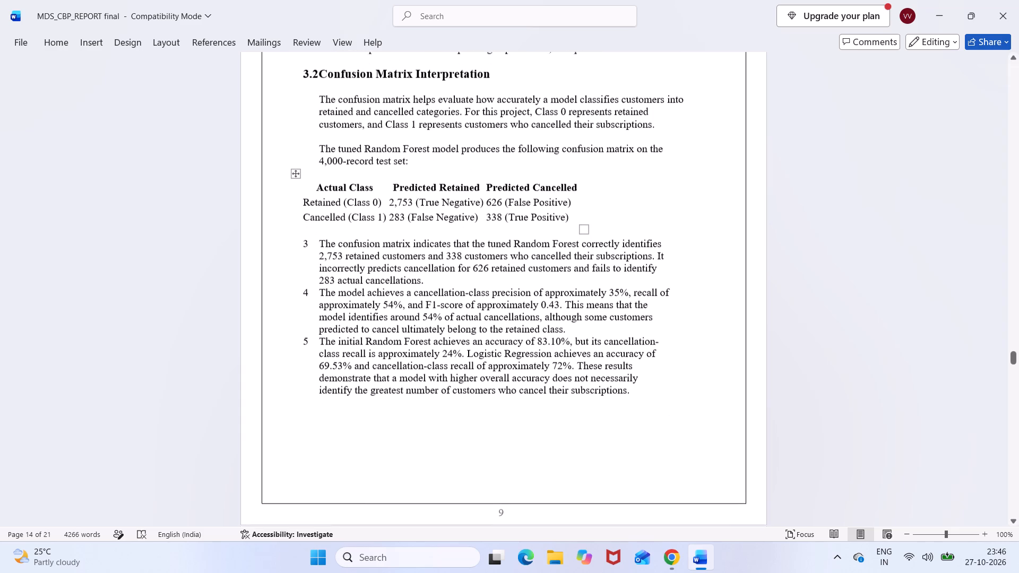
pyautogui.click(315, 241)
pyautogui.press('BackSpace')
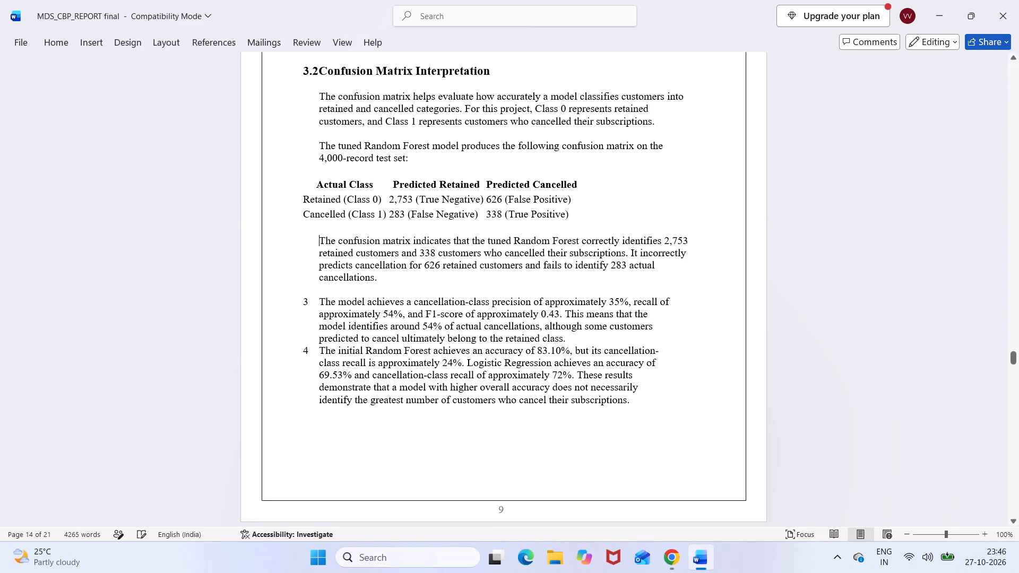
pyautogui.press('Down')
pyautogui.press('Down')
pyautogui.press('Down')
pyautogui.press('Down')
pyautogui.press('BackSpace')
pyautogui.press('Down')
pyautogui.press('Down')
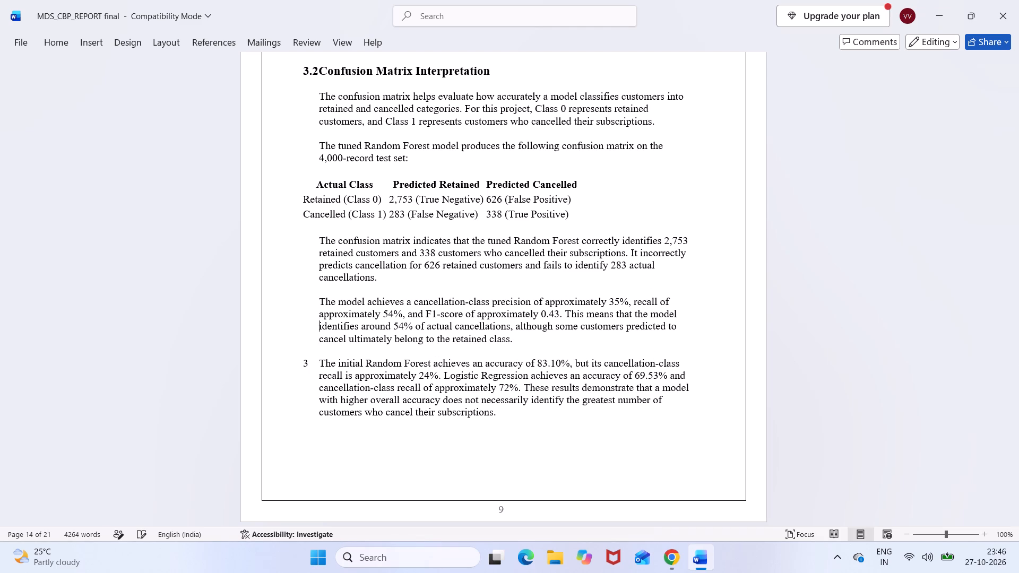
pyautogui.press('Down')
pyautogui.press('Down')
pyautogui.press('BackSpace')
# Apply the plain grid table style with black borders to the whole confusion matrix table in section 3.2.
pyautogui.moveTo(310, 186); pyautogui.dragTo(322, 187)
pyautogui.moveTo(322, 187); pyautogui.dragTo(606, 209)
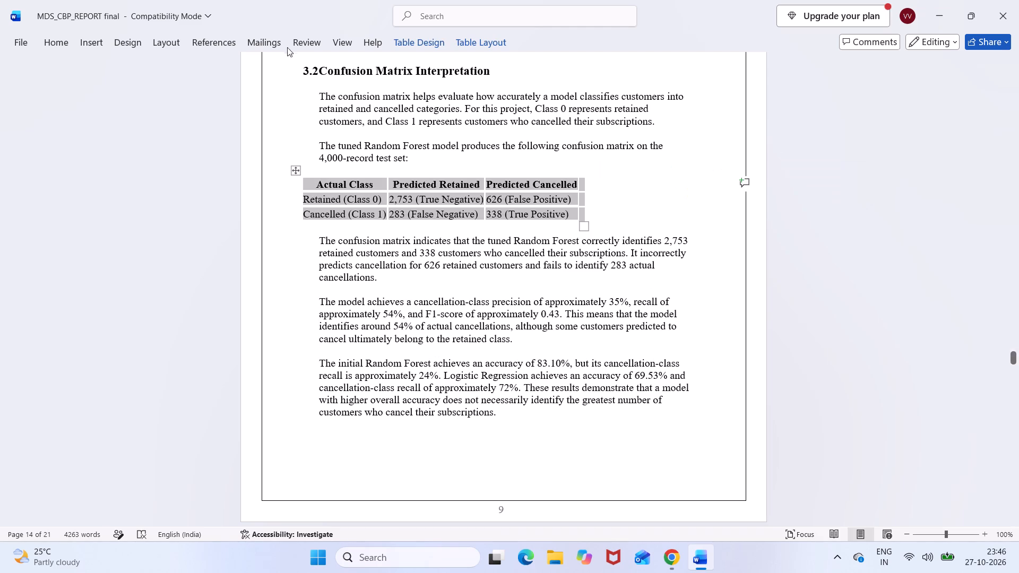
pyautogui.click(417, 47)
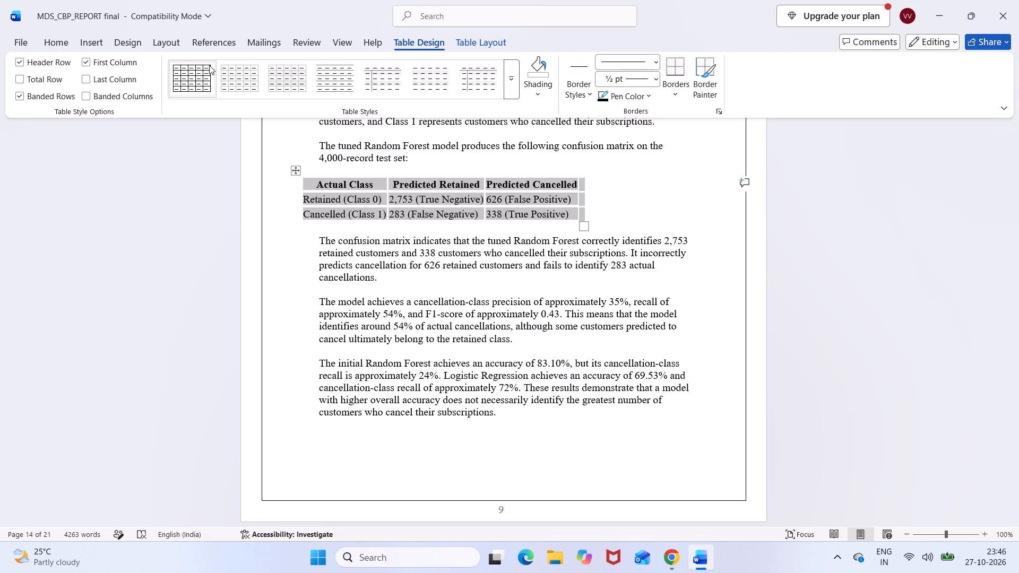
pyautogui.click(193, 75)
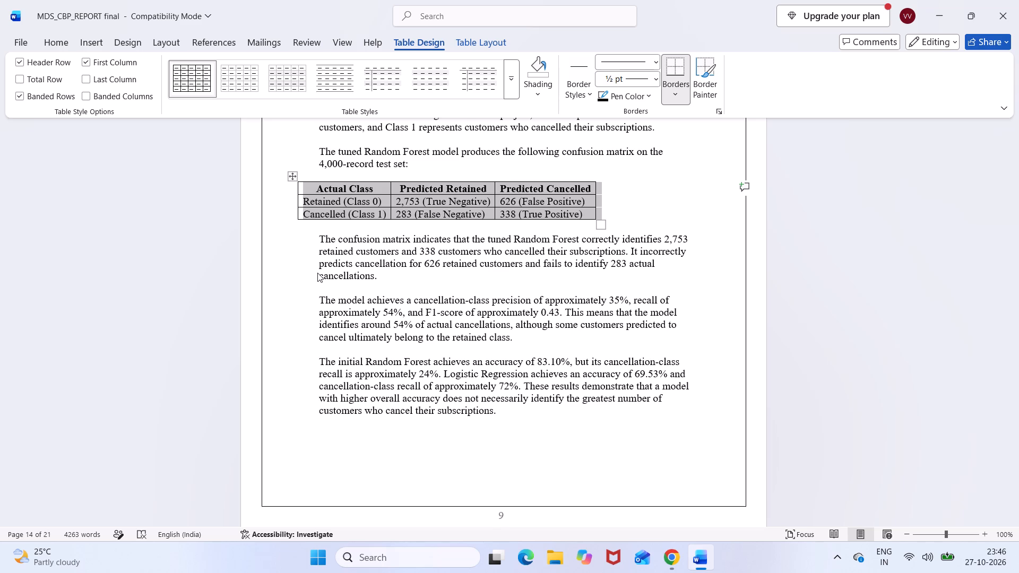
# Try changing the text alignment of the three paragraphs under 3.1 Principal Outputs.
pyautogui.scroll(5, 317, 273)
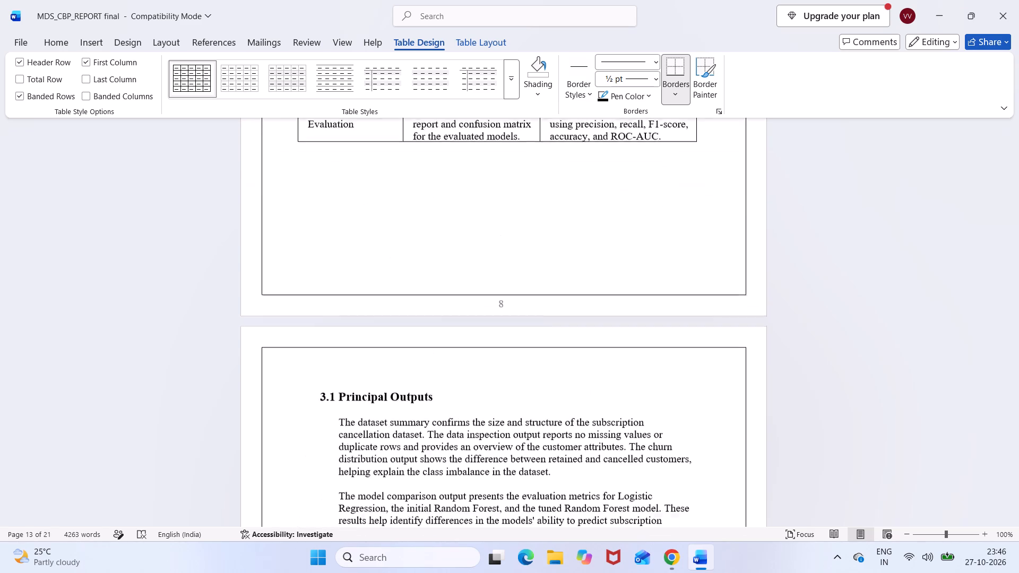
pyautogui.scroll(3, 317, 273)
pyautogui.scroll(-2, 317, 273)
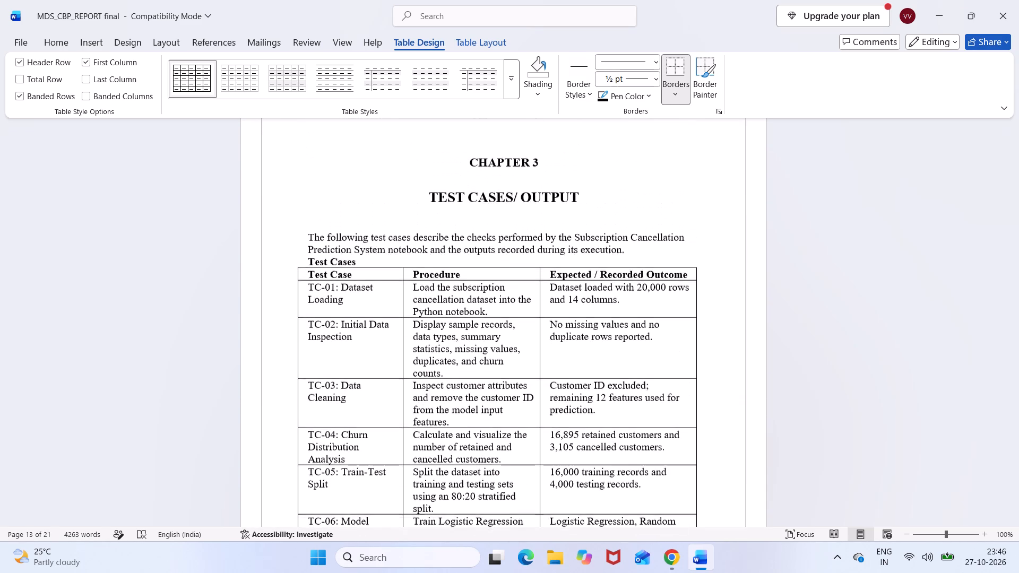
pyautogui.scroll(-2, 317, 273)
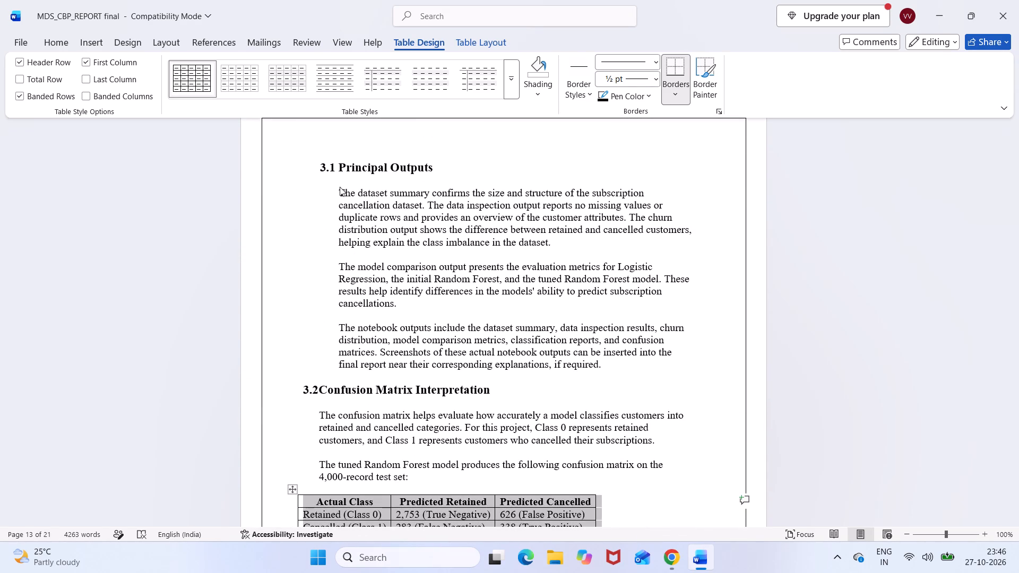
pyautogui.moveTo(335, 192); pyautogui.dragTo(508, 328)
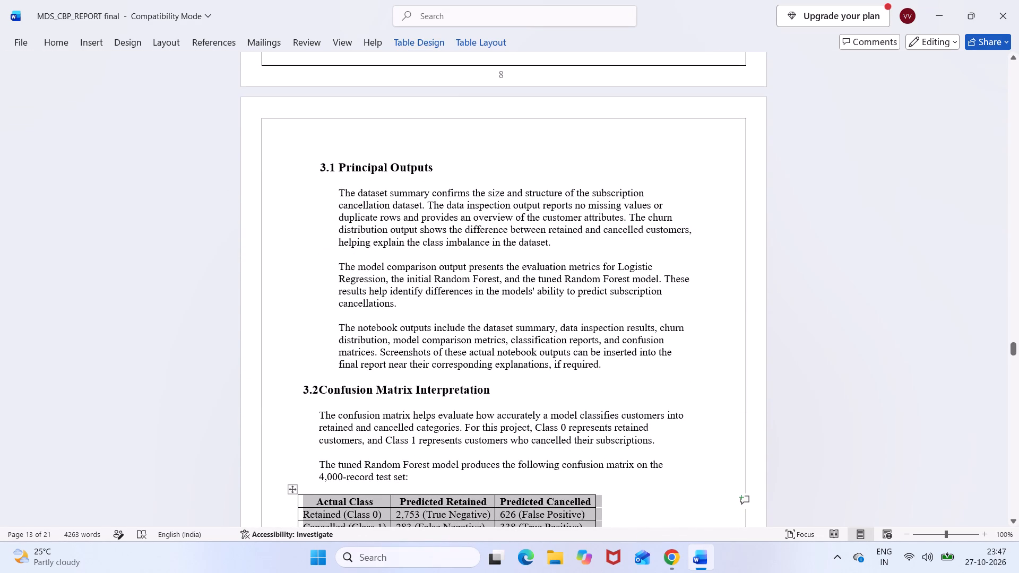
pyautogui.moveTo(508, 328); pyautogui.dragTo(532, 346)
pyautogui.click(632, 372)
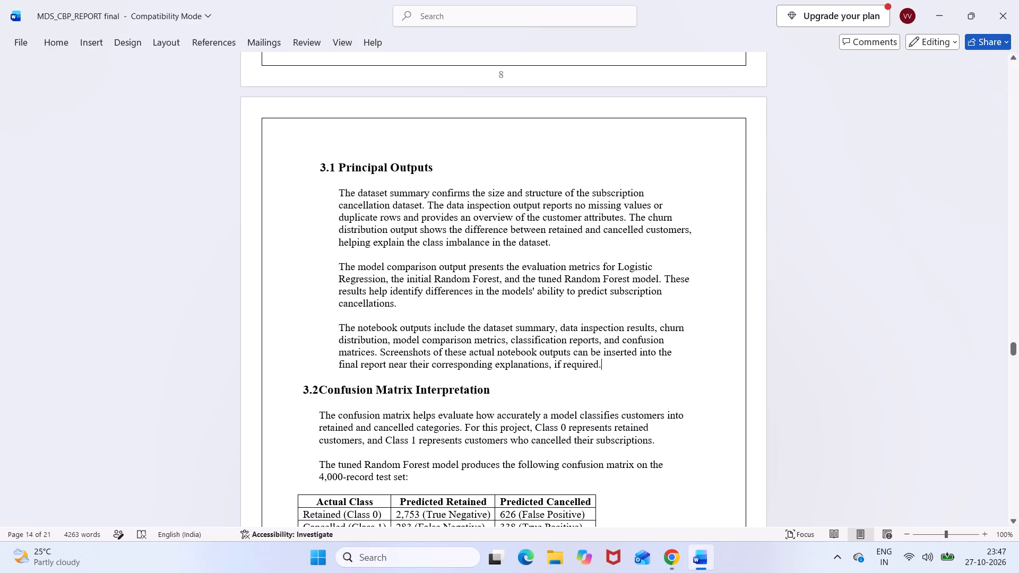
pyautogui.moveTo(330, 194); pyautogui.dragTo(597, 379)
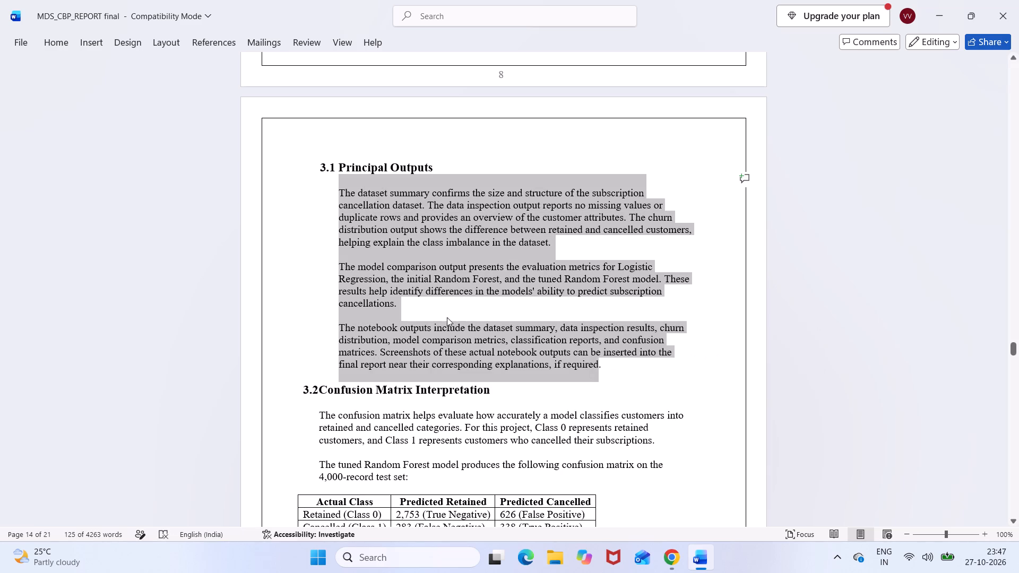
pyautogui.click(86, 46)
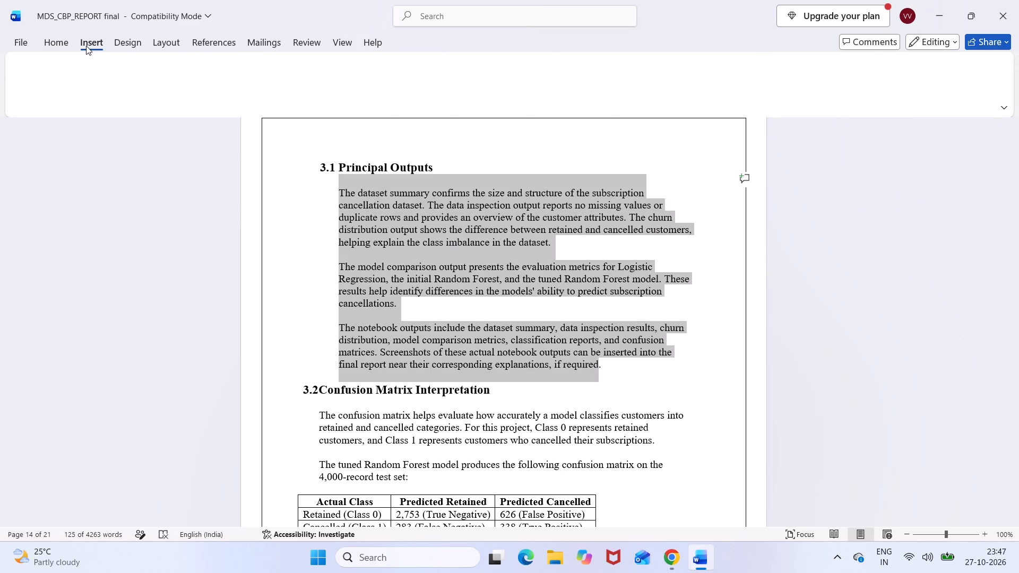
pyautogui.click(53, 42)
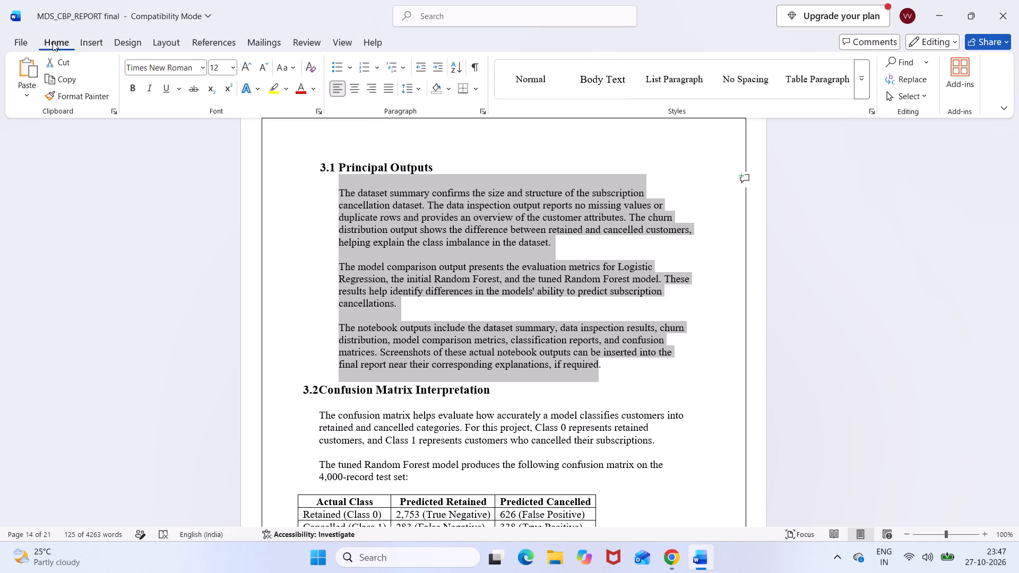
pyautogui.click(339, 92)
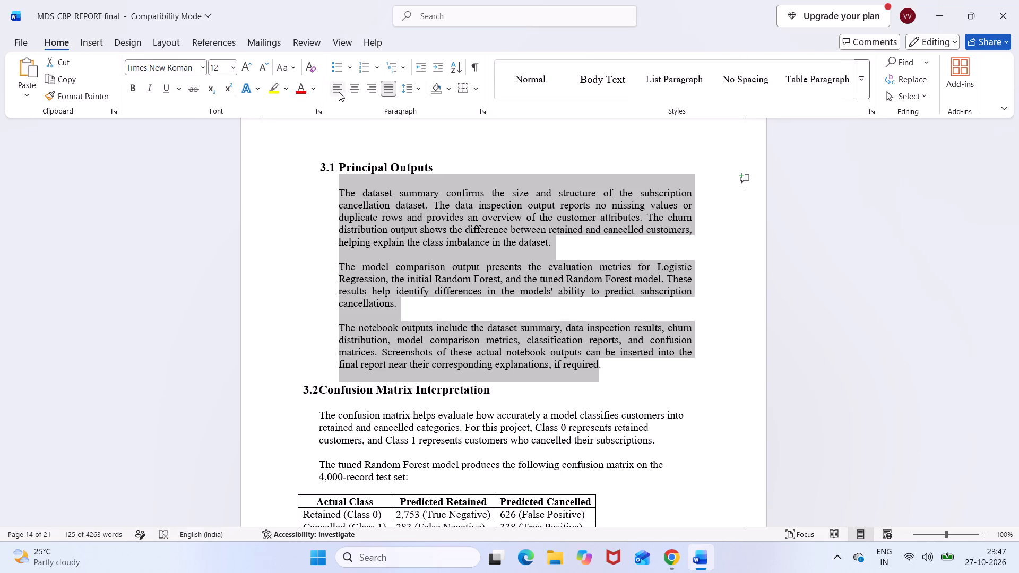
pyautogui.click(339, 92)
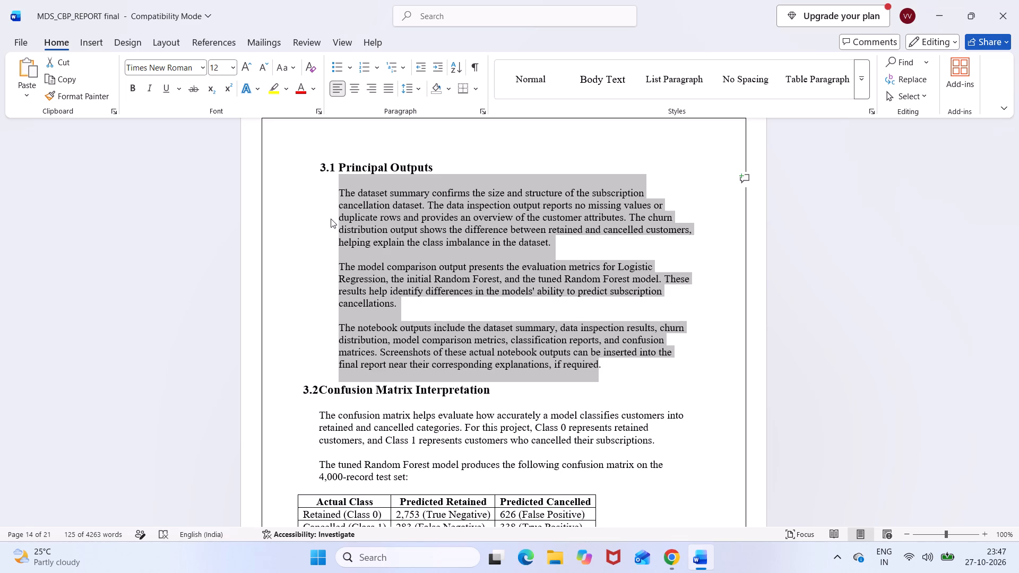
# Remove the left indent from each of the three paragraphs under 3.1 Principal Outputs so they start at the page margin.
pyautogui.click(315, 185)
pyautogui.click(348, 193)
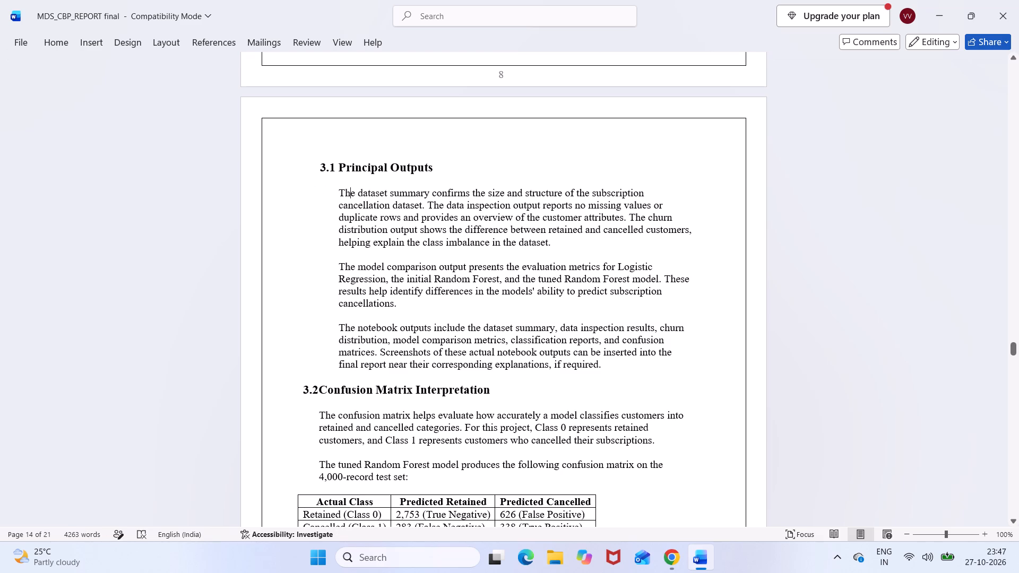
pyautogui.click(337, 193)
pyautogui.press('BackSpace')
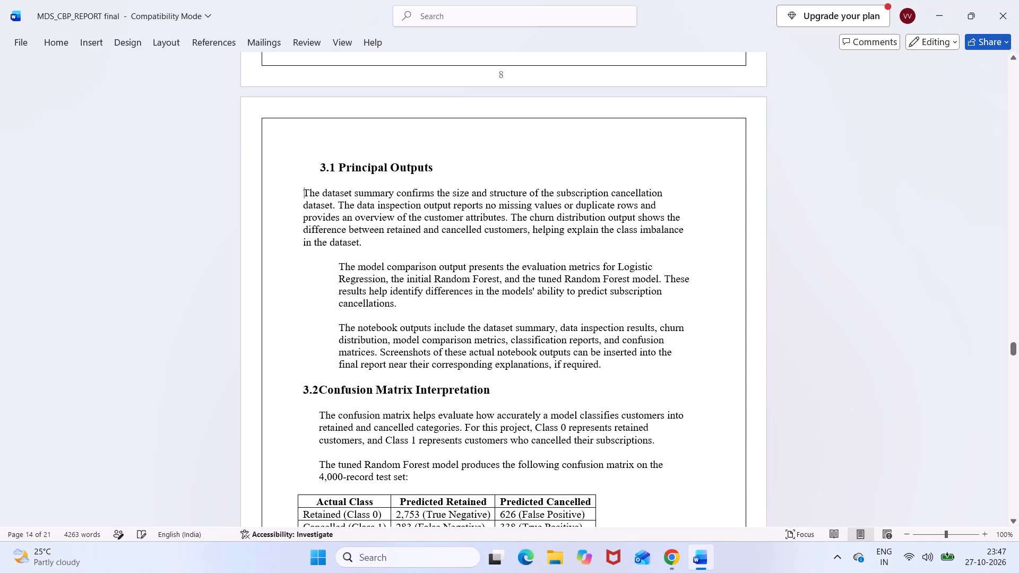
pyautogui.click(334, 268)
pyautogui.press('BackSpace')
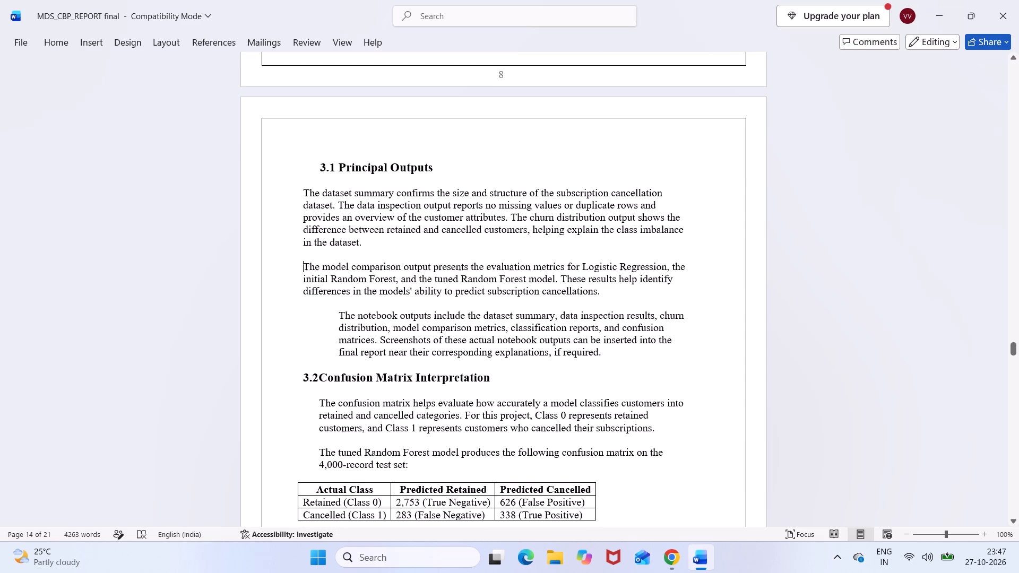
pyautogui.click(339, 315)
pyautogui.press('BackSpace')
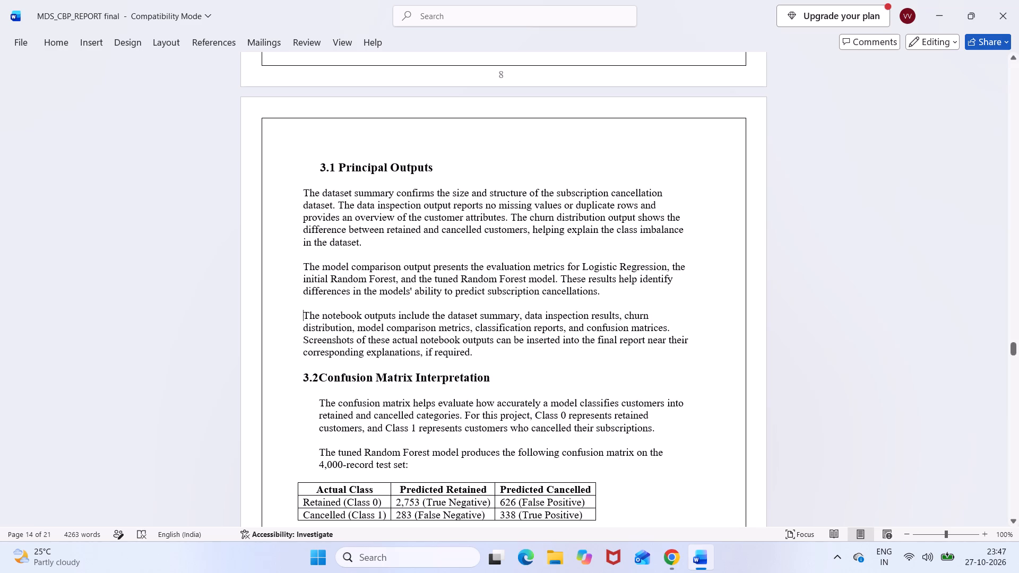
# Remove the left indent from the two paragraphs above the confusion matrix table in section 3.2 so they start at the page margin.
pyautogui.scroll(-1, 321, 399)
pyautogui.click(321, 316)
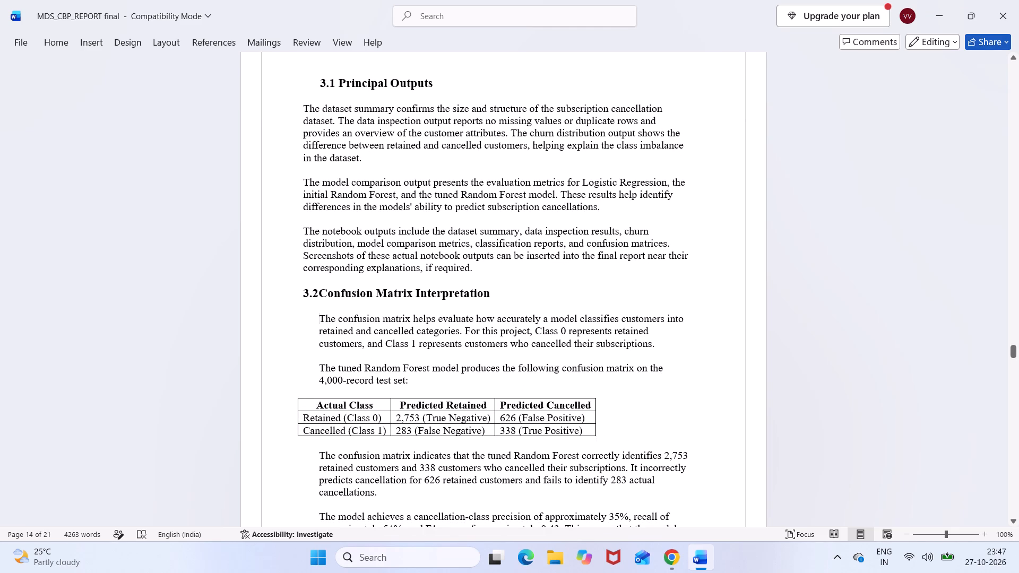
pyautogui.press('BackSpace')
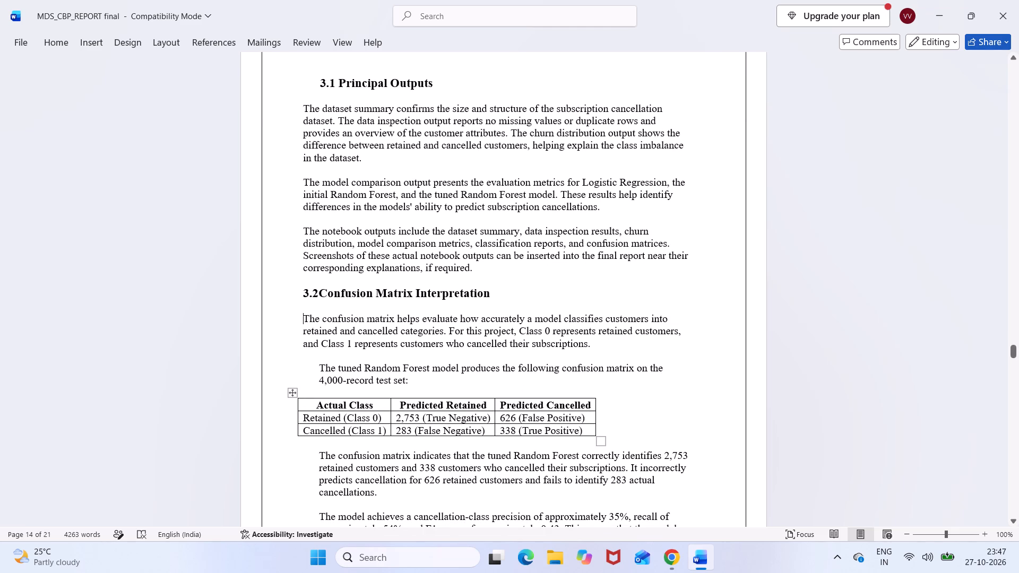
pyautogui.click(315, 368)
pyautogui.press('BackSpace')
# Remove the left indent from each of the three paragraphs below the confusion matrix table in section 3.2.
pyautogui.scroll(-1, 302, 463)
pyautogui.click(317, 307)
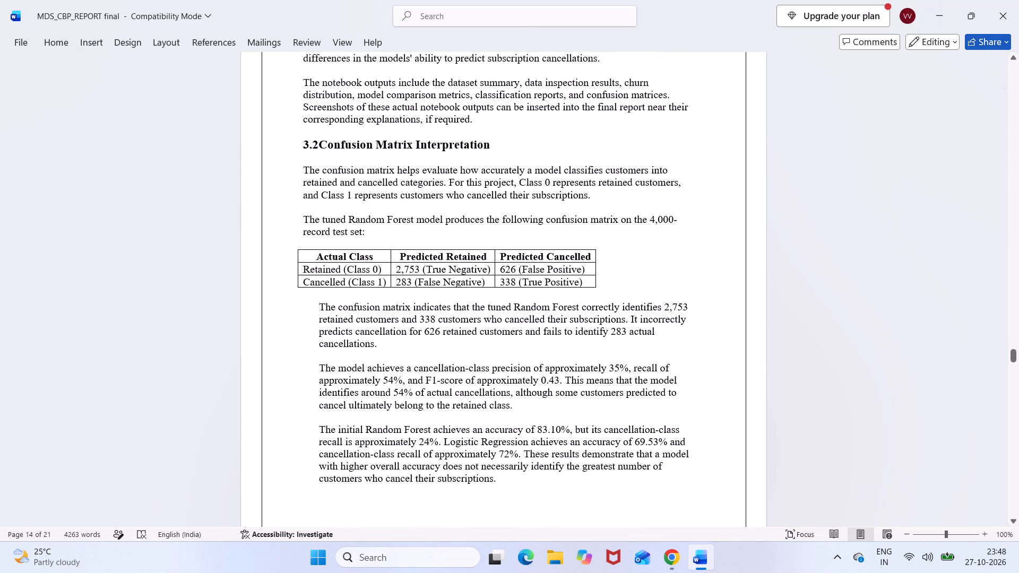
pyautogui.press('BackSpace')
pyautogui.press('Down')
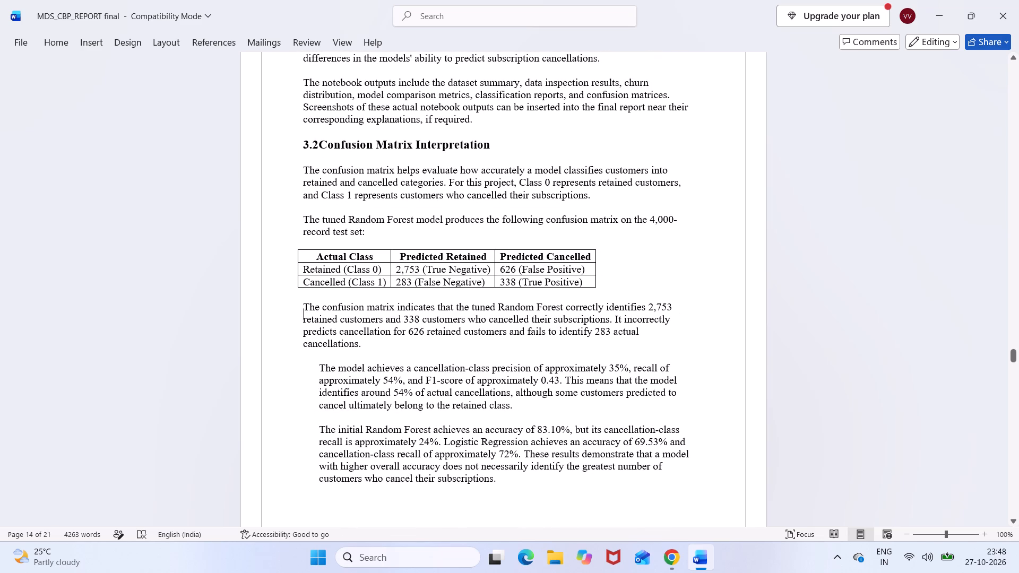
pyautogui.press('Down')
pyautogui.press('Down')
pyautogui.press('Down')
pyautogui.press('BackSpace')
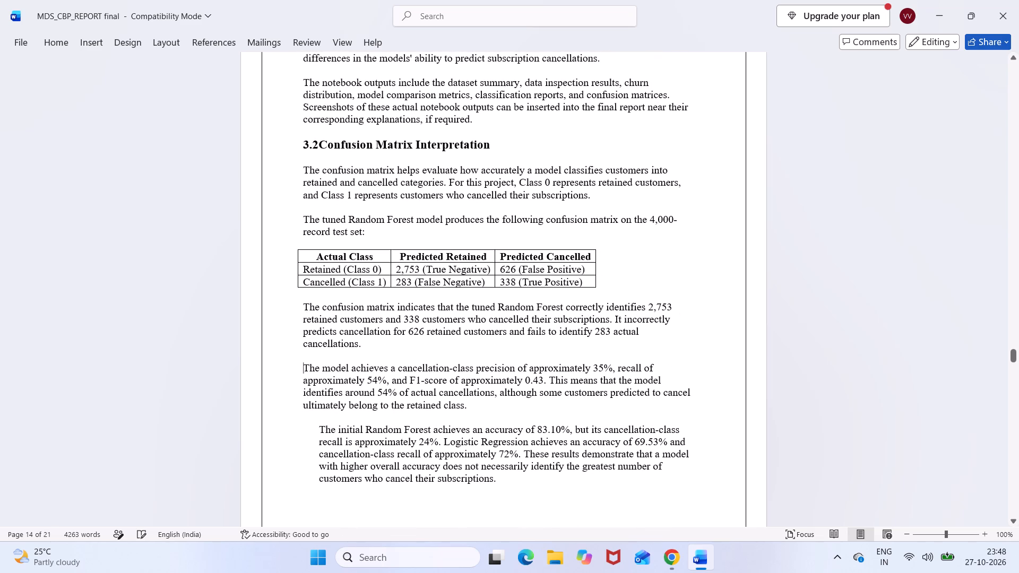
pyautogui.press('Down')
pyautogui.press('Down')
pyautogui.press('Down')
pyautogui.press('Down')
pyautogui.press('Down')
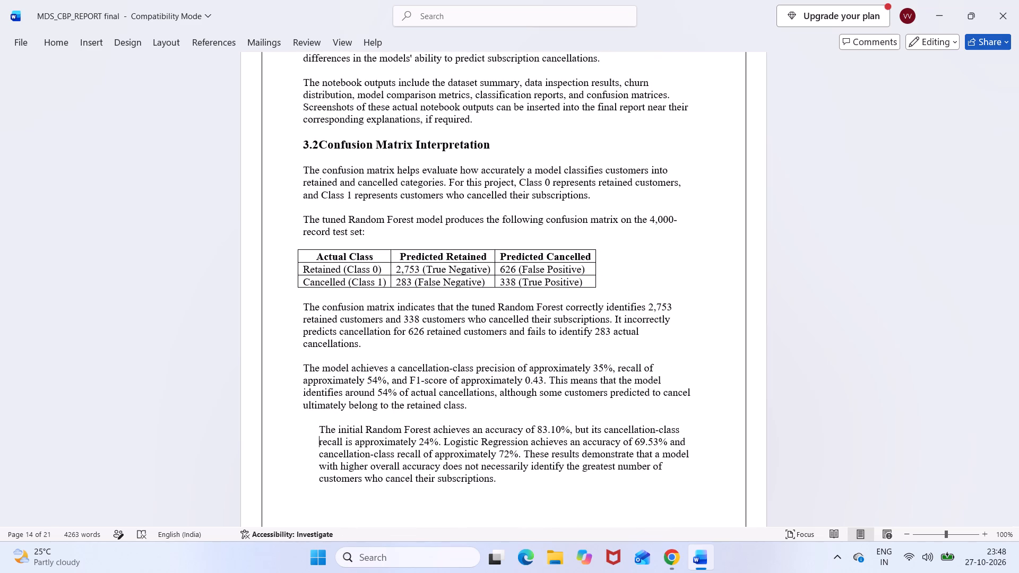
pyautogui.press('Up')
pyautogui.press('BackSpace')
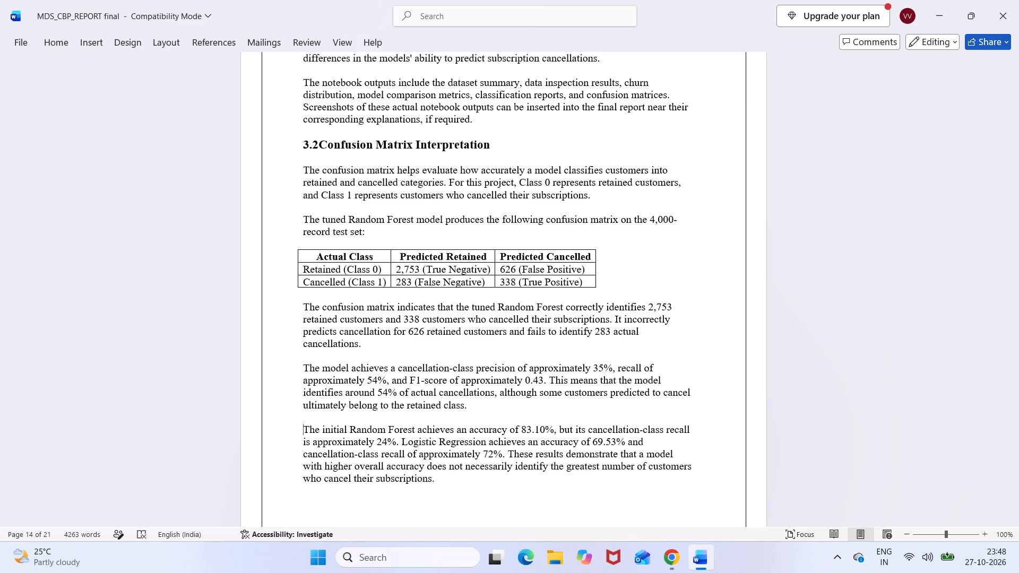
# Look through the rest of the report from Chapter 4 to the References for content still to adapt.
pyautogui.scroll(-1, 447, 245)
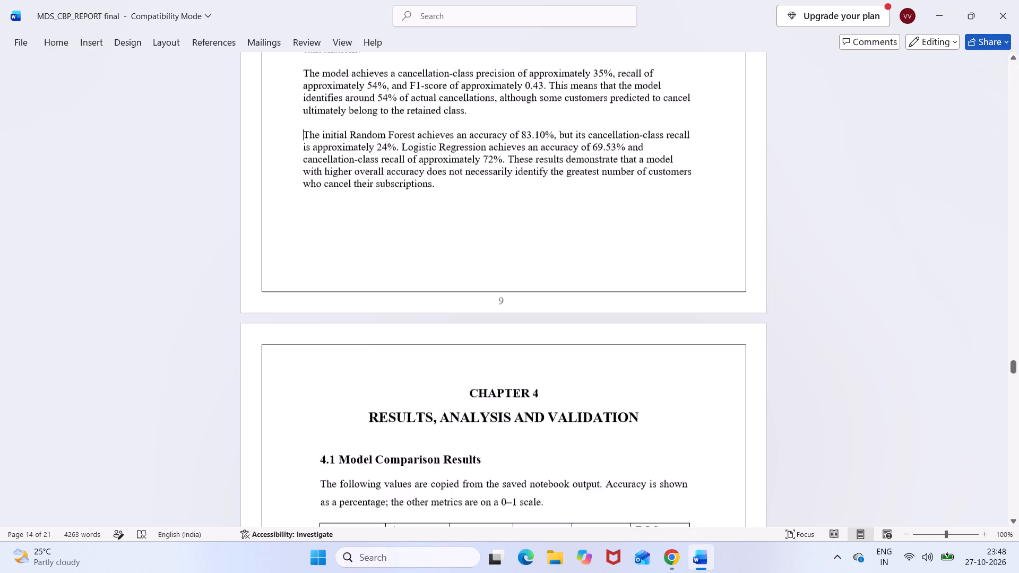
pyautogui.scroll(-6, 447, 245)
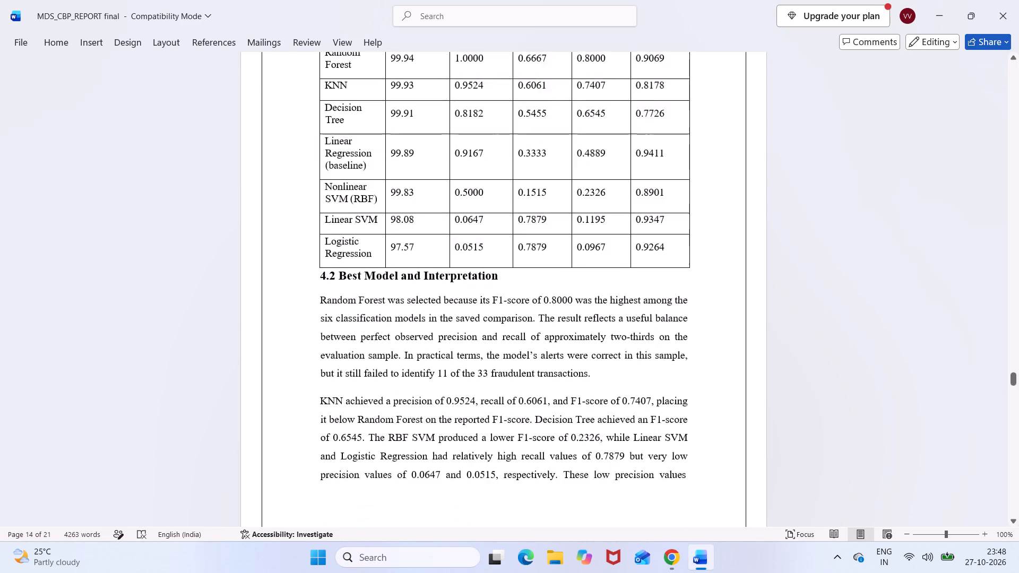
pyautogui.scroll(-10, 447, 245)
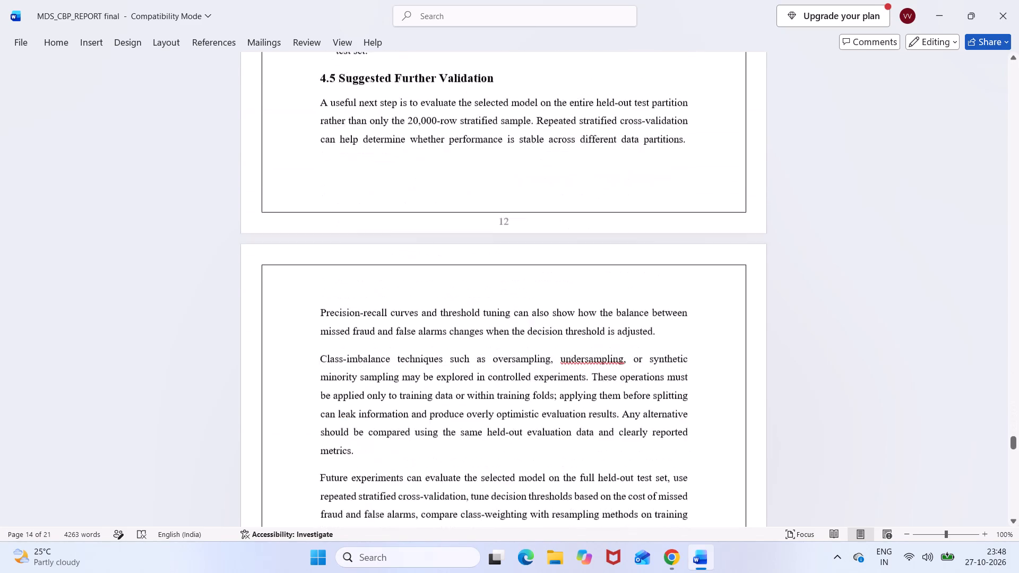
pyautogui.scroll(-8, 447, 245)
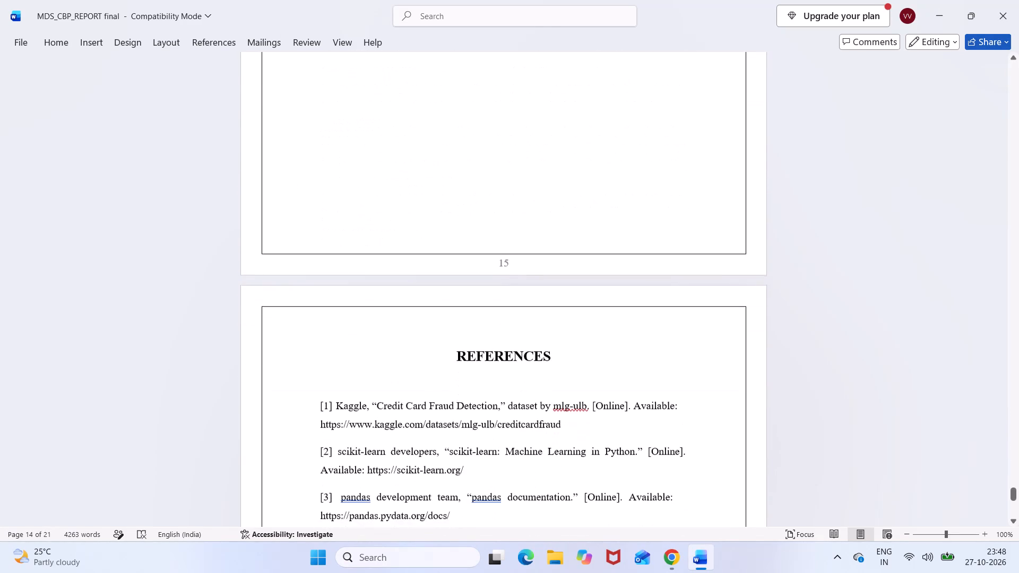
pyautogui.scroll(-3, 447, 245)
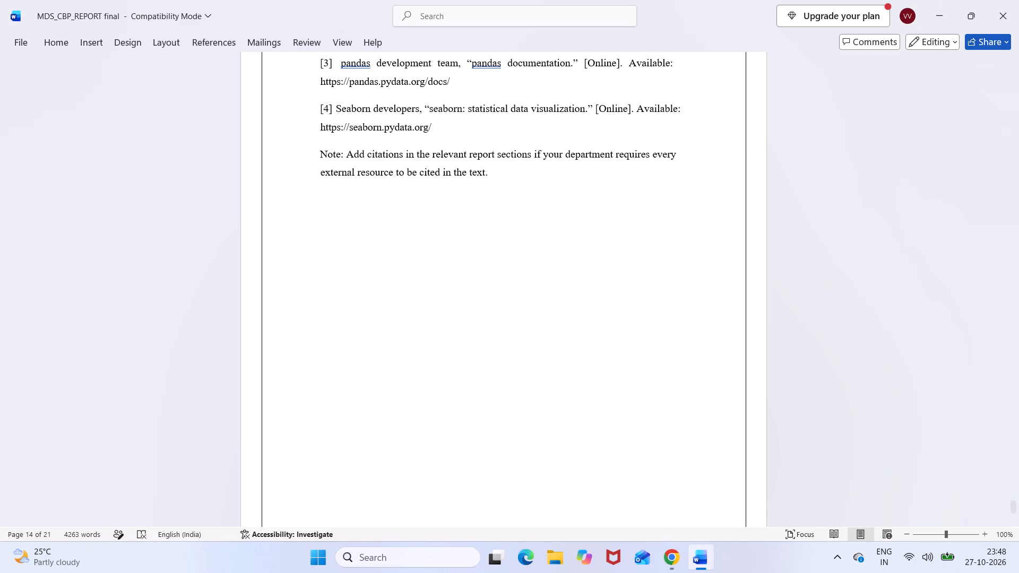
pyautogui.scroll(13, 447, 245)
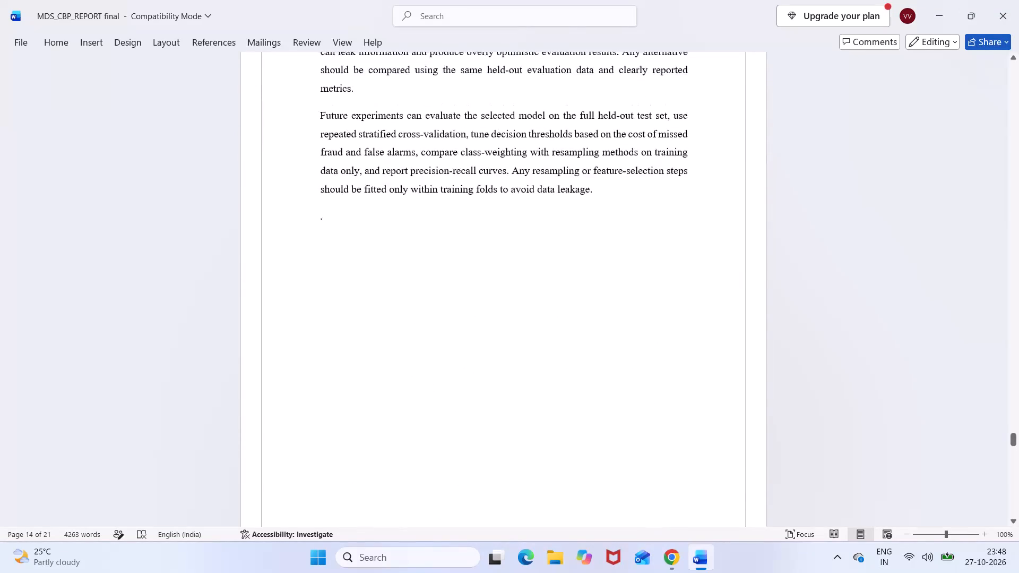
pyautogui.scroll(10, 447, 245)
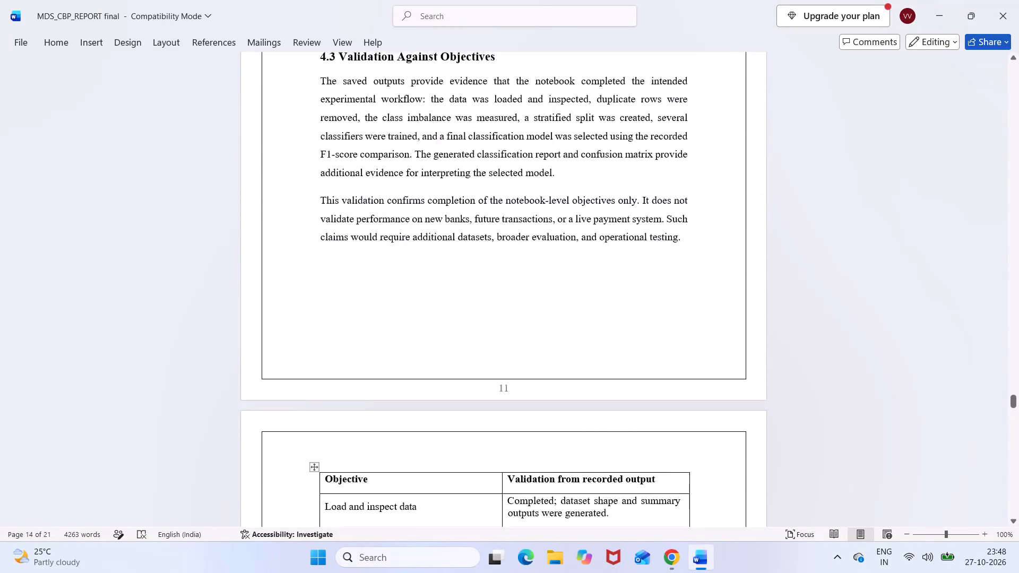
pyautogui.scroll(7, 447, 245)
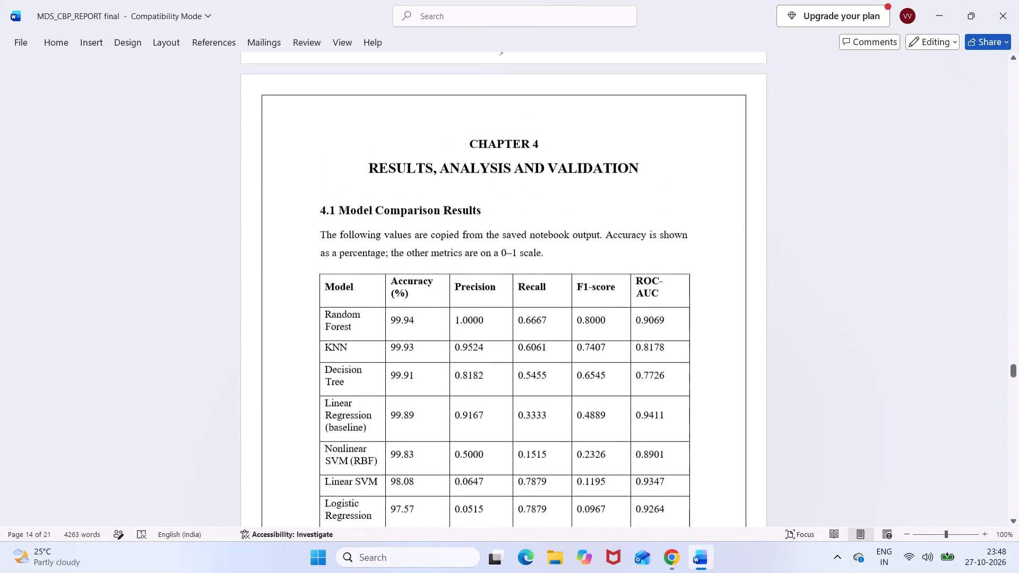
pyautogui.scroll(5, 447, 245)
# Copy all of Chapter 4, from the CHAPTER 4 heading through the last paragraph of 4.5 Suggested Further Validation.
pyautogui.scroll(-1, 447, 245)
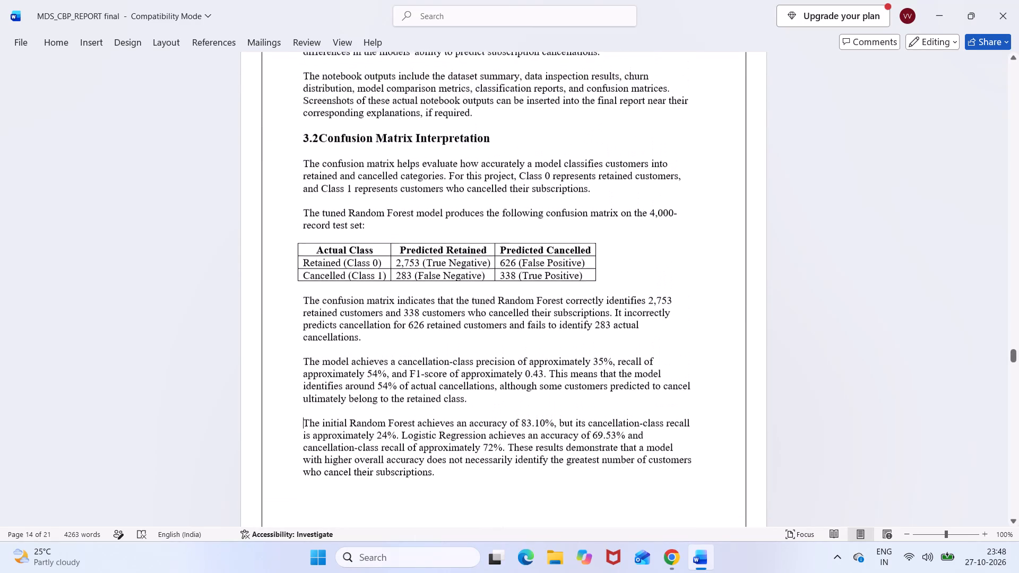
pyautogui.scroll(-2, 447, 245)
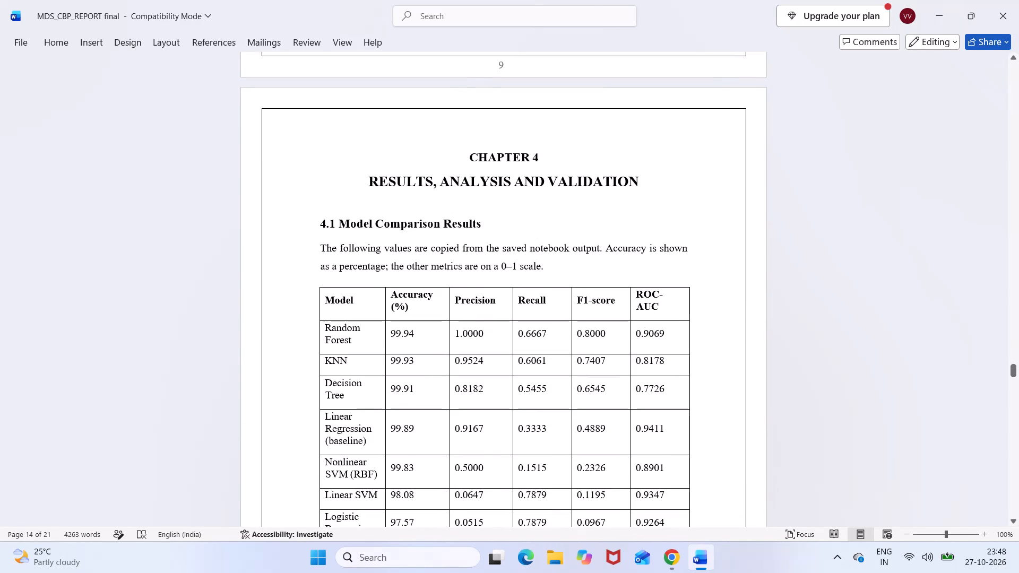
pyautogui.moveTo(467, 157); pyautogui.dragTo(605, 552)
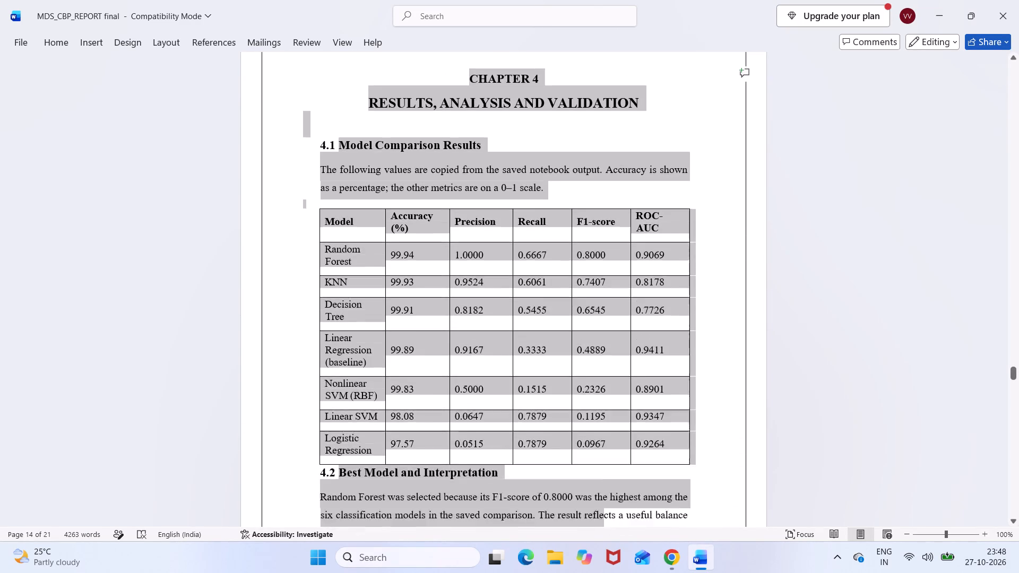
pyautogui.moveTo(605, 552); pyautogui.dragTo(602, 535)
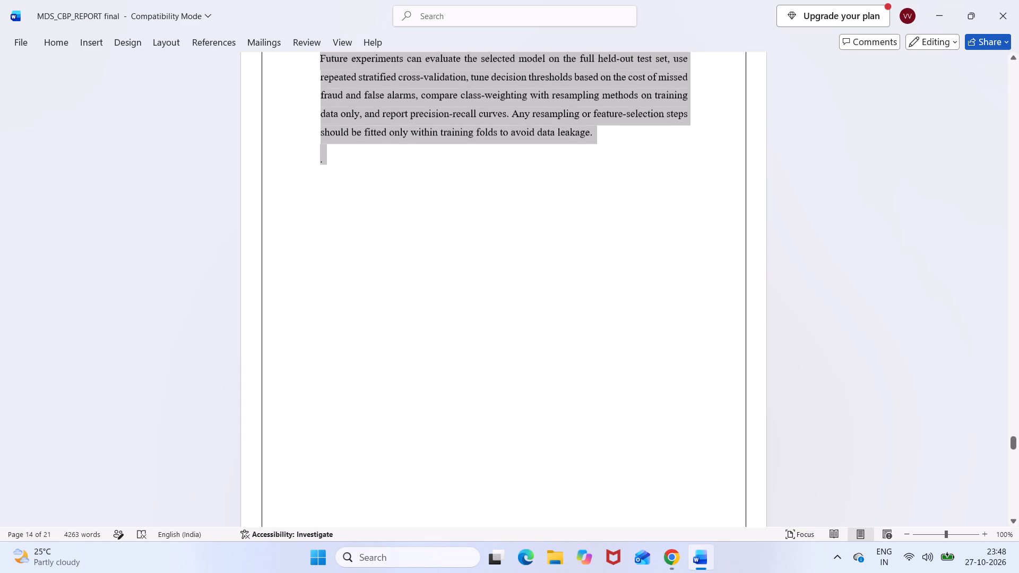
pyautogui.moveTo(602, 535); pyautogui.dragTo(524, 409)
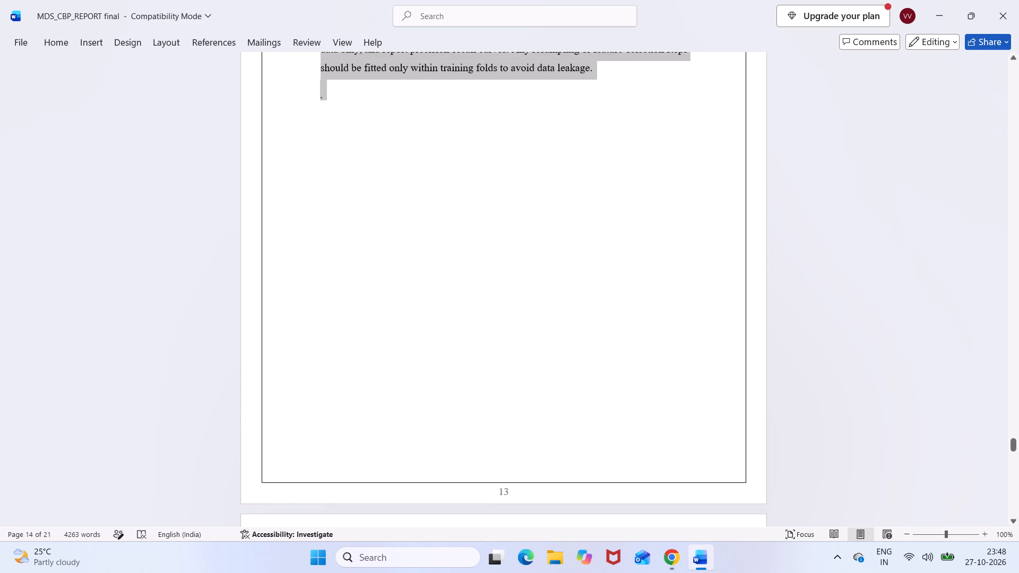
pyautogui.moveTo(524, 409); pyautogui.dragTo(543, 508)
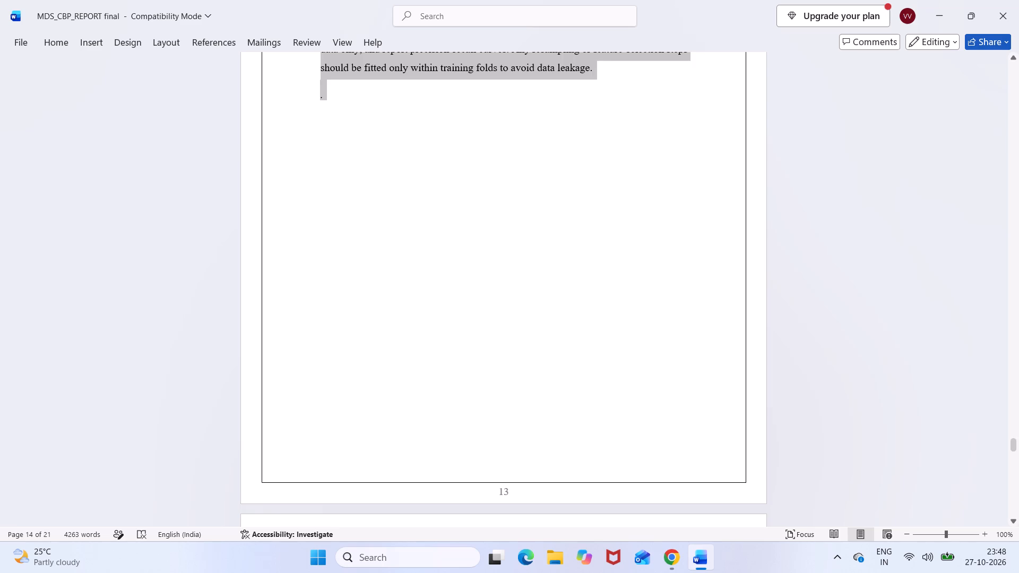
pyautogui.moveTo(543, 508); pyautogui.dragTo(529, 116)
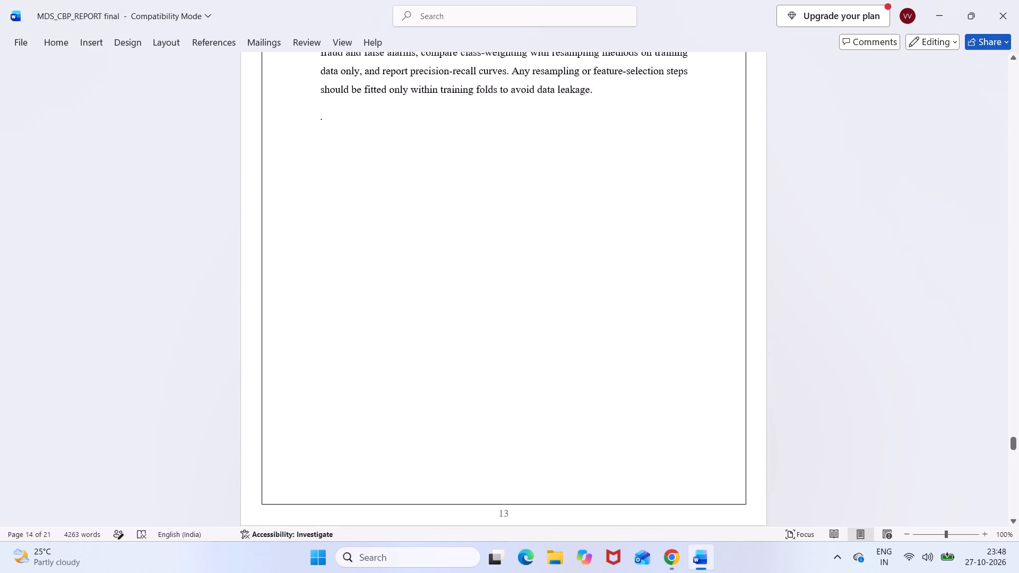
pyautogui.moveTo(529, 116); pyautogui.dragTo(598, 130)
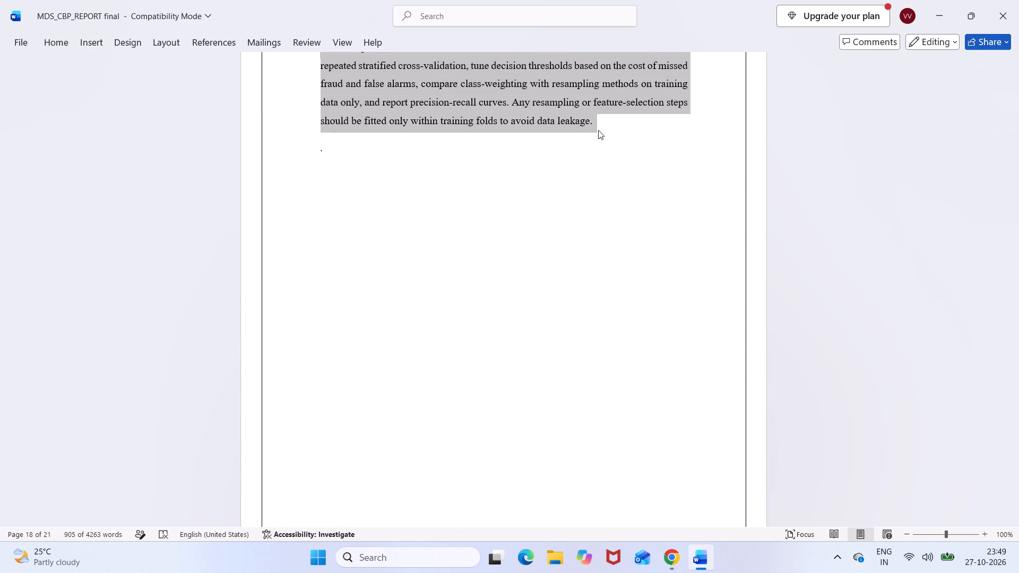
pyautogui.hotkey('alt', 'Tab')
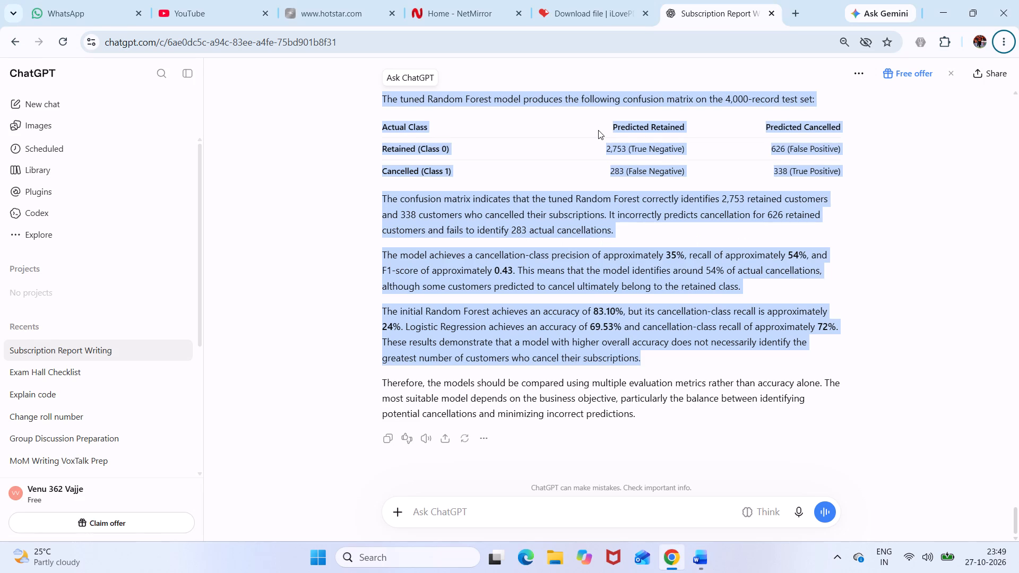
pyautogui.hotkey('alt', 'Tab')
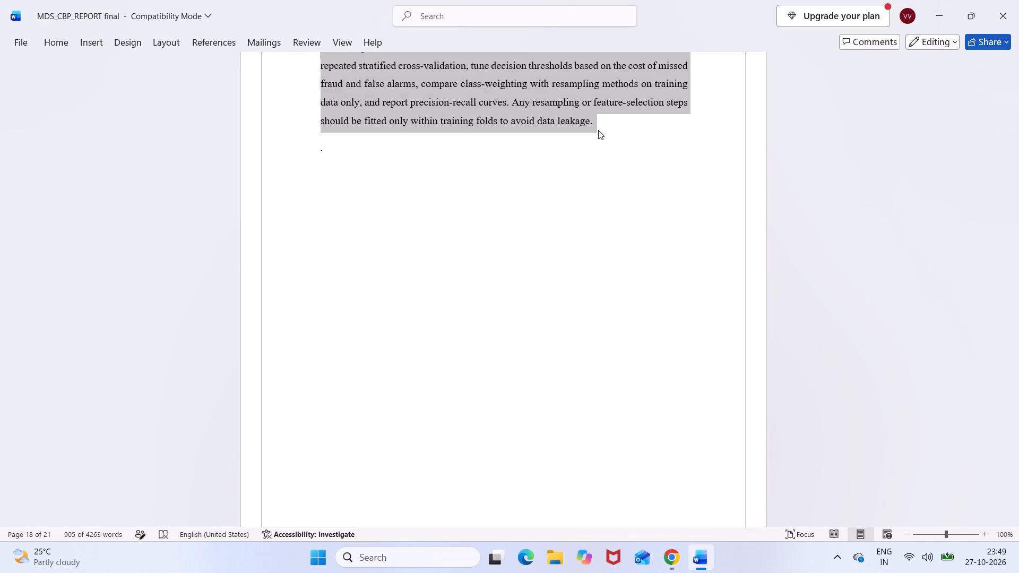
pyautogui.hotkey('ctrl', 'c')
pyautogui.hotkey('alt', 'Tab')
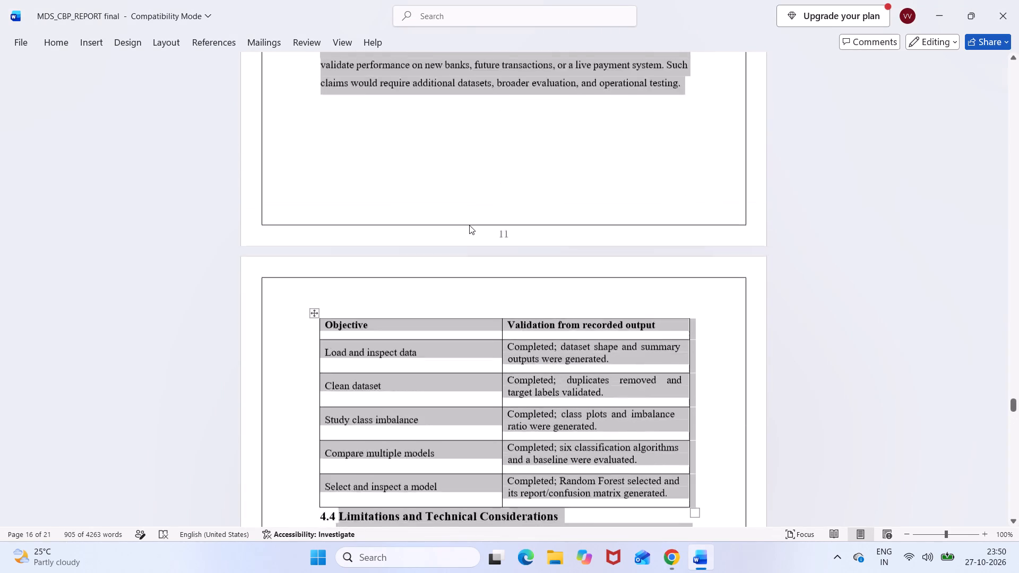
pyautogui.scroll(7, 469, 225)
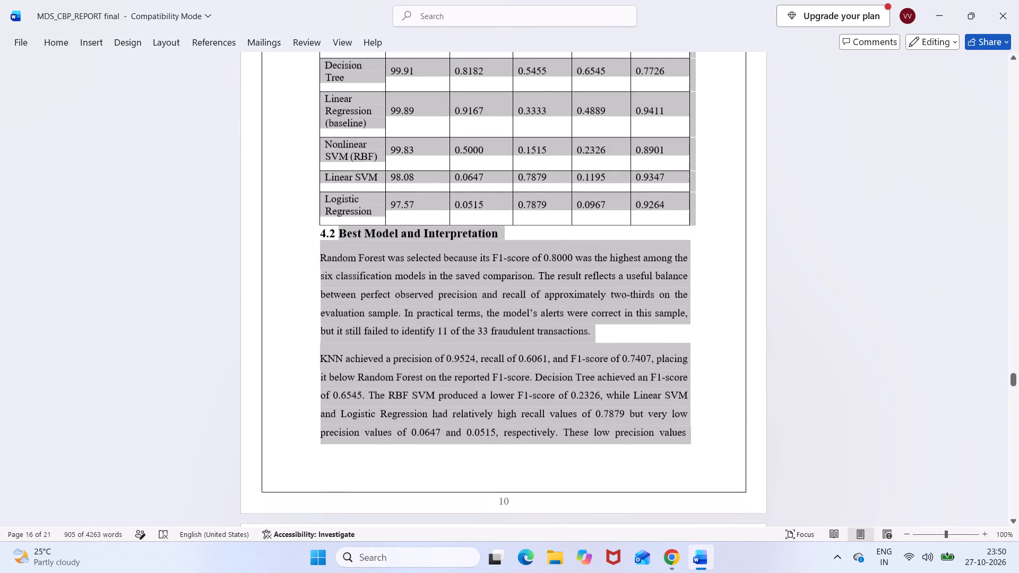
pyautogui.scroll(3, 469, 225)
pyautogui.click(398, 207)
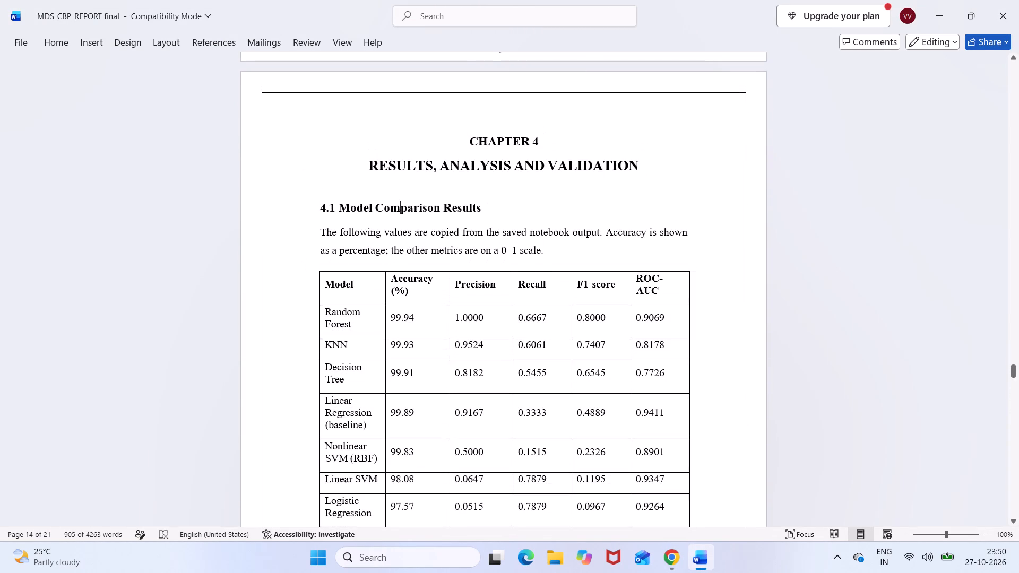
pyautogui.moveTo(319, 229); pyautogui.dragTo(381, 268)
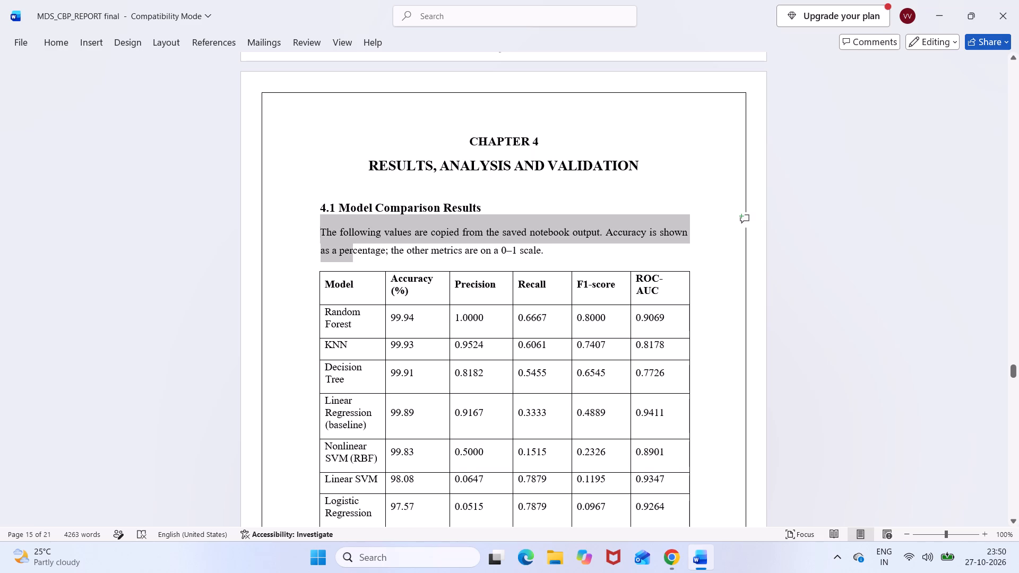
pyautogui.moveTo(381, 268); pyautogui.dragTo(489, 555)
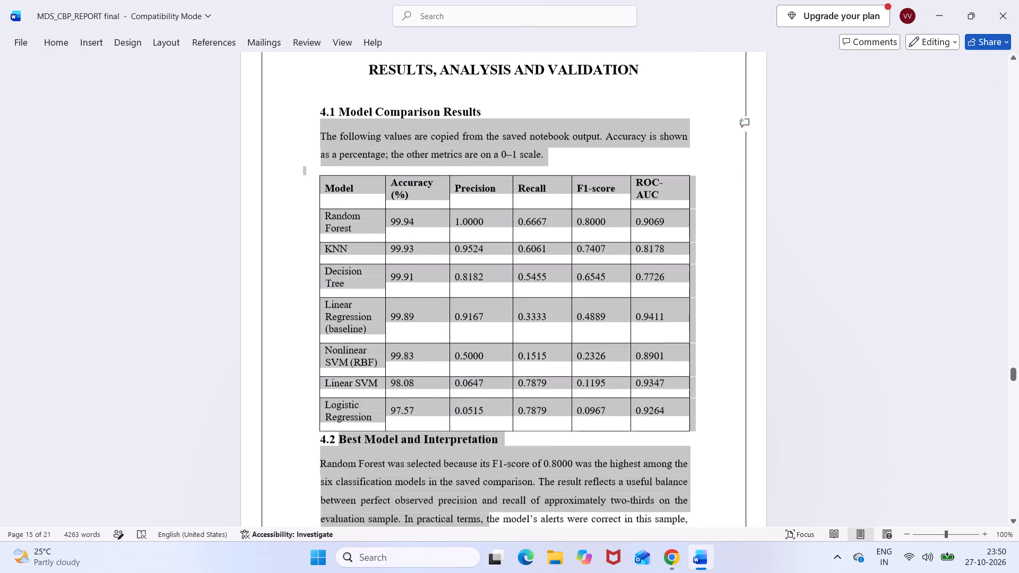
pyautogui.moveTo(489, 555); pyautogui.dragTo(511, 90)
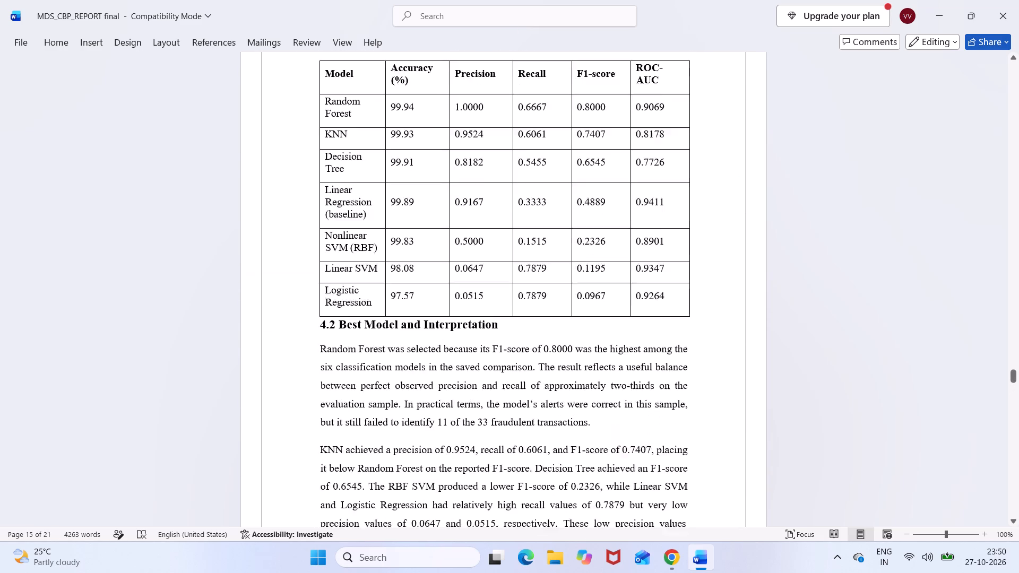
pyautogui.moveTo(511, 90); pyautogui.dragTo(657, 331)
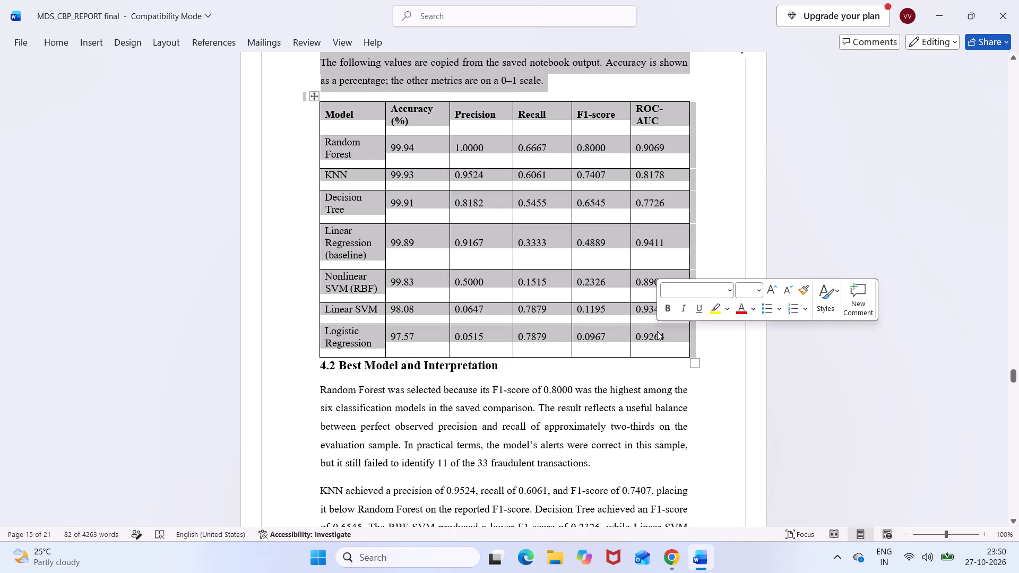
pyautogui.hotkey('ctrl', 'v')
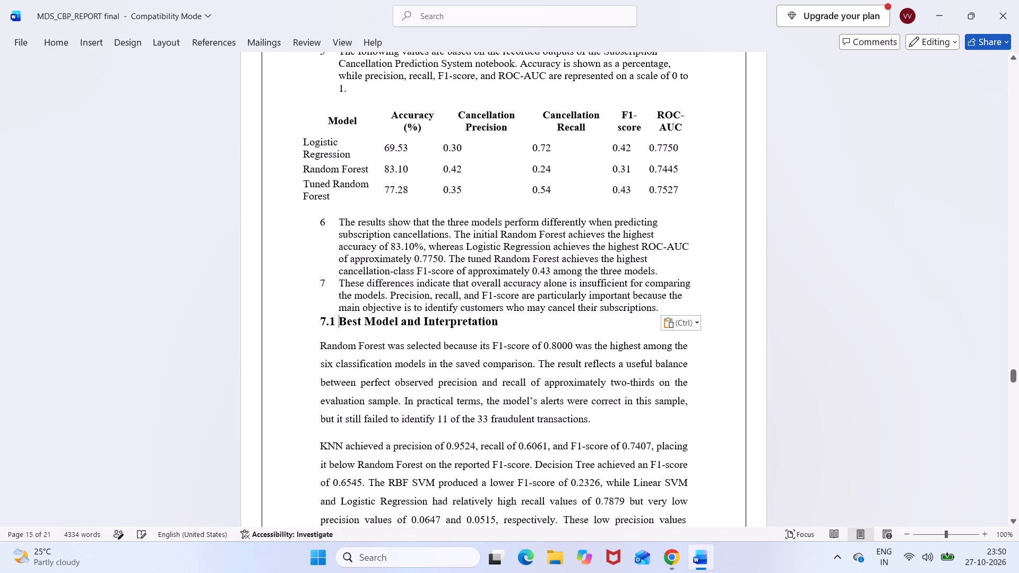
# Remove the list numbering and left indent from the two paragraphs below the model comparison table in section 4.1.
pyautogui.click(334, 283)
pyautogui.press('BackSpace')
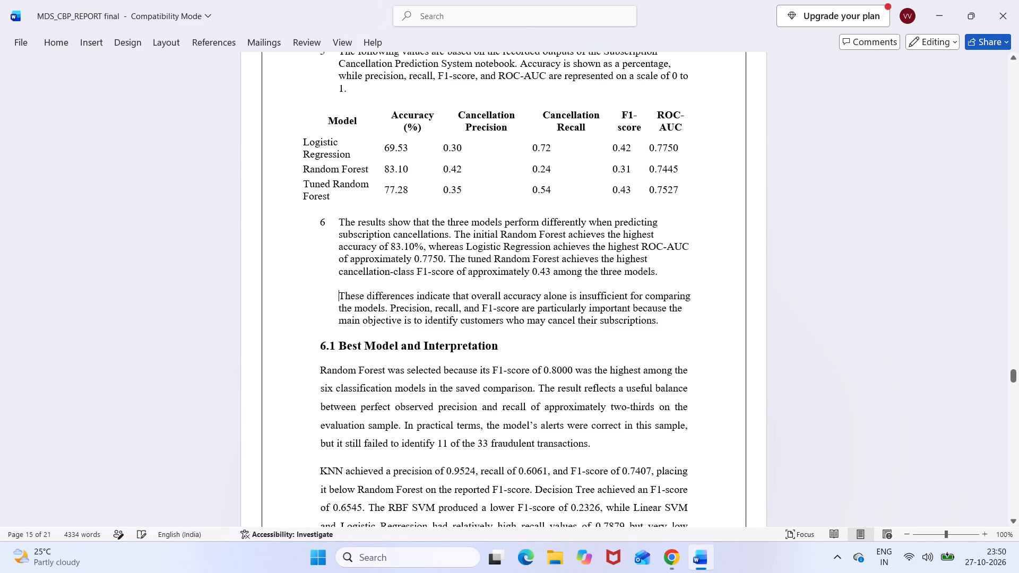
pyautogui.press('BackSpace')
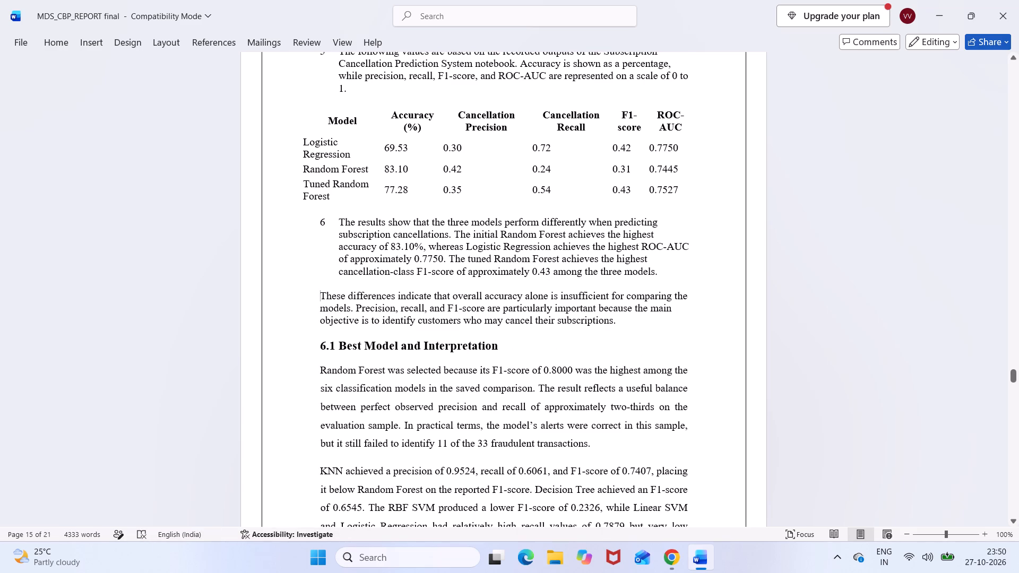
pyautogui.click(340, 223)
pyautogui.press('BackSpace')
pyautogui.press('BackSpace')
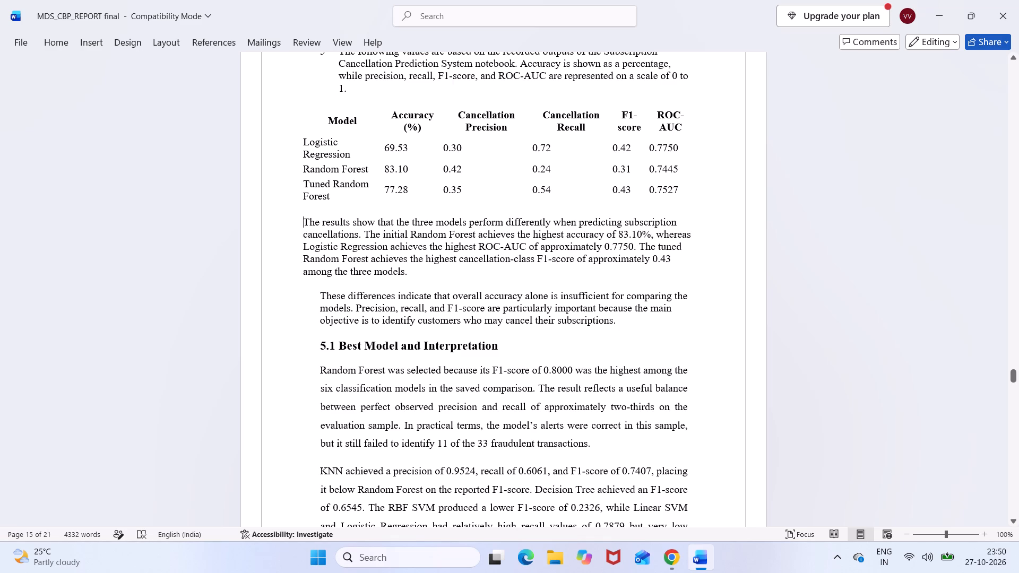
pyautogui.press('Down')
pyautogui.press('Down')
pyautogui.press('Down')
pyautogui.press('Down')
pyautogui.press('Down')
pyautogui.press('BackSpace')
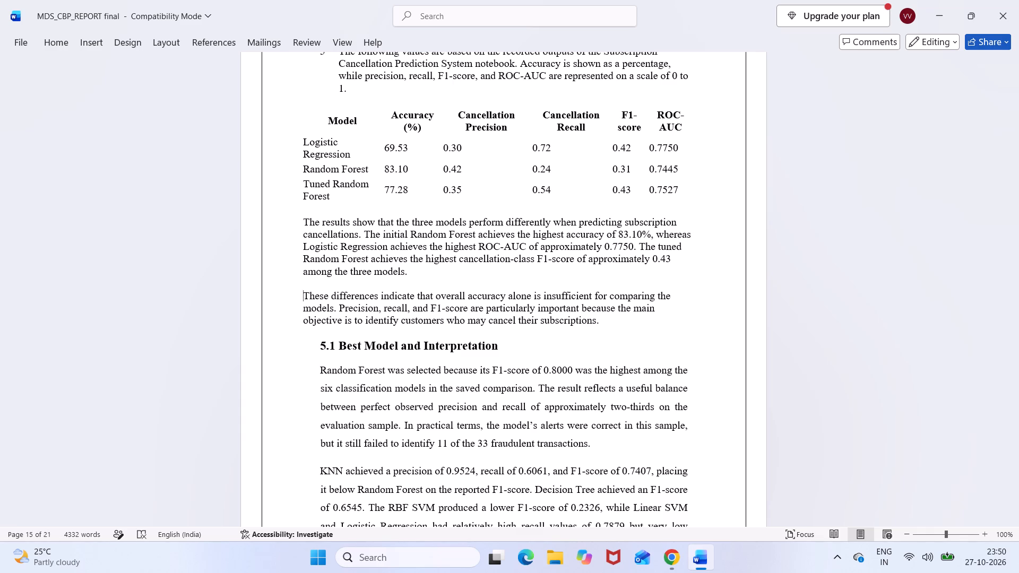
# Apply the plain grid table style with full borders to the whole model comparison table in section 4.1.
pyautogui.press('Up')
pyautogui.press('Up')
pyautogui.press('Up')
pyautogui.press('Up')
pyautogui.press('Up')
pyautogui.press('Up')
pyautogui.press('Up')
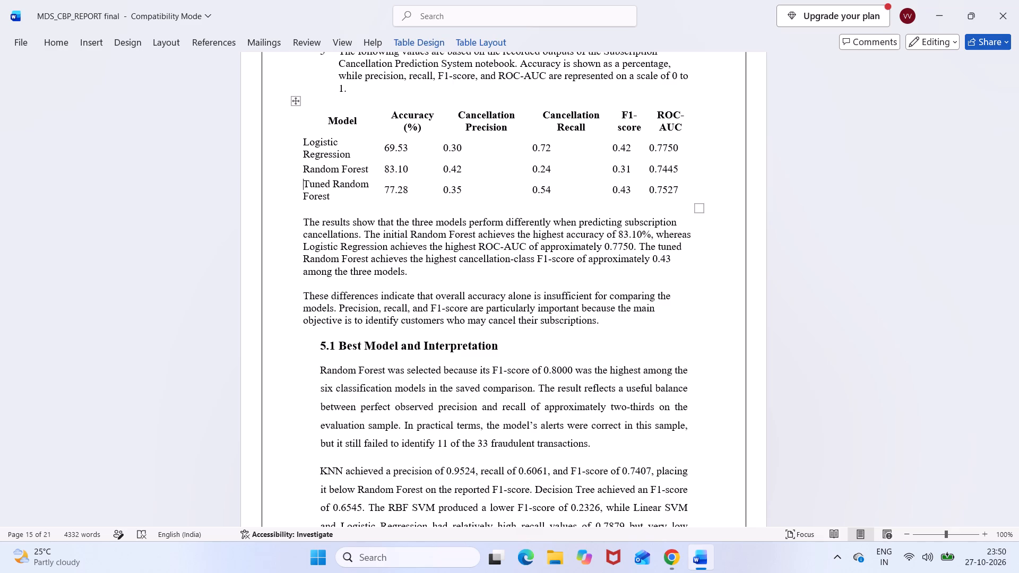
pyautogui.press('Up')
pyautogui.press('Up')
pyautogui.press('Up')
pyautogui.press('Up')
pyautogui.moveTo(319, 116); pyautogui.dragTo(319, 118)
pyautogui.moveTo(319, 118); pyautogui.dragTo(326, 119)
pyautogui.moveTo(326, 119); pyautogui.dragTo(700, 196)
pyautogui.click(64, 35)
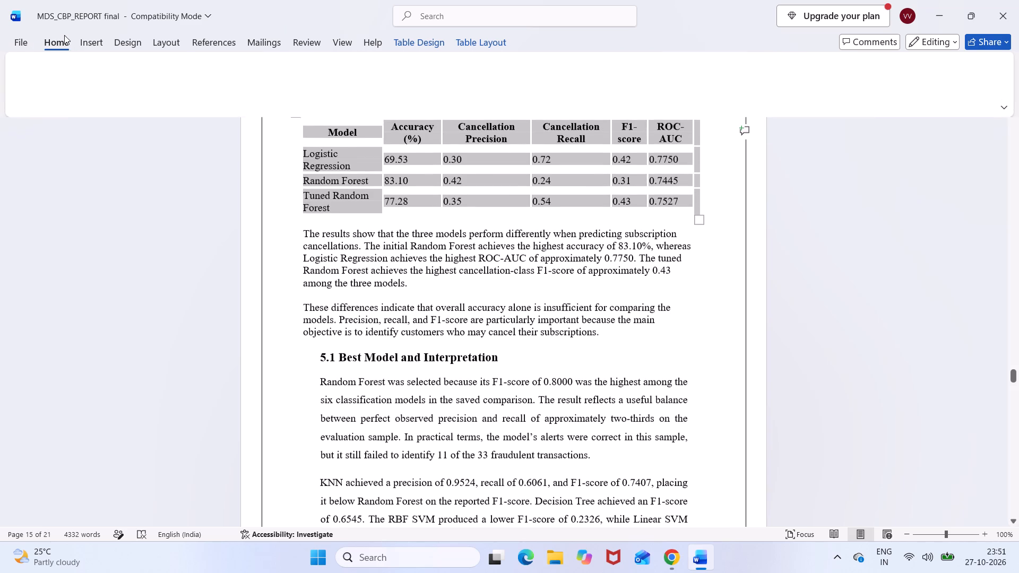
pyautogui.click(434, 37)
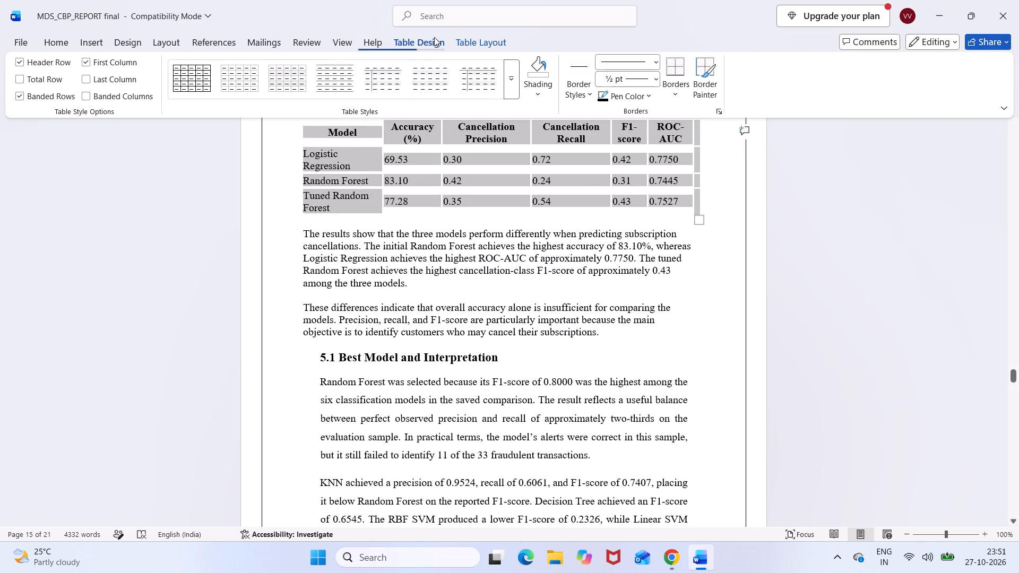
pyautogui.click(202, 68)
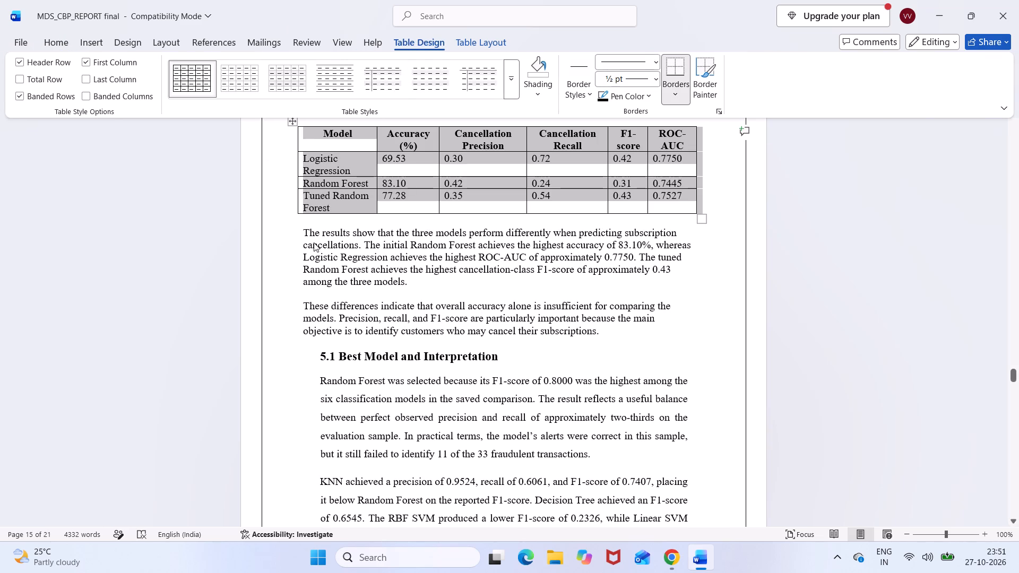
pyautogui.click(287, 218)
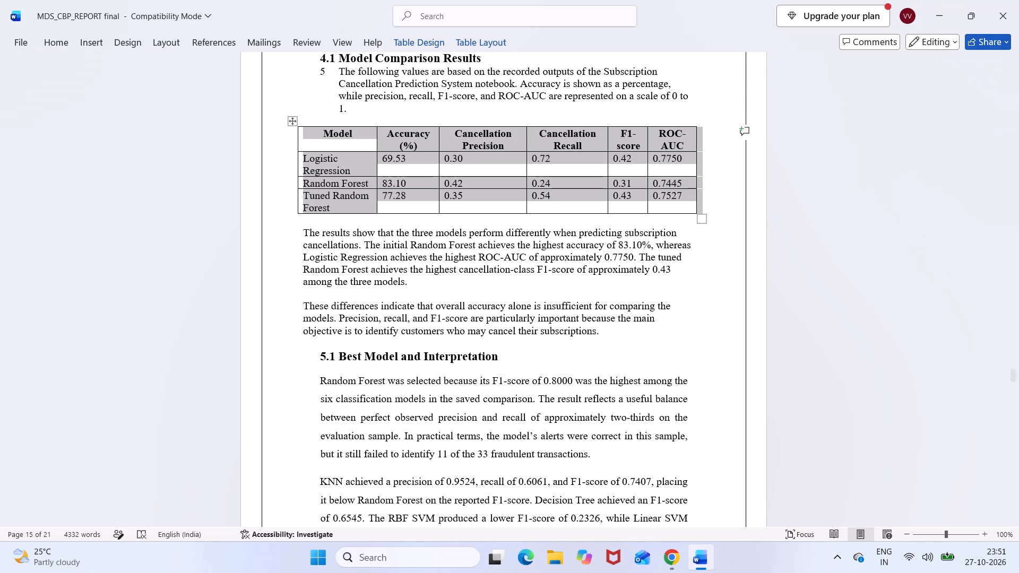
# Remove the list numbering and left indent from the intro paragraph under the 4.1 Model Comparison Results heading.
pyautogui.scroll(2, 287, 218)
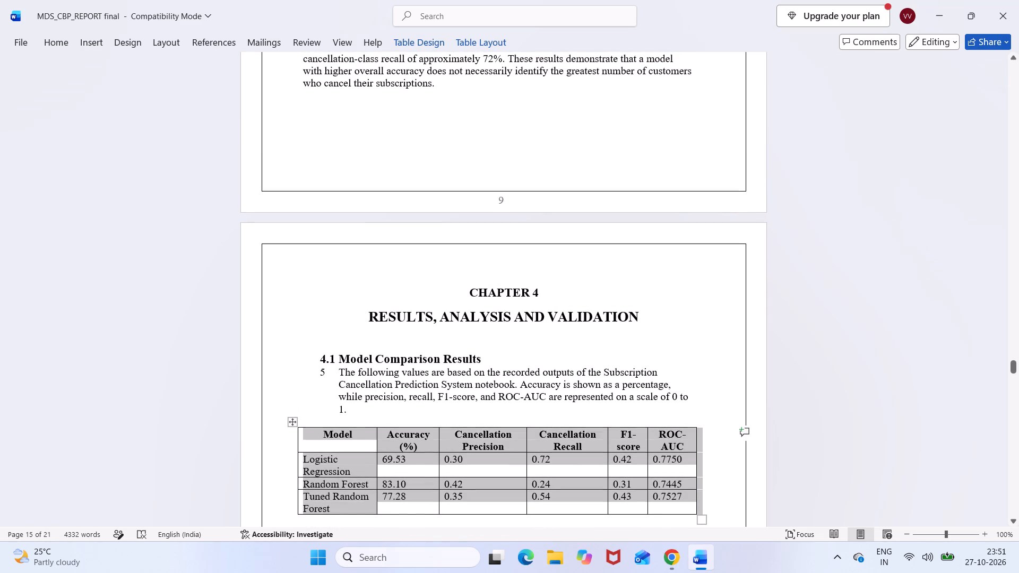
pyautogui.click(340, 366)
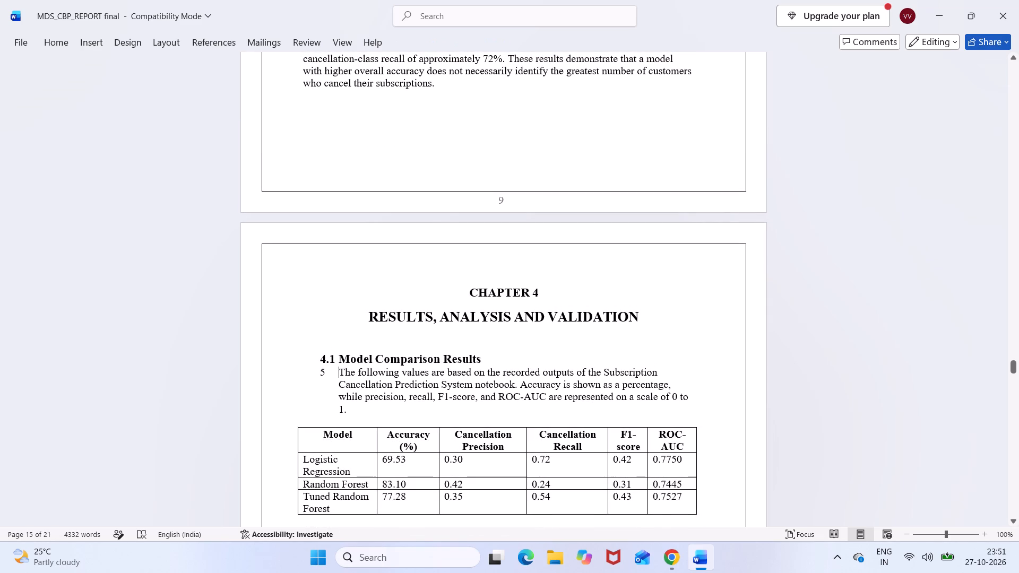
pyautogui.press('BackSpace')
pyautogui.press('BackSpace')
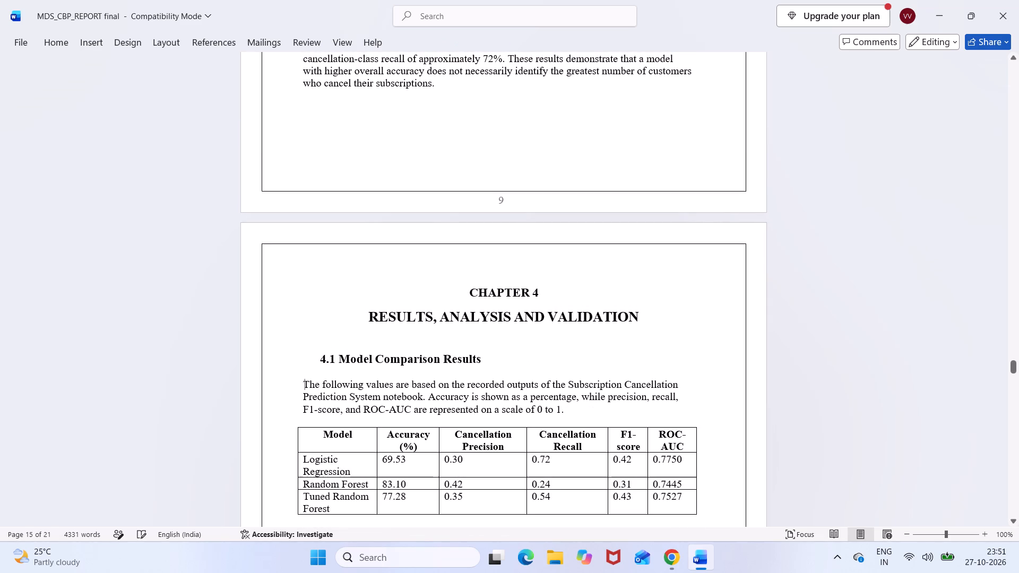
# Replace the automatic numbering of the Model Comparison Results heading with a manually entered 4.1, aligned to the left text margin.
pyautogui.hscroll(1, 488, 398)
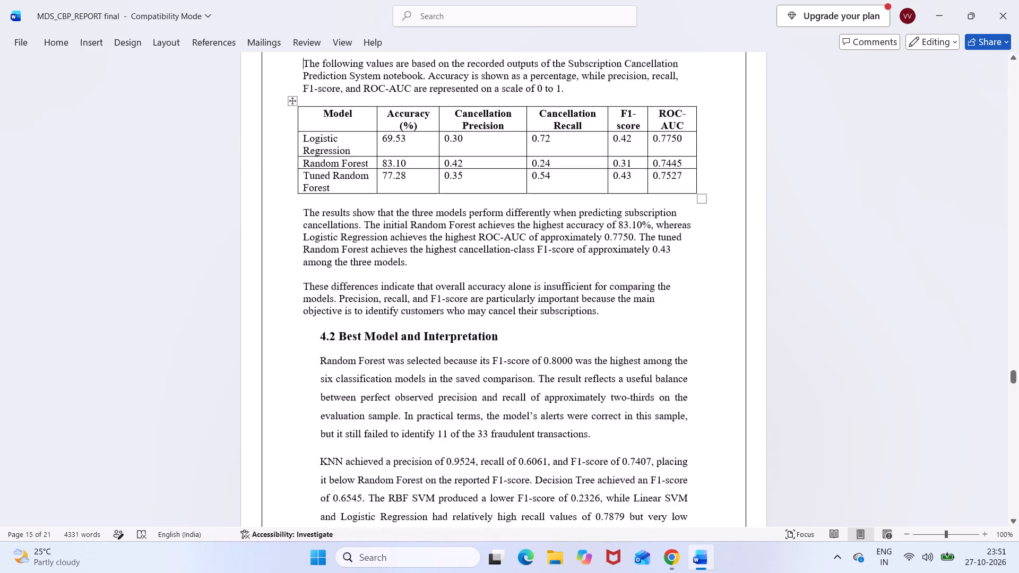
pyautogui.hscroll(1, 488, 398)
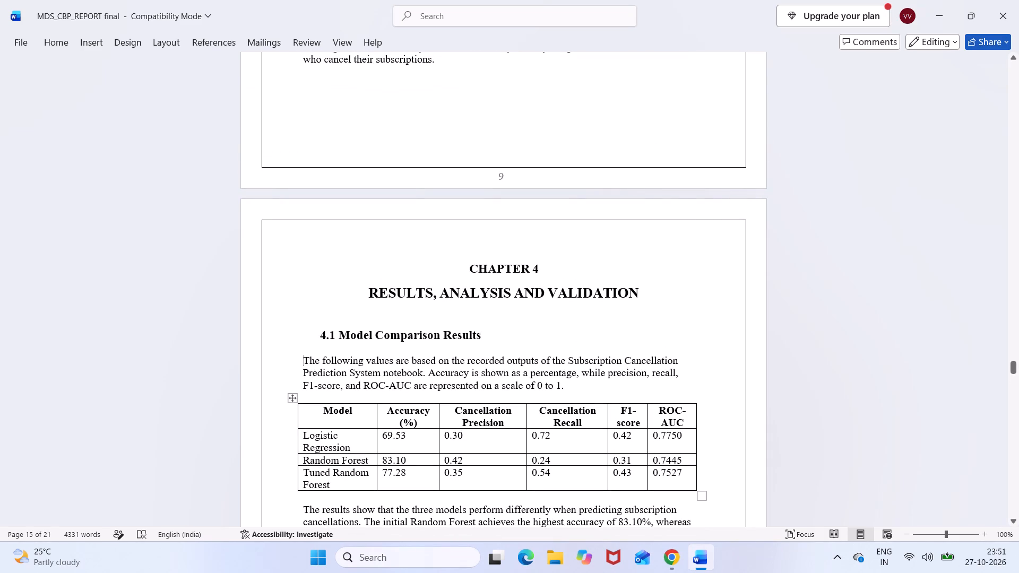
pyautogui.click(320, 331)
pyautogui.press('Left')
pyautogui.press('Left')
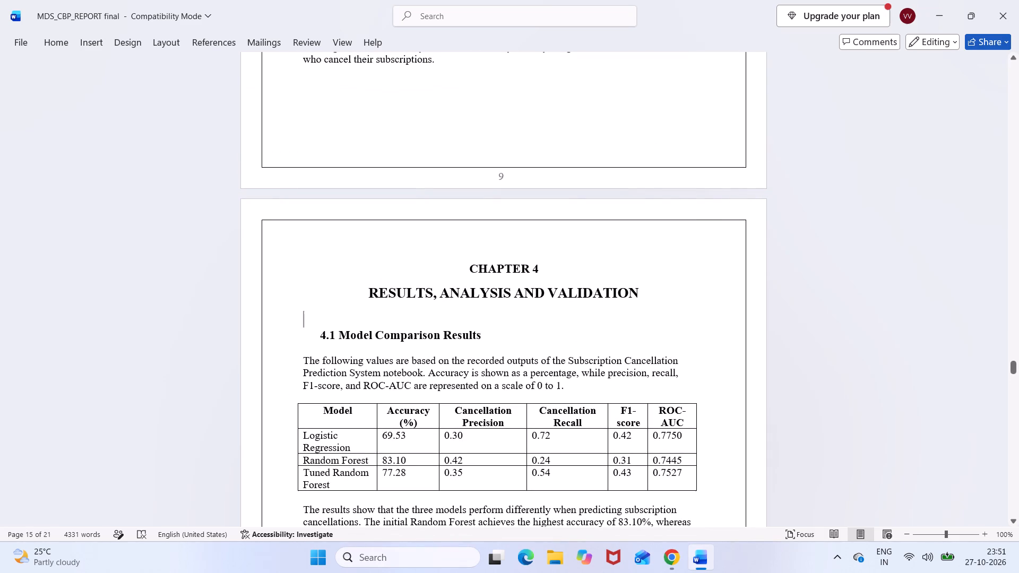
pyautogui.press('Right')
pyautogui.press('Left')
pyautogui.press('Down')
pyautogui.press('Left')
pyautogui.press('Left')
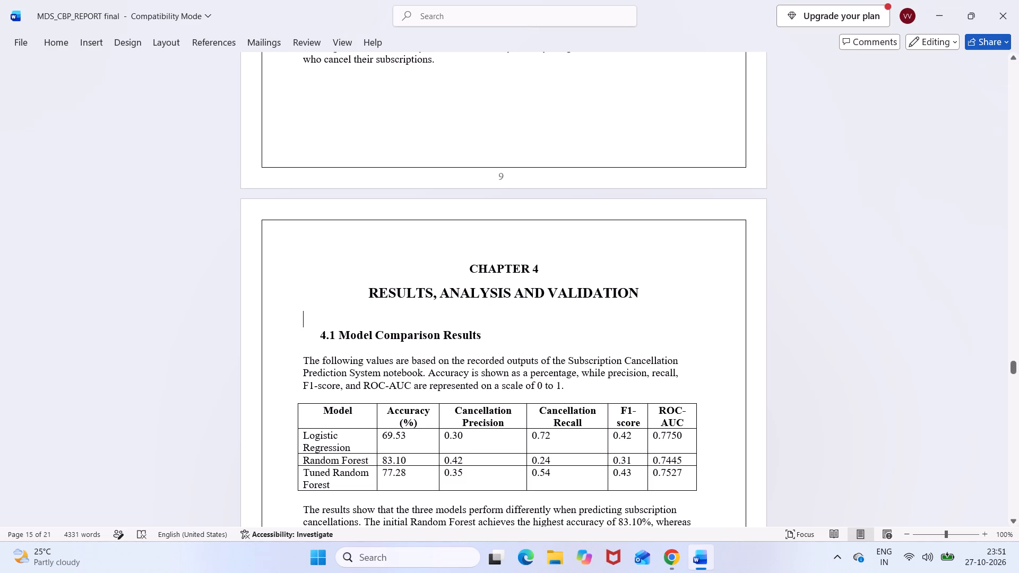
pyautogui.click(321, 334)
pyautogui.press('BackSpace')
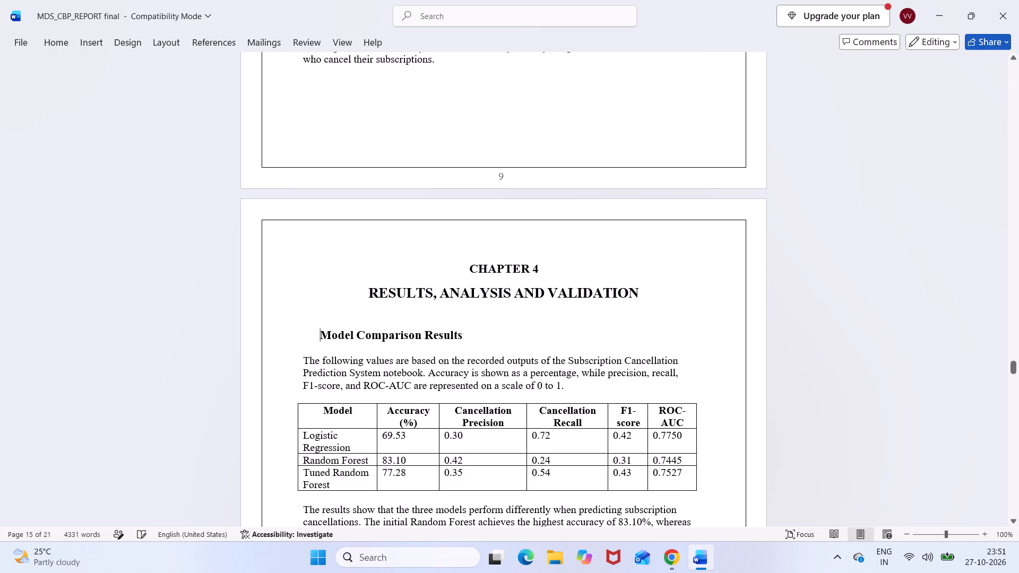
pyautogui.press('BackSpace')
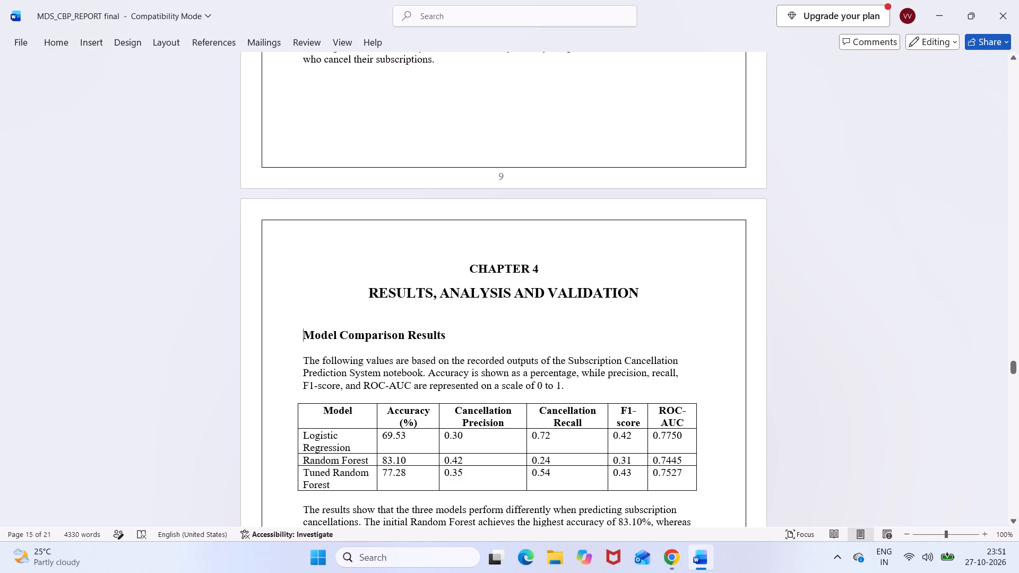
pyautogui.write('4.1')
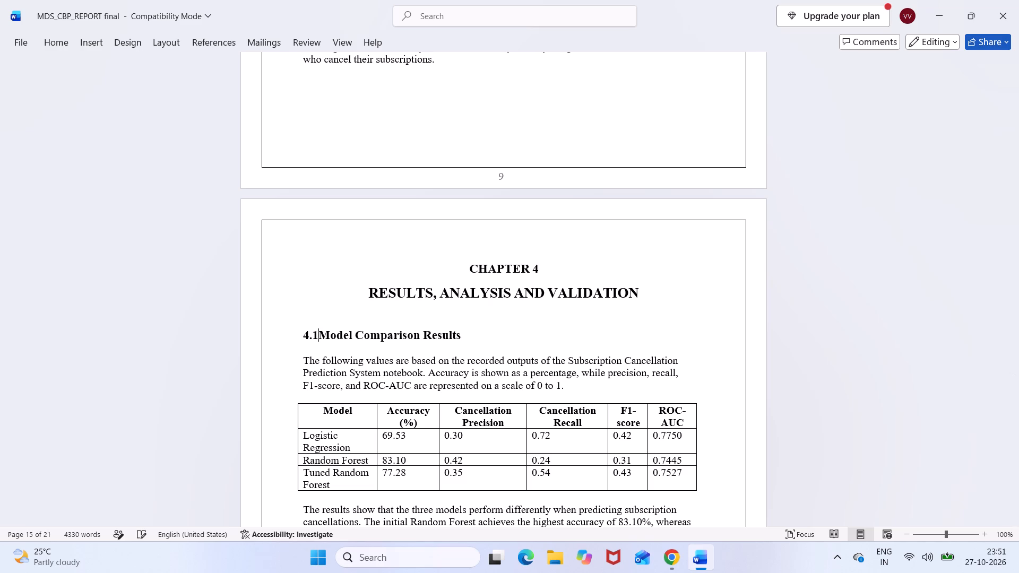
pyautogui.press('space')
pyautogui.press('space')
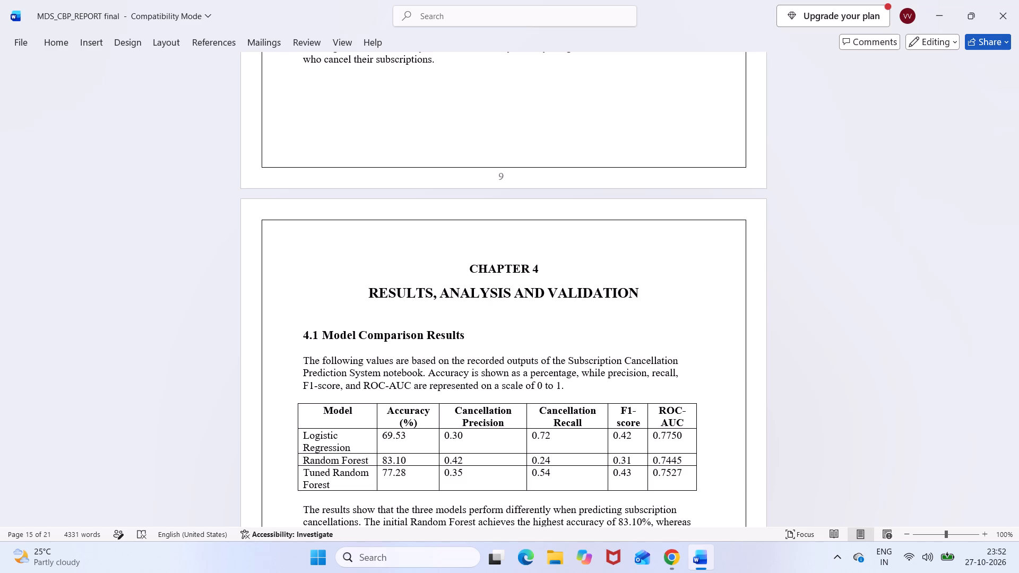
# Replace the automatic number of the Best Model and Interpretation heading with 4.2, aligned to the left text margin and spaced from the title.
pyautogui.scroll(-3, 440, 341)
pyautogui.scroll(1, 440, 341)
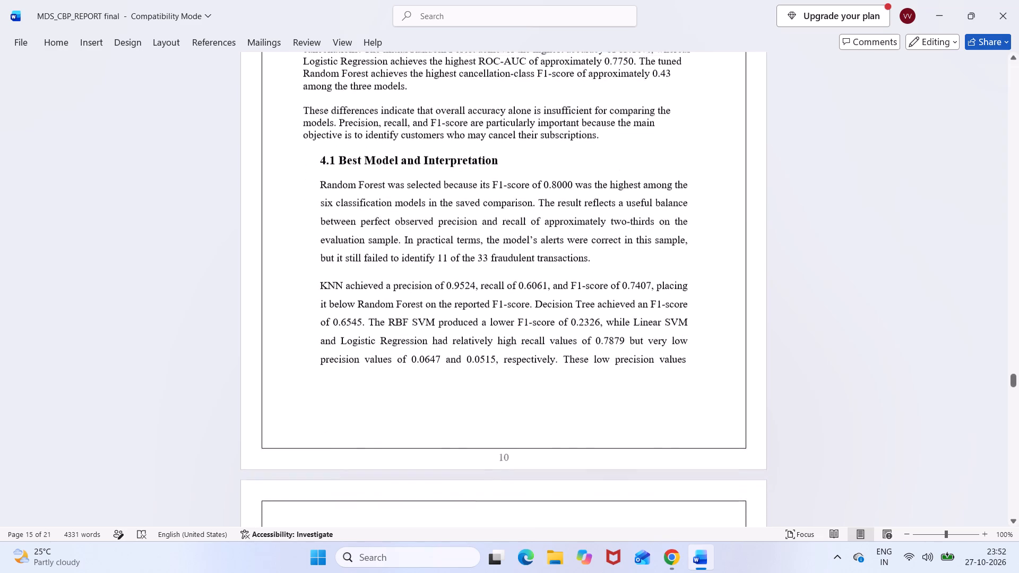
pyautogui.scroll(1, 440, 341)
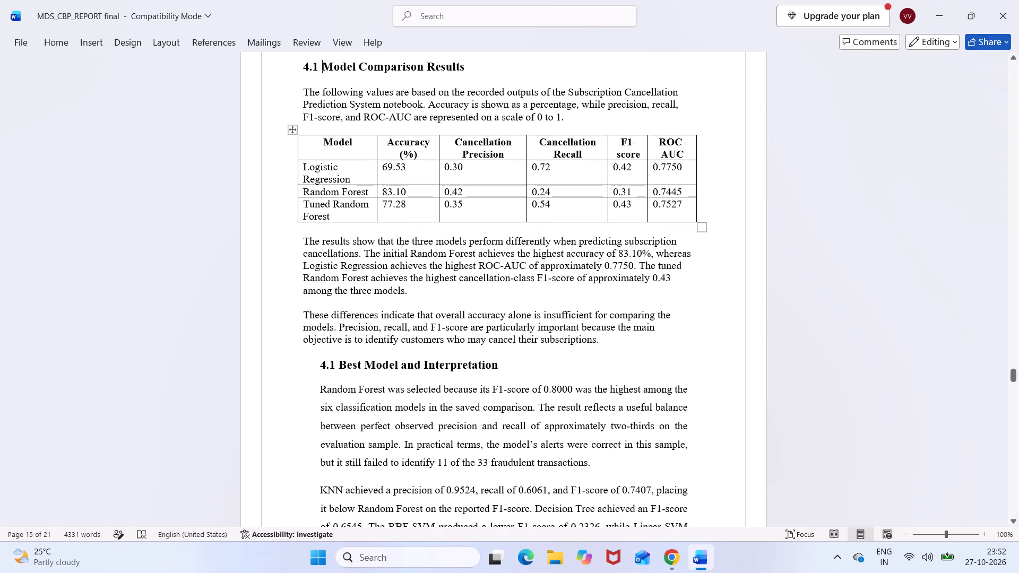
pyautogui.click(335, 367)
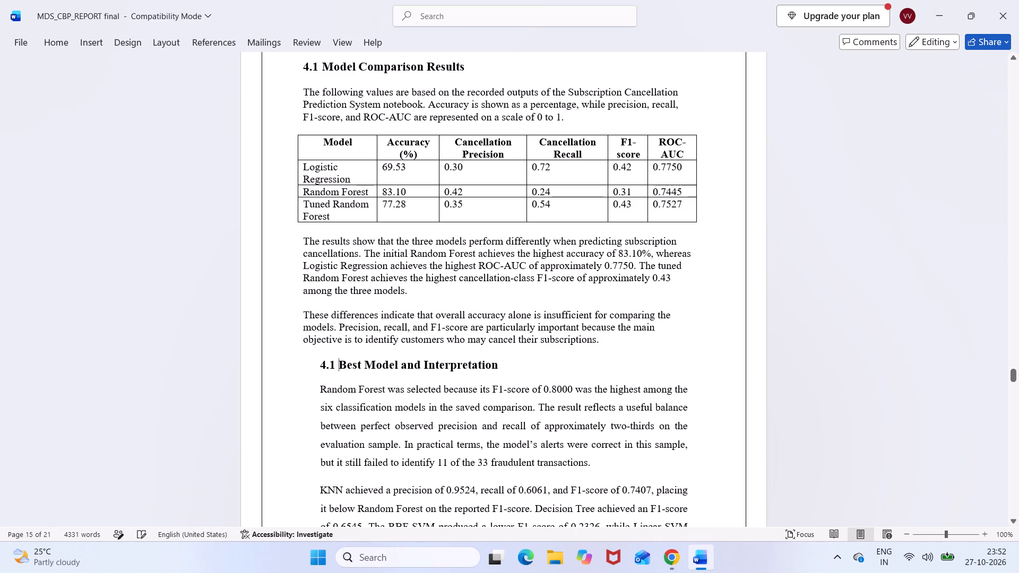
pyautogui.press('BackSpace')
pyautogui.write('4.2')
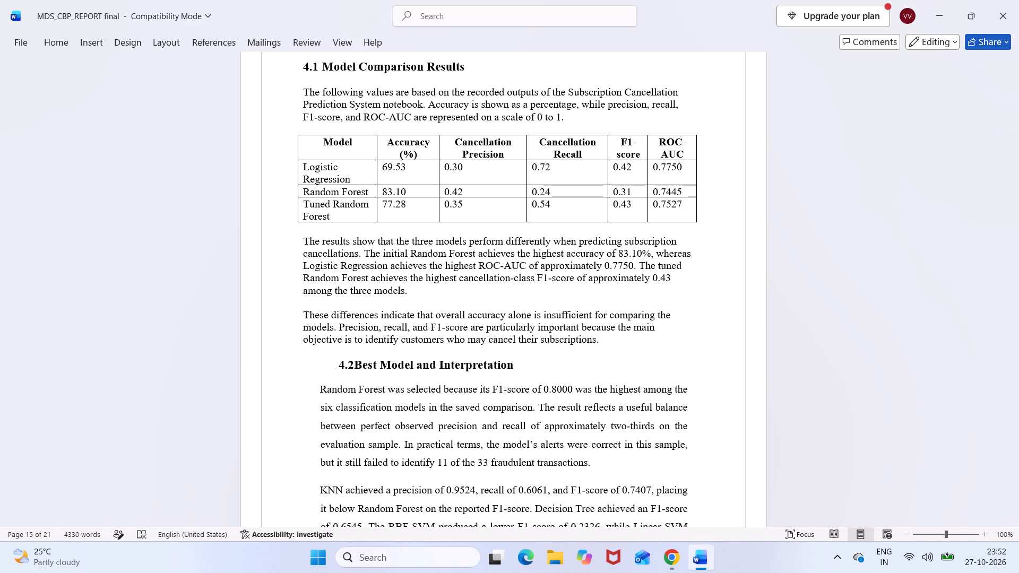
pyautogui.press('space')
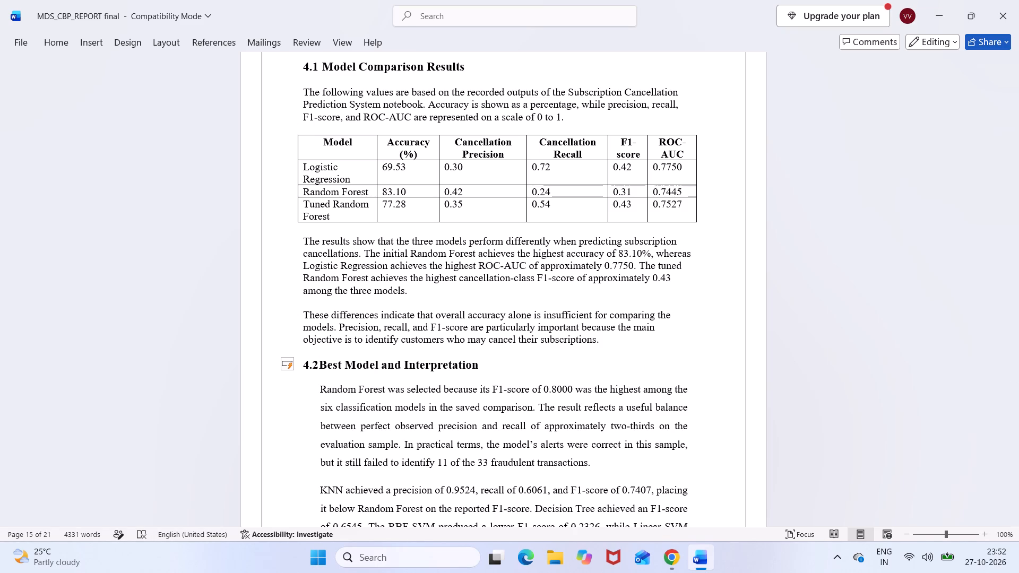
pyautogui.press('space')
pyautogui.press('space')
pyautogui.scroll(-1, 335, 367)
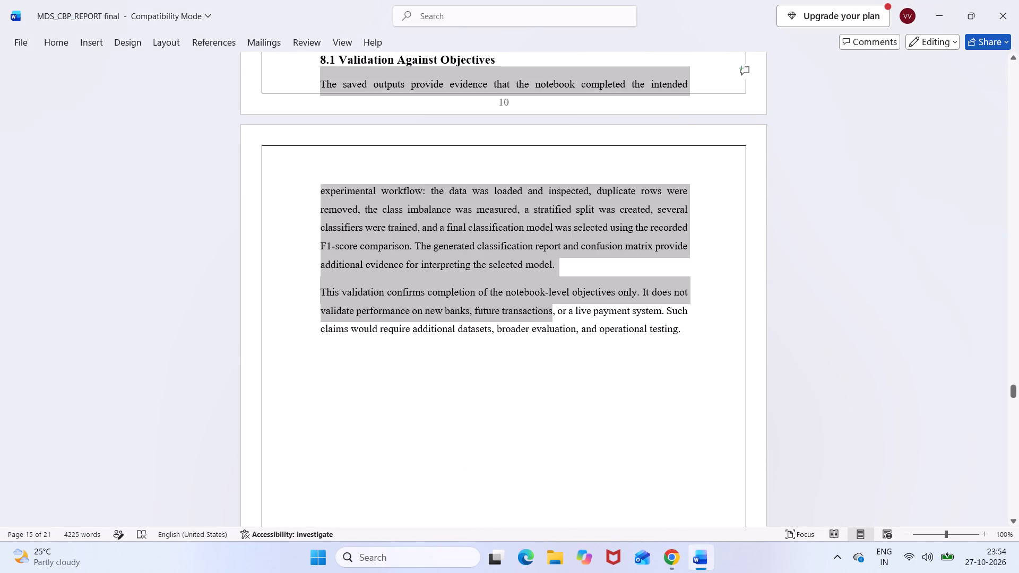
pyautogui.moveTo(513, 320); pyautogui.dragTo(713, 429)
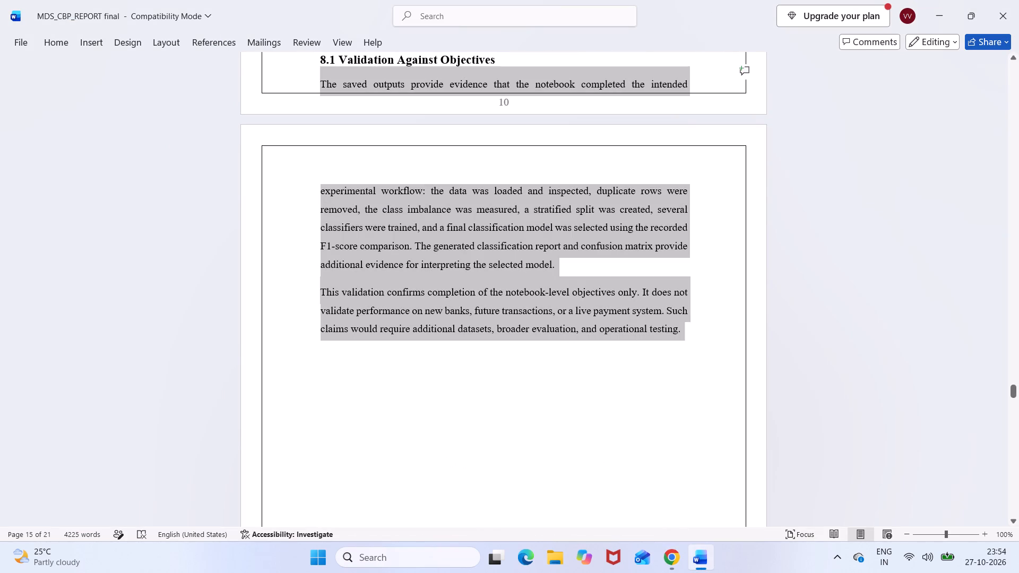
pyautogui.moveTo(713, 429); pyautogui.dragTo(775, 503)
pyautogui.hotkey('ctrl', 'v')
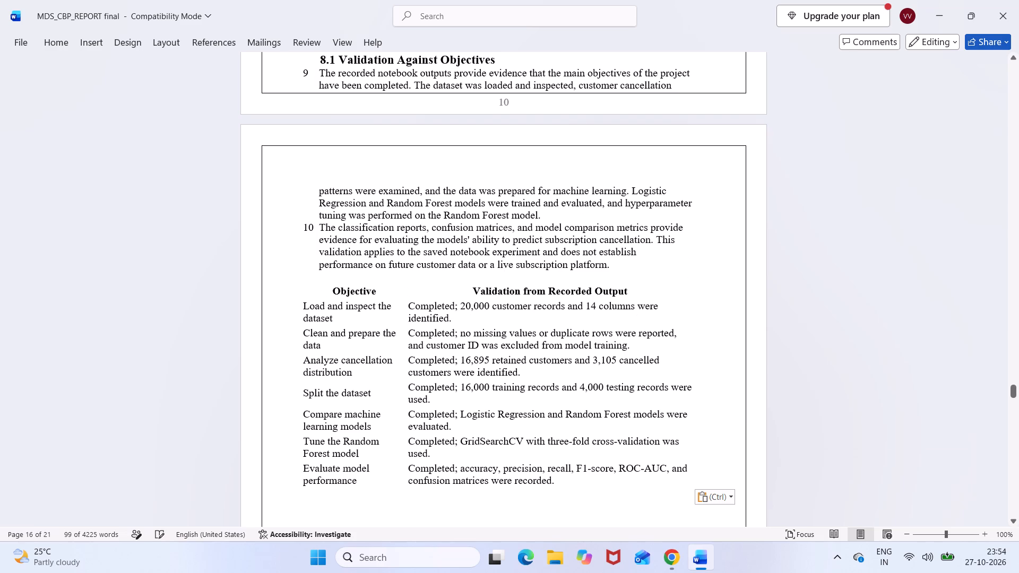
# Clear all cell contents of the old bordered Objective / Validation from recorded output table above the Limitations and Technical Considerations heading.
pyautogui.scroll(-7, 775, 503)
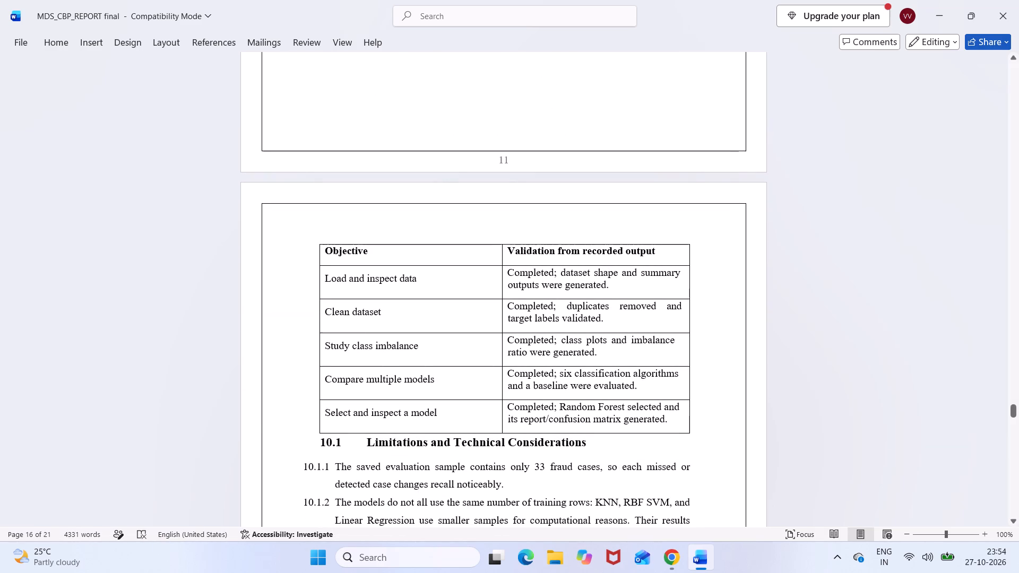
pyautogui.moveTo(303, 229); pyautogui.dragTo(515, 303)
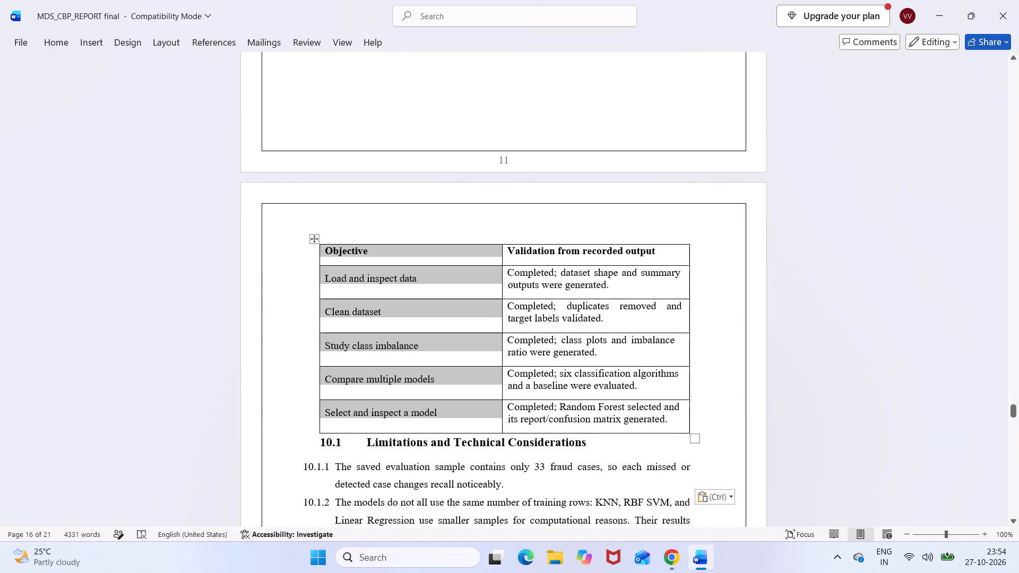
pyautogui.moveTo(515, 303); pyautogui.dragTo(626, 363)
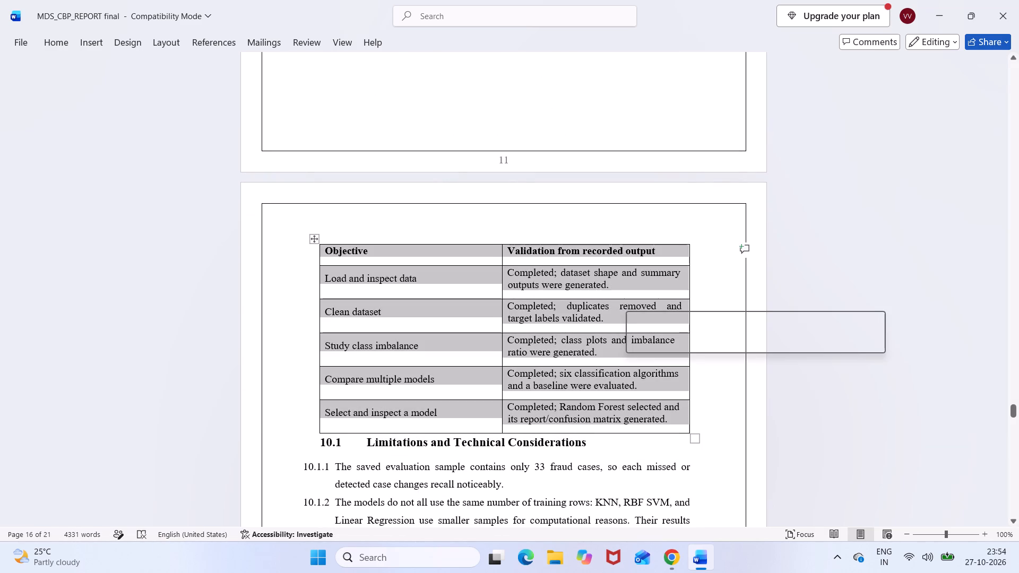
pyautogui.press('Delete')
pyautogui.press('Delete')
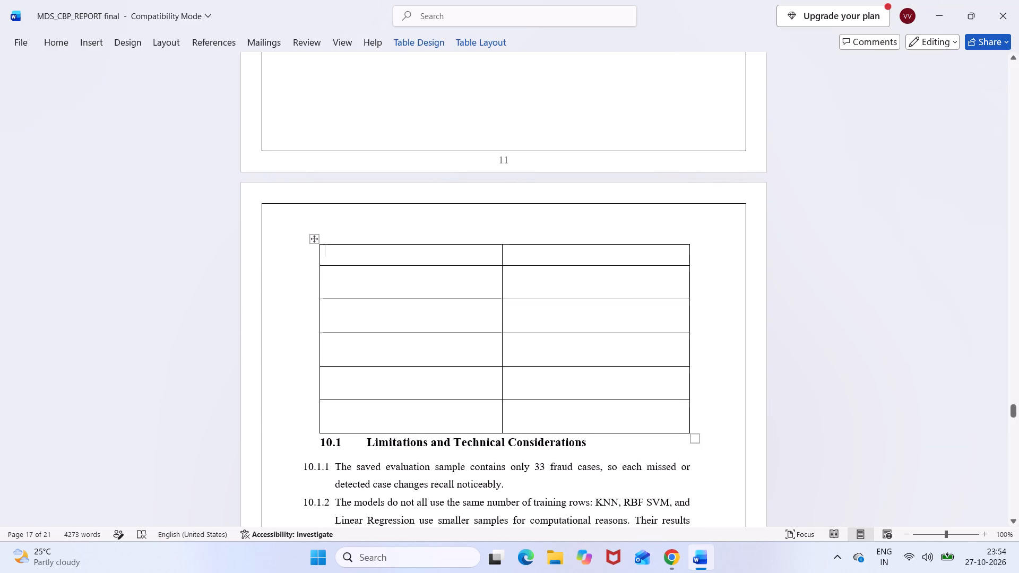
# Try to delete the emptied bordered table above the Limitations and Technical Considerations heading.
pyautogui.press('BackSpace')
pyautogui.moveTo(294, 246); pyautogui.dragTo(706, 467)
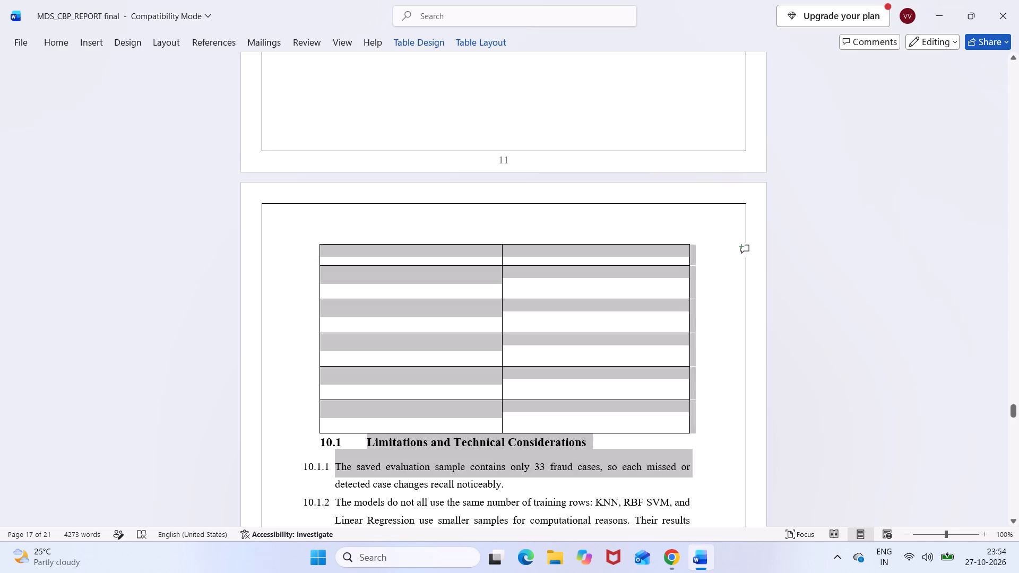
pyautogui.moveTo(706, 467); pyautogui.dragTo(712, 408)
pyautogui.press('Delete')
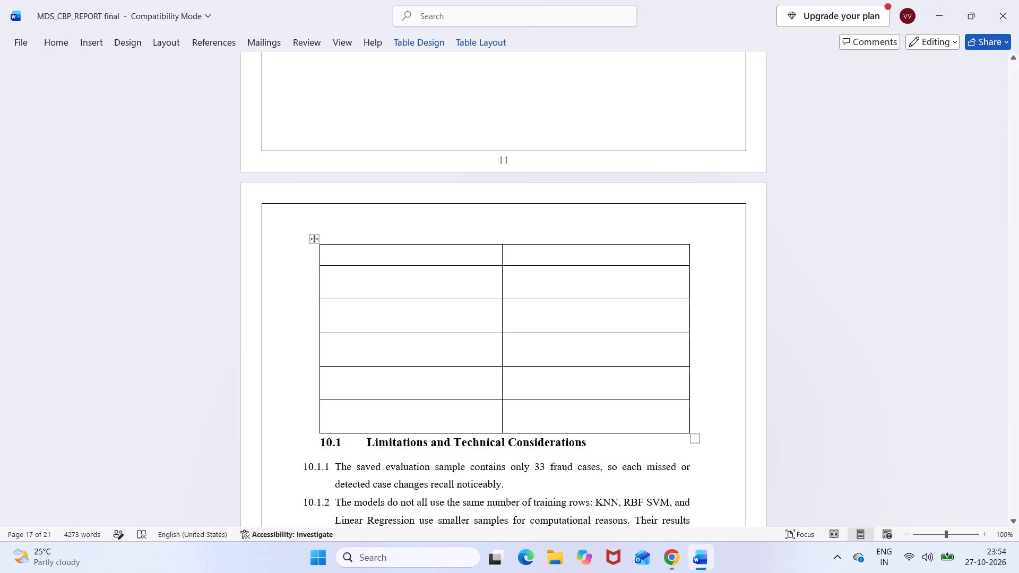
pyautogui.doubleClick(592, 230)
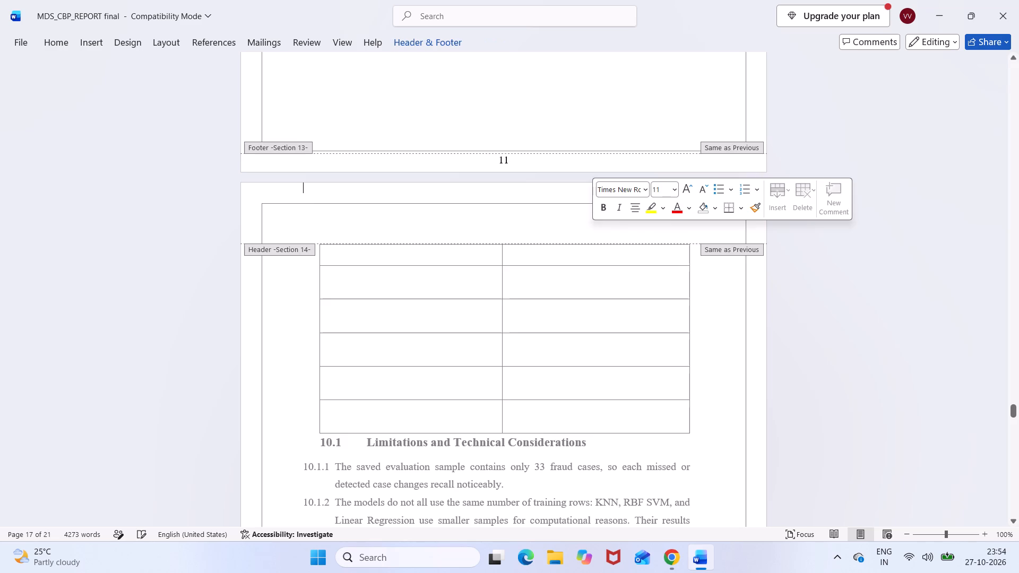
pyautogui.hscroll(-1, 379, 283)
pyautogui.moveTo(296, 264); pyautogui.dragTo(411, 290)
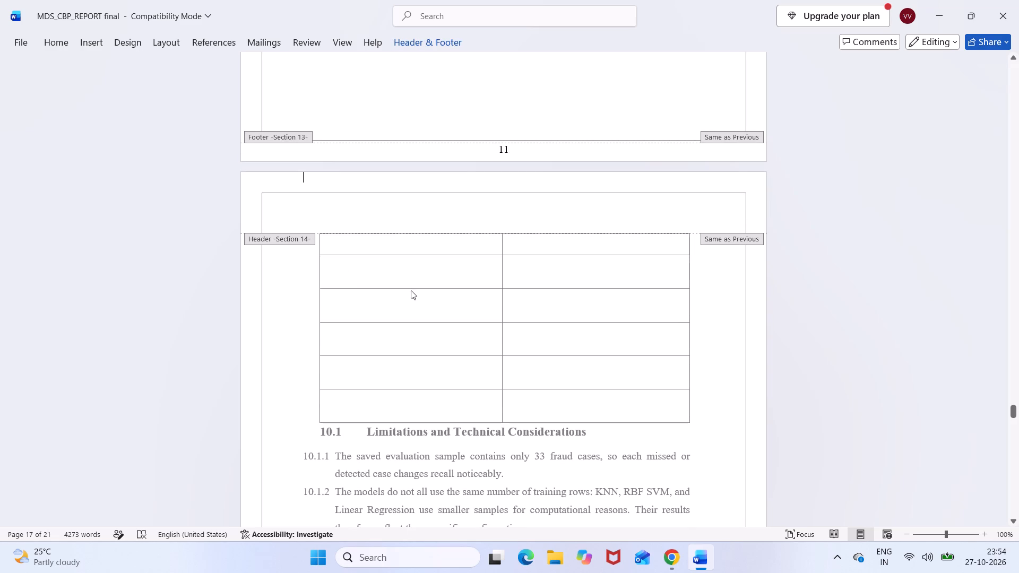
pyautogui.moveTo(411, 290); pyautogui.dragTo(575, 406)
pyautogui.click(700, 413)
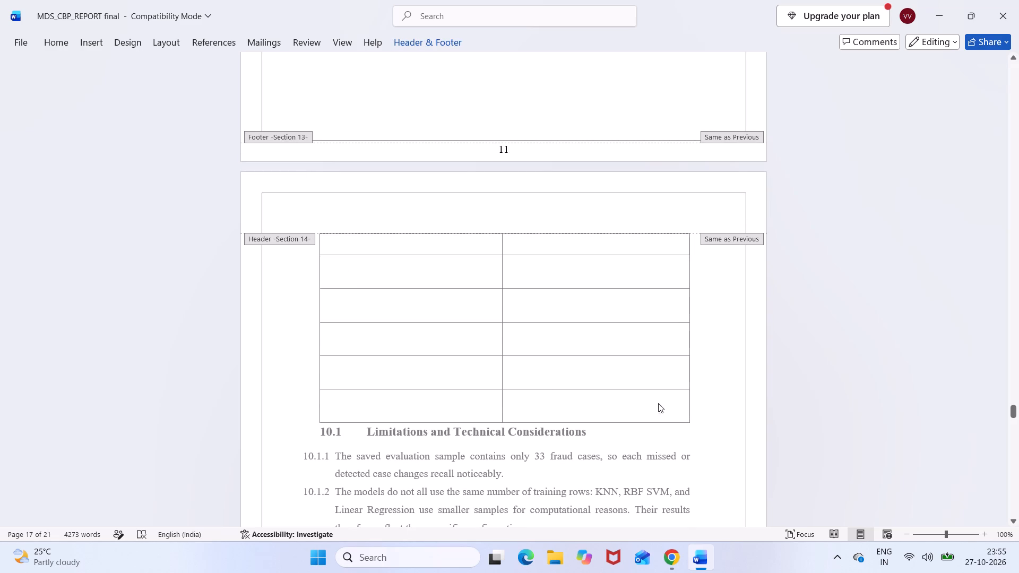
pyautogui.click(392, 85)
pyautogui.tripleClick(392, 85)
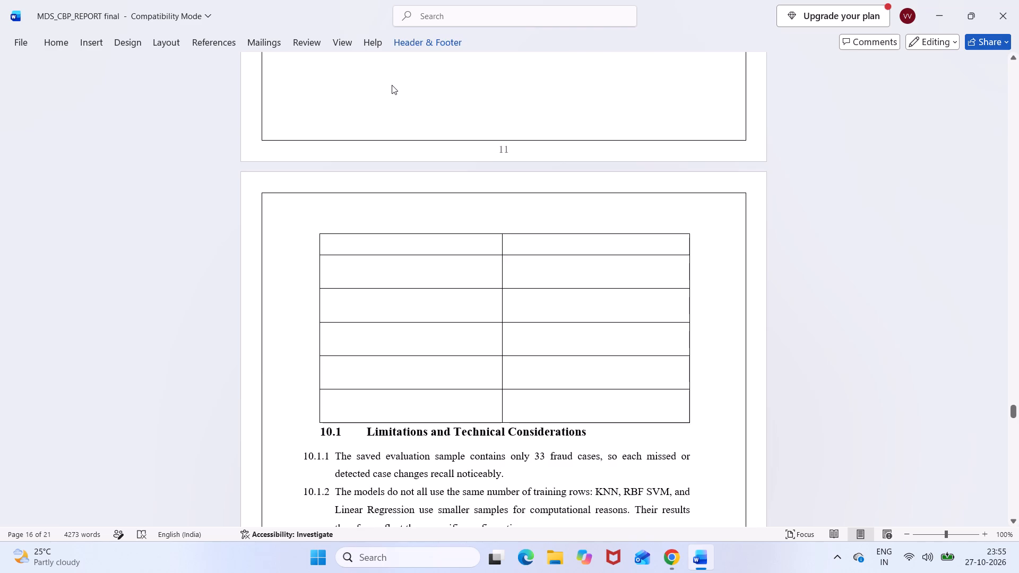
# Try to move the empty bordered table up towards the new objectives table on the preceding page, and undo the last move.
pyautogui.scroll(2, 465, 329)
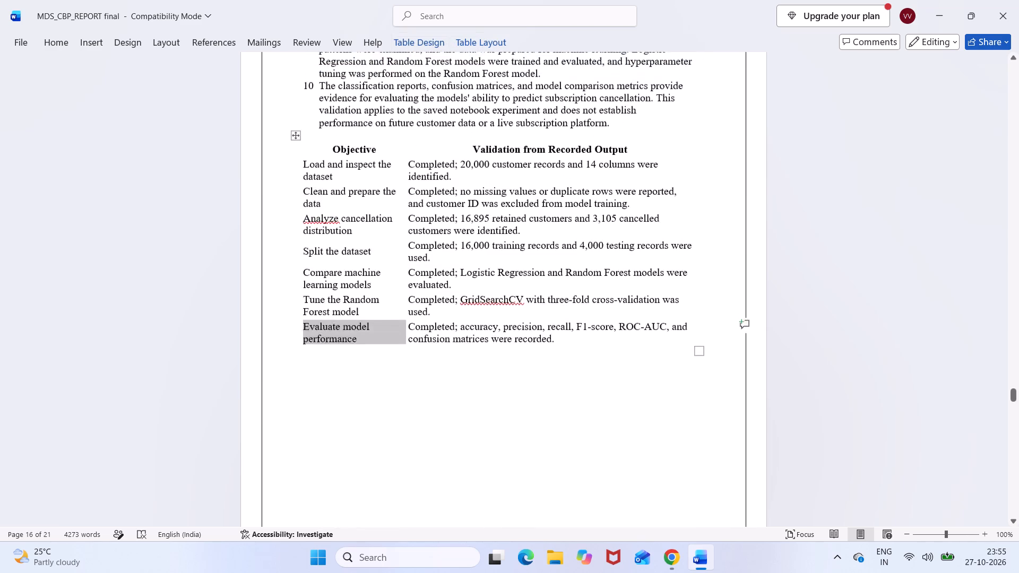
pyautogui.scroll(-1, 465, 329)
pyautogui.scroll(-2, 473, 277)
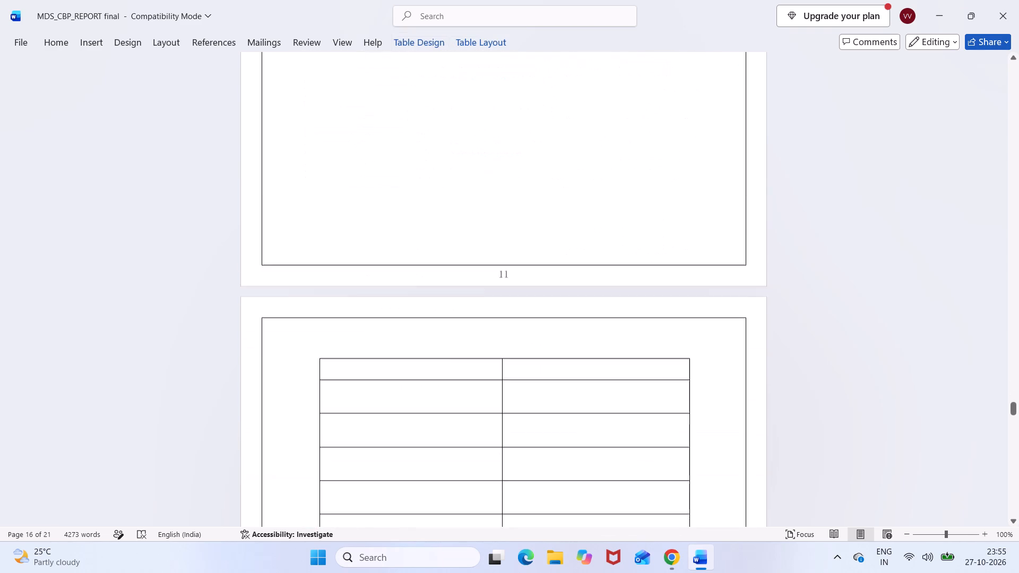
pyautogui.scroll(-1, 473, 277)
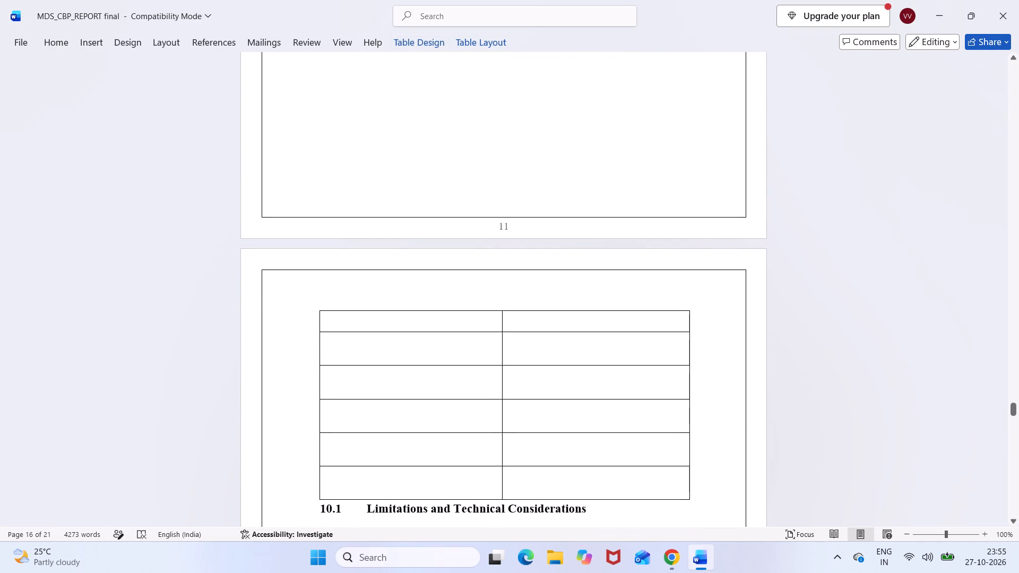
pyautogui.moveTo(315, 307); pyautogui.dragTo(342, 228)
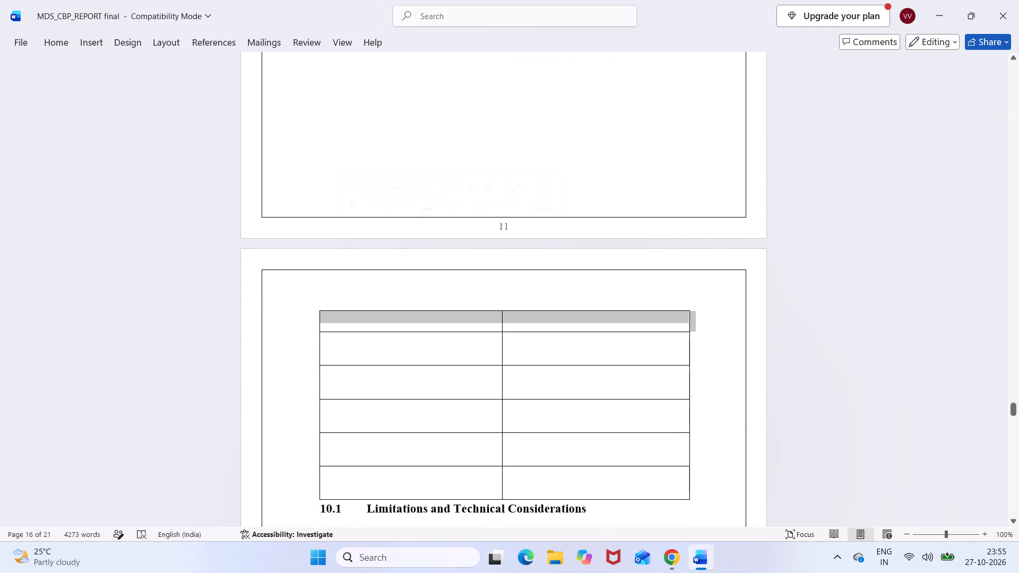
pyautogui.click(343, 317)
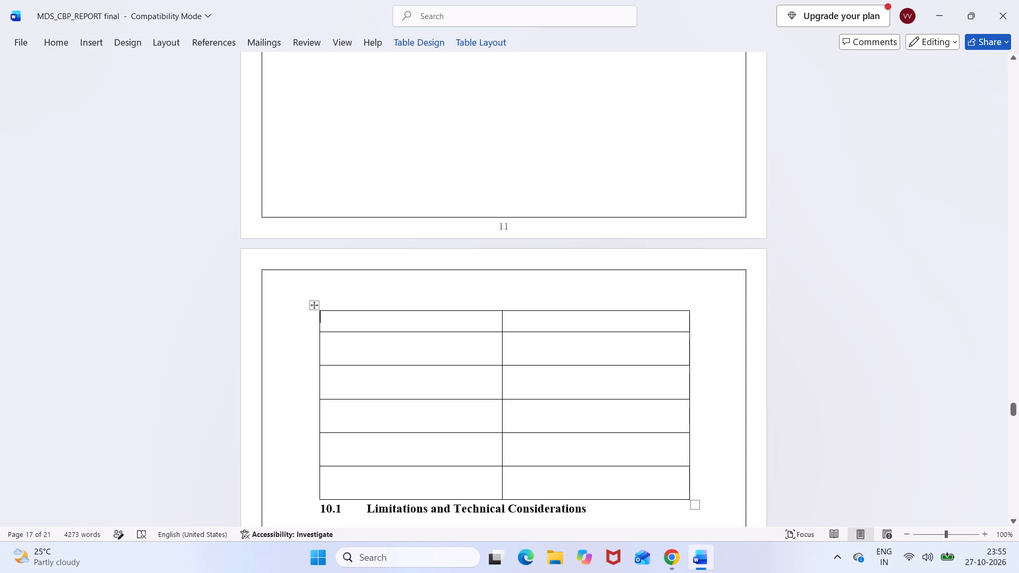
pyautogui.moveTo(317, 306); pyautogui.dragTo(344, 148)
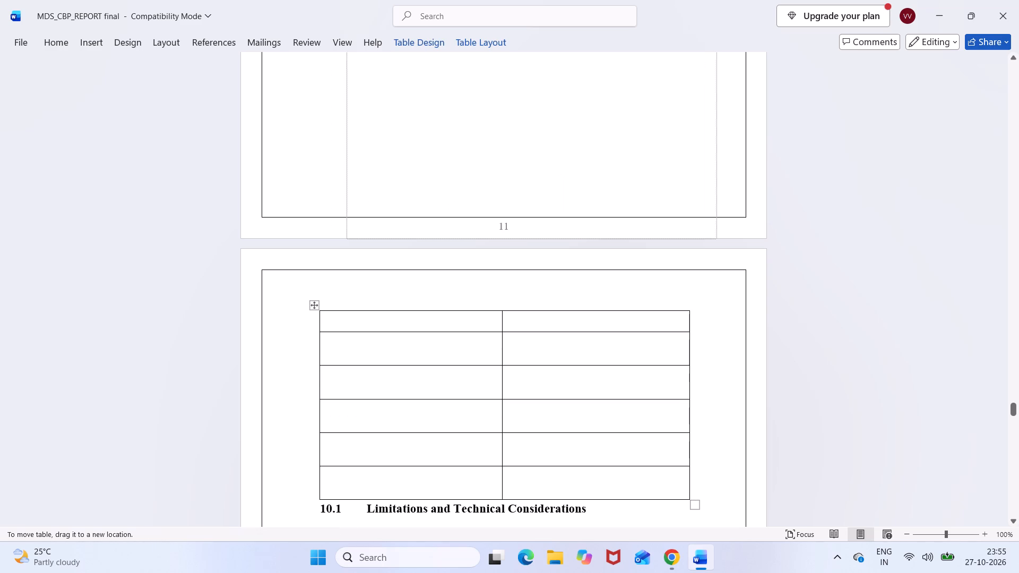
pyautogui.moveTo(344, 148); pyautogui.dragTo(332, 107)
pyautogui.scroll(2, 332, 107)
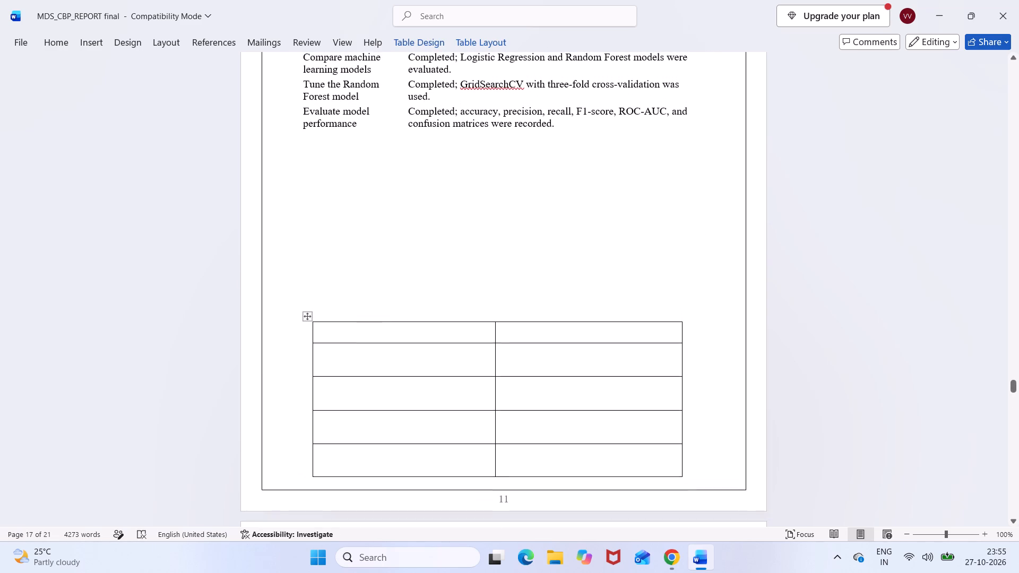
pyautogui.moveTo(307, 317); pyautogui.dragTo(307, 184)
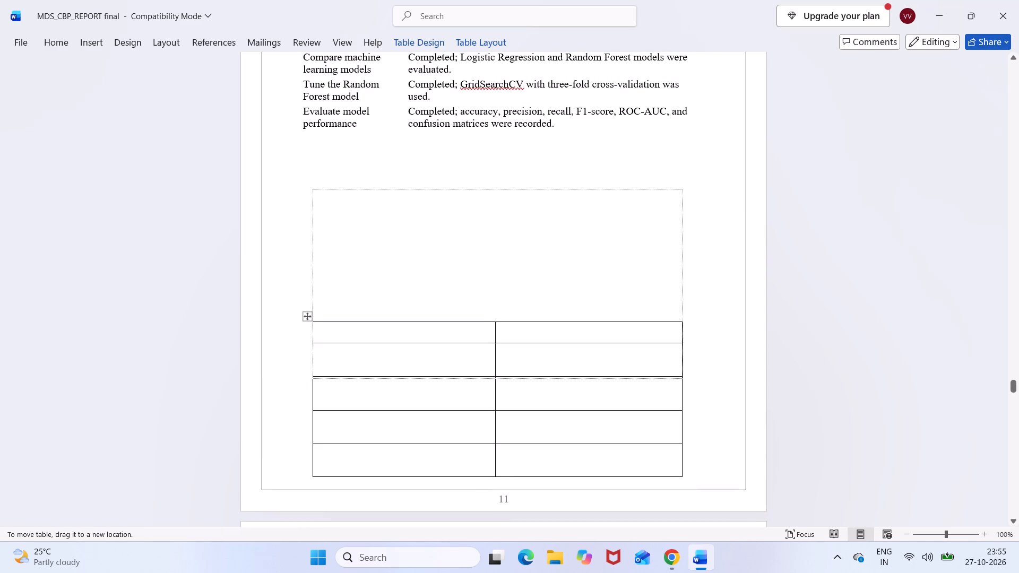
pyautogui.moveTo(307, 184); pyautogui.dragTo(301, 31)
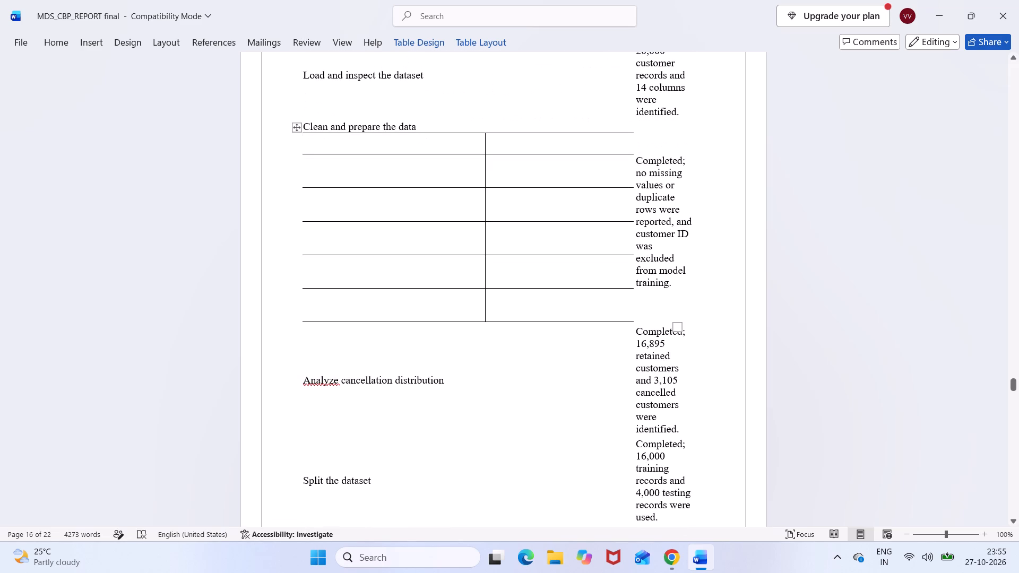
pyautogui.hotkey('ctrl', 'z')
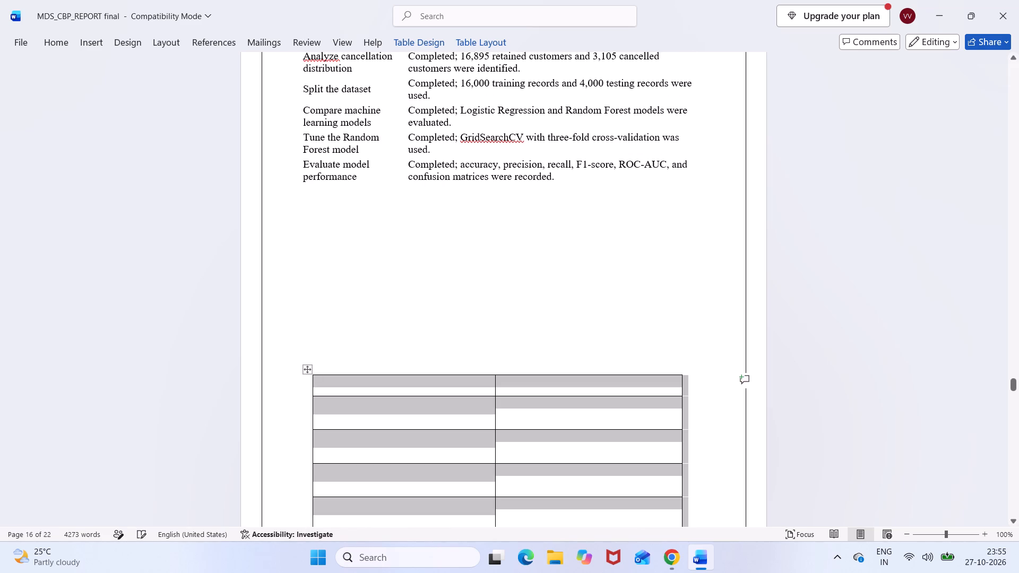
# Delete the entire empty bordered two-column table below the new objectives table.
pyautogui.press('Delete')
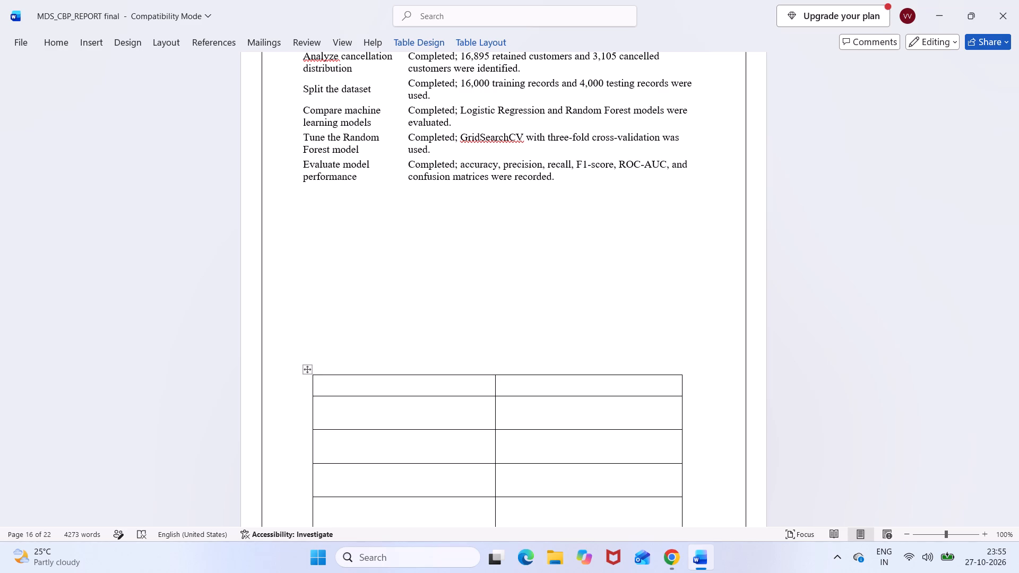
pyautogui.moveTo(305, 365); pyautogui.dragTo(389, 416)
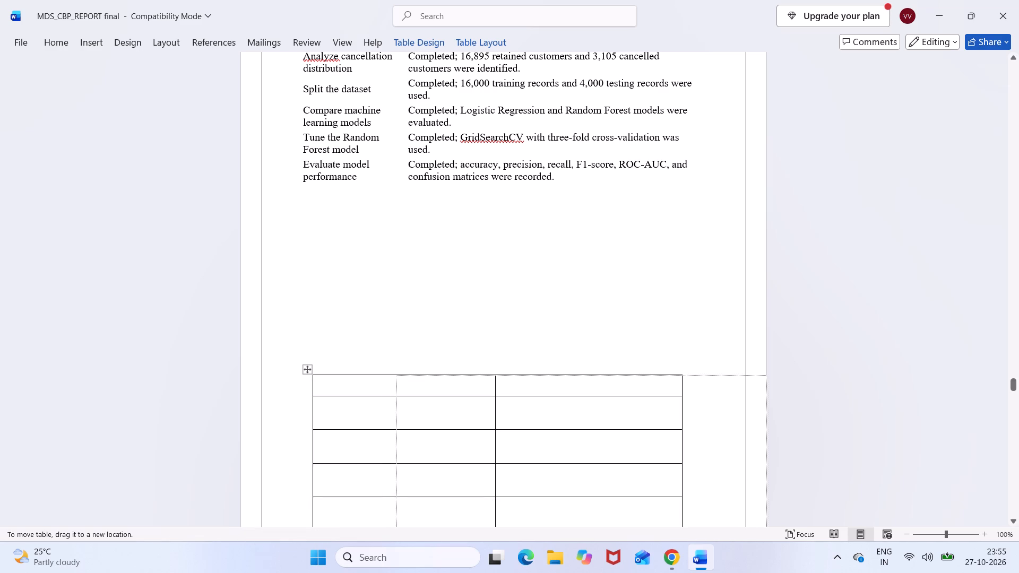
pyautogui.moveTo(389, 416); pyautogui.dragTo(392, 416)
pyautogui.click(420, 395)
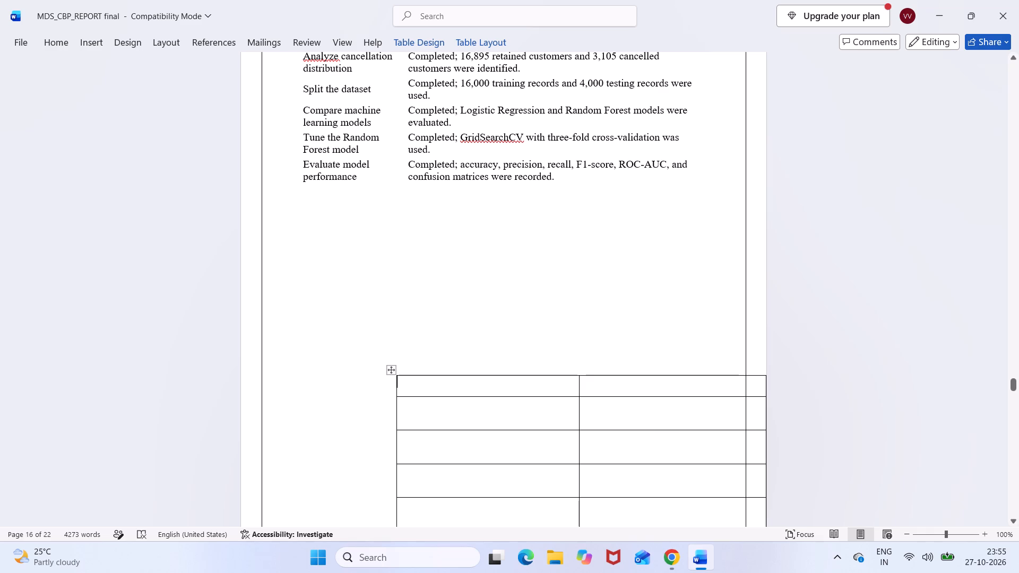
pyautogui.rightClick(420, 395)
pyautogui.click(633, 429)
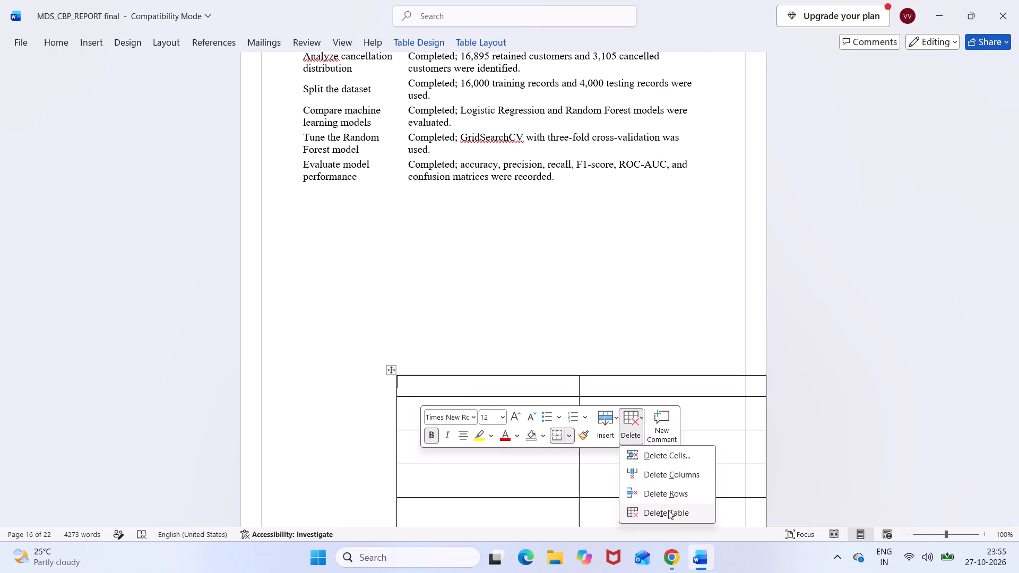
pyautogui.click(668, 510)
pyautogui.scroll(-2, 521, 357)
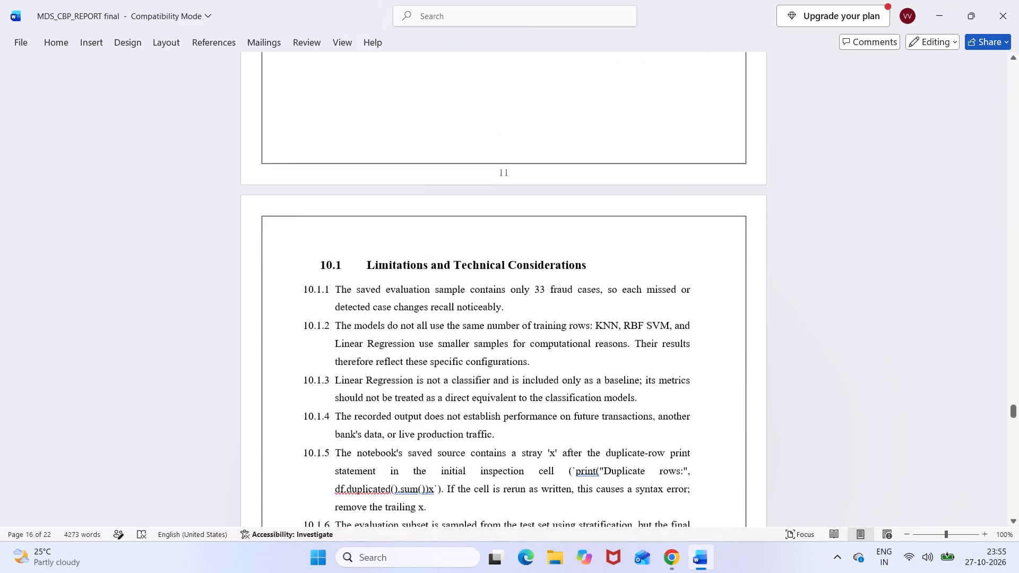
pyautogui.scroll(-1, 521, 357)
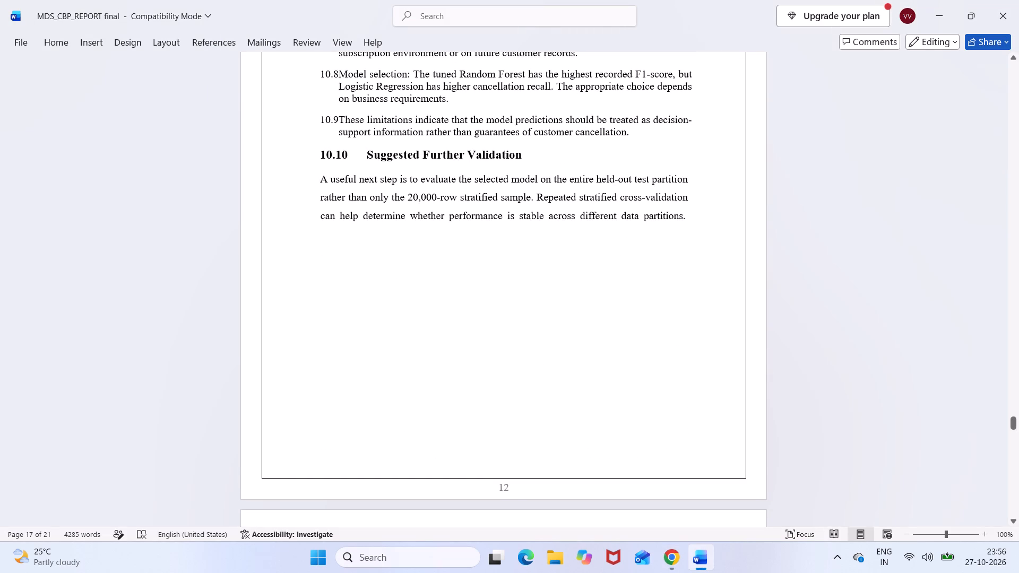
pyautogui.moveTo(318, 179); pyautogui.dragTo(548, 384)
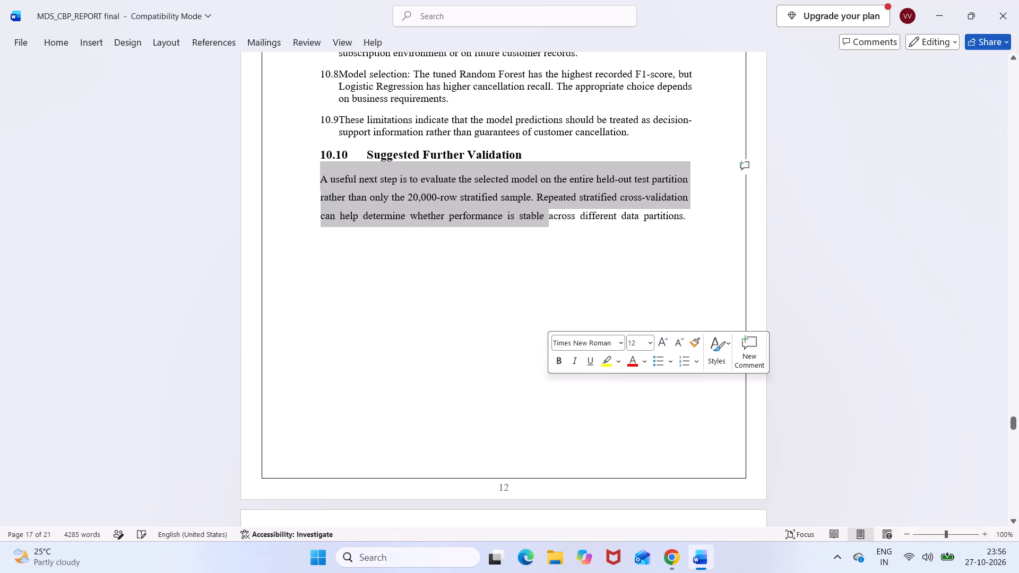
pyautogui.moveTo(316, 180); pyautogui.dragTo(344, 175)
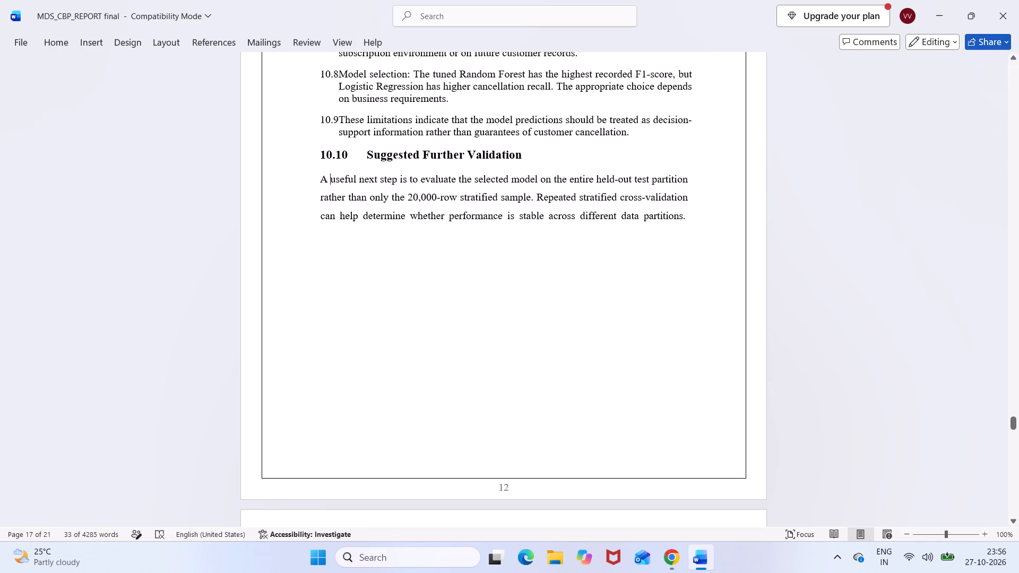
pyautogui.click(314, 176)
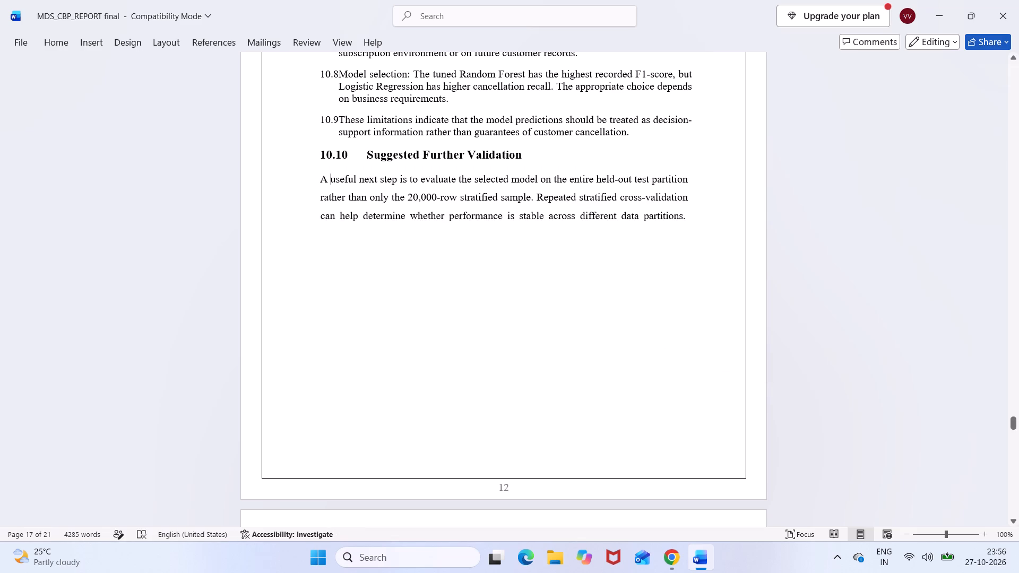
pyautogui.moveTo(316, 174); pyautogui.dragTo(667, 368)
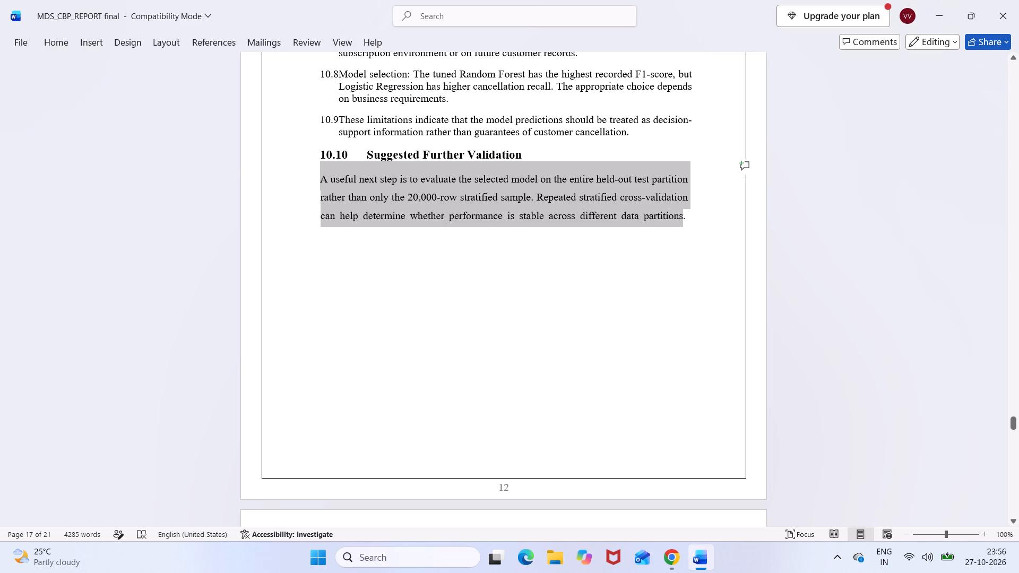
pyautogui.moveTo(667, 368); pyautogui.dragTo(697, 373)
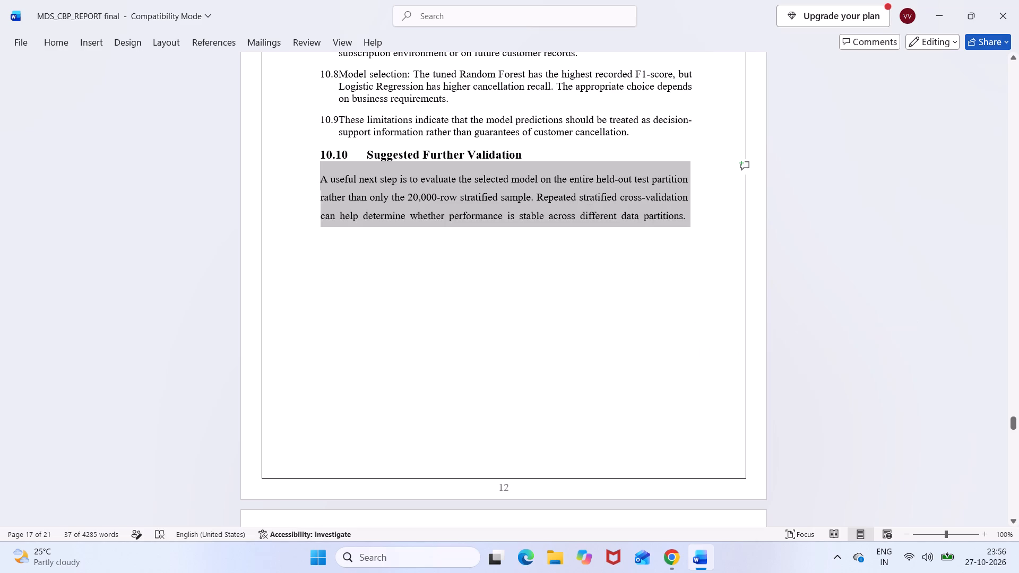
pyautogui.hotkey('ctrl', 'v')
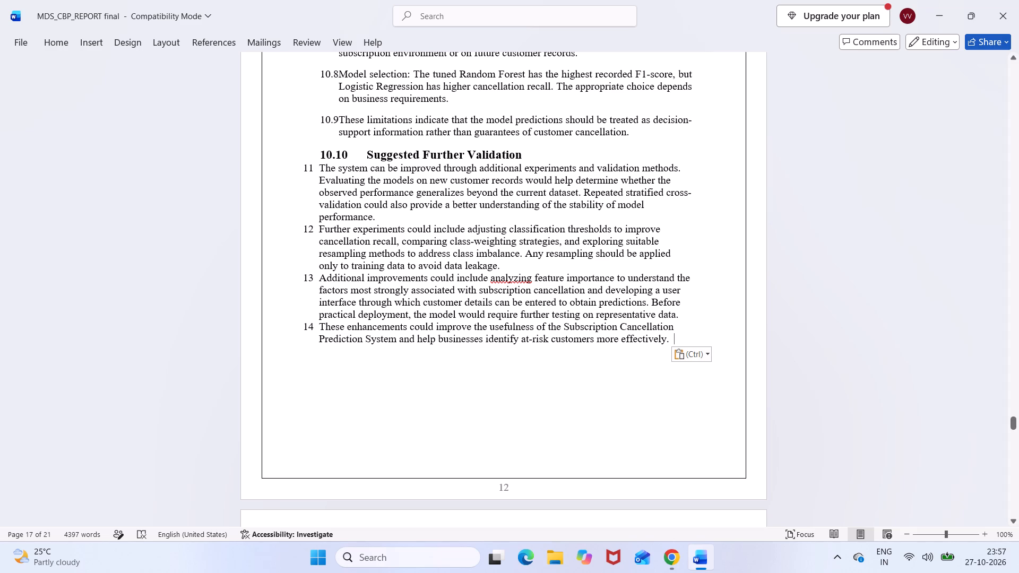
# Remove the automatic numbering from the four pasted paragraphs under Suggested Further Validation.
pyautogui.click(319, 325)
pyautogui.press('BackSpace')
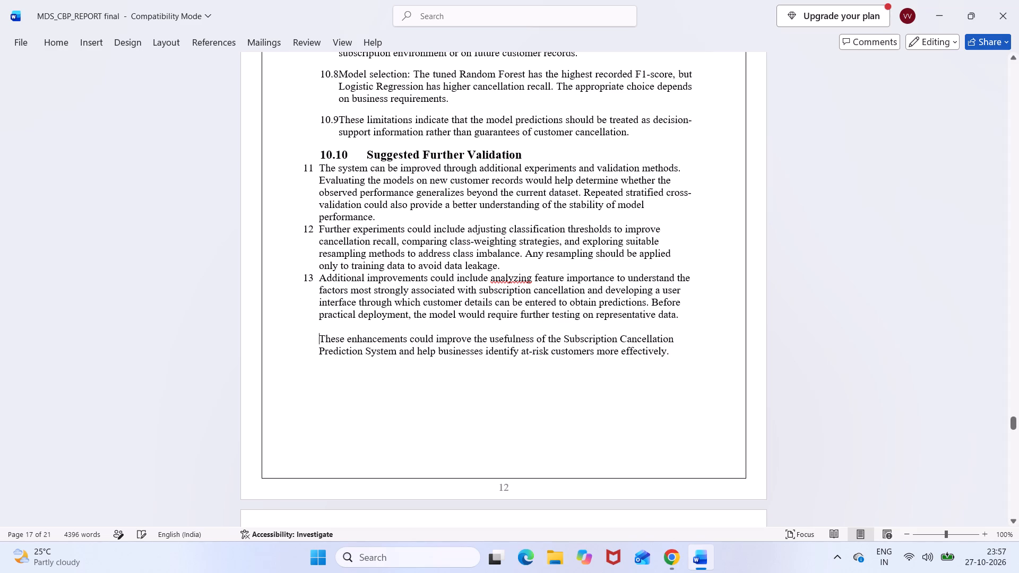
pyautogui.click(316, 273)
pyautogui.press('BackSpace')
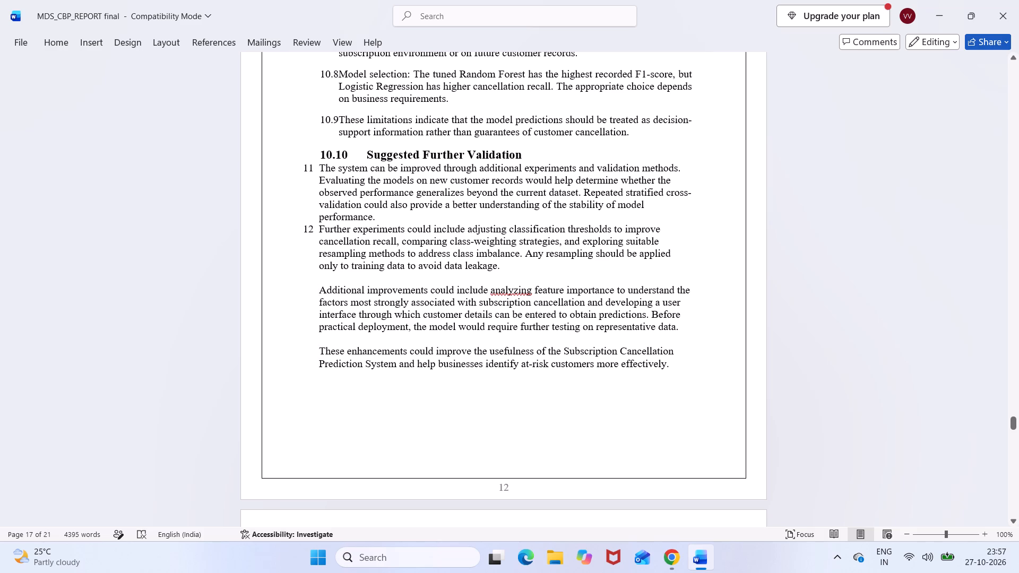
pyautogui.click(318, 230)
pyautogui.press('BackSpace')
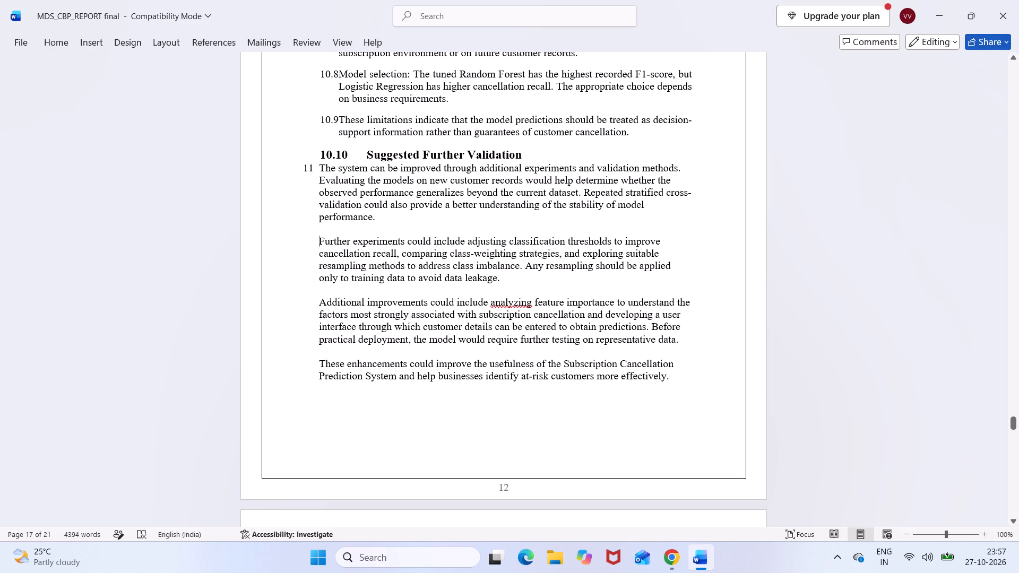
pyautogui.click(317, 167)
pyautogui.press('BackSpace')
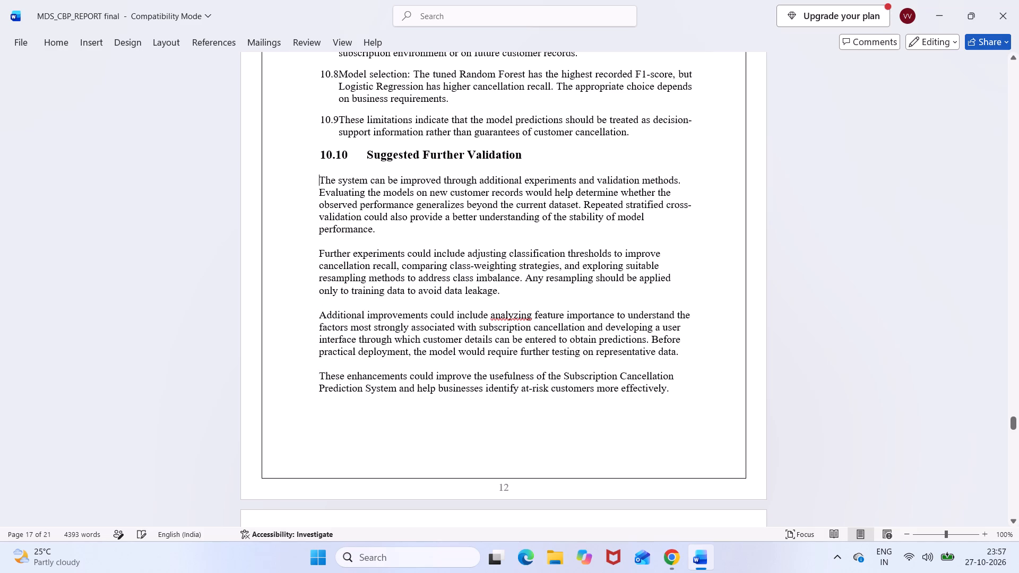
# Remove the numbering from the closing, Model selection and Offline evaluation paragraphs under Limitations and Technical Considerations.
pyautogui.scroll(1, 317, 167)
pyautogui.click(339, 280)
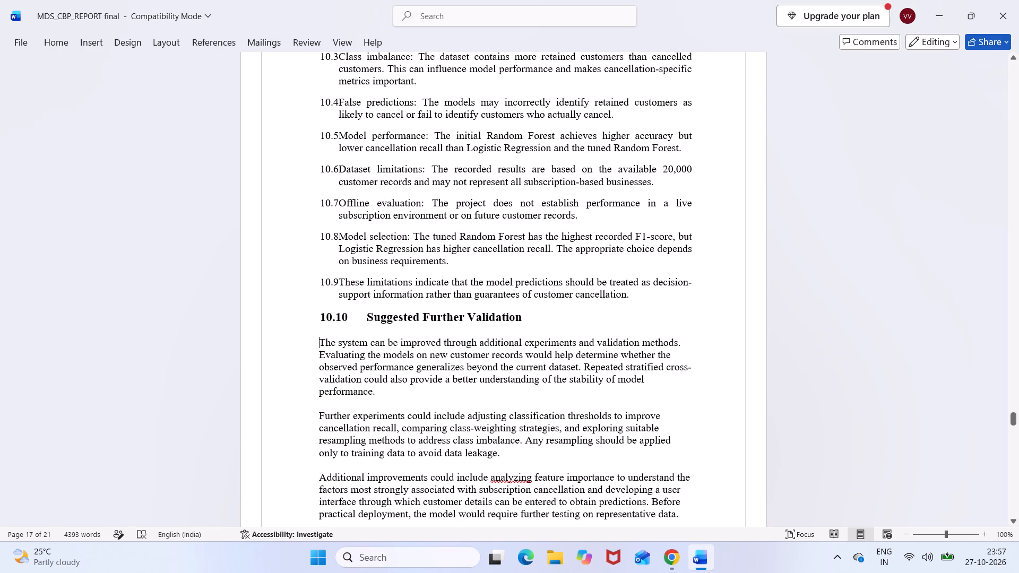
pyautogui.press('BackSpace')
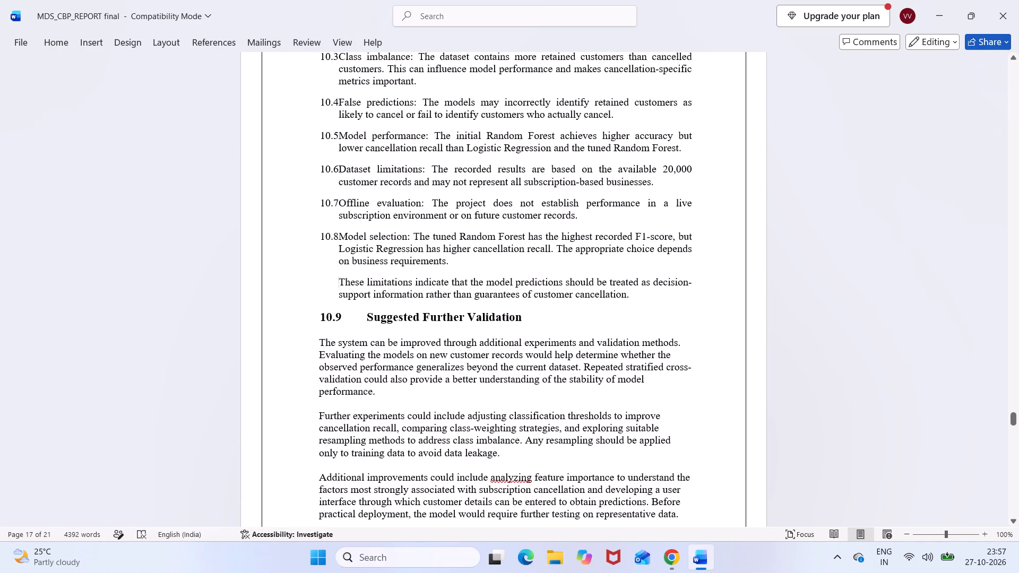
pyautogui.click(339, 239)
pyautogui.press('BackSpace')
pyautogui.click(339, 204)
pyautogui.press('BackSpace')
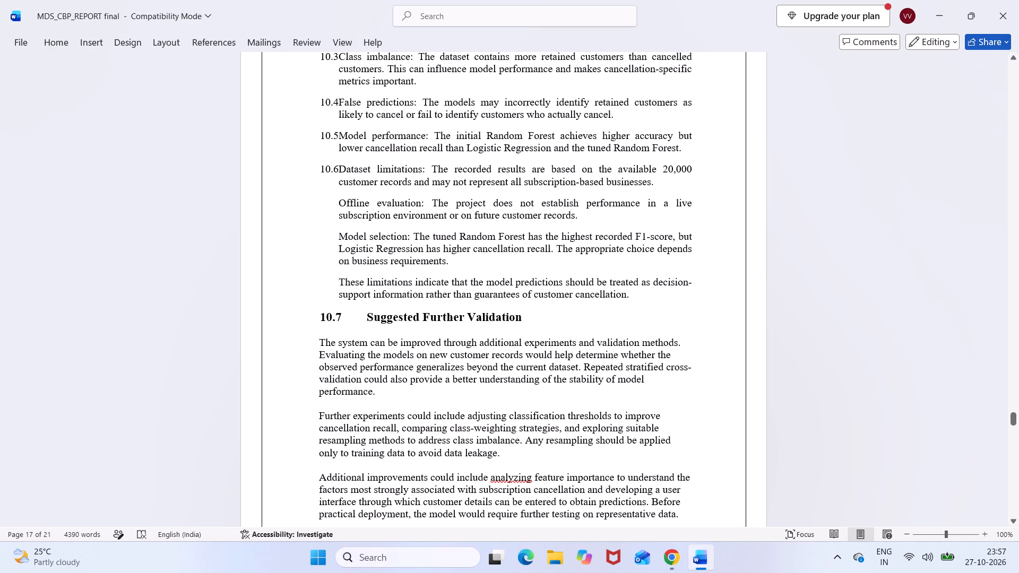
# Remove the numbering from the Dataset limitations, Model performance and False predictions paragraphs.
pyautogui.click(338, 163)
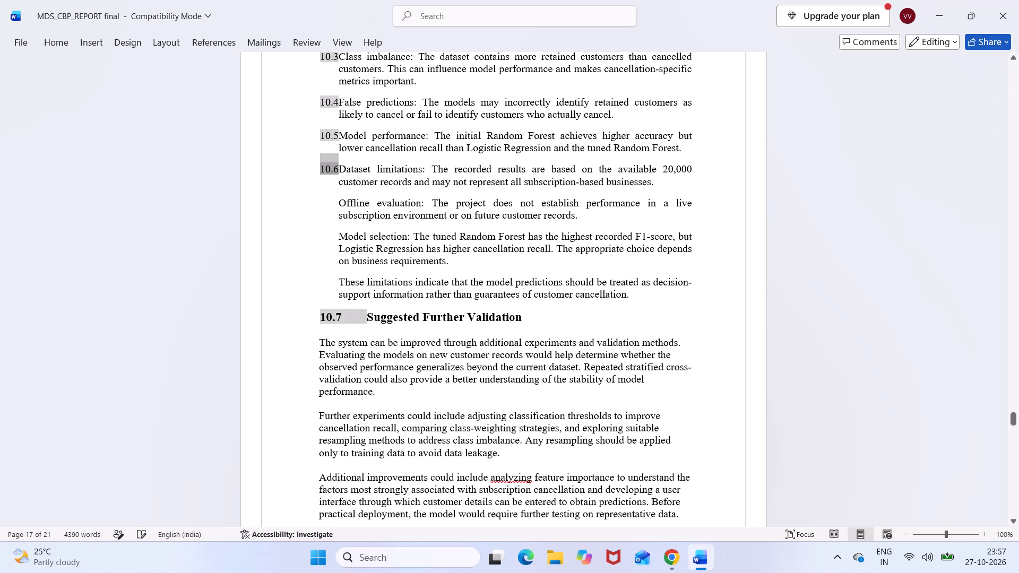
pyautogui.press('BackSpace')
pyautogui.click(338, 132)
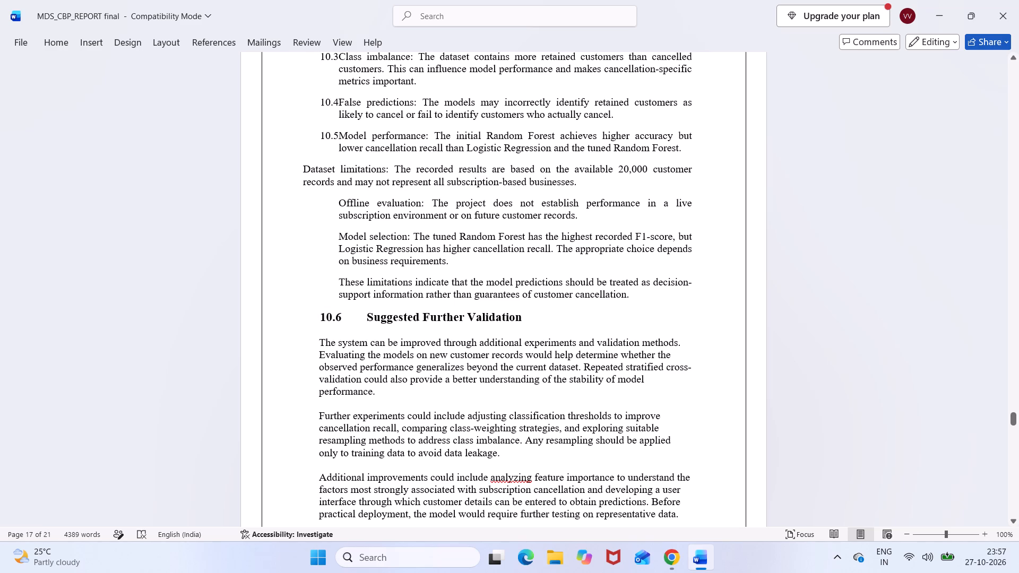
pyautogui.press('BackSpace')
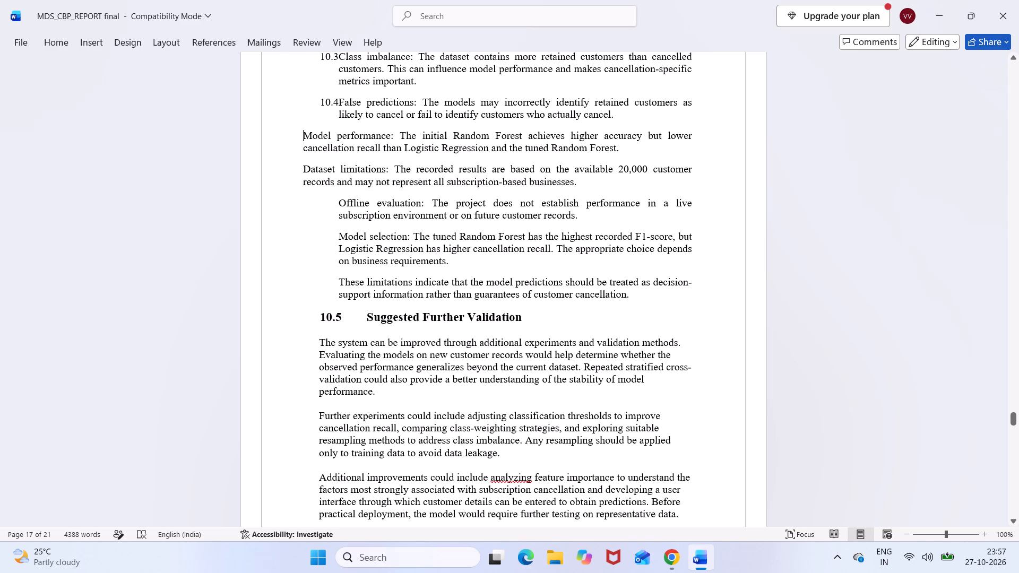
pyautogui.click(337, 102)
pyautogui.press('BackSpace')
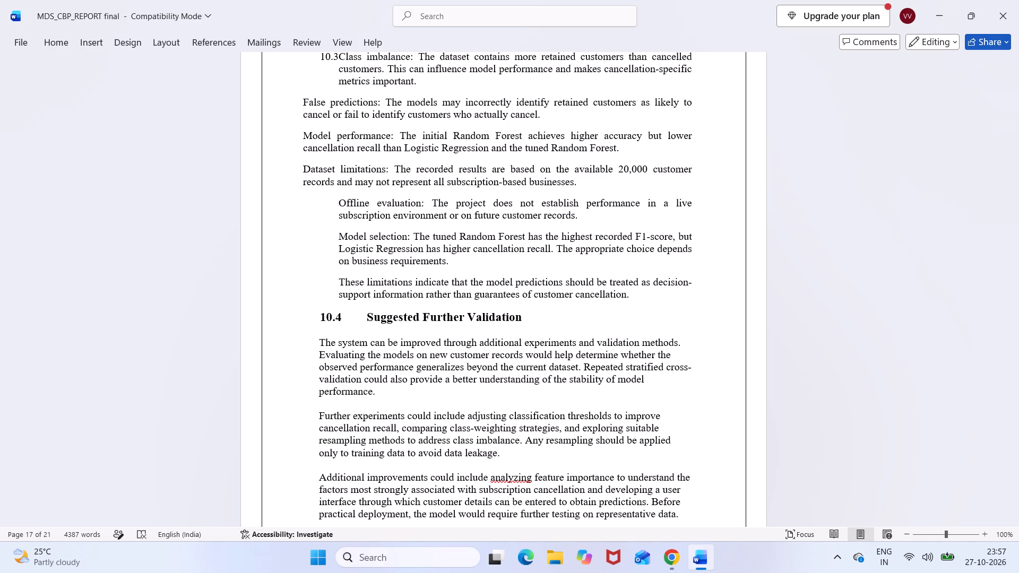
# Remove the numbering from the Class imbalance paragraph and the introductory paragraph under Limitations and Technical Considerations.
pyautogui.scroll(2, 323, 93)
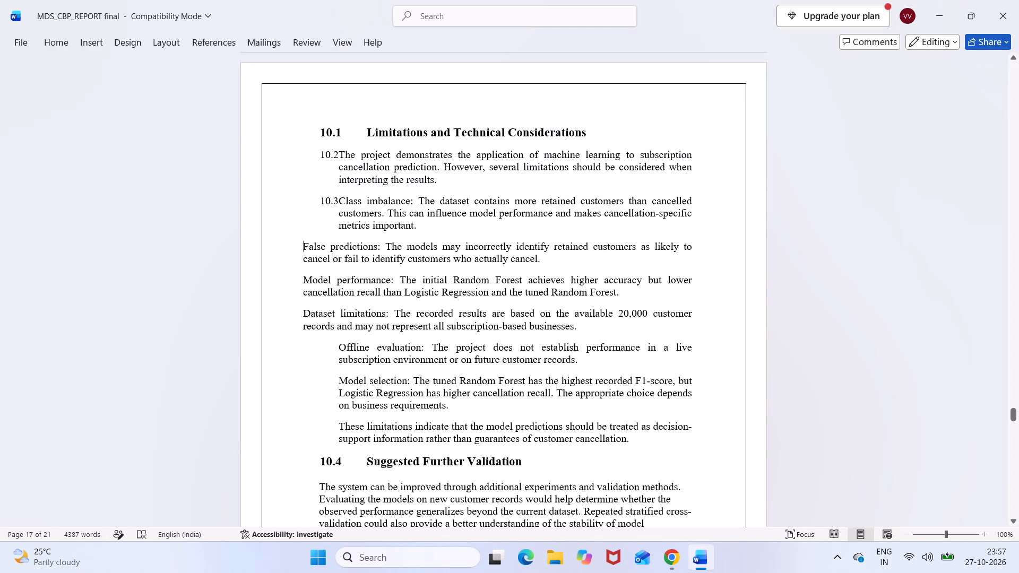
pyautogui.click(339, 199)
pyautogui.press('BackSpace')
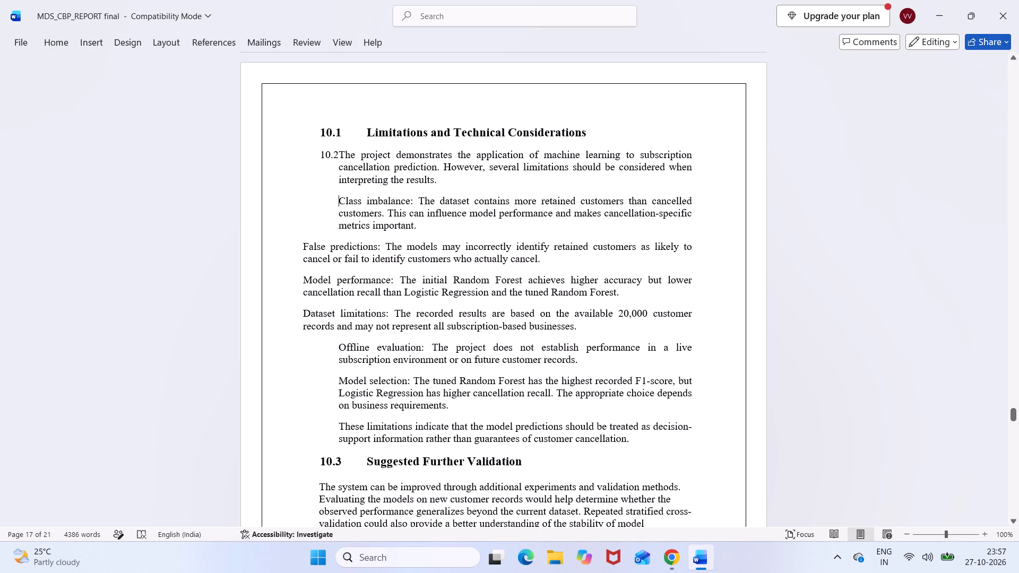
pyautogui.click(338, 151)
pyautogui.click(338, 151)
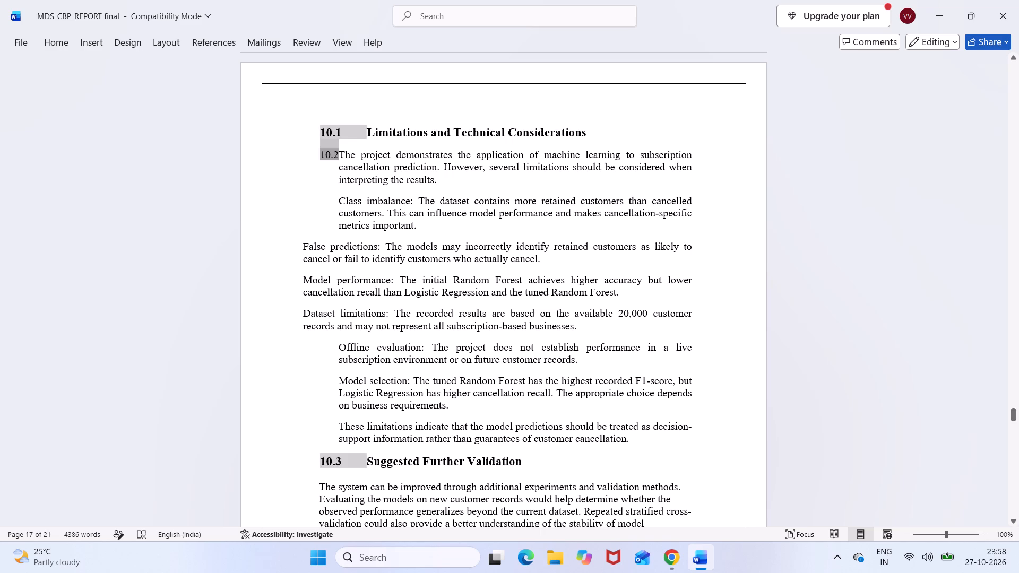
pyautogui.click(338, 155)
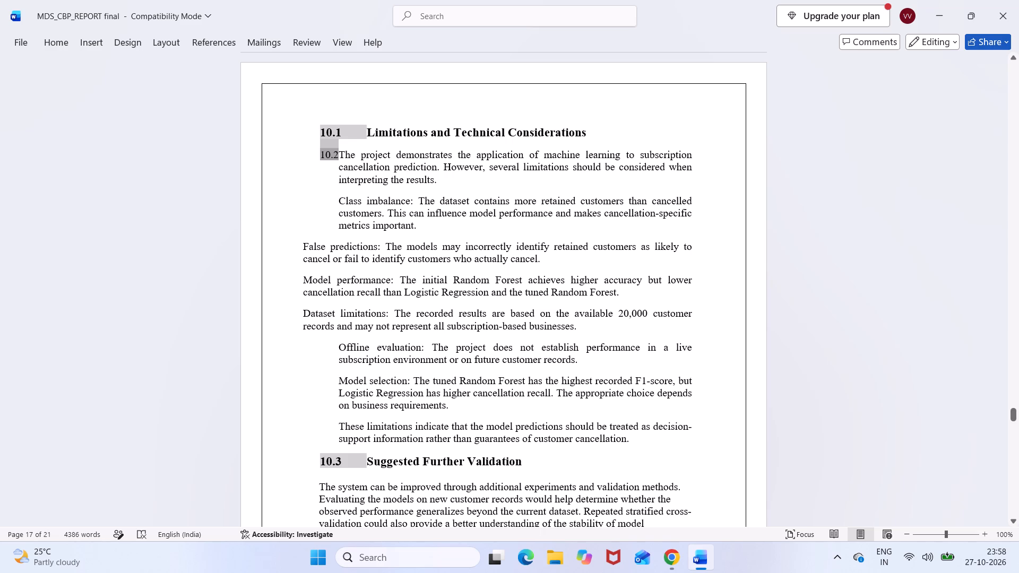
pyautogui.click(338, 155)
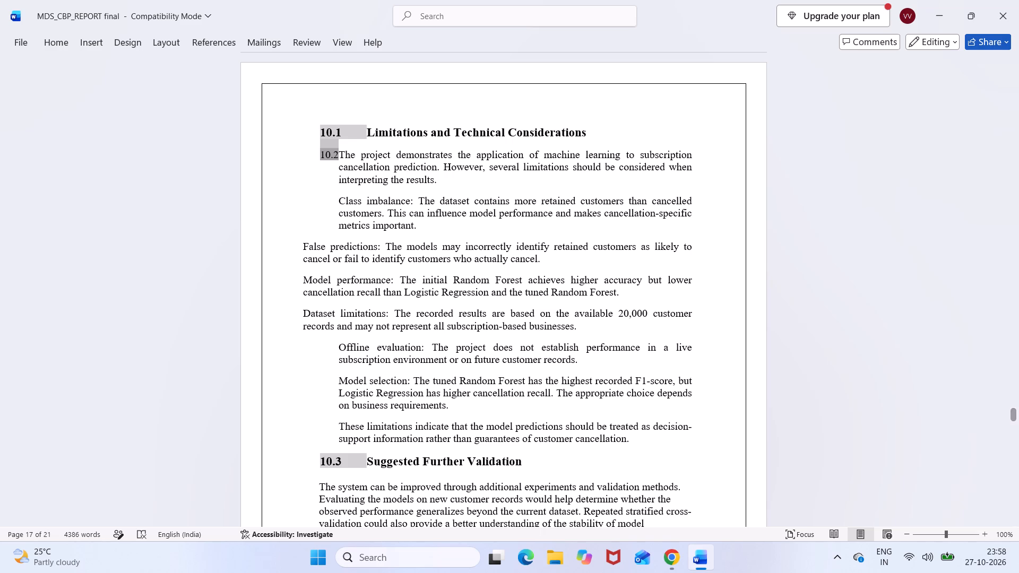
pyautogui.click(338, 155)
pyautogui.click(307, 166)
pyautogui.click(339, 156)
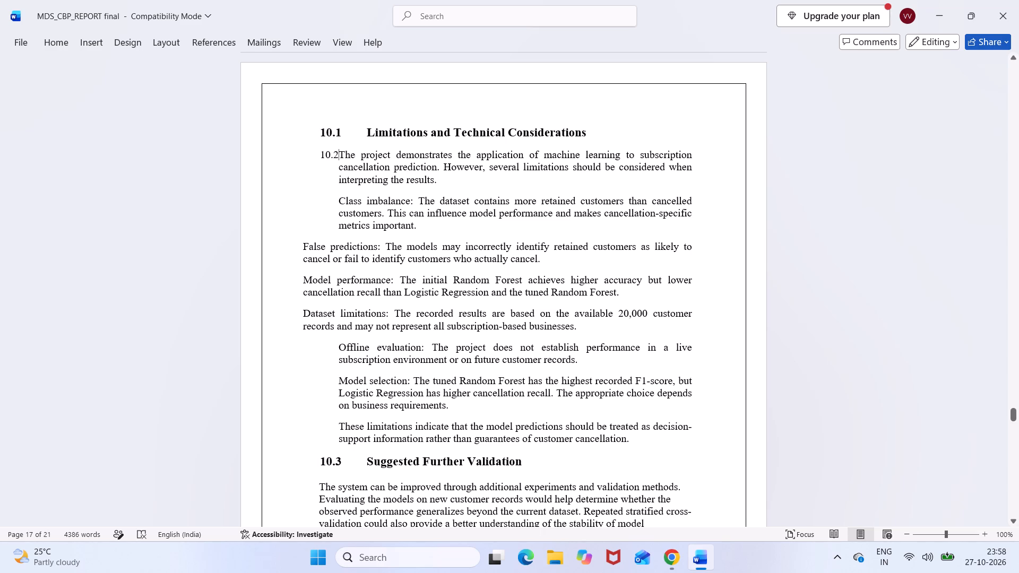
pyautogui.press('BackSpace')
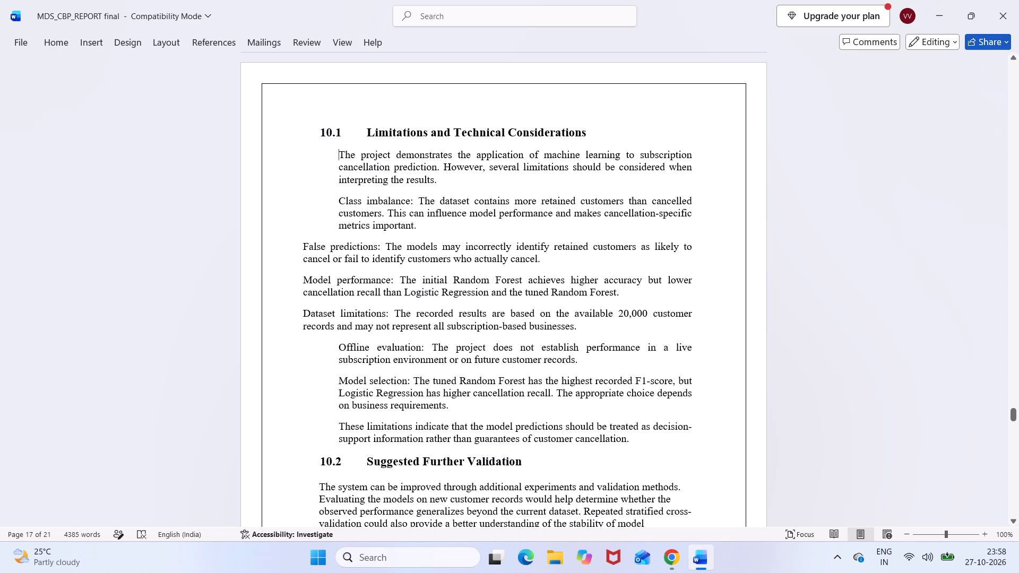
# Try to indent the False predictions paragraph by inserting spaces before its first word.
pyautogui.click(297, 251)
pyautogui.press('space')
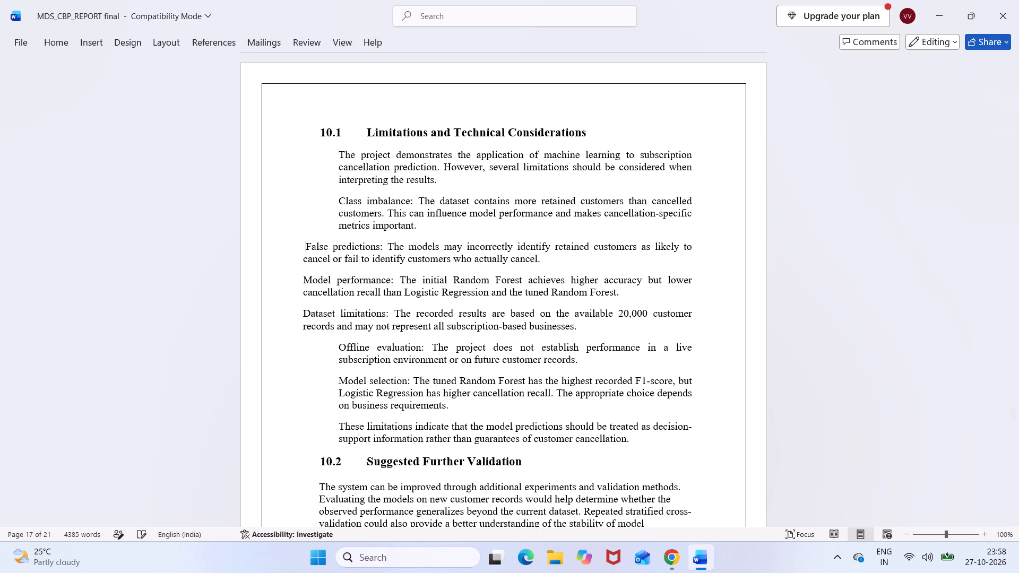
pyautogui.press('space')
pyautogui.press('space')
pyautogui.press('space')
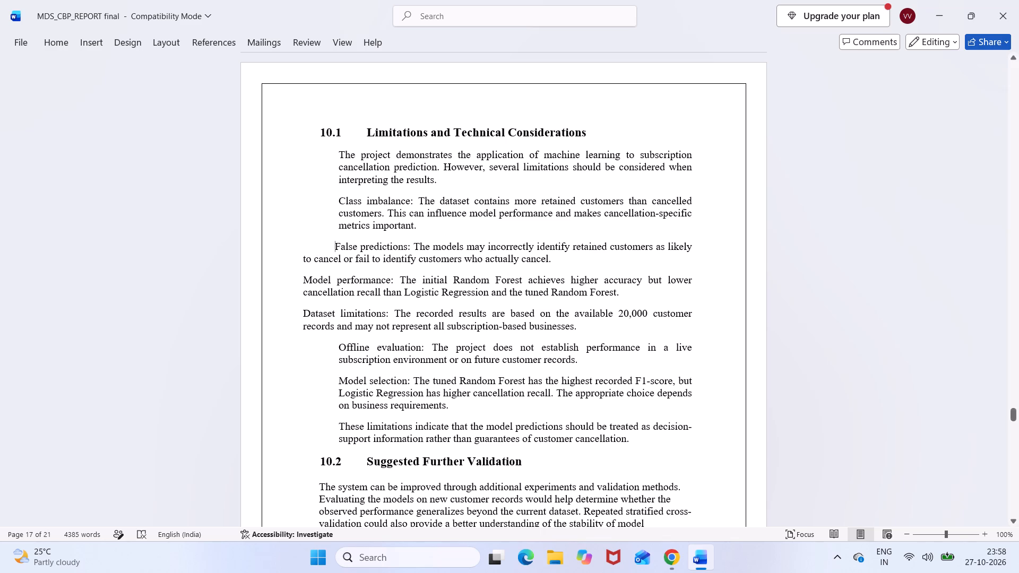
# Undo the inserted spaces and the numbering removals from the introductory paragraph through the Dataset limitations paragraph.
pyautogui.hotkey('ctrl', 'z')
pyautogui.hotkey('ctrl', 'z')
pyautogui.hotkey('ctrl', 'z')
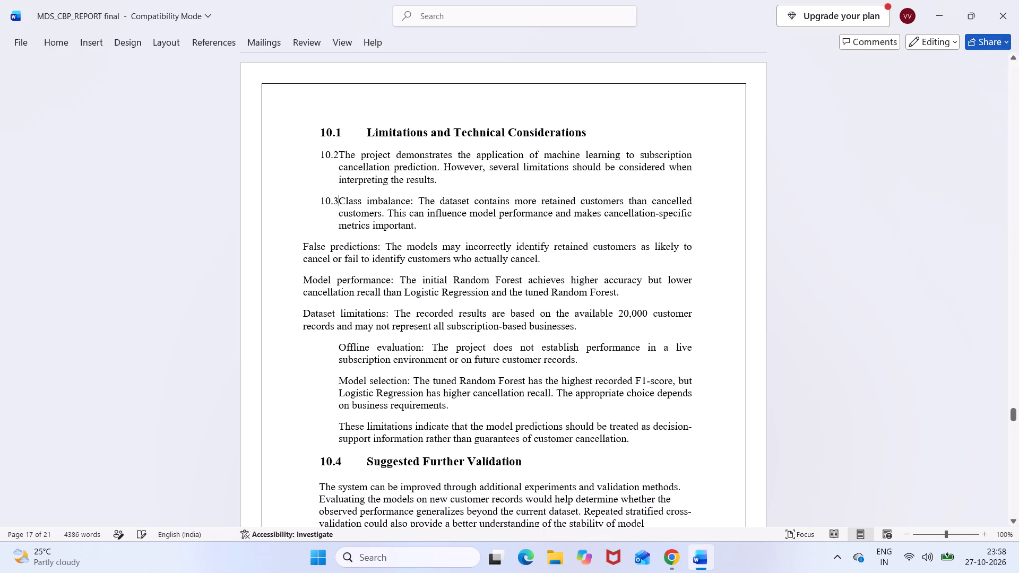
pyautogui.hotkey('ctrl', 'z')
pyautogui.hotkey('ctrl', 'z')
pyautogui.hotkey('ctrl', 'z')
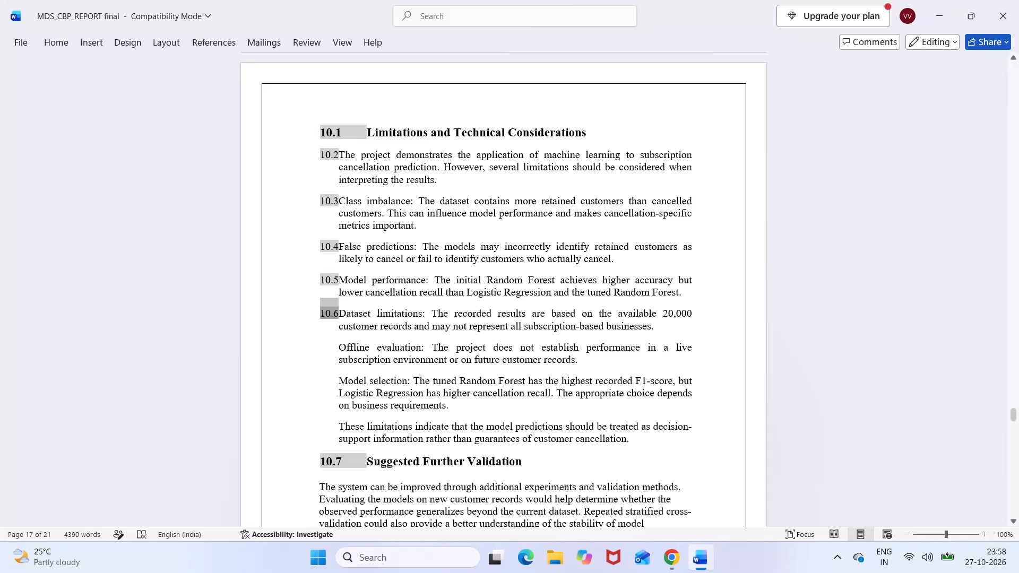
# Remove the numbering from the introductory, Class imbalance, False predictions, Model performance and Dataset limitations paragraphs under Limitations and Technical Considerations.
pyautogui.click(309, 326)
pyautogui.click(339, 314)
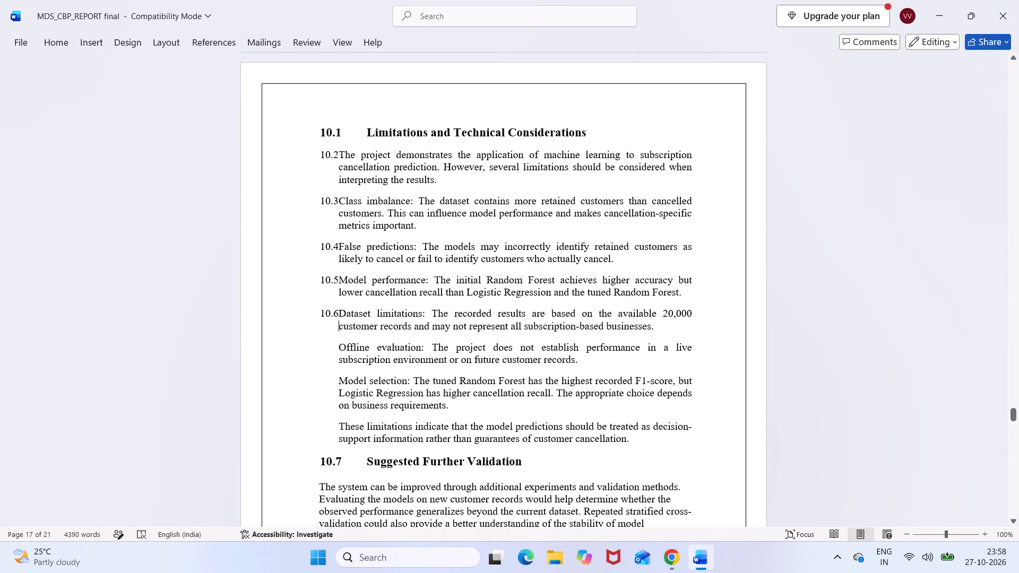
pyautogui.press('BackSpace')
pyautogui.click(339, 277)
pyautogui.press('BackSpace')
pyautogui.click(339, 241)
pyautogui.press('BackSpace')
pyautogui.click(340, 196)
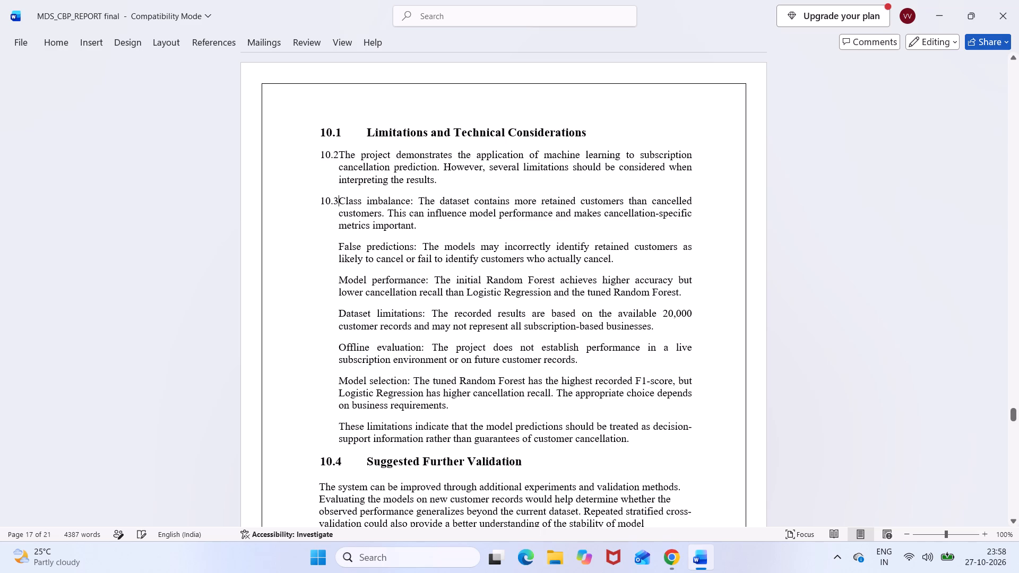
pyautogui.press('BackSpace')
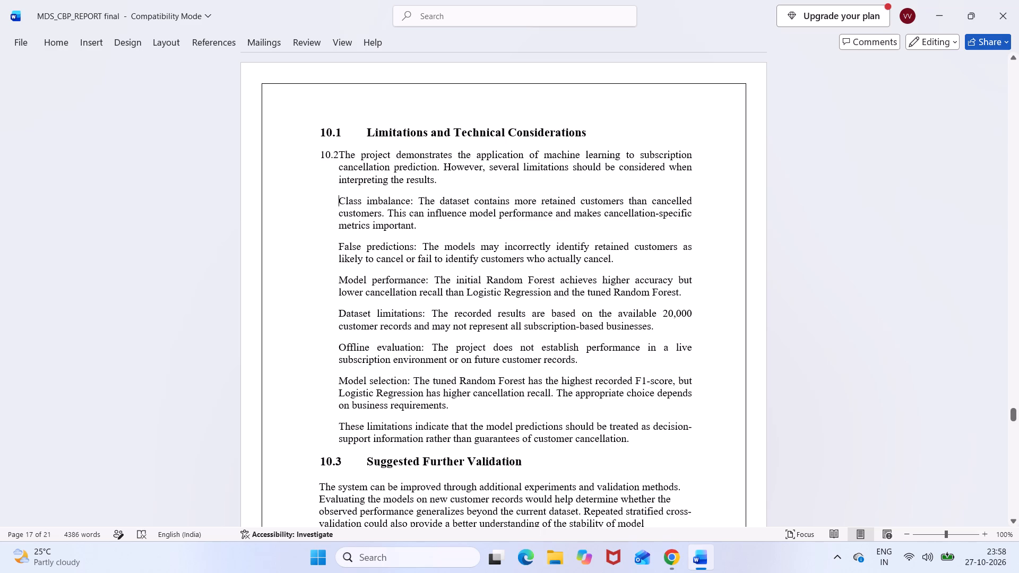
pyautogui.click(336, 152)
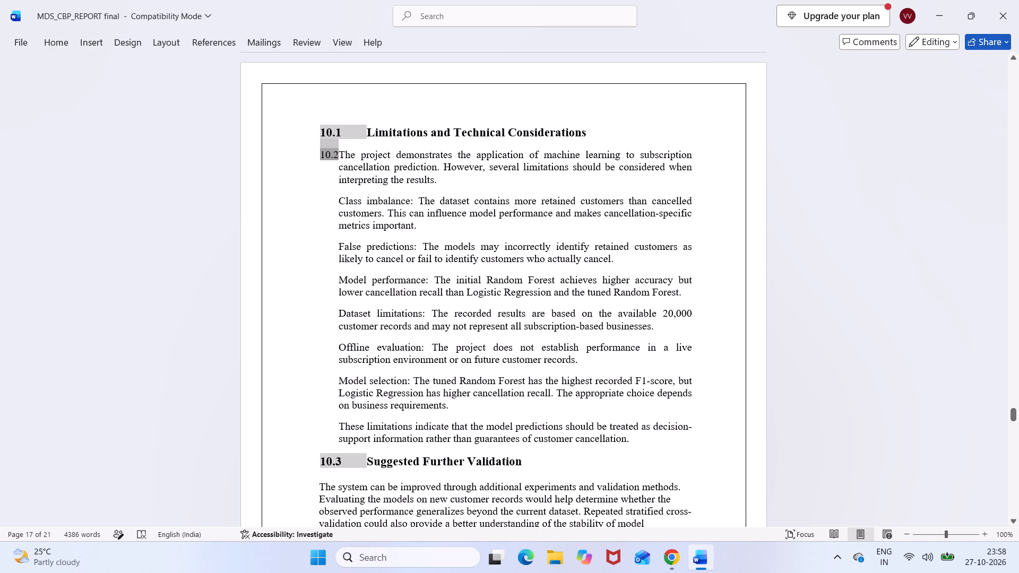
pyautogui.click(336, 152)
pyautogui.click(336, 152)
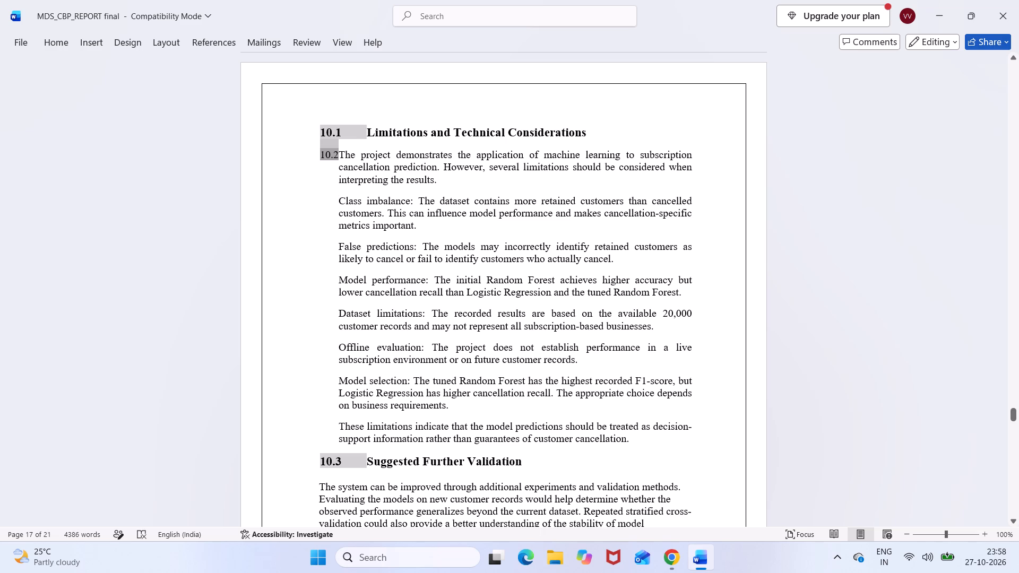
pyautogui.click(341, 153)
pyautogui.press('BackSpace')
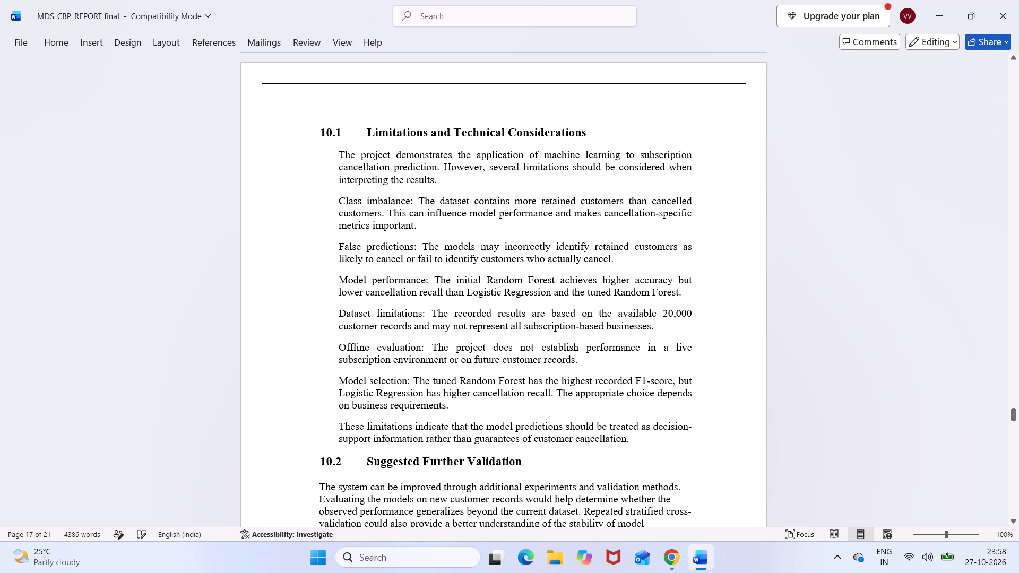
# Remove the numbering from the two body paragraphs under Validation Against Objectives, above the objectives table.
pyautogui.scroll(3, 338, 155)
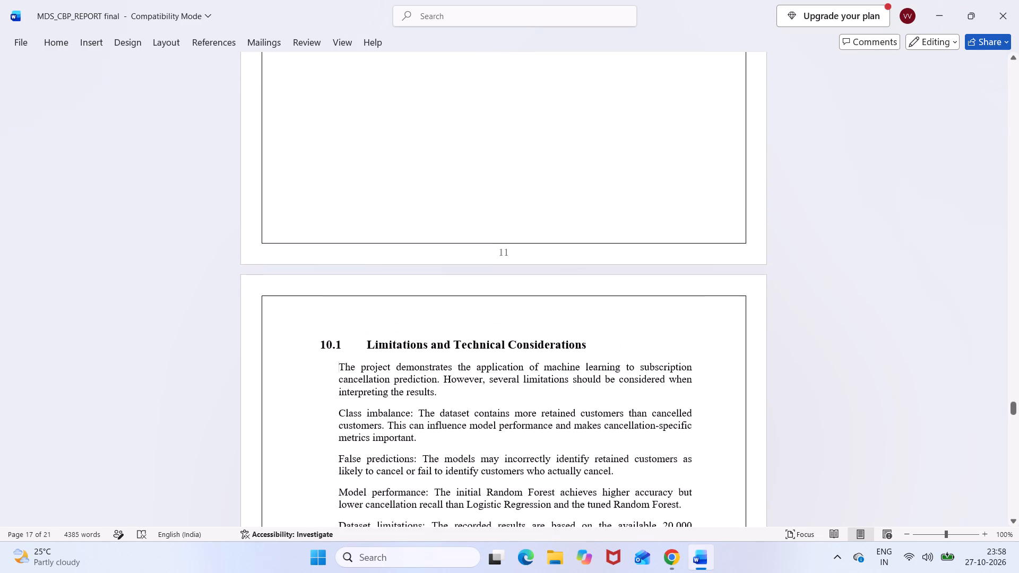
pyautogui.scroll(4, 338, 155)
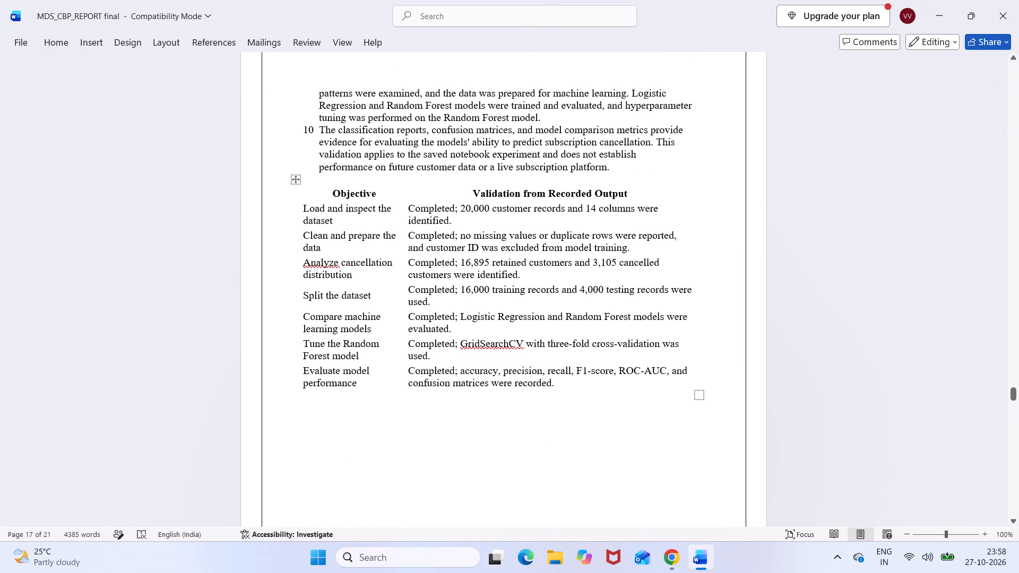
pyautogui.scroll(6, 338, 155)
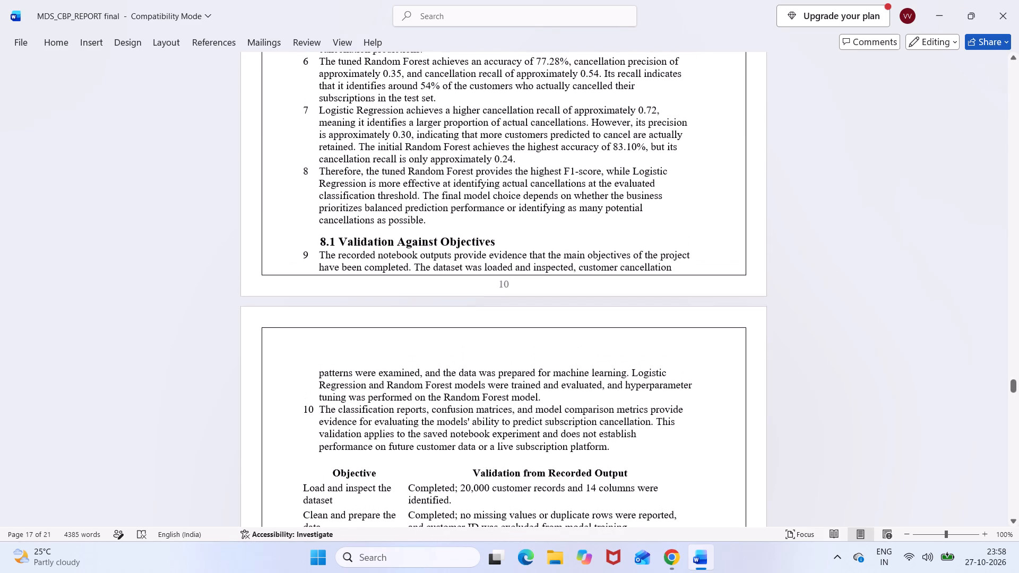
pyautogui.click(317, 412)
pyautogui.press('BackSpace')
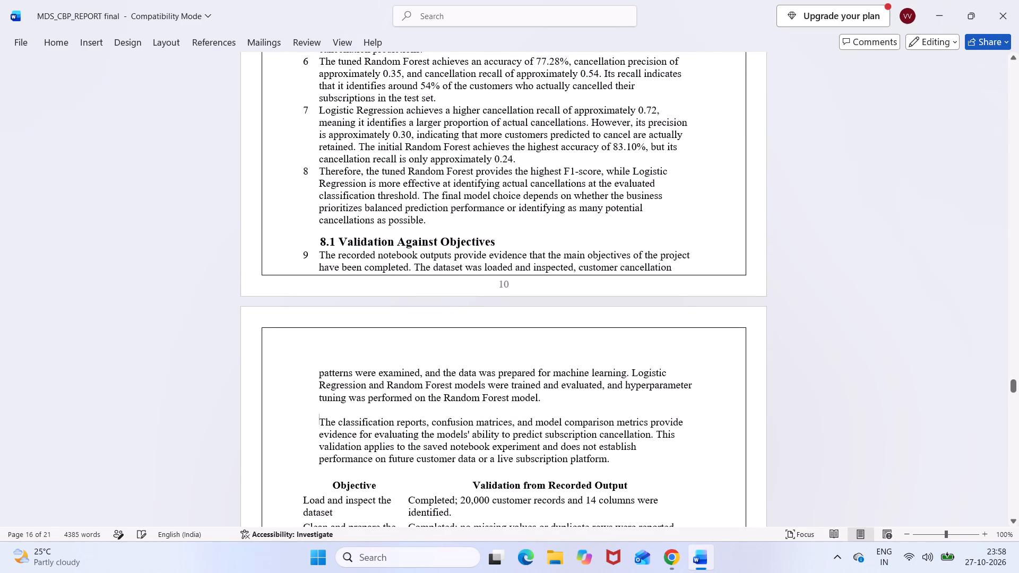
pyautogui.click(314, 251)
pyautogui.press('BackSpace')
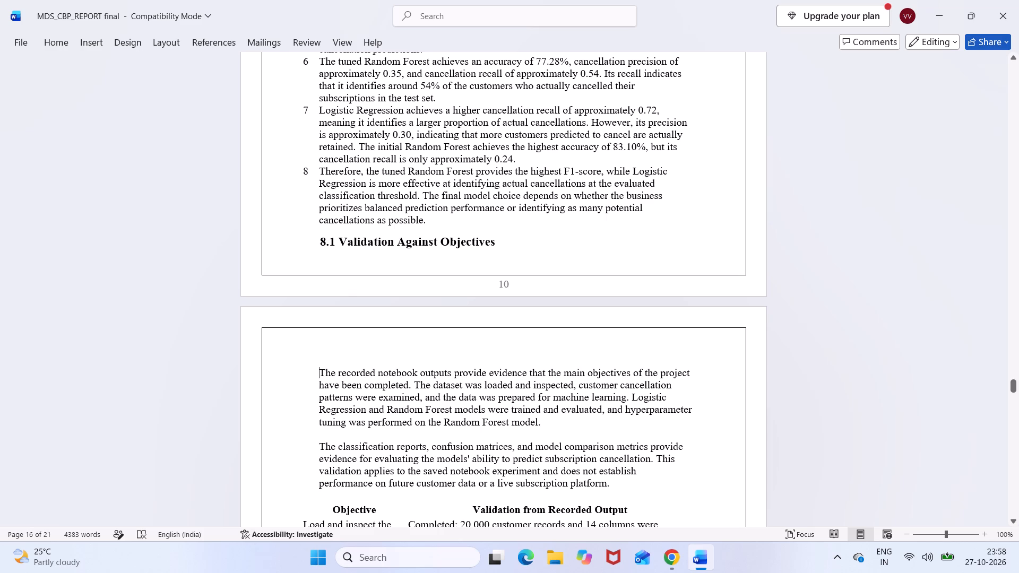
# Remove the numbering from the four body paragraphs under Best Model and Interpretation.
pyautogui.click(317, 169)
pyautogui.press('BackSpace')
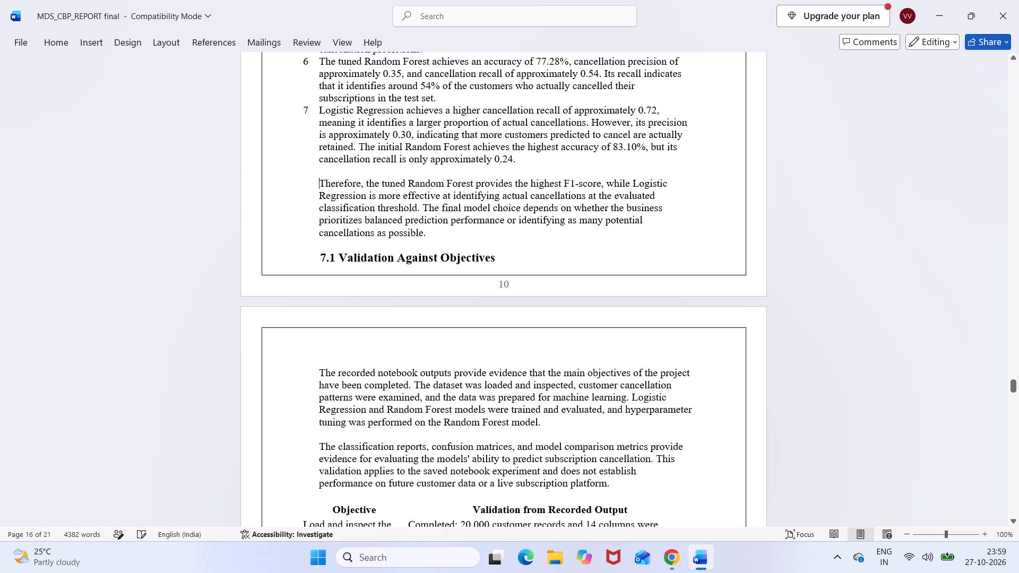
pyautogui.click(317, 111)
pyautogui.press('BackSpace')
pyautogui.scroll(3, 317, 111)
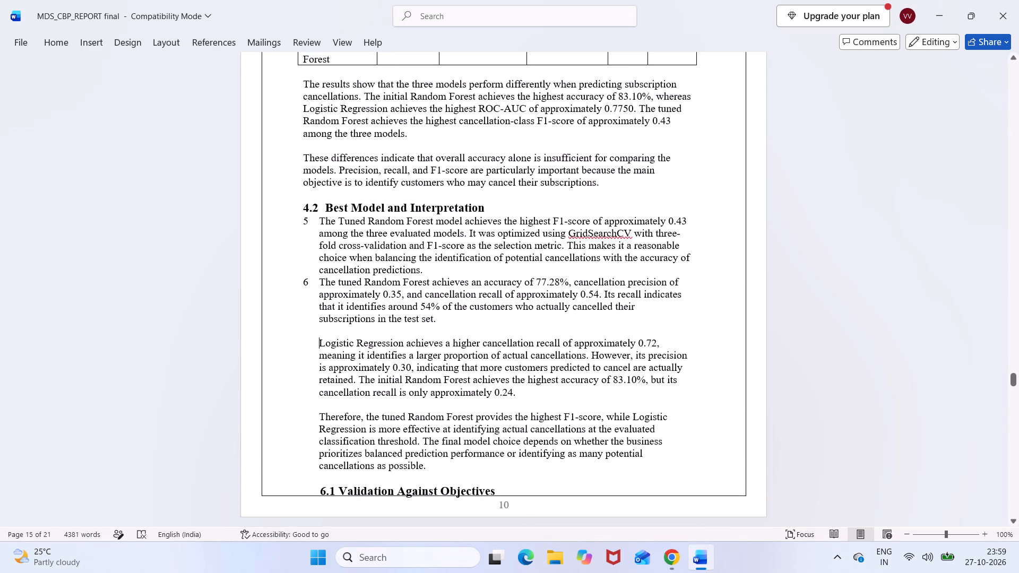
pyautogui.click(317, 281)
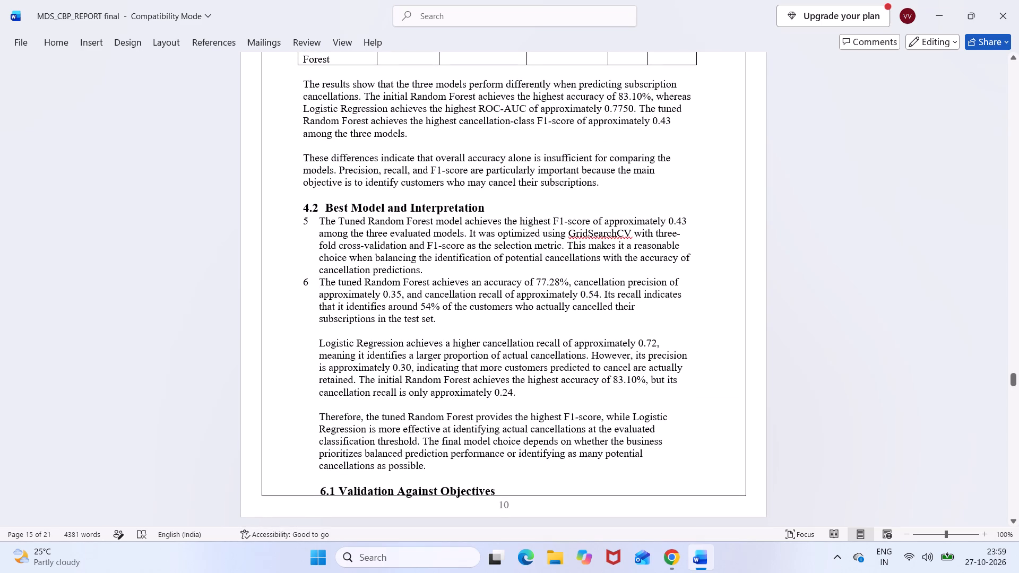
pyautogui.press('BackSpace')
pyautogui.click(317, 220)
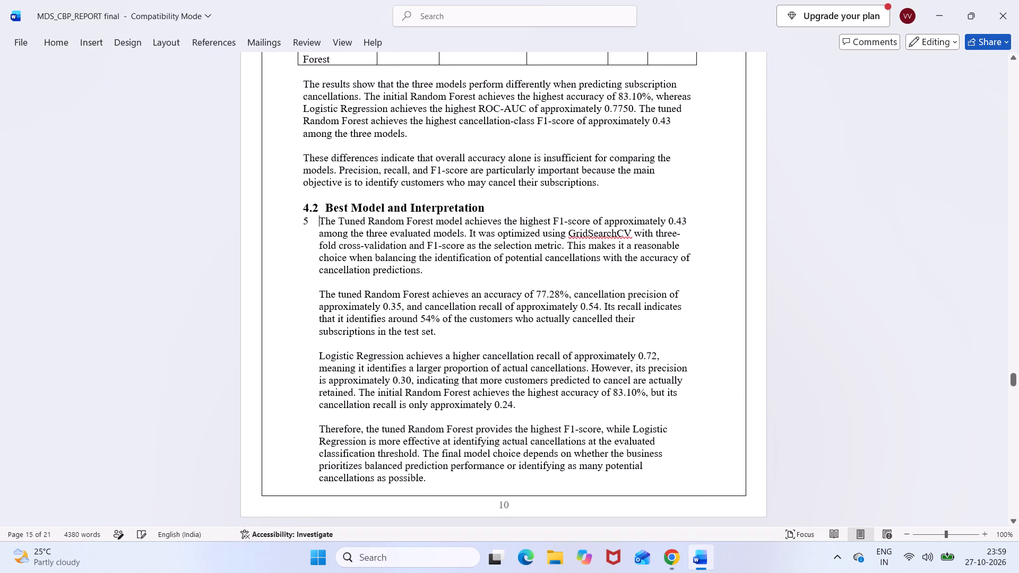
pyautogui.press('BackSpace')
# Review the section numbering and text from Model Comparison Results in Chapter 4 through to the Chapter 5 Conclusions.
pyautogui.scroll(2, 317, 220)
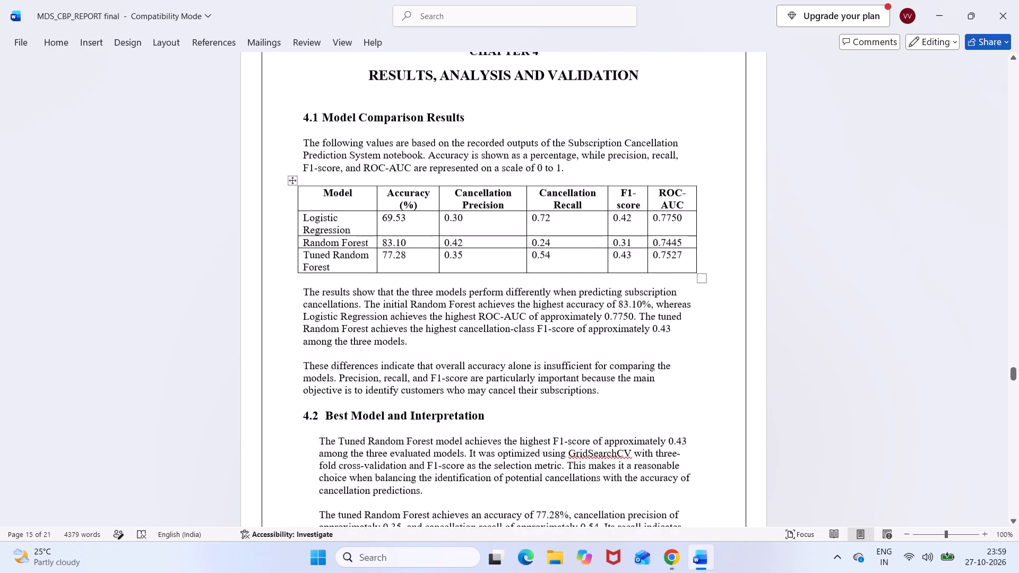
pyautogui.scroll(2, 317, 220)
pyautogui.scroll(-5, 317, 220)
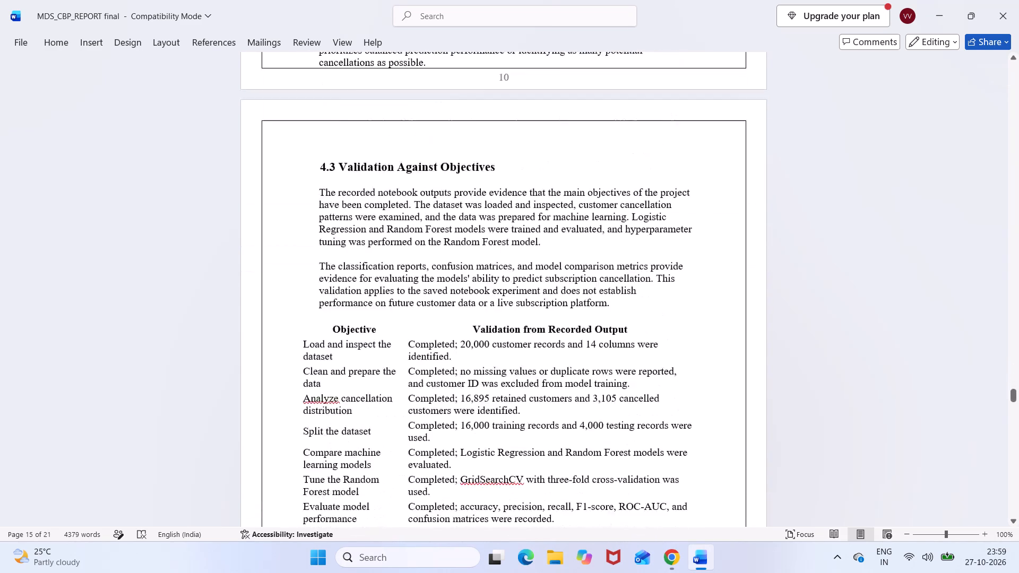
pyautogui.scroll(-9, 317, 220)
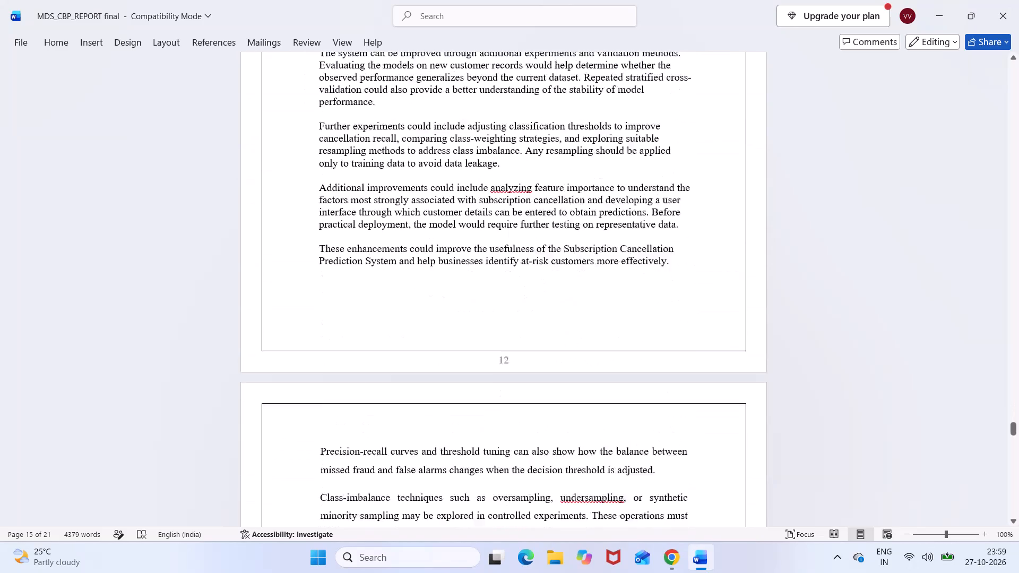
pyautogui.scroll(-5, 317, 220)
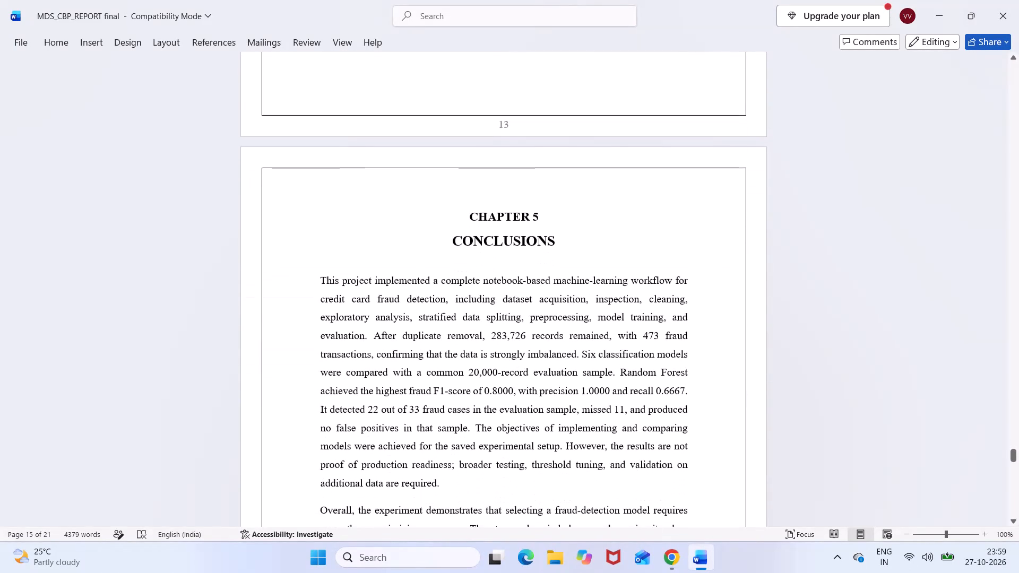
pyautogui.scroll(-1, 317, 220)
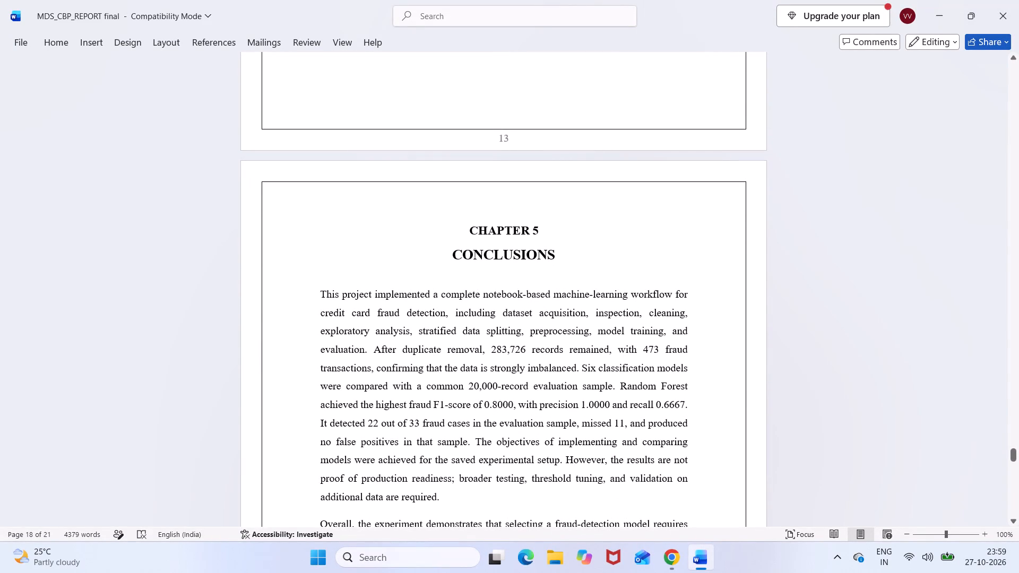
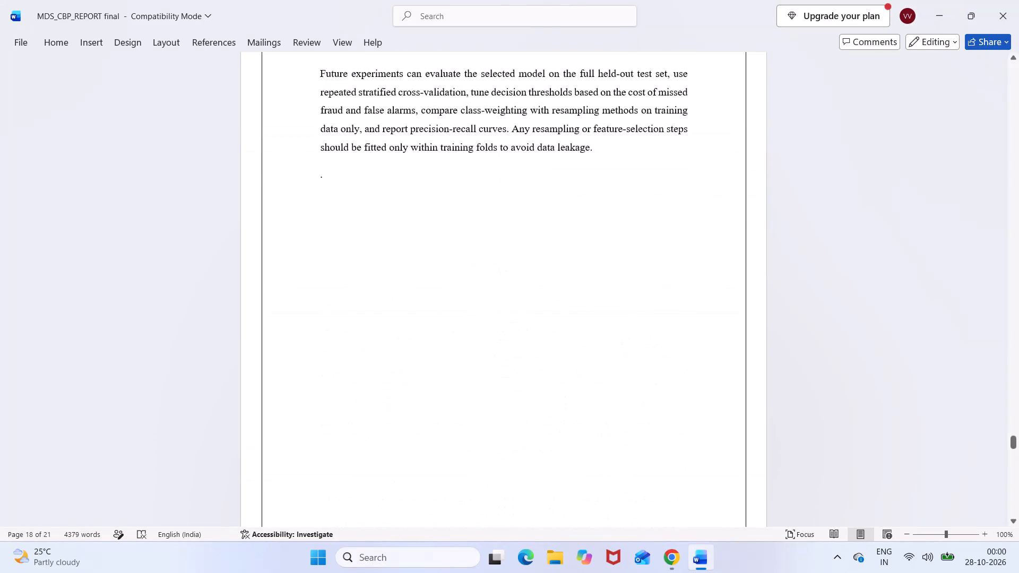
# Apply the full-grid bordered table style to the objectives validation table in section 4.3.
pyautogui.scroll(7, 307, 278)
pyautogui.scroll(-1, 307, 278)
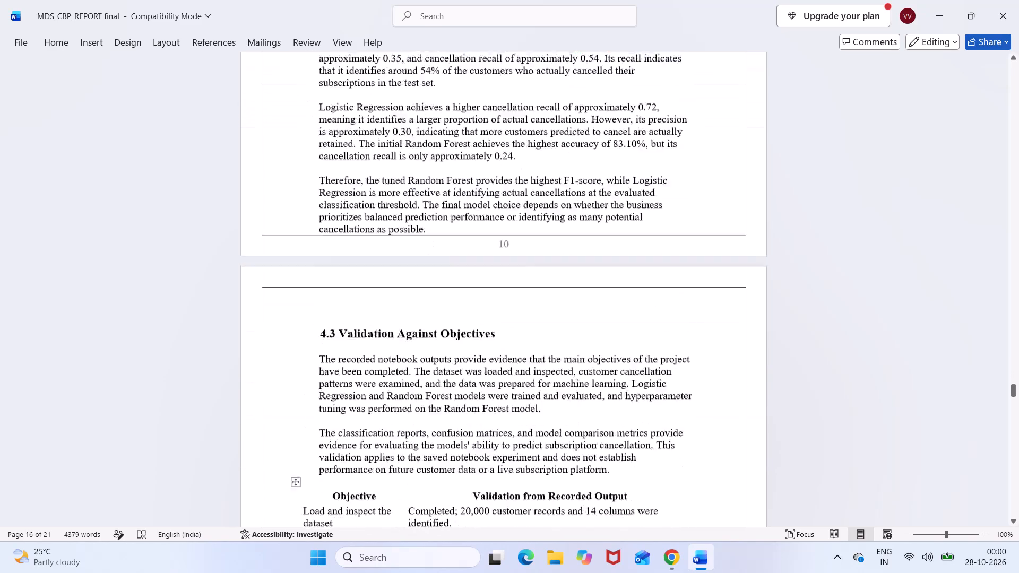
pyautogui.scroll(-2, 307, 278)
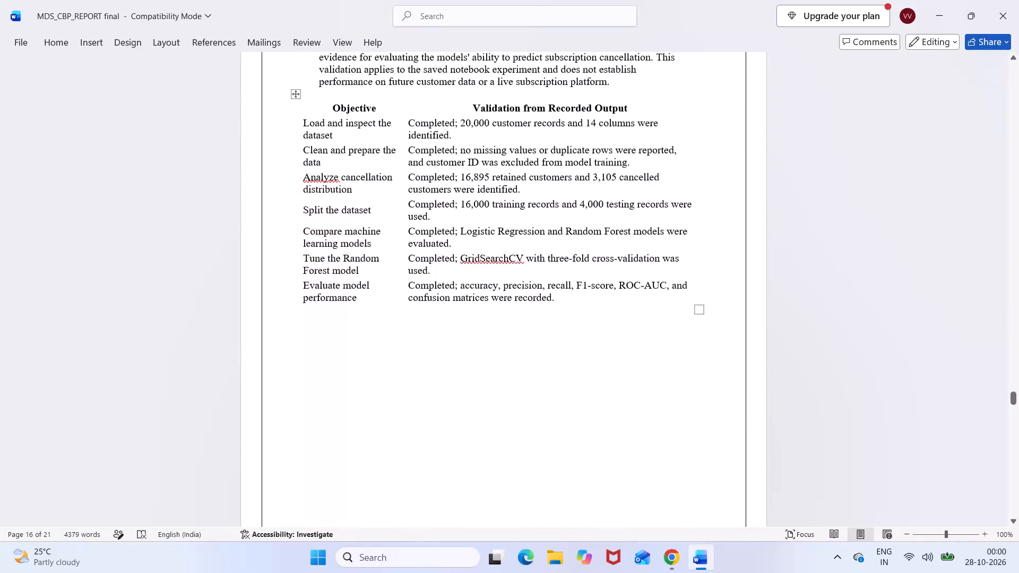
pyautogui.moveTo(323, 107); pyautogui.dragTo(564, 294)
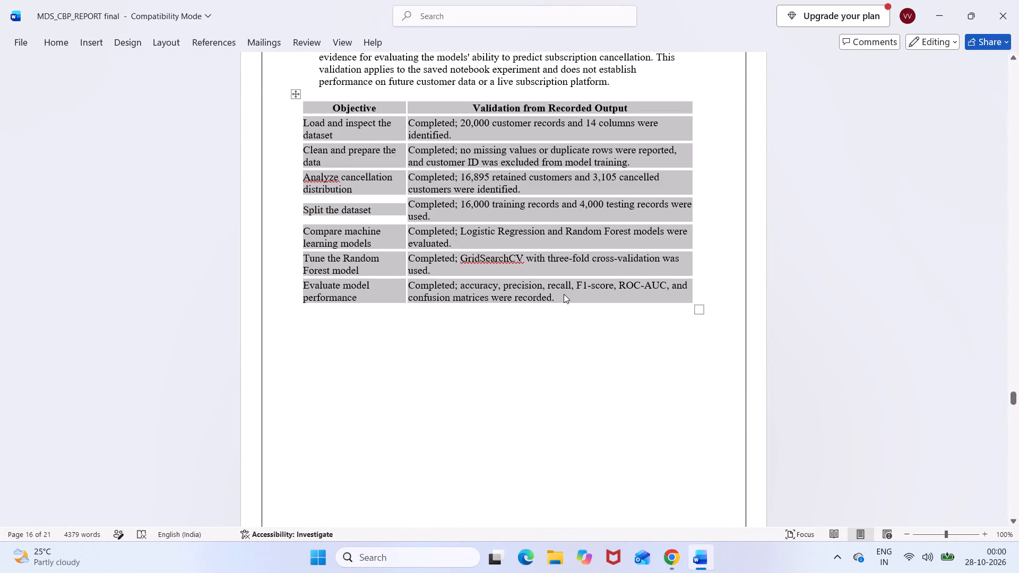
pyautogui.click(419, 36)
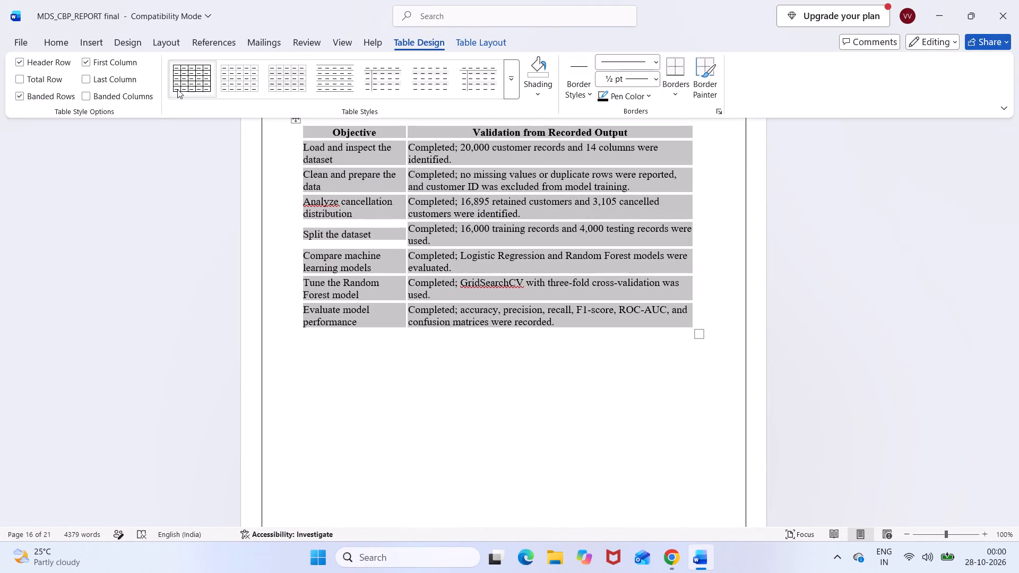
pyautogui.click(191, 86)
pyautogui.scroll(-3, 364, 353)
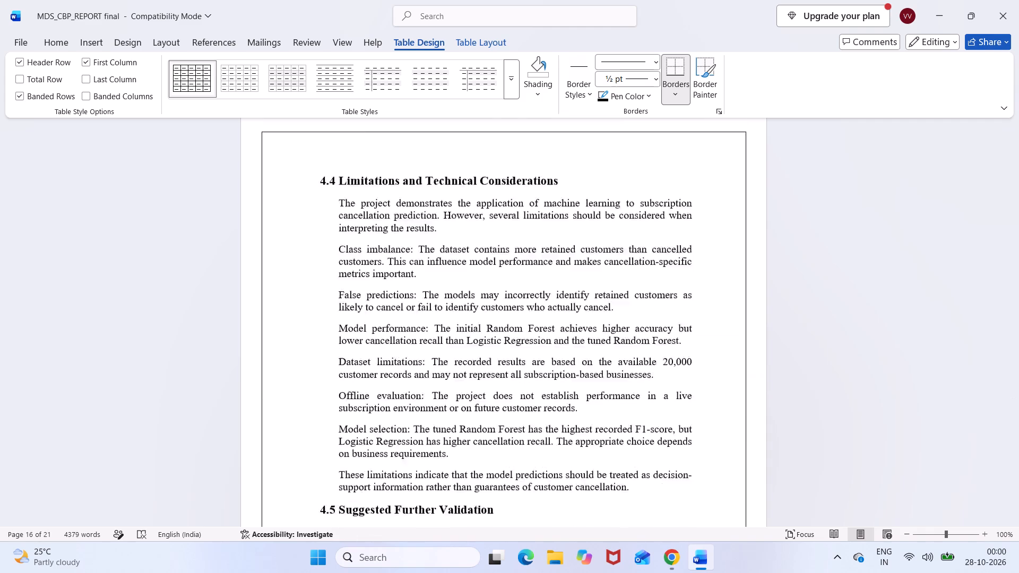
pyautogui.scroll(-7, 364, 353)
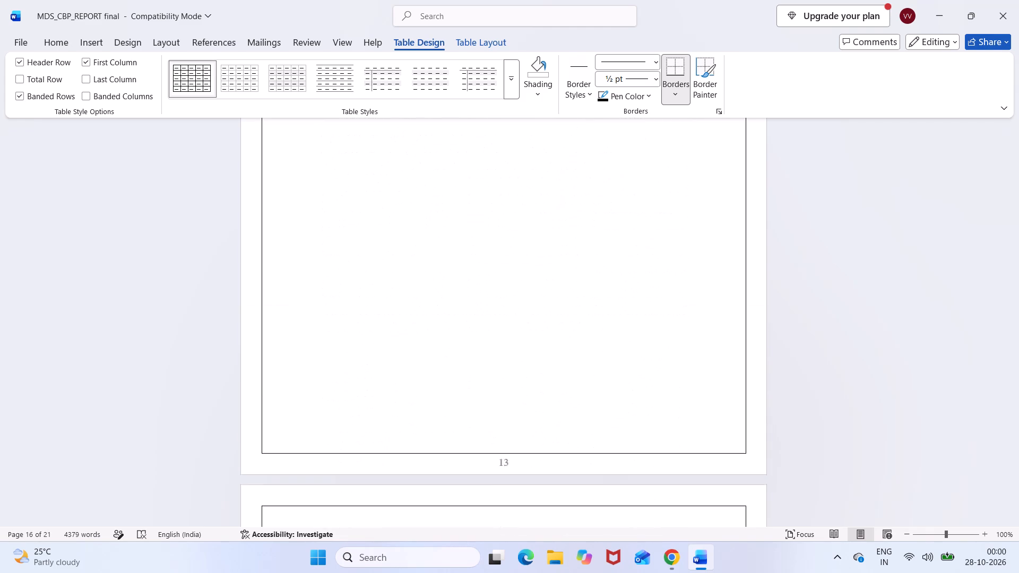
pyautogui.scroll(-1, 364, 353)
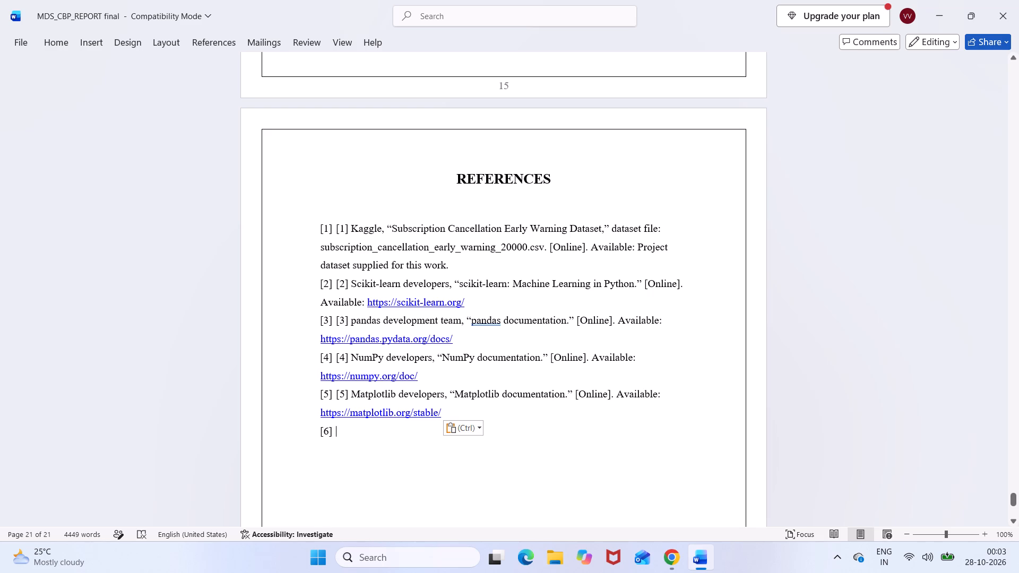
# Look over the Word report from section 4.4 Limitations and Technical Considerations through Chapter 5 to the references.
pyautogui.scroll(11, 443, 326)
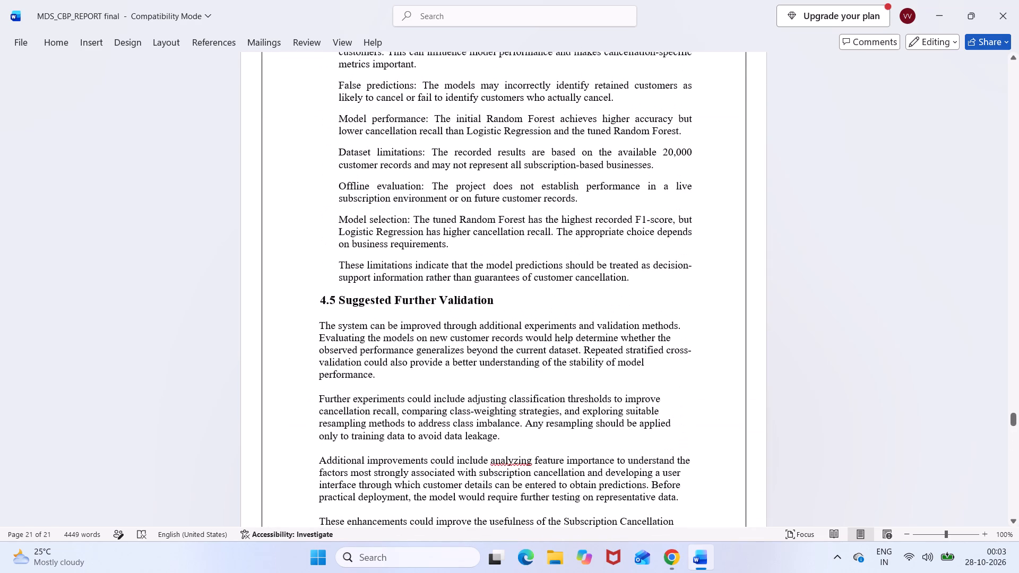
pyautogui.scroll(2, 427, 317)
pyautogui.scroll(-1, 427, 317)
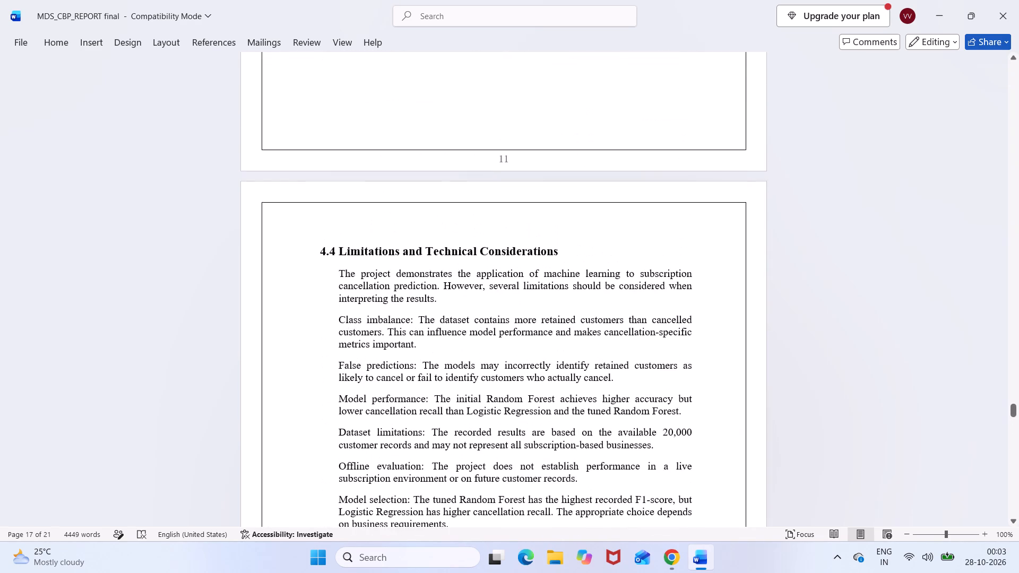
pyautogui.scroll(-4, 427, 317)
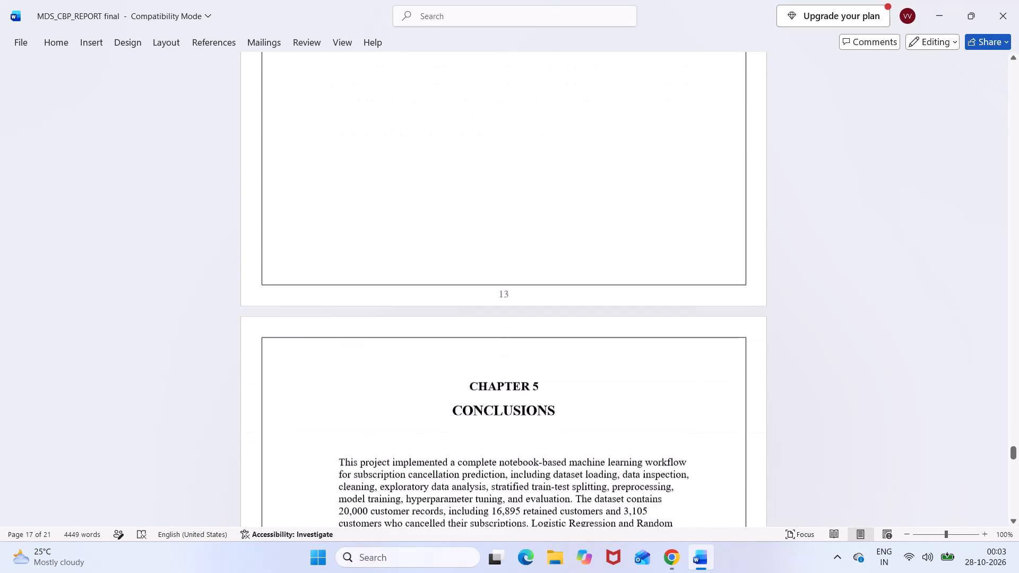
pyautogui.scroll(-18, 427, 317)
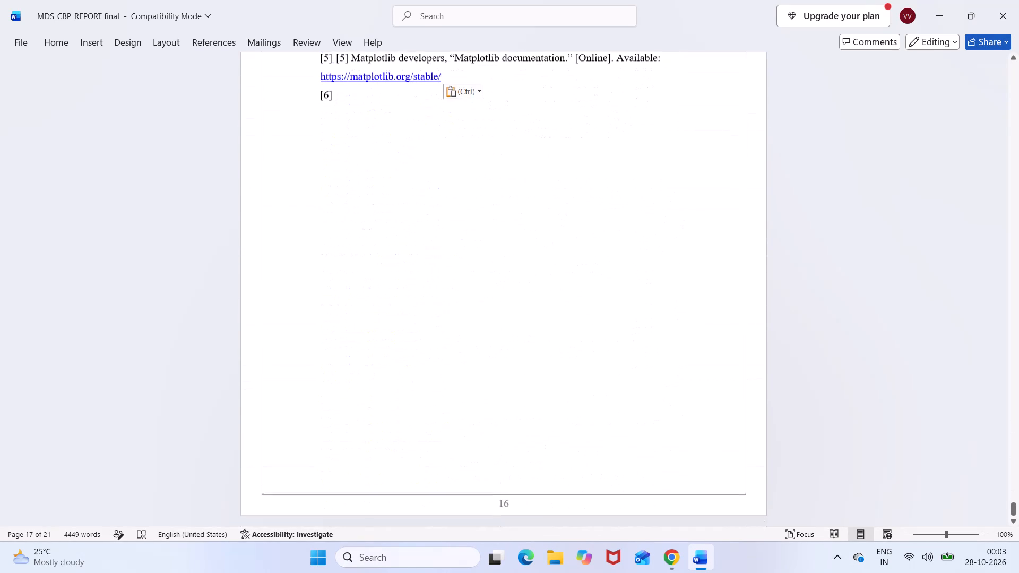
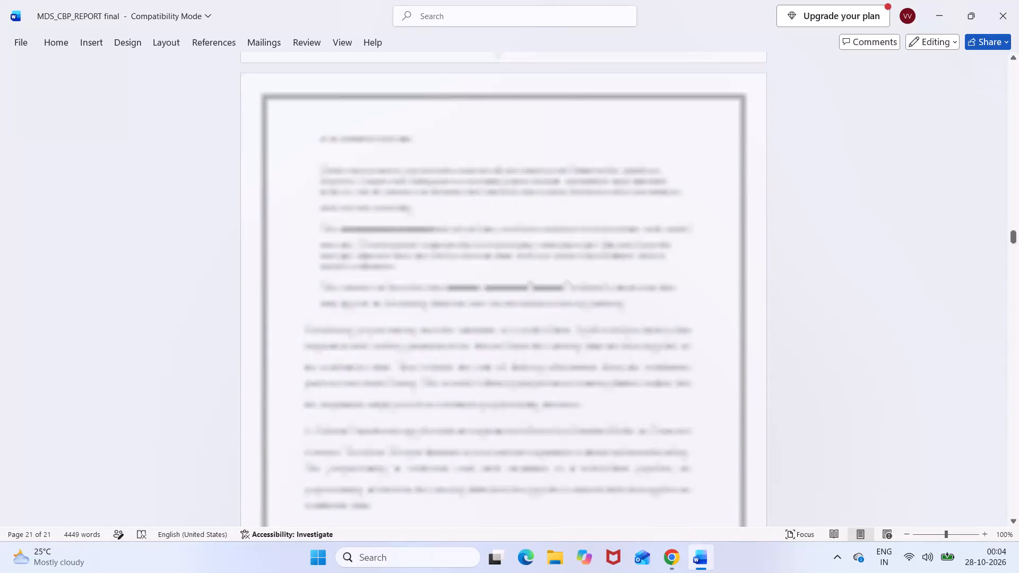
# Increase the indent by one level for the CERTIFICATE body text, from "This is to certify" through the academic year line.
pyautogui.scroll(-1, 427, 317)
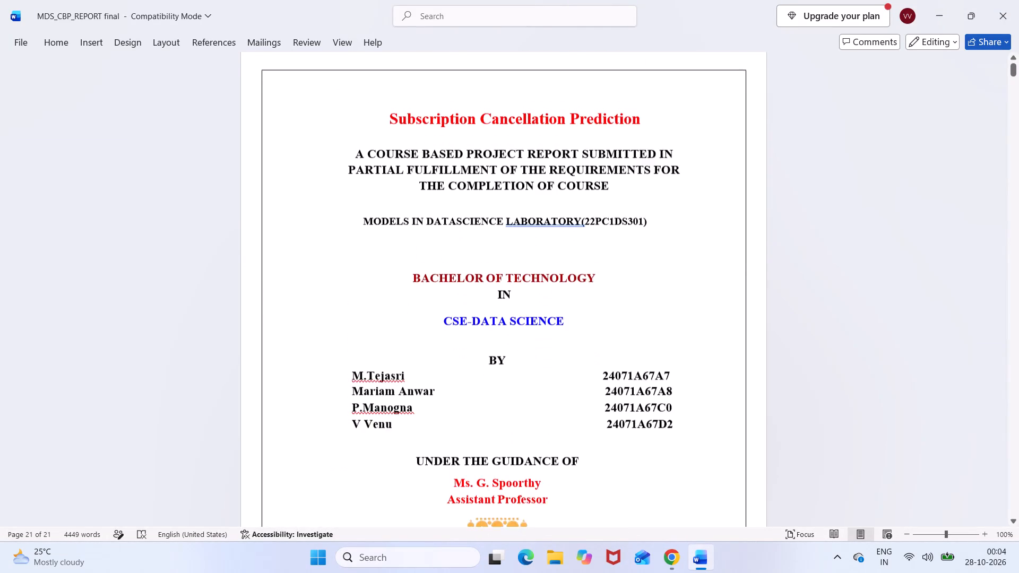
pyautogui.scroll(-2, 427, 317)
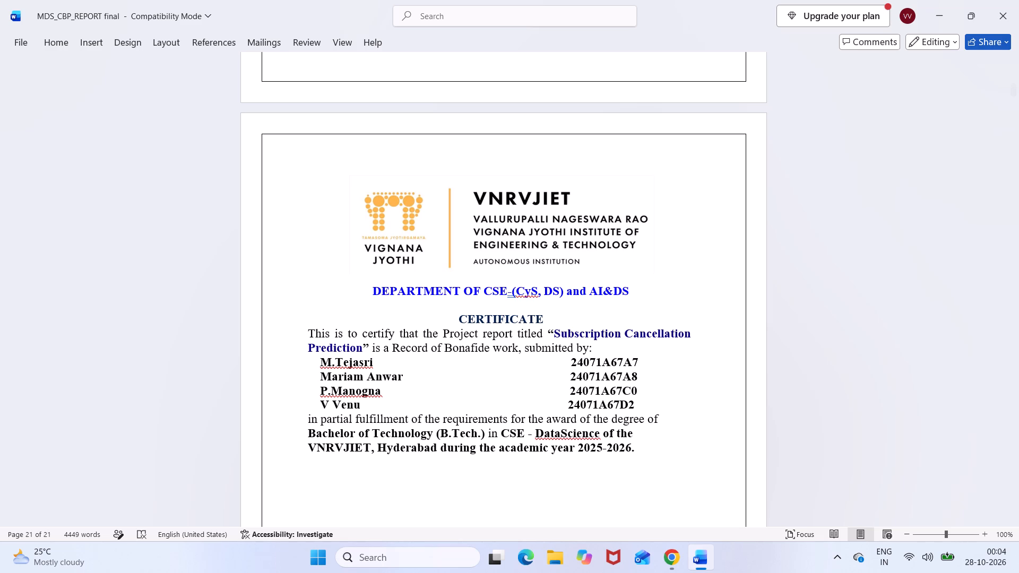
pyautogui.scroll(-2, 427, 317)
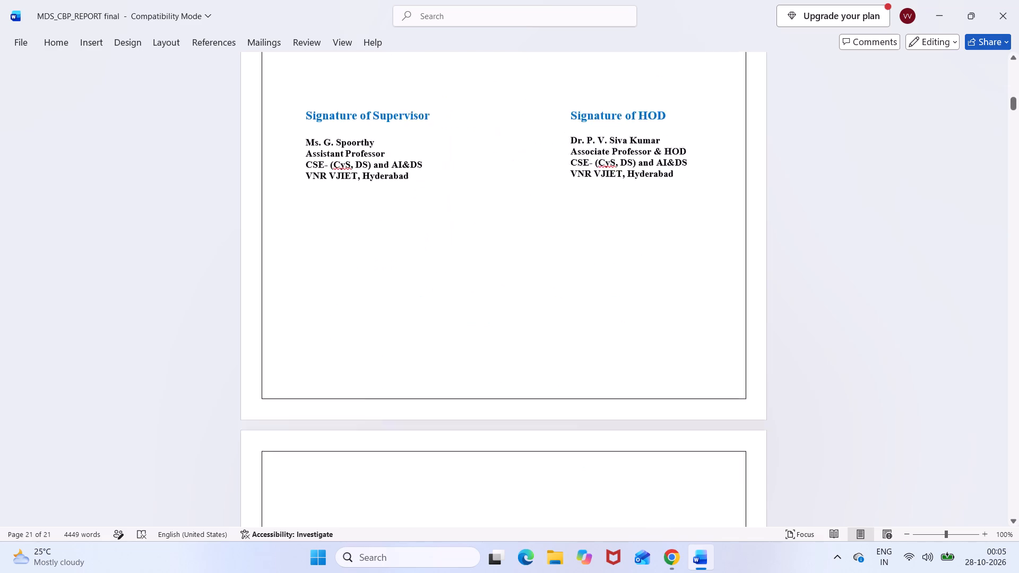
pyautogui.scroll(-4, 427, 317)
pyautogui.scroll(5, 427, 317)
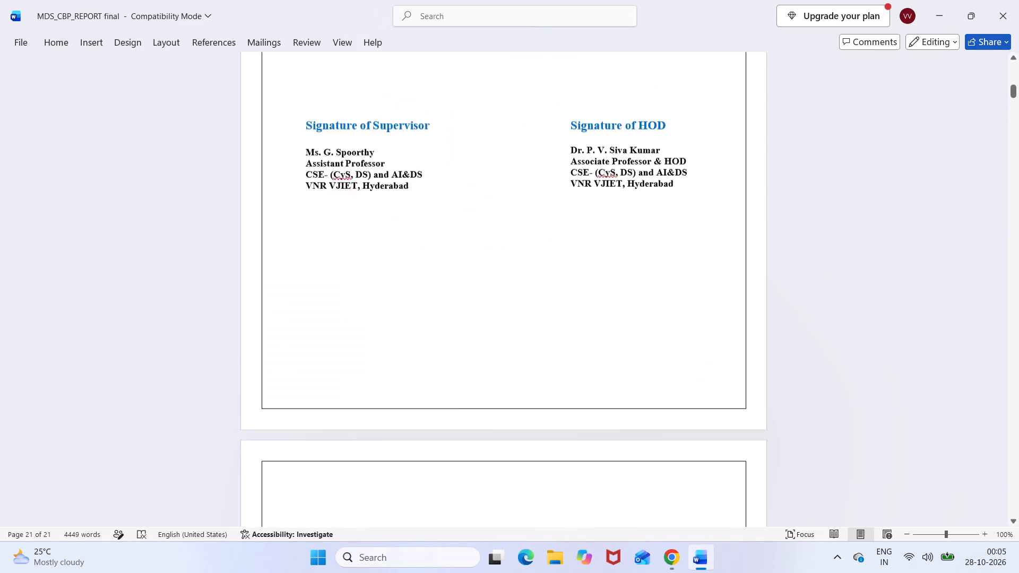
pyautogui.scroll(16, 427, 317)
pyautogui.scroll(-2, 427, 317)
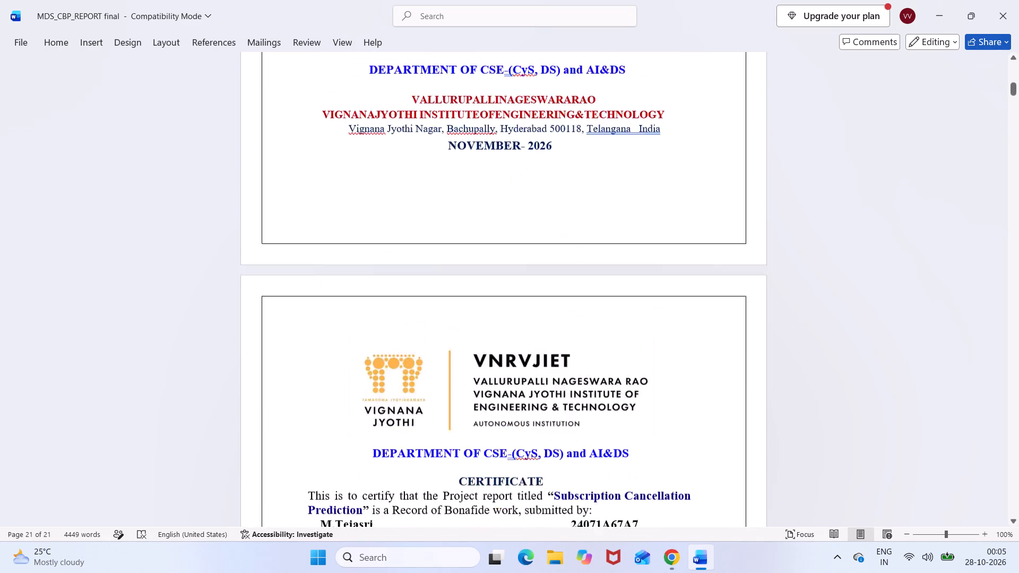
pyautogui.scroll(-4, 427, 317)
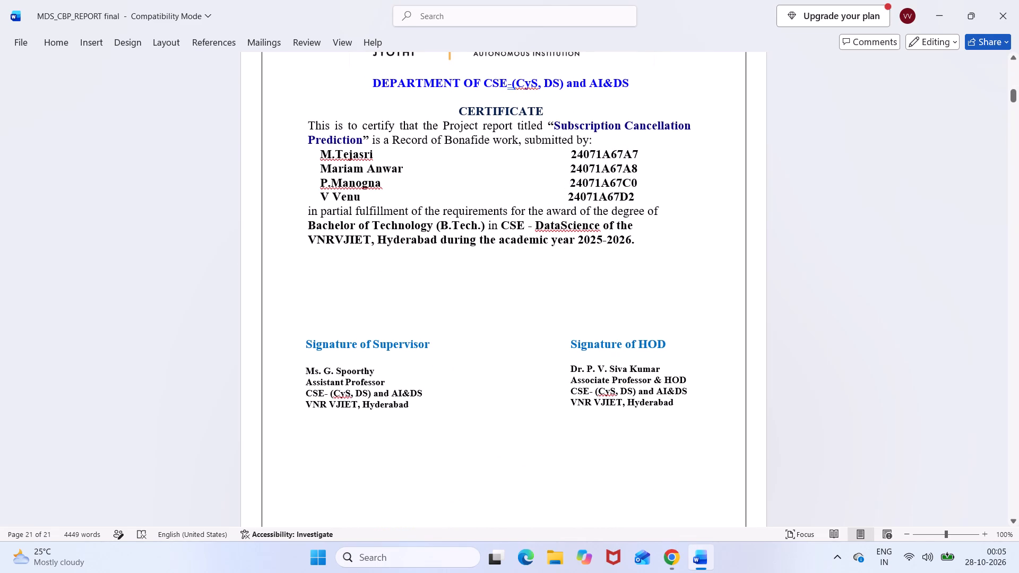
pyautogui.moveTo(306, 128); pyautogui.dragTo(520, 259)
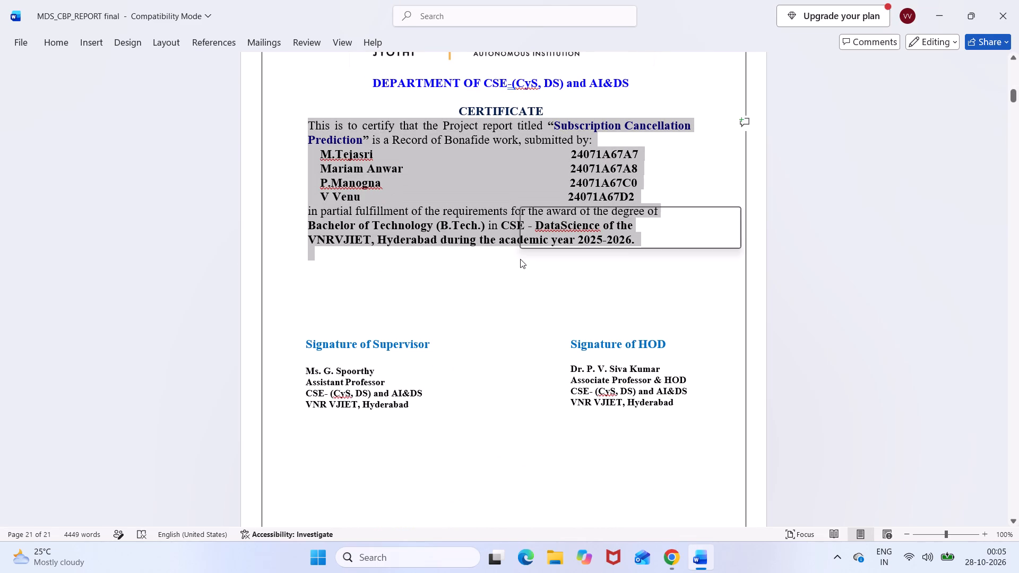
pyautogui.click(55, 40)
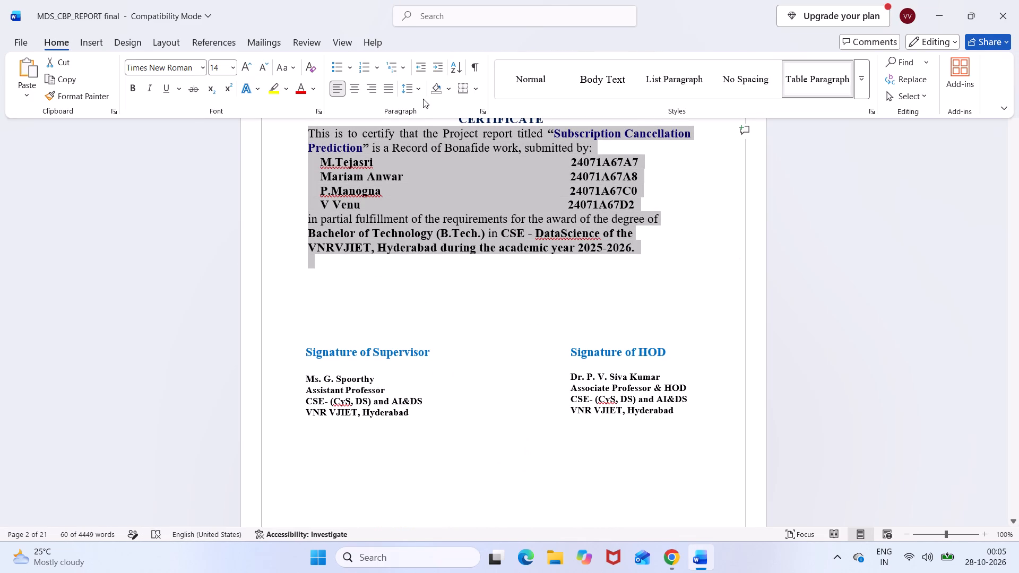
pyautogui.click(434, 72)
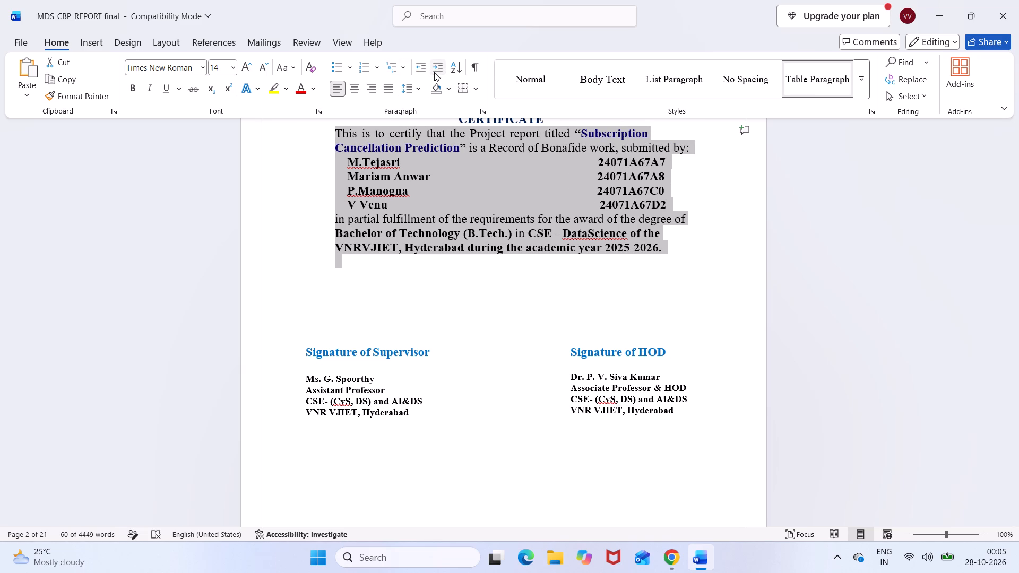
pyautogui.click(477, 260)
pyautogui.click(477, 260)
# Look over the report from the certificate through the declaration, acknowledgement, table of contents and abstract to Chapter 1.
pyautogui.scroll(-2, 477, 260)
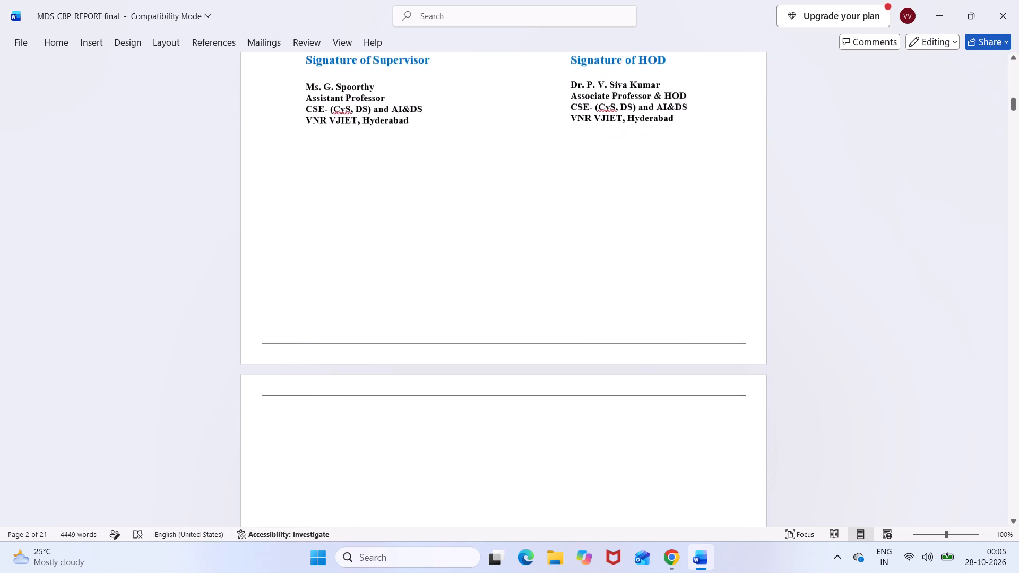
pyautogui.scroll(-3, 477, 260)
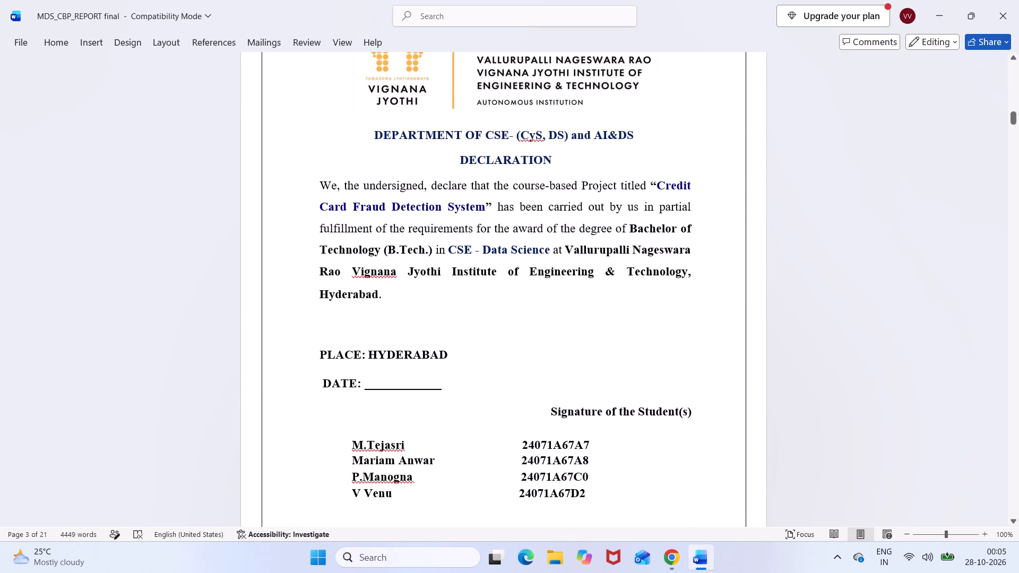
pyautogui.scroll(-6, 446, 247)
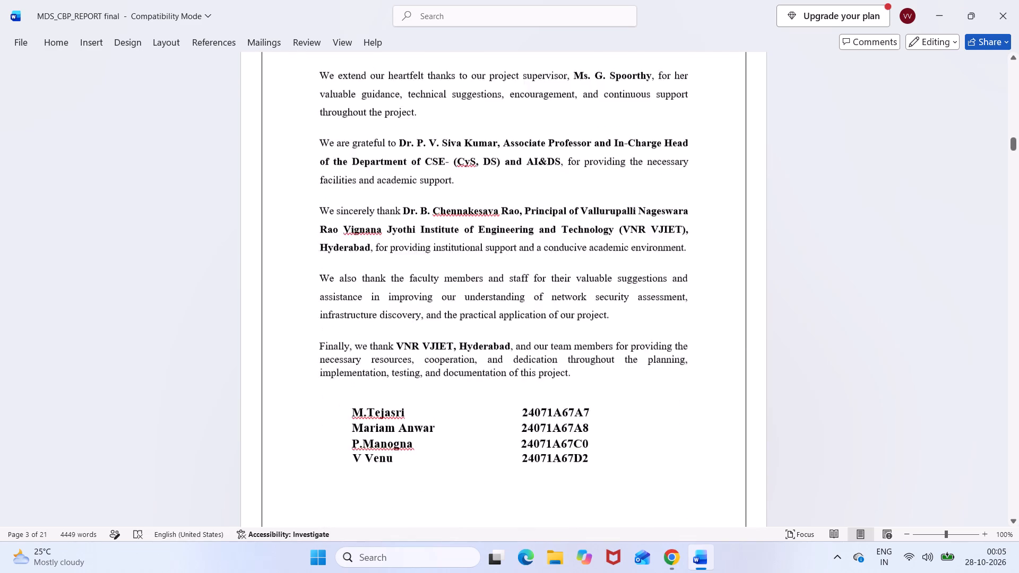
pyautogui.scroll(-4, 446, 247)
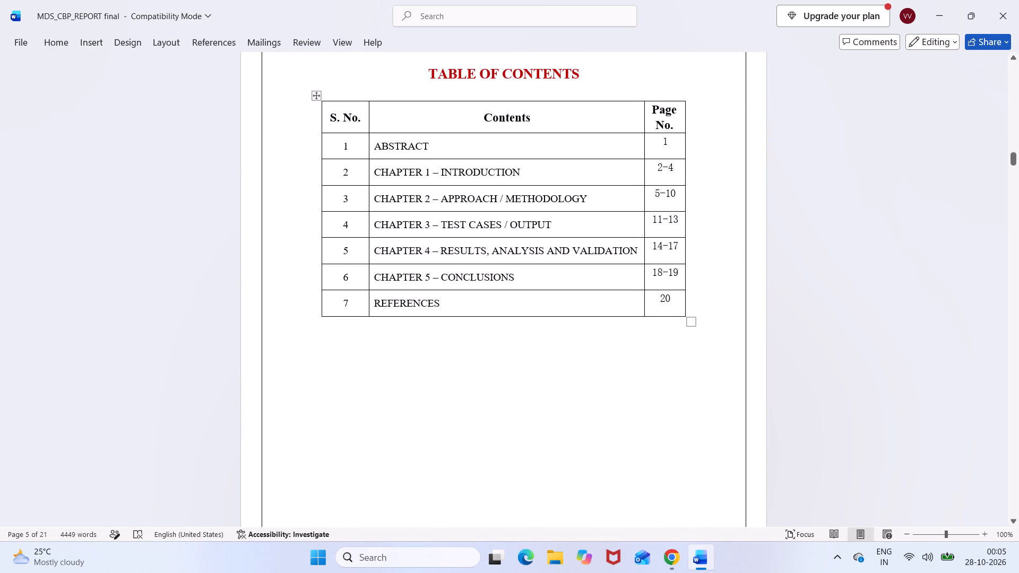
pyautogui.scroll(-5, 446, 247)
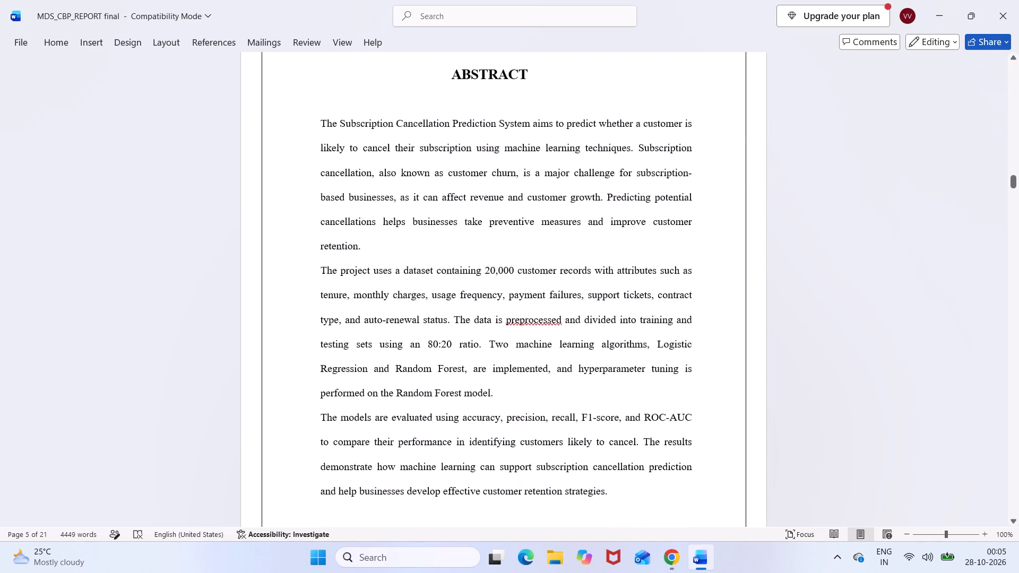
pyautogui.scroll(-1, 446, 247)
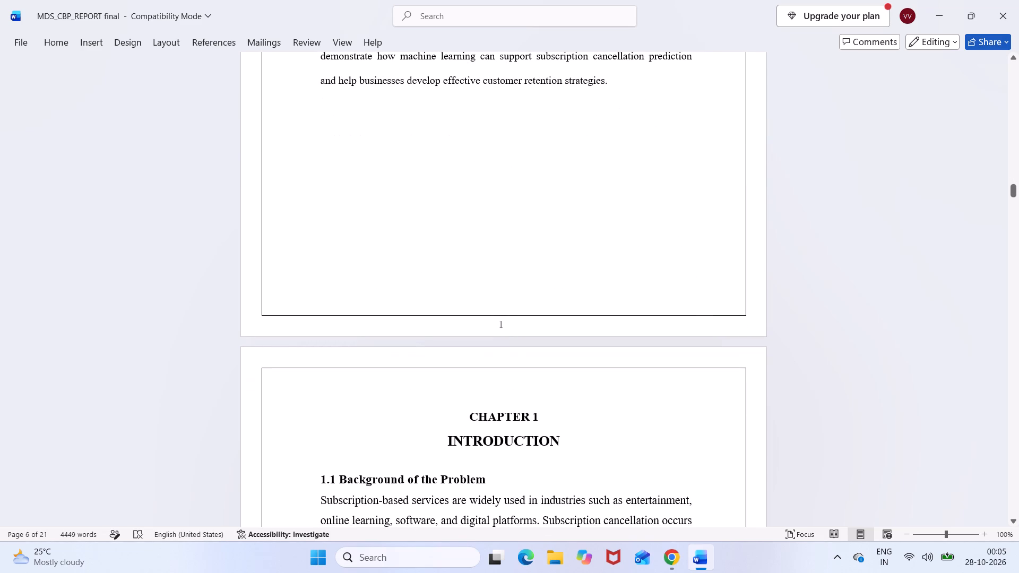
pyautogui.scroll(-3, 446, 247)
pyautogui.scroll(1, 446, 247)
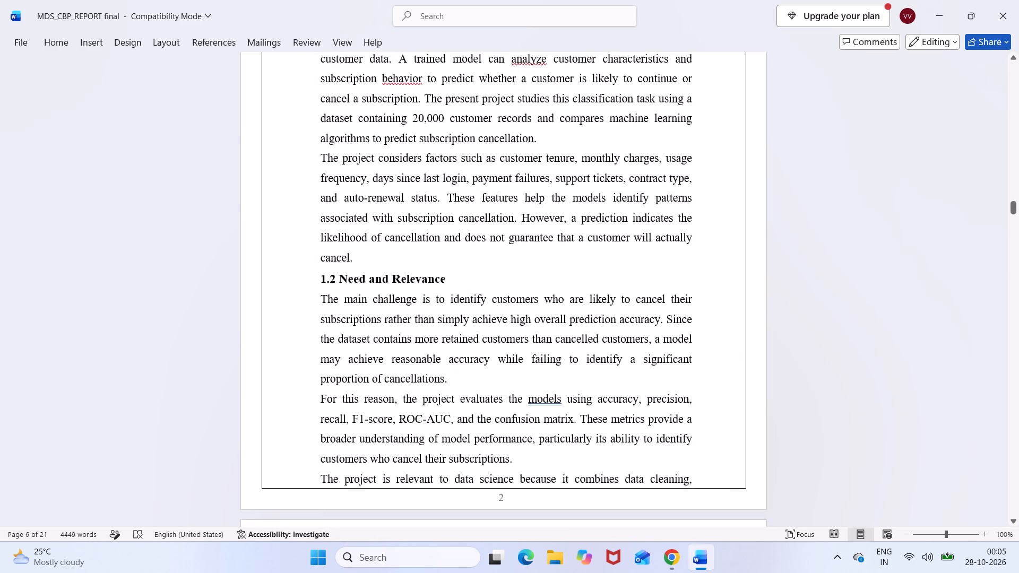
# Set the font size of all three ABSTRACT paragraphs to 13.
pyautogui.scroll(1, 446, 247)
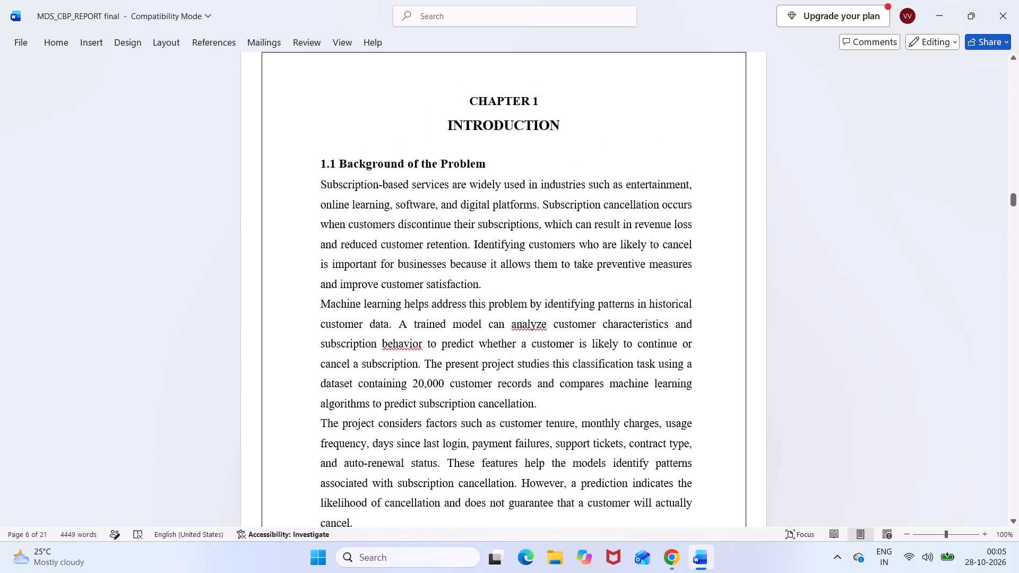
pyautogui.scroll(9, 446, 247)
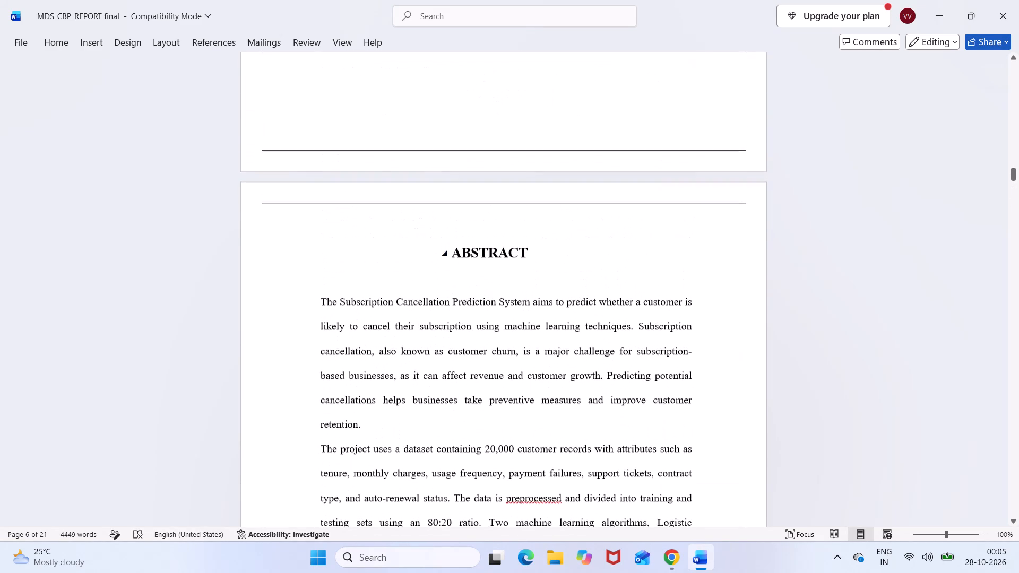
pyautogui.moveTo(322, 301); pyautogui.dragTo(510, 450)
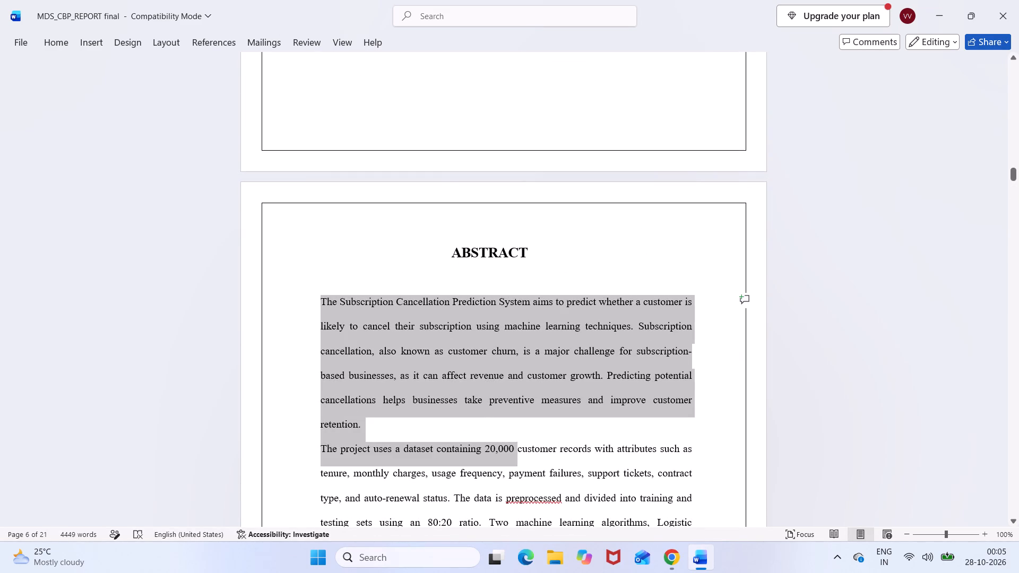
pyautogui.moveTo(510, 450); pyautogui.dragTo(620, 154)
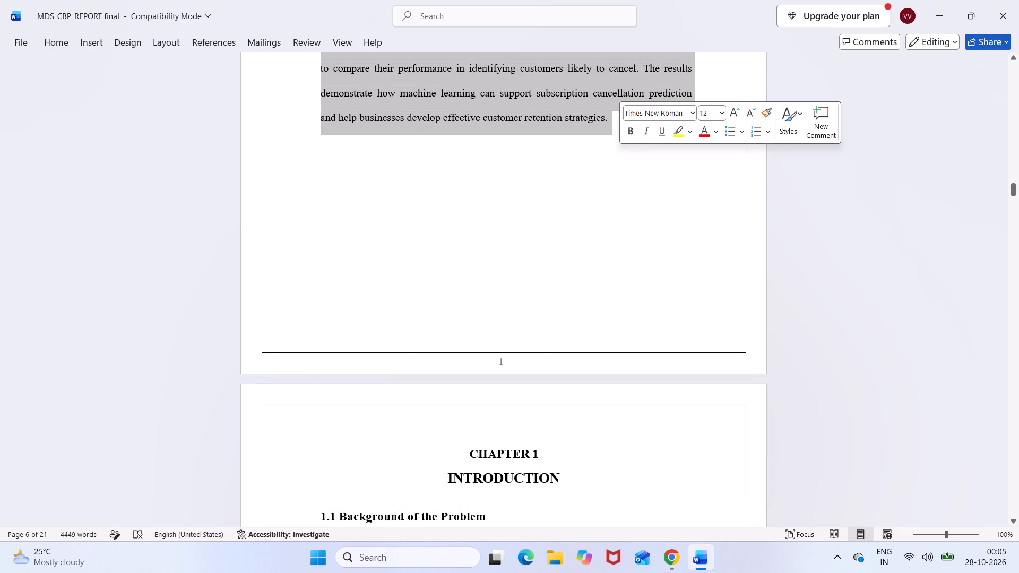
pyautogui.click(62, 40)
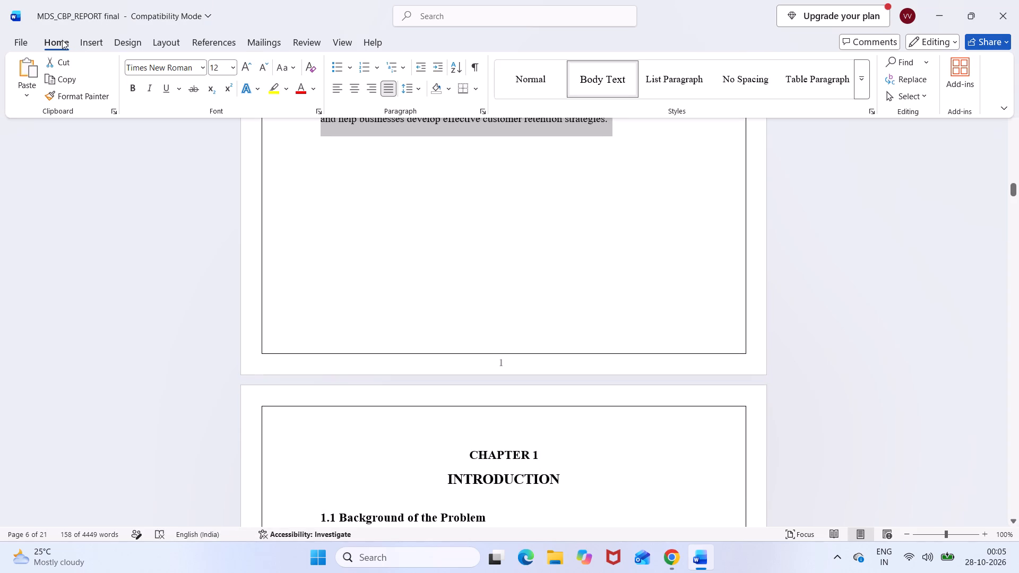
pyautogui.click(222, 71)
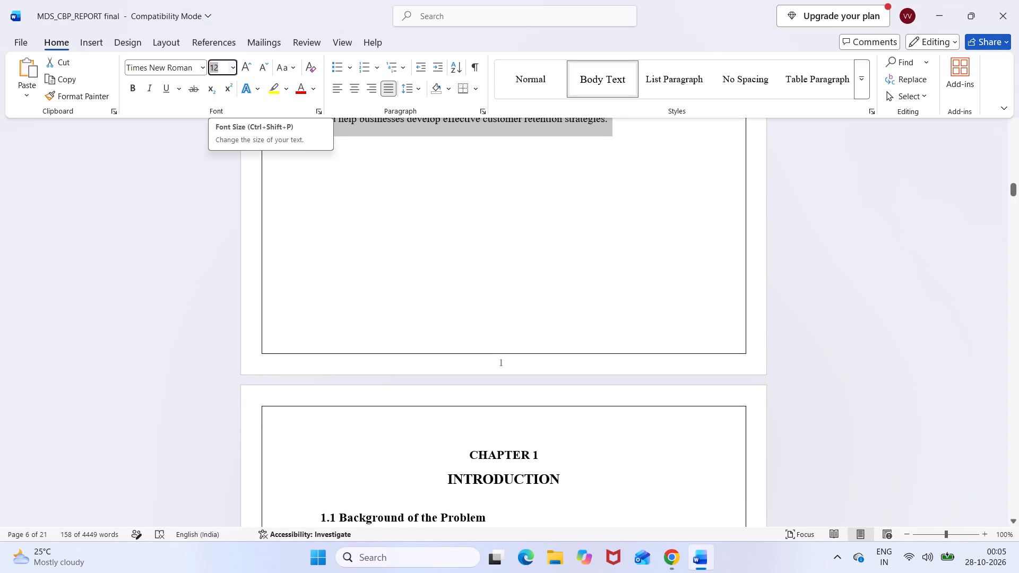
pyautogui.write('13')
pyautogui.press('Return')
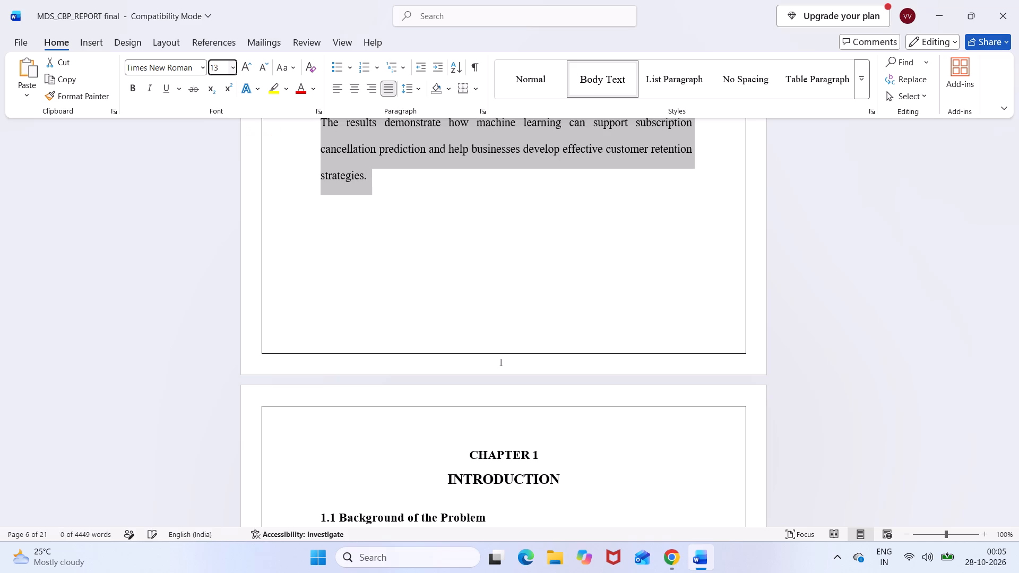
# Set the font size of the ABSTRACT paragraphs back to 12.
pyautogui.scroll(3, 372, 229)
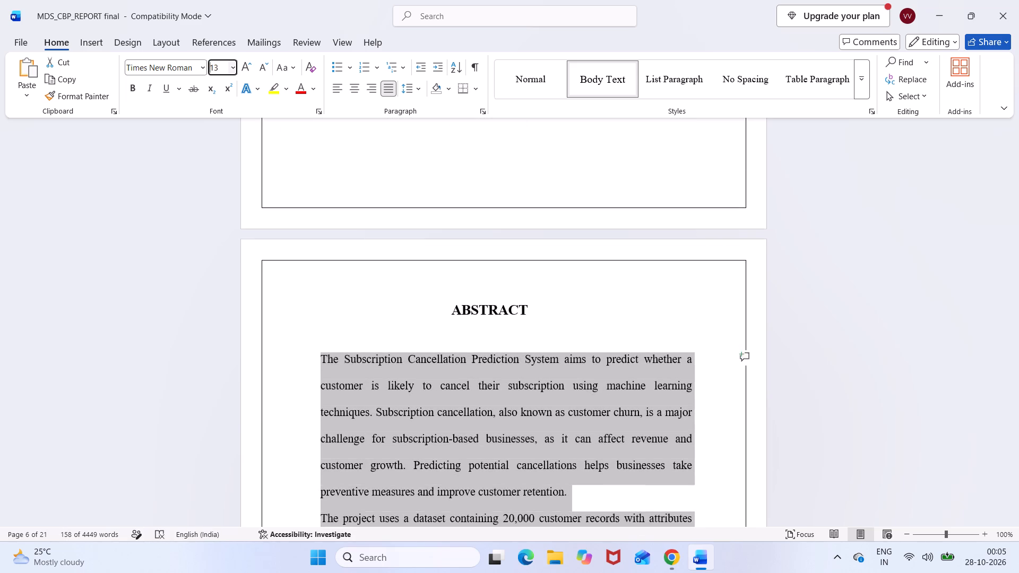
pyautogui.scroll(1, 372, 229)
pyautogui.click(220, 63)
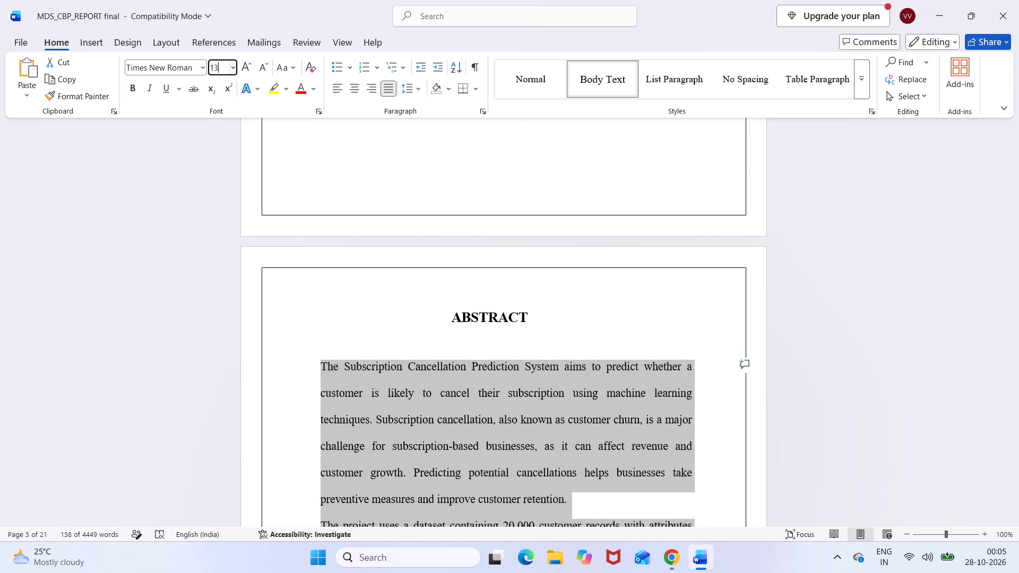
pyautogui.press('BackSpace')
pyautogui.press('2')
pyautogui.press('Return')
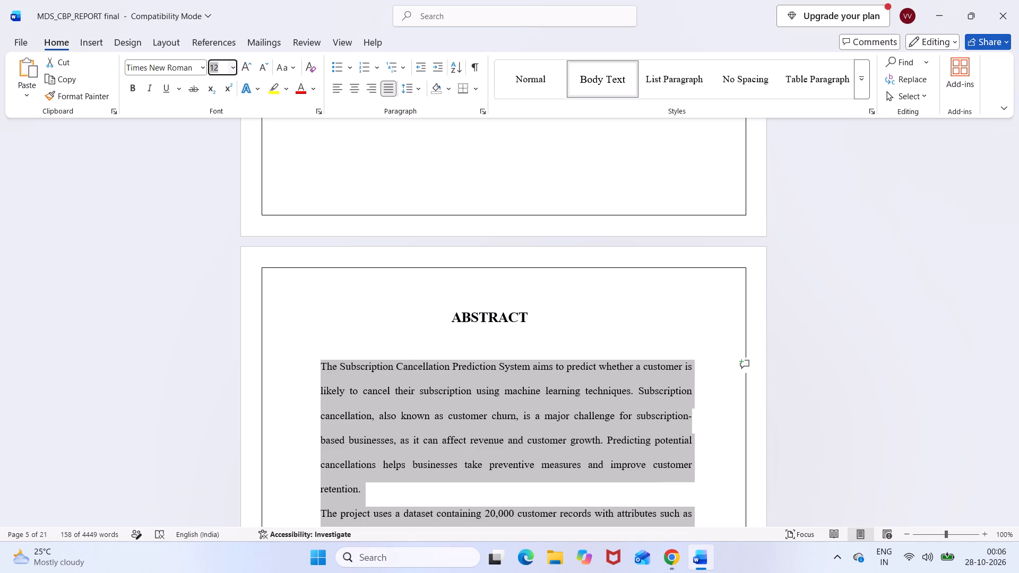
# Look over the front pages from the abstract back to the certificate, and return to Chapter 1.
pyautogui.scroll(8, 333, 230)
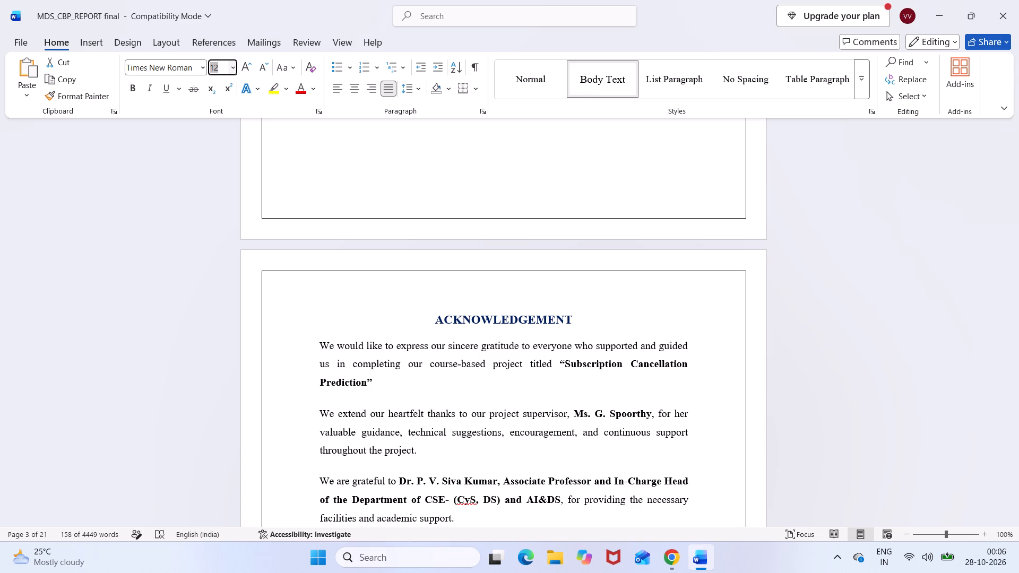
pyautogui.scroll(7, 333, 230)
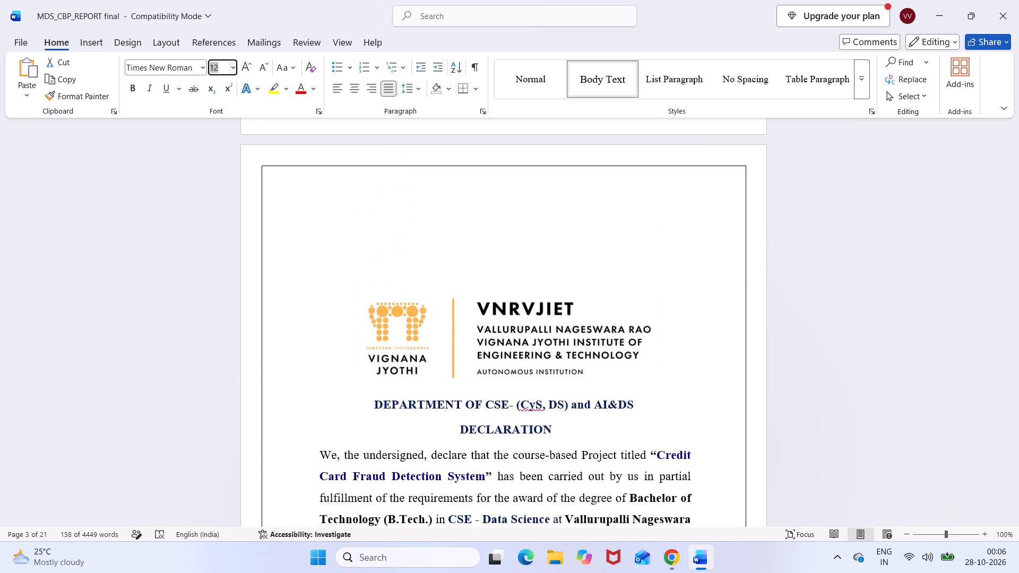
pyautogui.scroll(11, 333, 230)
pyautogui.scroll(11, 333, 230)
pyautogui.scroll(-2, 333, 230)
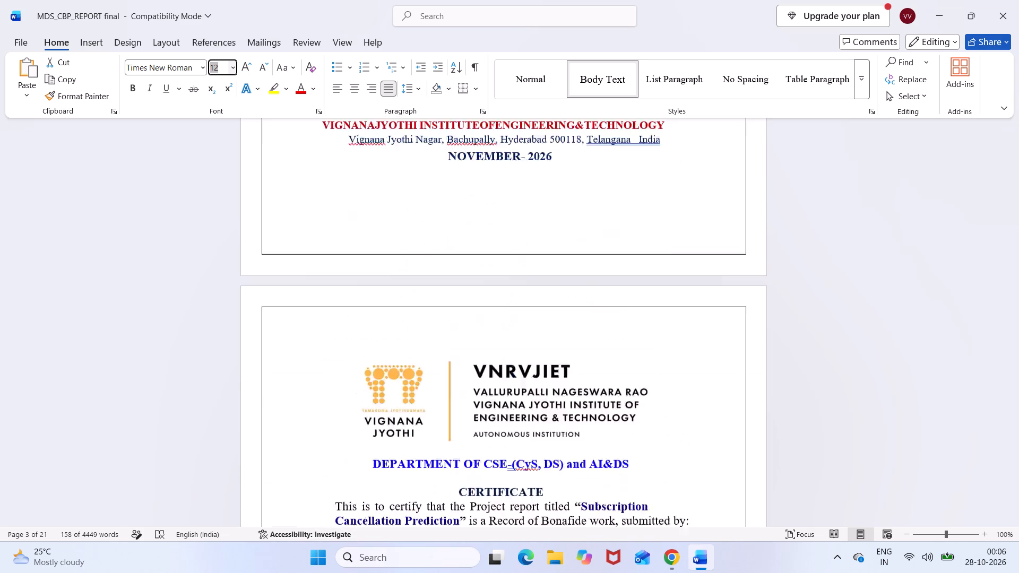
pyautogui.scroll(-12, 333, 230)
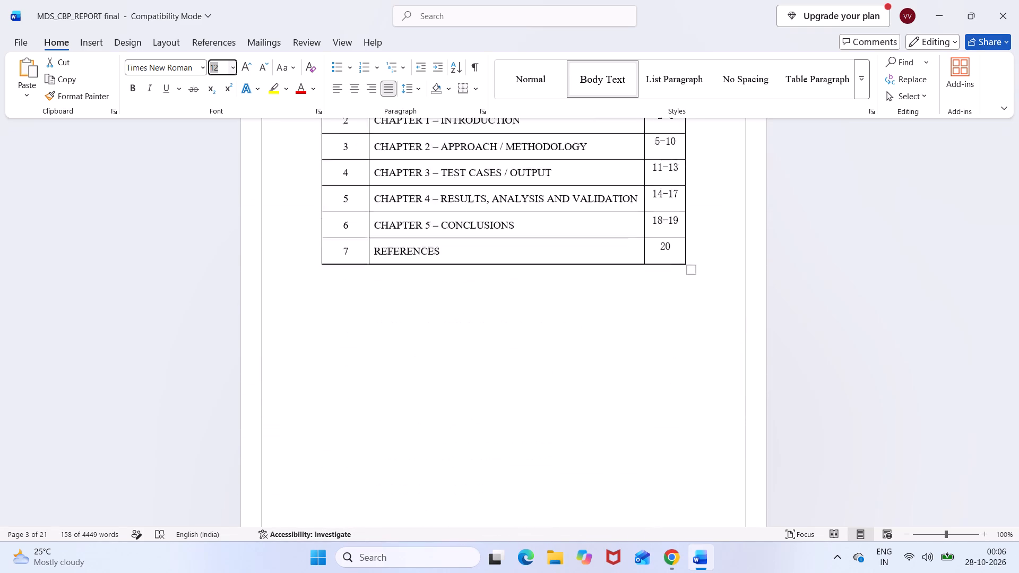
pyautogui.scroll(-9, 333, 230)
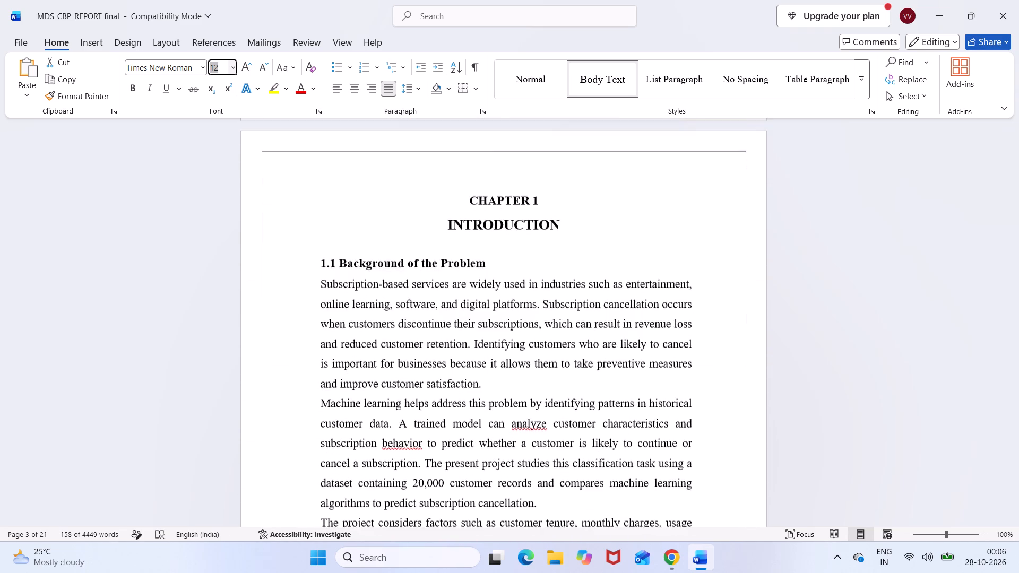
# Set the font size of the three paragraphs under 1.1 Background of the Problem to 12.
pyautogui.scroll(-1, 333, 230)
pyautogui.scroll(2, 333, 230)
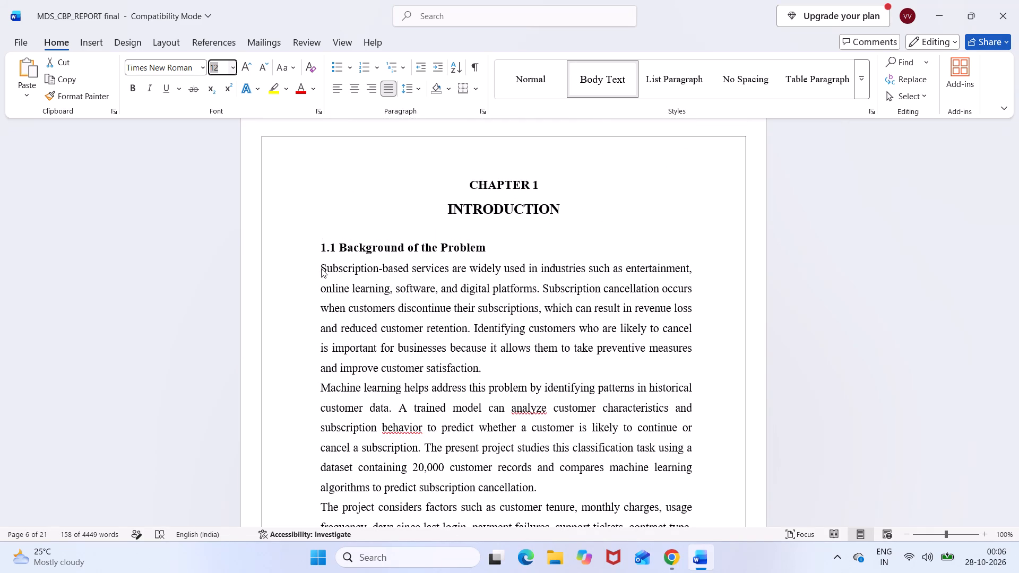
pyautogui.click(315, 266)
pyautogui.moveTo(315, 266); pyautogui.dragTo(448, 451)
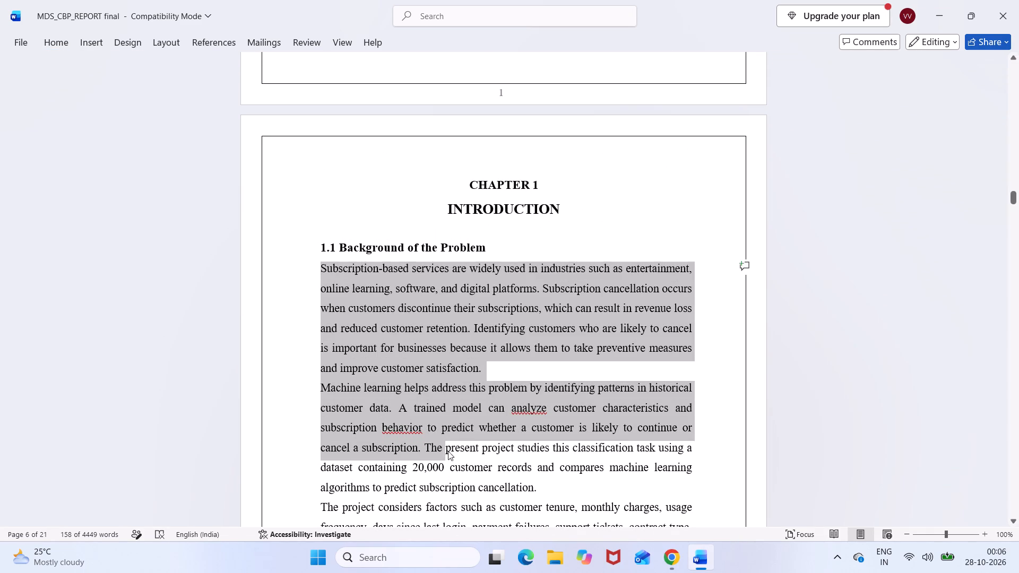
pyautogui.moveTo(448, 451); pyautogui.dragTo(414, 312)
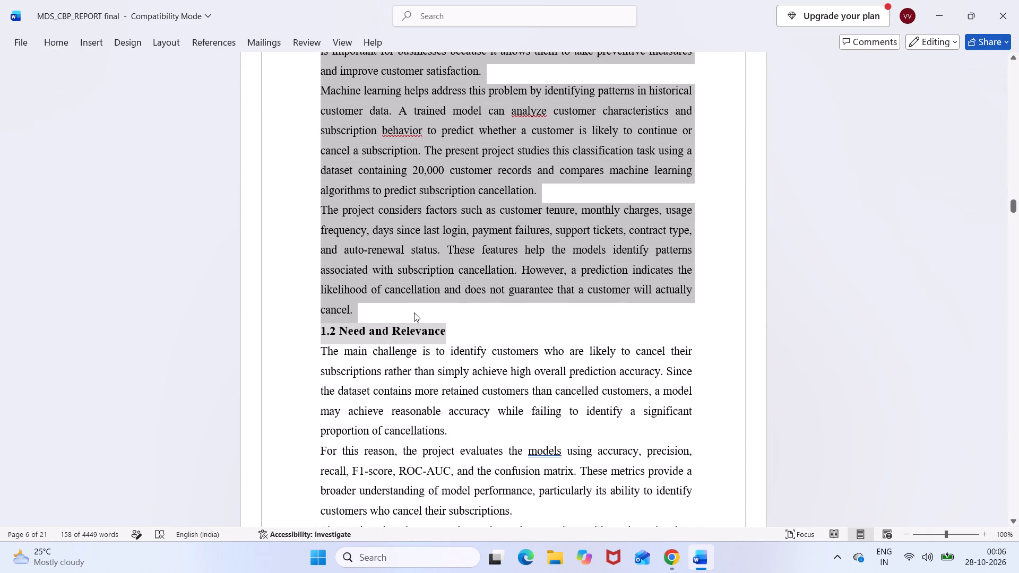
pyautogui.moveTo(414, 312); pyautogui.dragTo(405, 311)
pyautogui.click(60, 37)
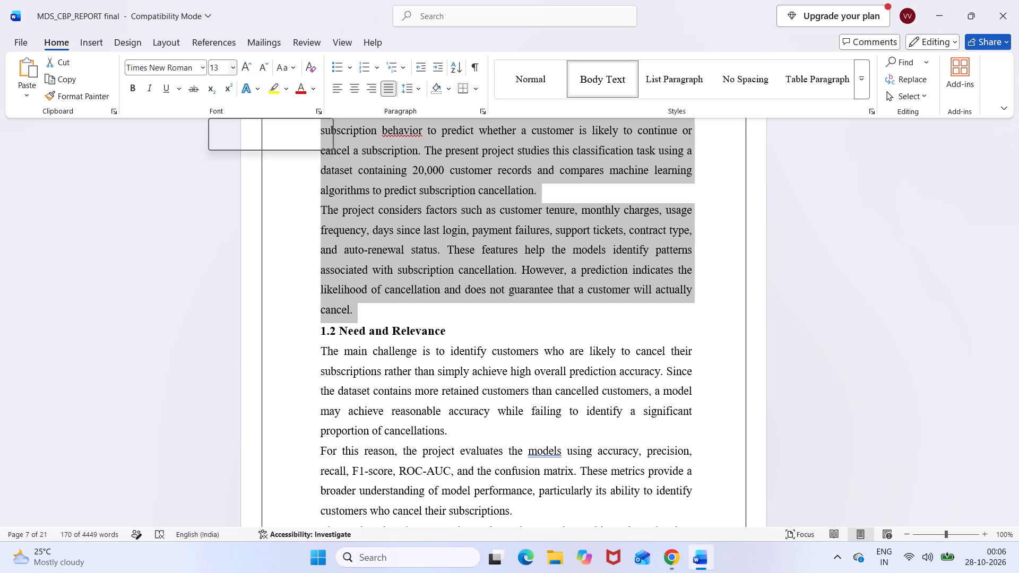
pyautogui.click(221, 64)
pyautogui.write('12')
pyautogui.press('Return')
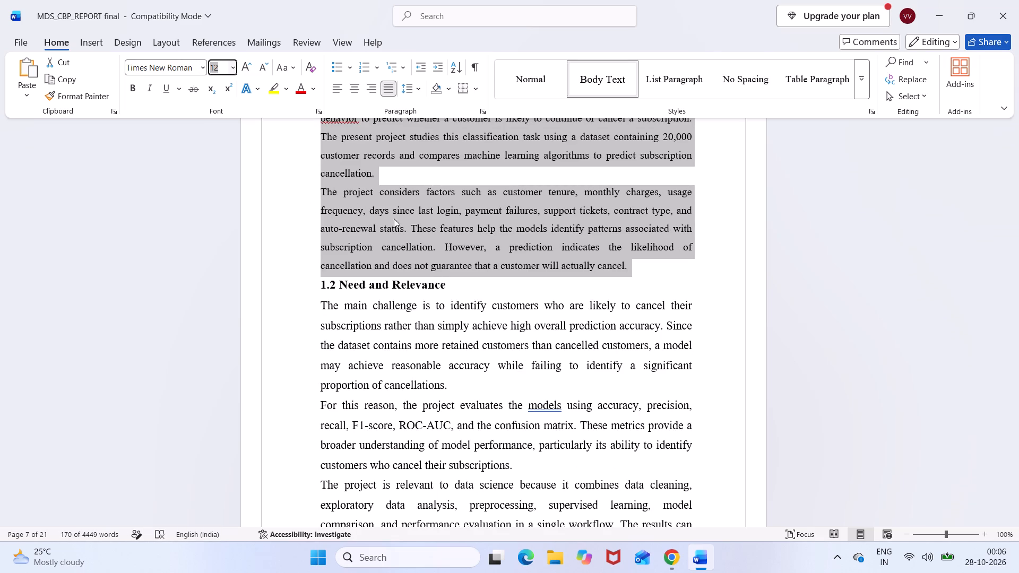
# Set the font size of the three paragraphs under 1.2 Need and Relevance to 12.
pyautogui.click(320, 307)
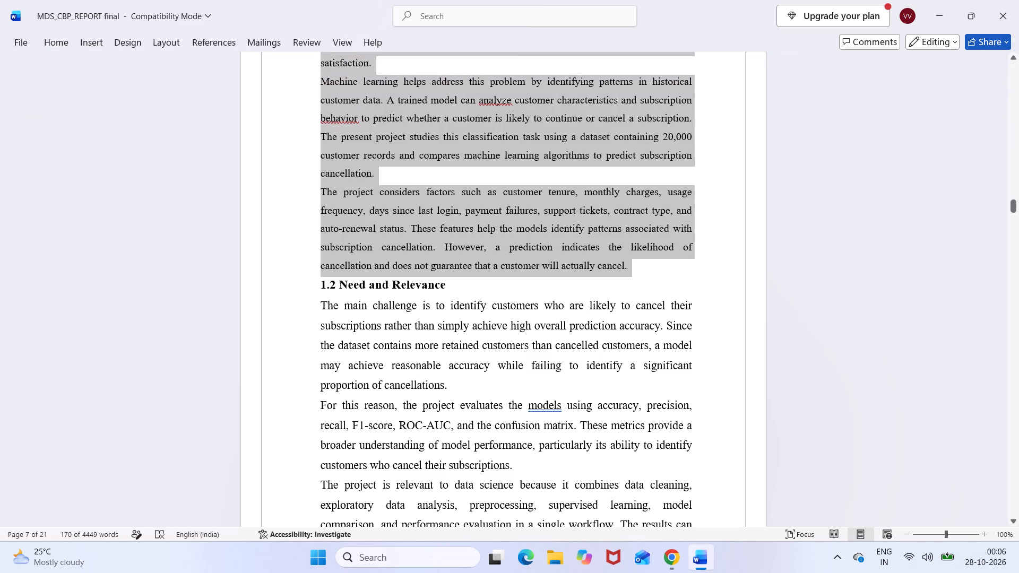
pyautogui.moveTo(319, 306); pyautogui.dragTo(518, 510)
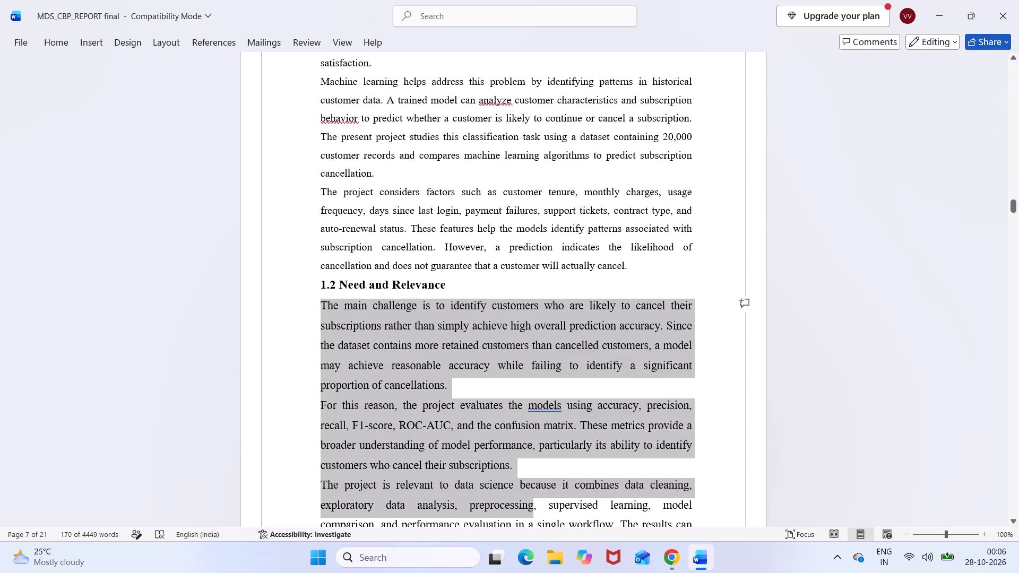
pyautogui.moveTo(518, 510); pyautogui.dragTo(607, 446)
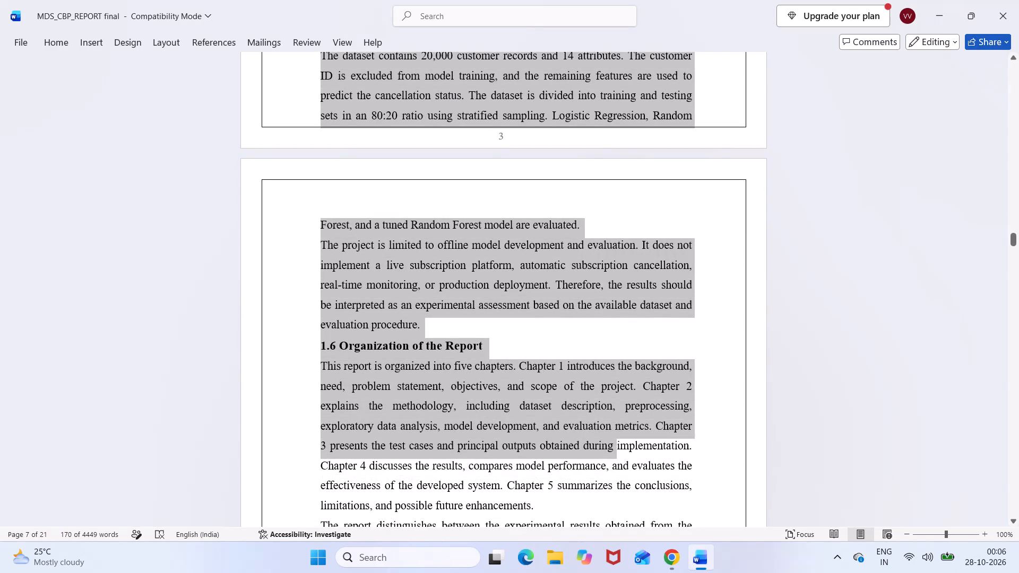
pyautogui.moveTo(607, 446); pyautogui.dragTo(538, 40)
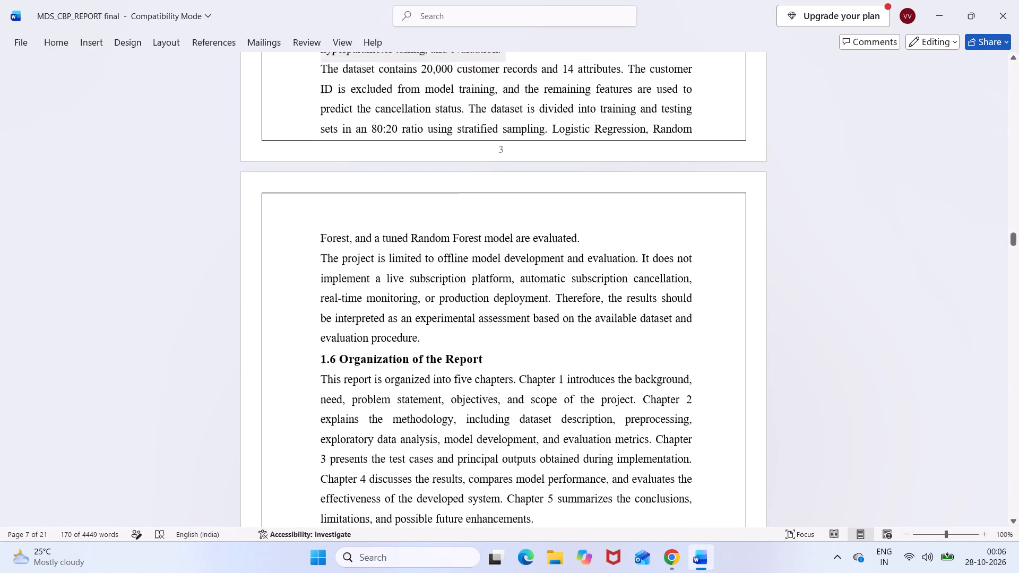
pyautogui.moveTo(538, 40); pyautogui.dragTo(529, 44)
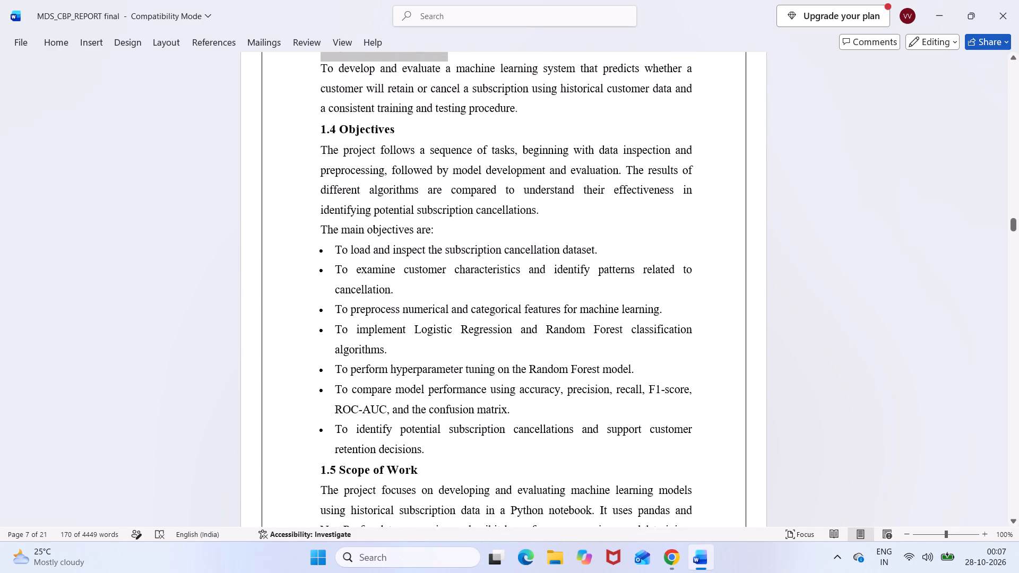
pyautogui.moveTo(529, 44); pyautogui.dragTo(530, 59)
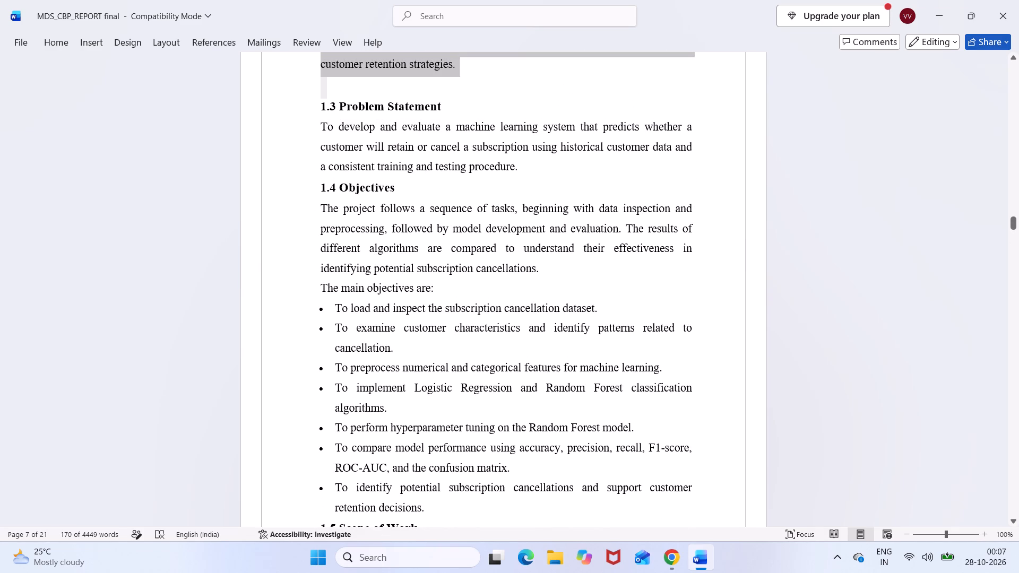
pyautogui.moveTo(530, 59); pyautogui.dragTo(530, 85)
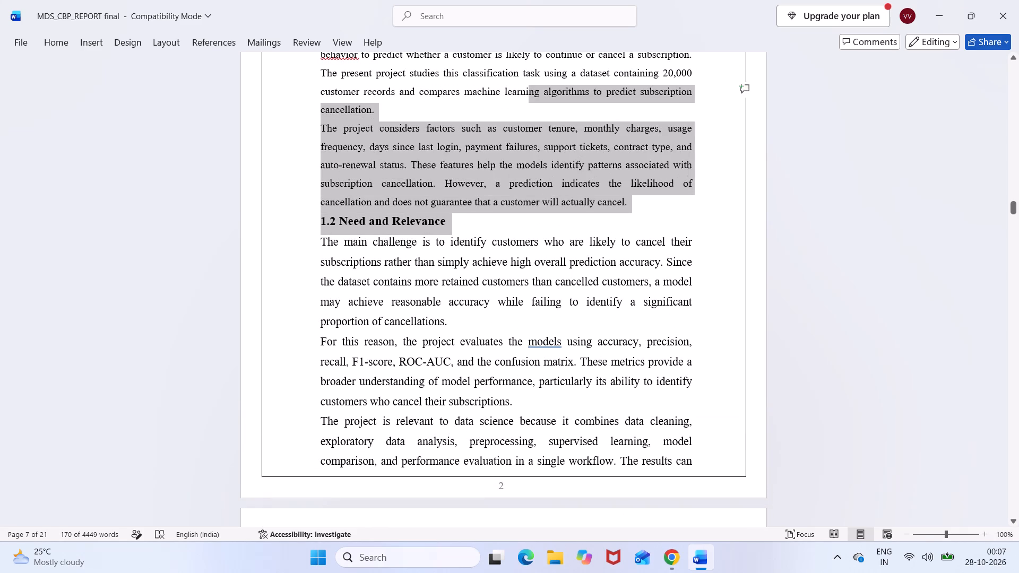
pyautogui.moveTo(530, 85); pyautogui.dragTo(609, 425)
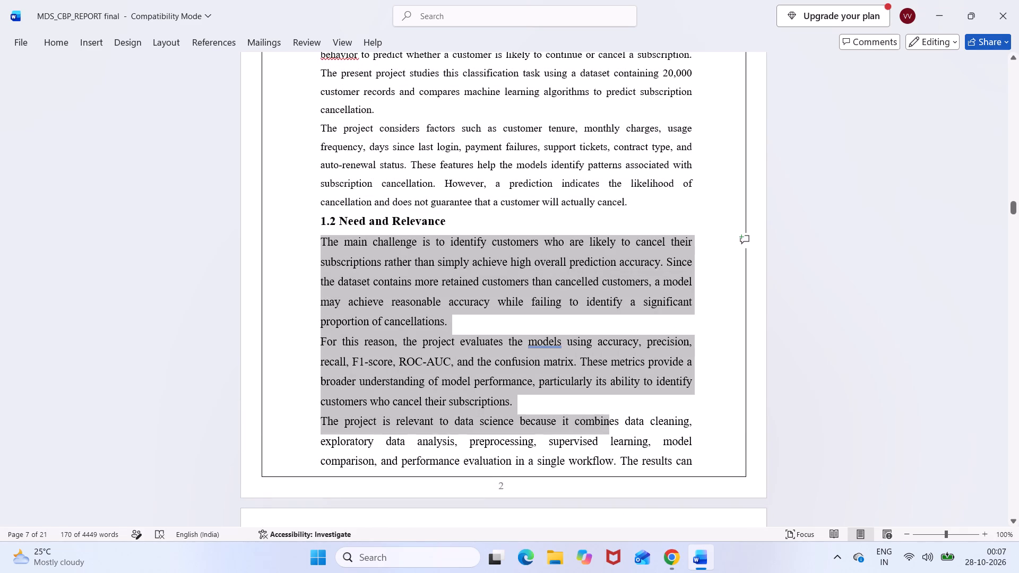
pyautogui.moveTo(609, 425); pyautogui.dragTo(536, 308)
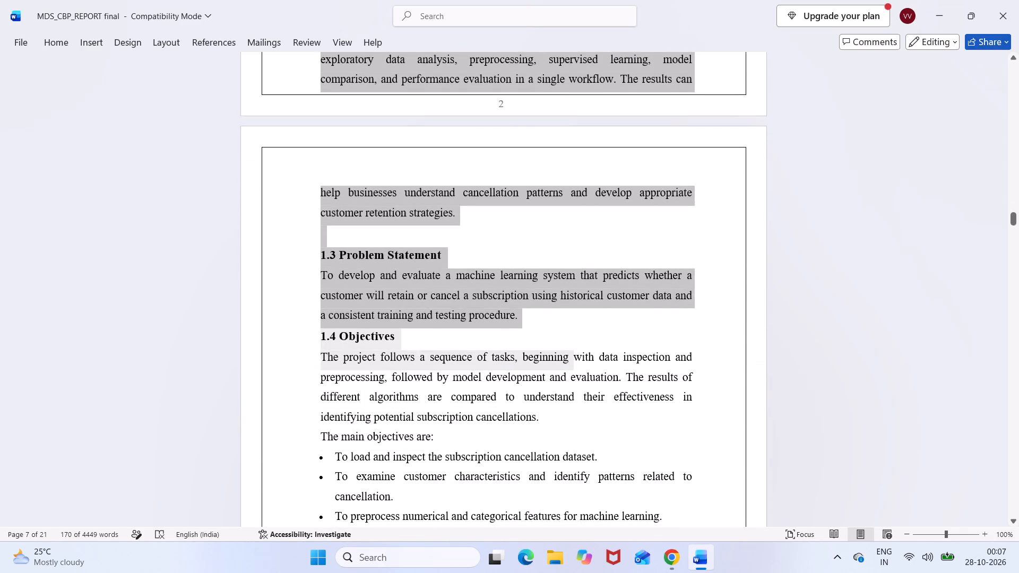
pyautogui.moveTo(536, 308); pyautogui.dragTo(481, 222)
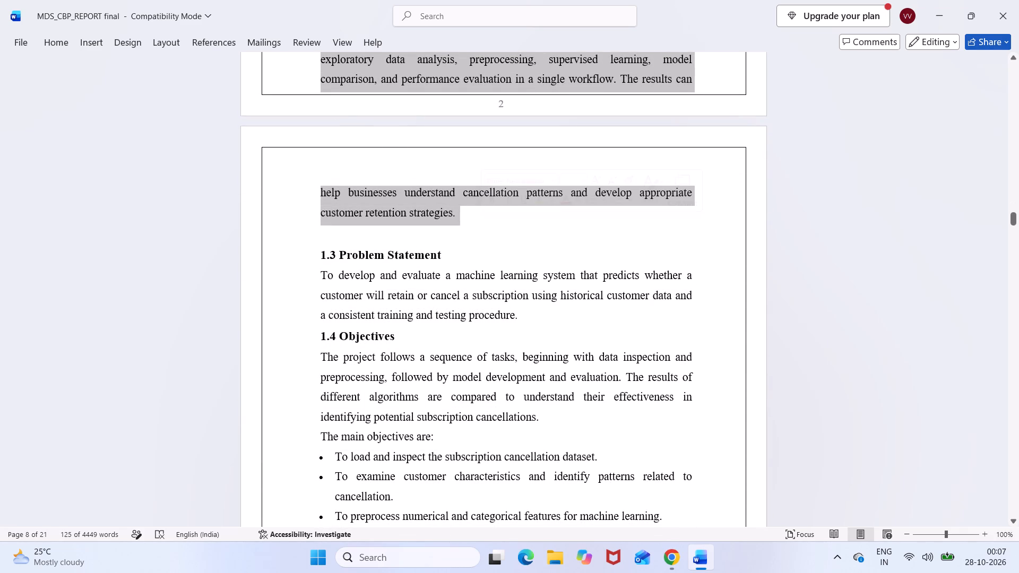
pyautogui.click(64, 39)
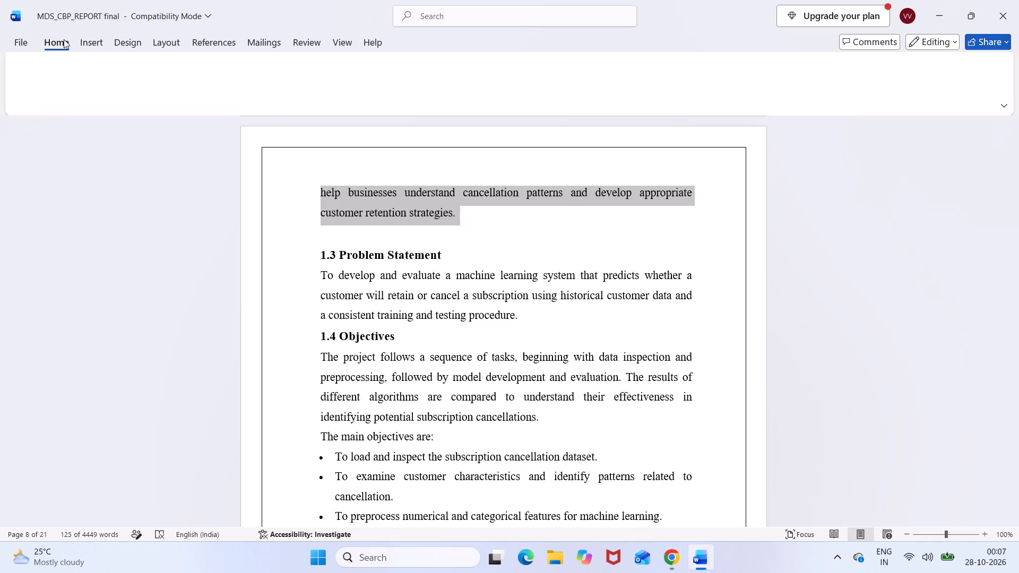
pyautogui.click(226, 70)
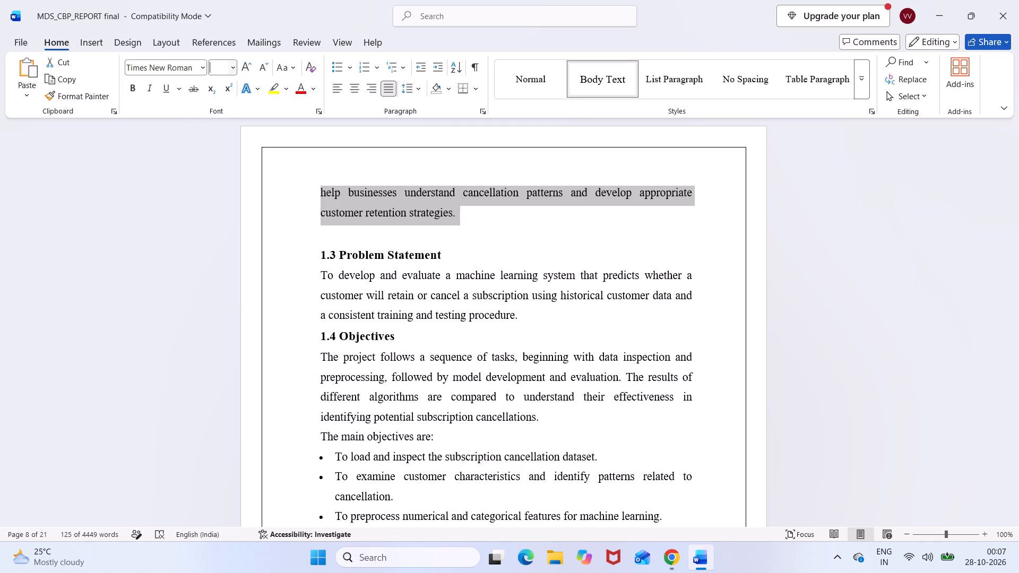
pyautogui.write('12')
pyautogui.press('Return')
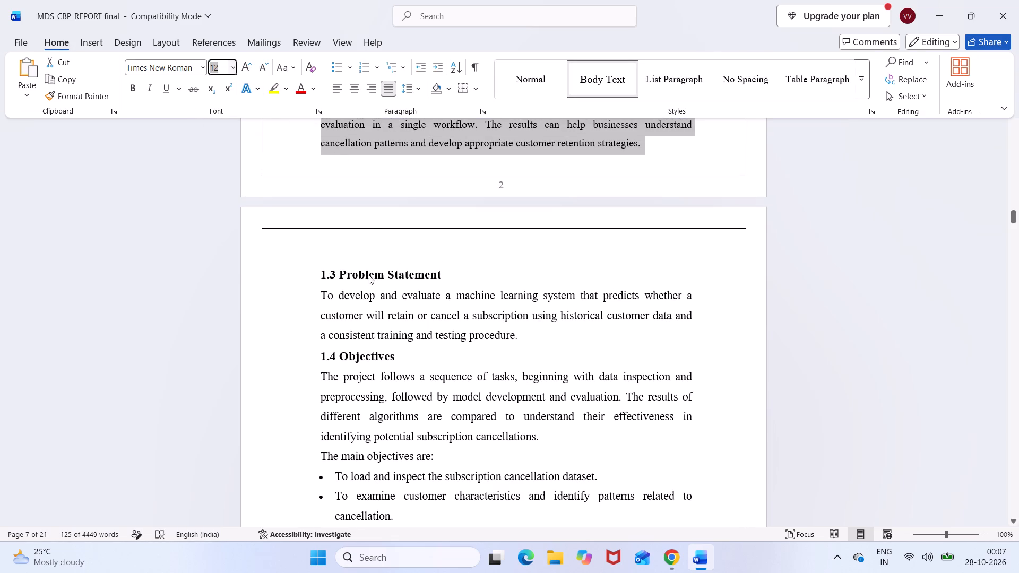
# Set the font size of the paragraph under 1.3 Problem Statement to 12.
pyautogui.moveTo(321, 296); pyautogui.dragTo(520, 331)
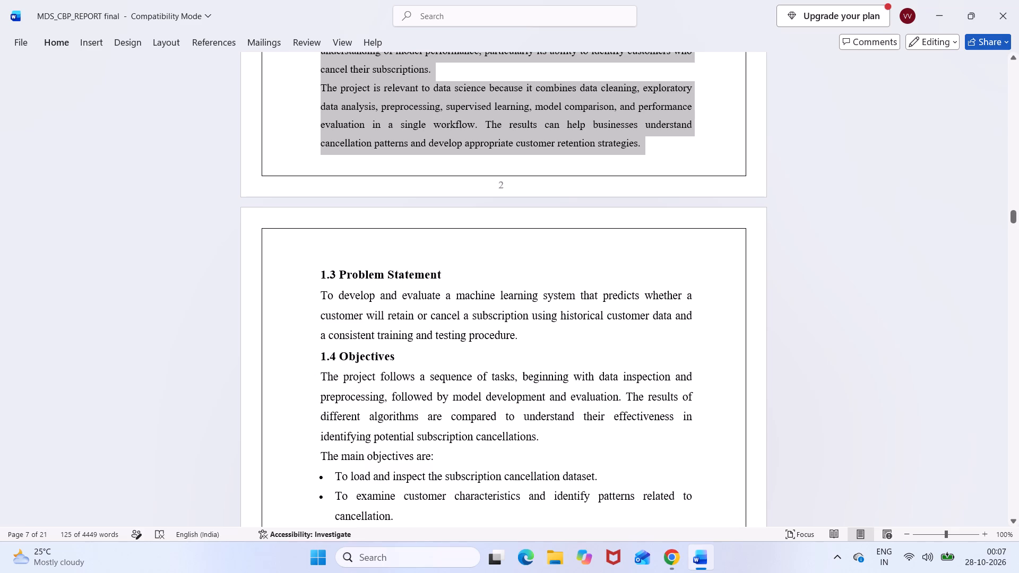
pyautogui.moveTo(520, 331); pyautogui.dragTo(568, 341)
pyautogui.moveTo(568, 341); pyautogui.dragTo(319, 291)
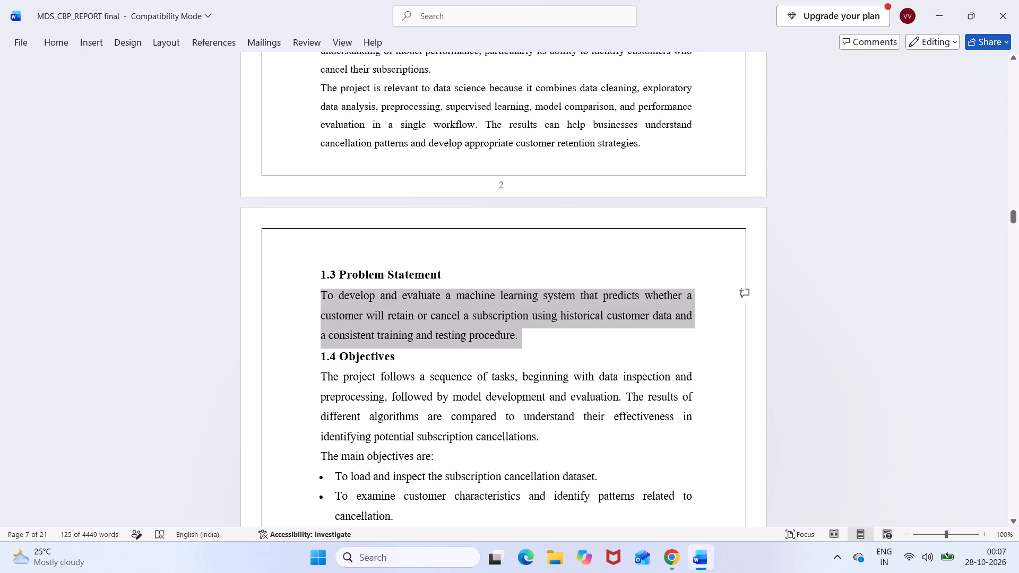
pyautogui.moveTo(319, 291); pyautogui.dragTo(319, 290)
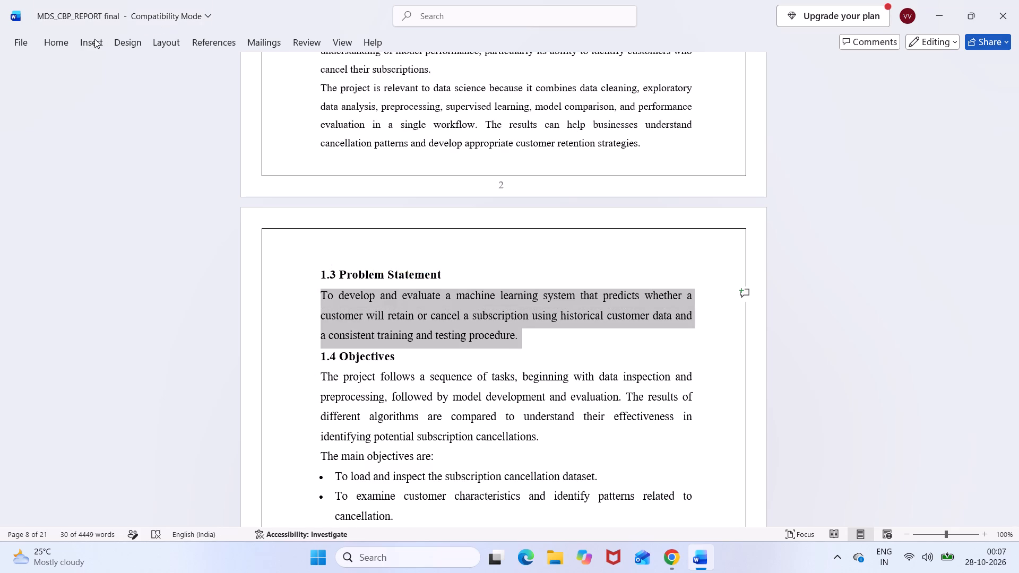
pyautogui.click(59, 40)
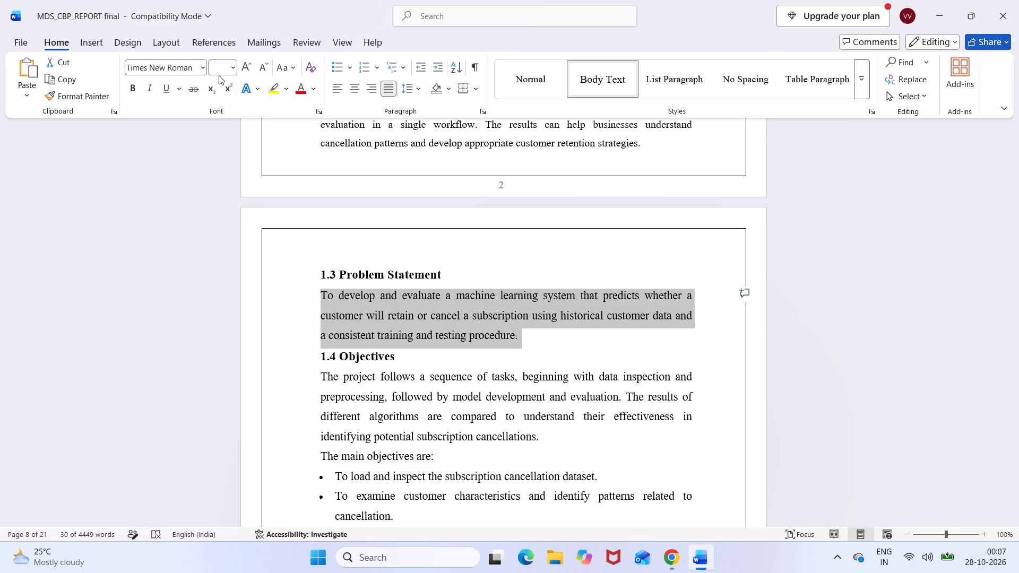
pyautogui.click(217, 68)
pyautogui.write('12')
pyautogui.press('Return')
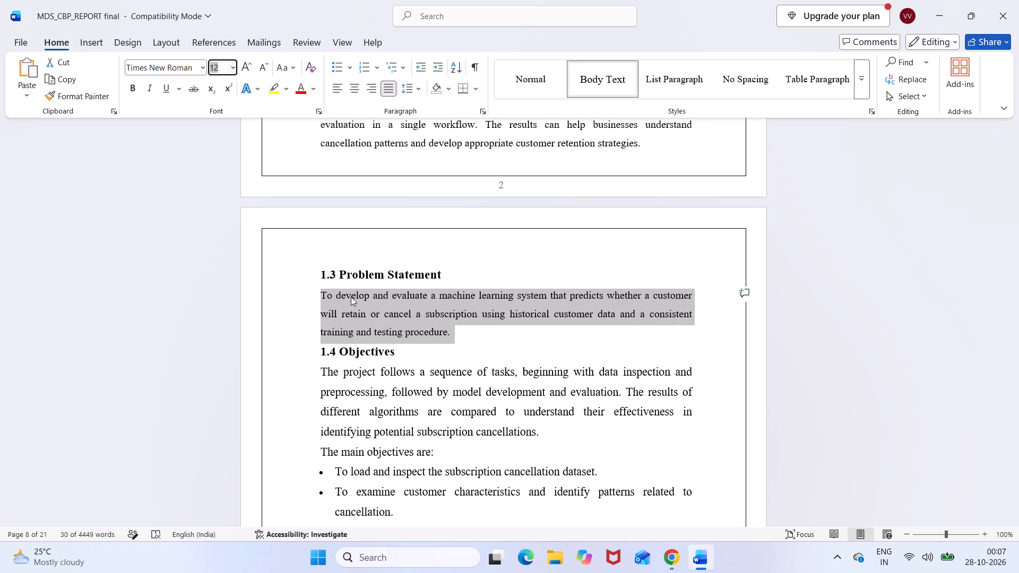
# Set the font size of the introductory text and all bulleted objectives under 1.4 Objectives to 12.
pyautogui.click(319, 375)
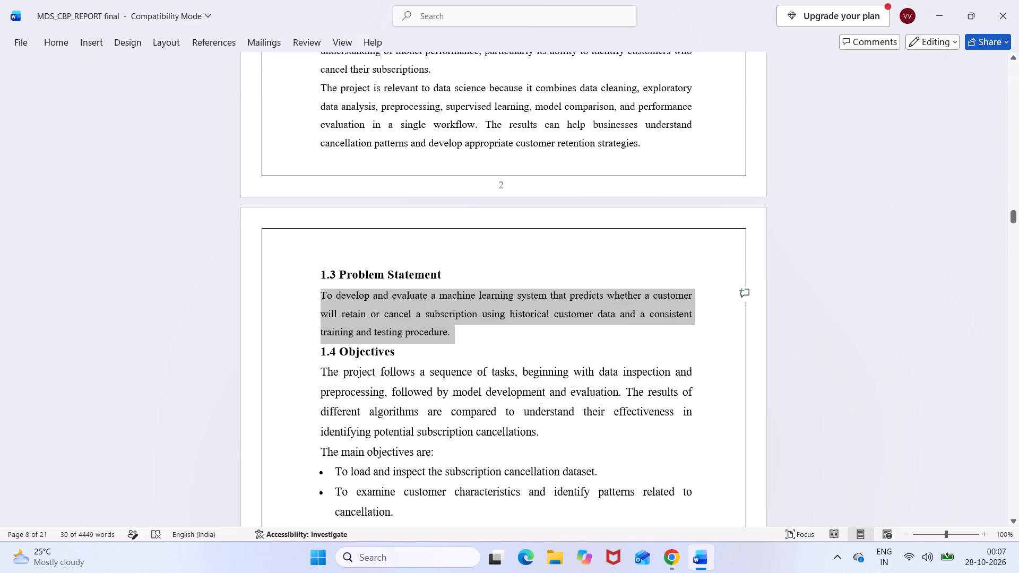
pyautogui.moveTo(319, 374); pyautogui.dragTo(470, 494)
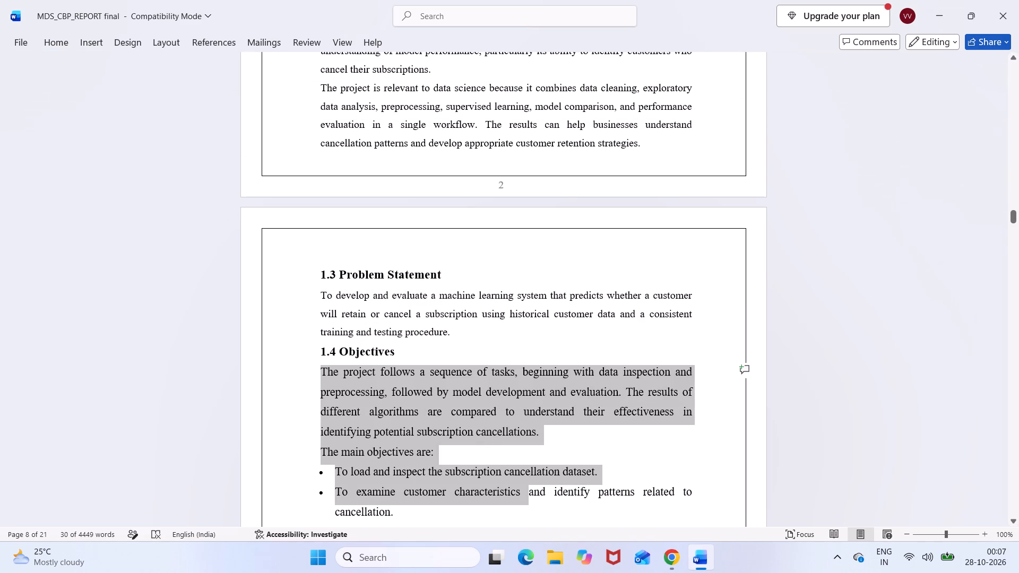
pyautogui.moveTo(470, 494); pyautogui.dragTo(505, 550)
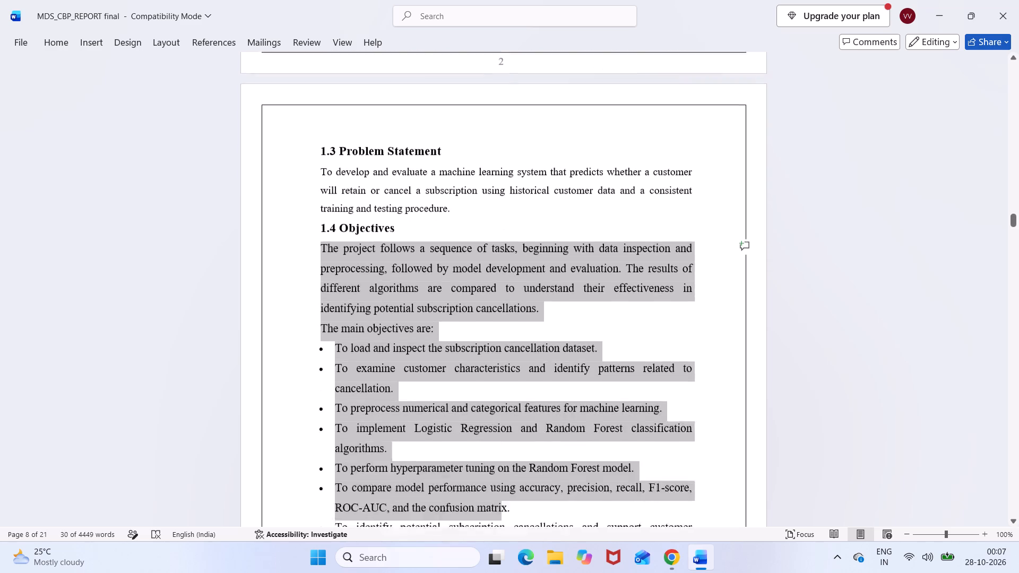
pyautogui.moveTo(505, 550); pyautogui.dragTo(457, 384)
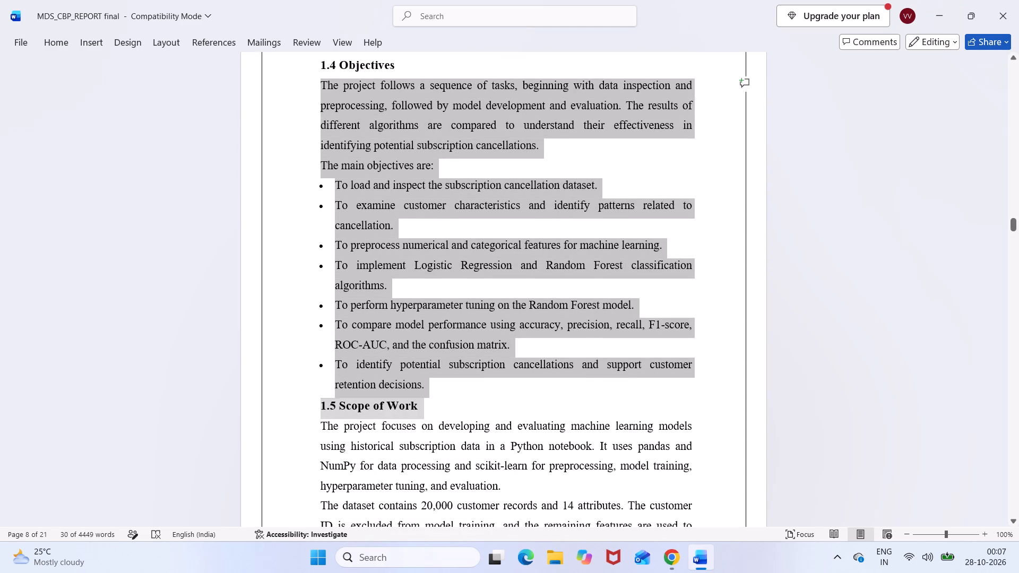
pyautogui.moveTo(457, 384); pyautogui.dragTo(467, 394)
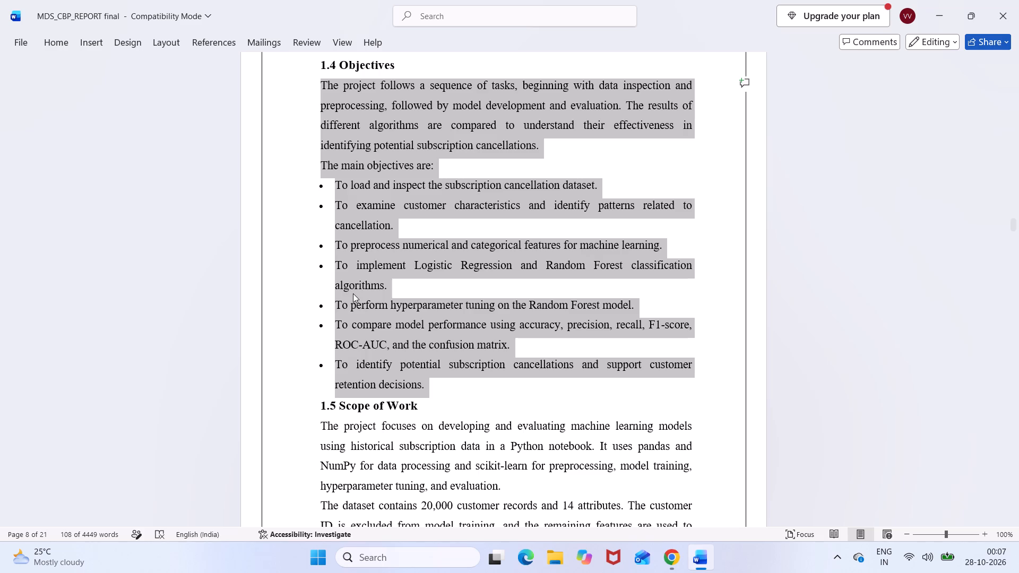
pyautogui.click(60, 50)
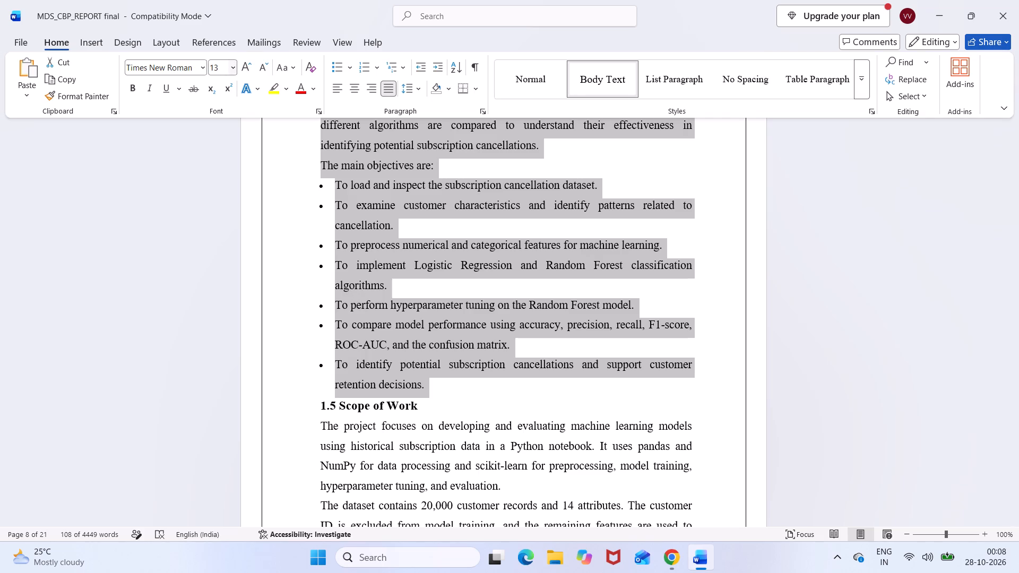
pyautogui.doubleClick(223, 70)
pyautogui.press('BackSpace')
pyautogui.press('2')
pyautogui.press('Return')
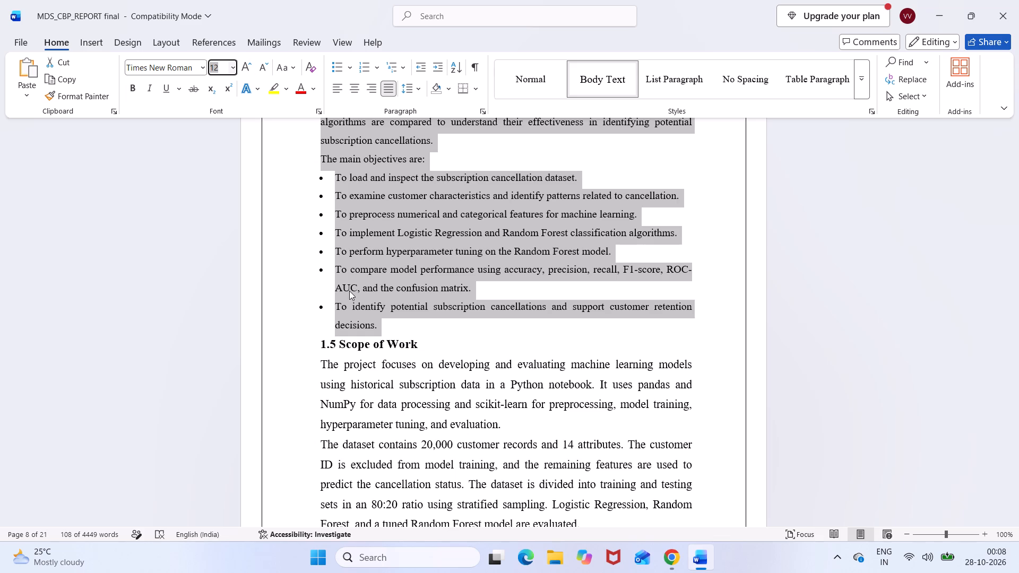
# Set the font size of the three paragraphs under 1.5 Scope of Work to 12.
pyautogui.click(318, 363)
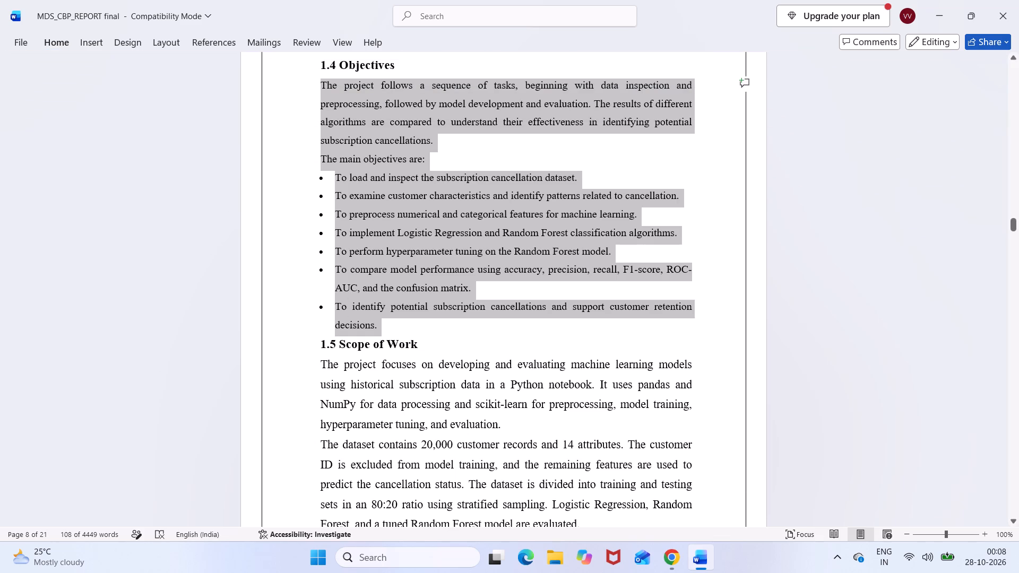
pyautogui.moveTo(319, 362); pyautogui.dragTo(497, 572)
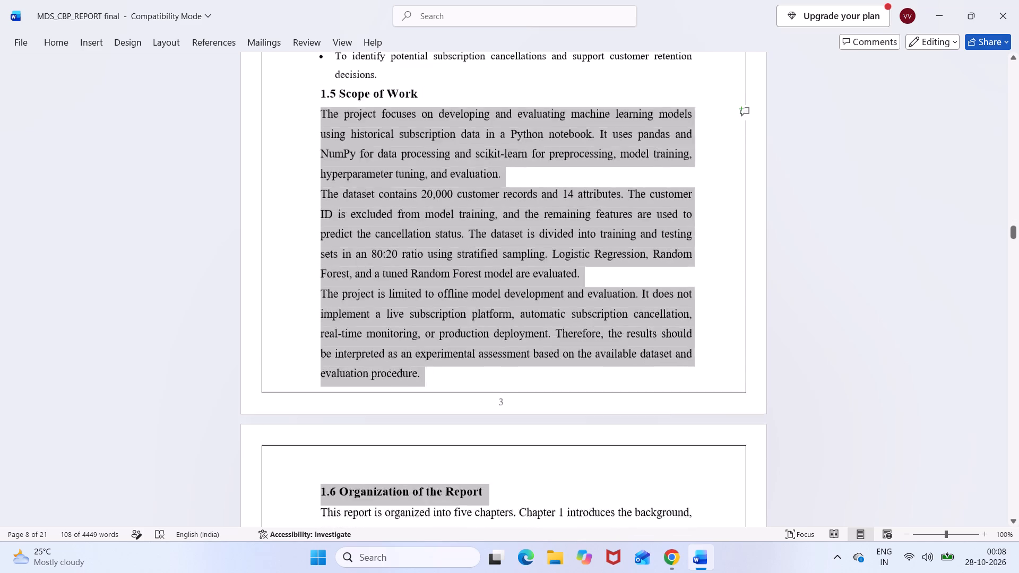
pyautogui.moveTo(497, 572); pyautogui.dragTo(414, 29)
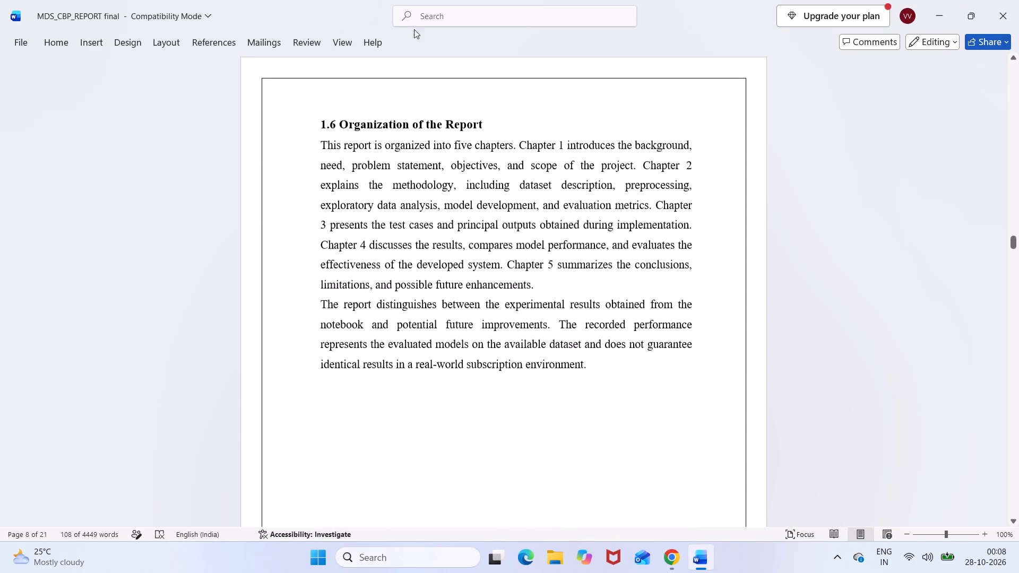
pyautogui.moveTo(414, 29); pyautogui.dragTo(418, 388)
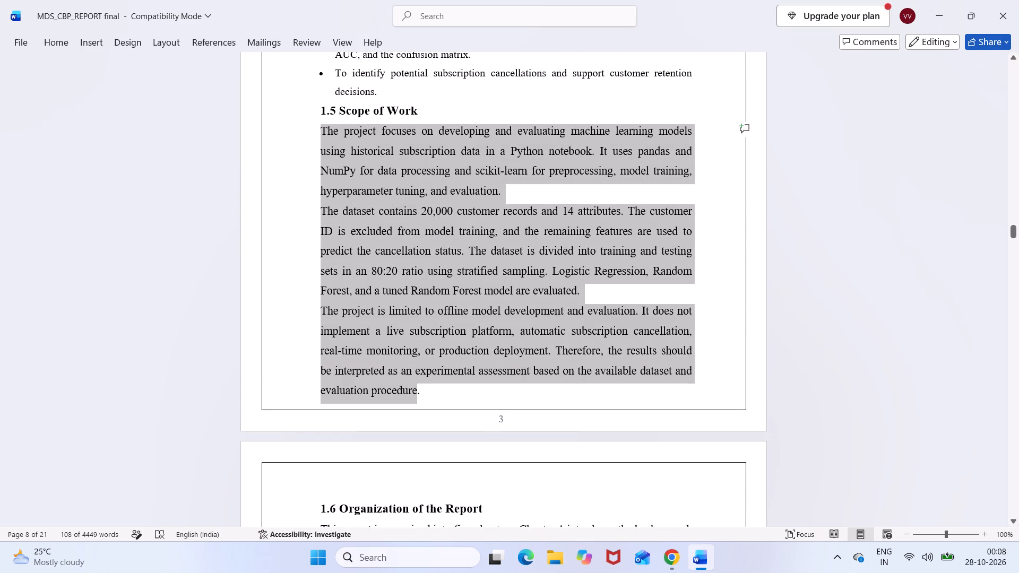
pyautogui.moveTo(418, 388); pyautogui.dragTo(420, 389)
pyautogui.click(61, 42)
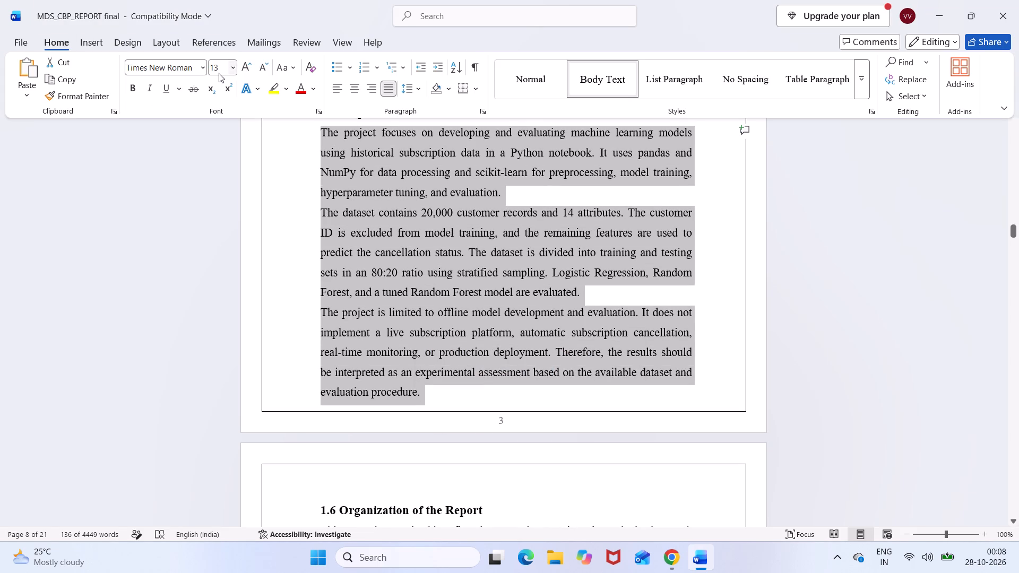
pyautogui.moveTo(221, 62); pyautogui.dragTo(222, 67)
pyautogui.doubleClick(222, 67)
pyautogui.press('BackSpace')
pyautogui.press('2')
pyautogui.press('Return')
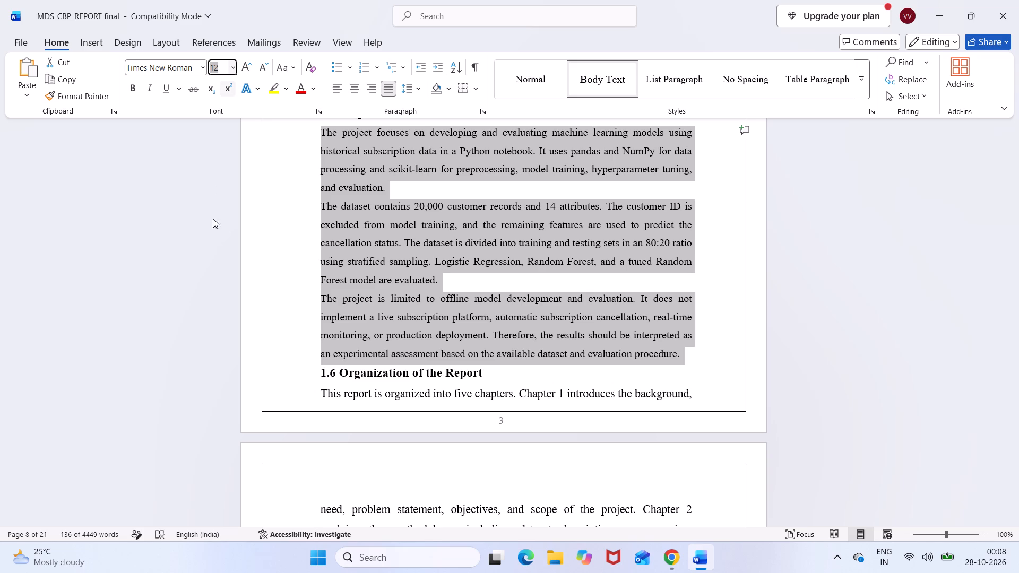
# Set the font size of the two paragraphs under 1.6 Organization of the Report to 12.
pyautogui.scroll(-2, 337, 311)
pyautogui.scroll(1, 331, 274)
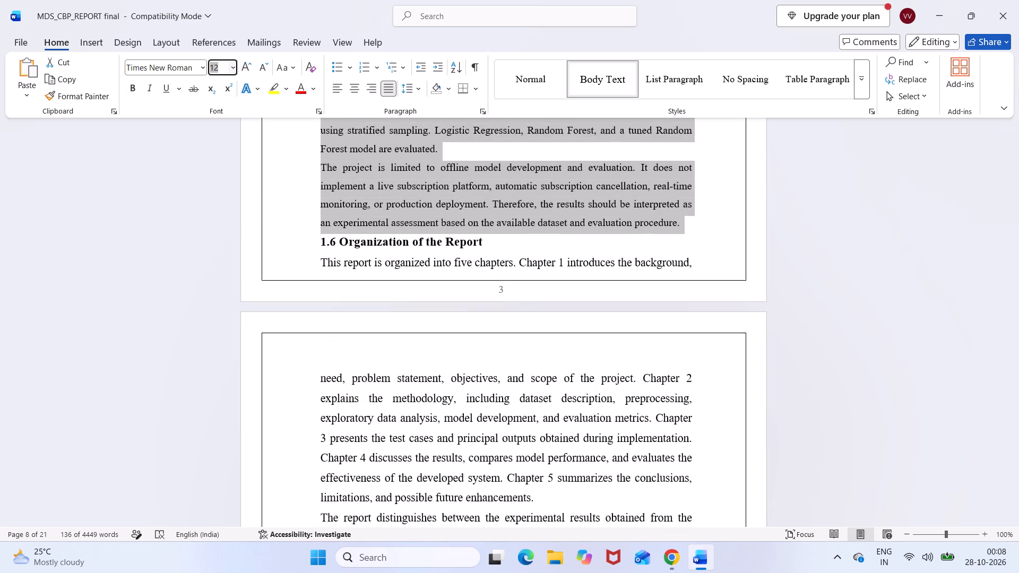
pyautogui.moveTo(320, 263); pyautogui.dragTo(298, 262)
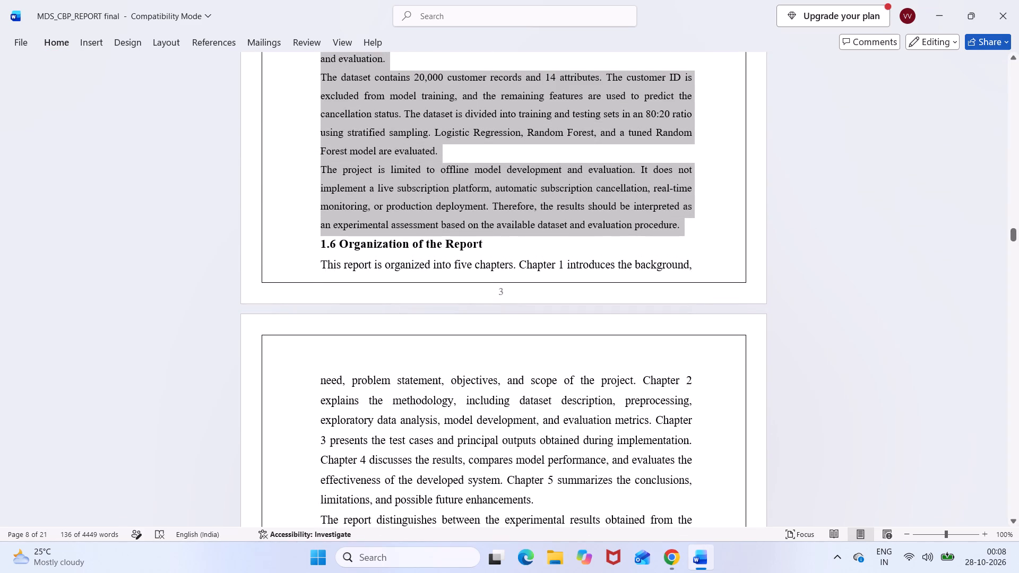
pyautogui.moveTo(298, 262); pyautogui.dragTo(323, 268)
pyautogui.moveTo(323, 268); pyautogui.dragTo(458, 451)
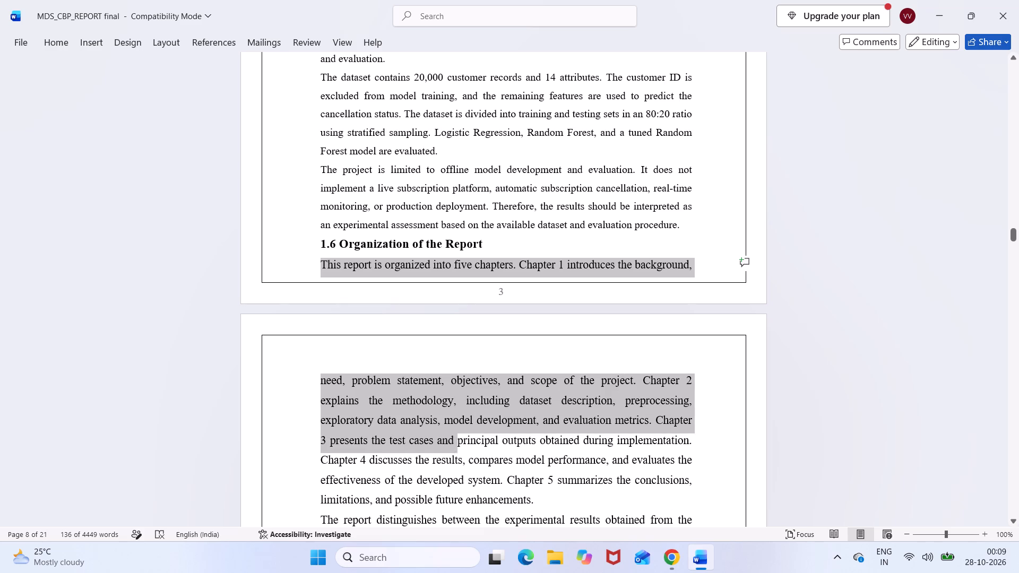
pyautogui.moveTo(458, 451); pyautogui.dragTo(452, 570)
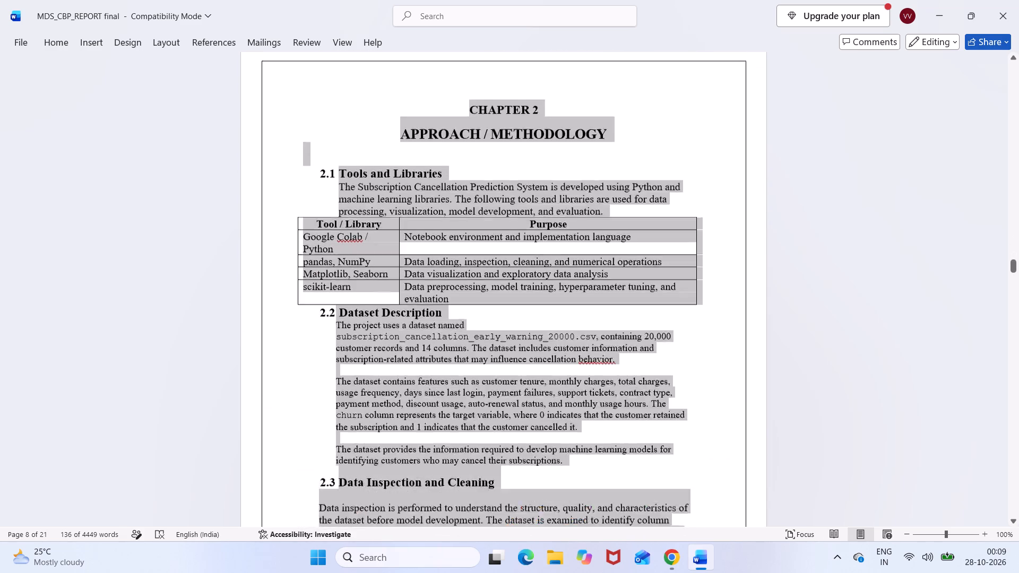
pyautogui.moveTo(452, 570); pyautogui.dragTo(388, 67)
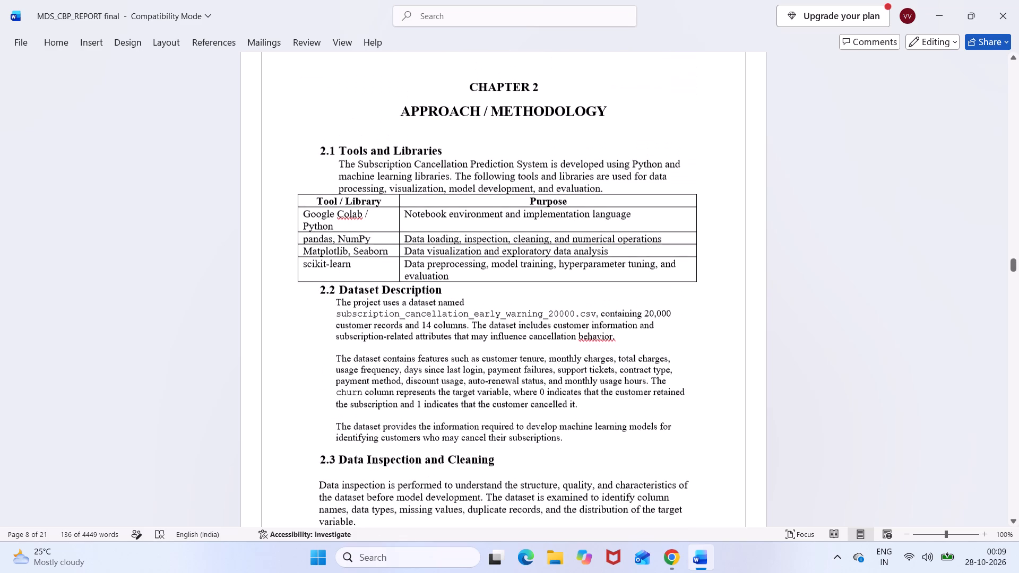
pyautogui.moveTo(388, 67); pyautogui.dragTo(511, 294)
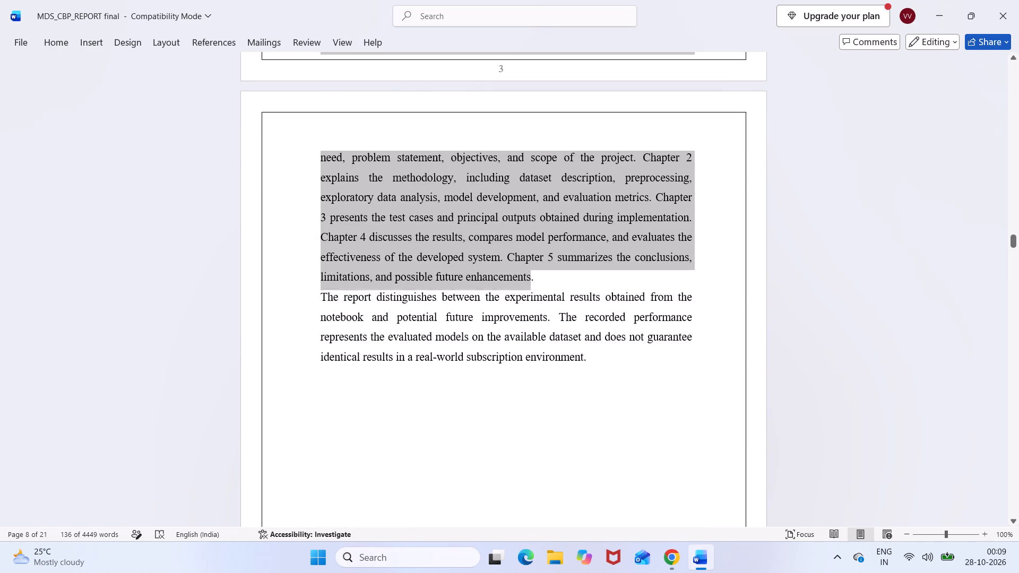
pyautogui.moveTo(511, 294); pyautogui.dragTo(614, 364)
pyautogui.scroll(3, 614, 364)
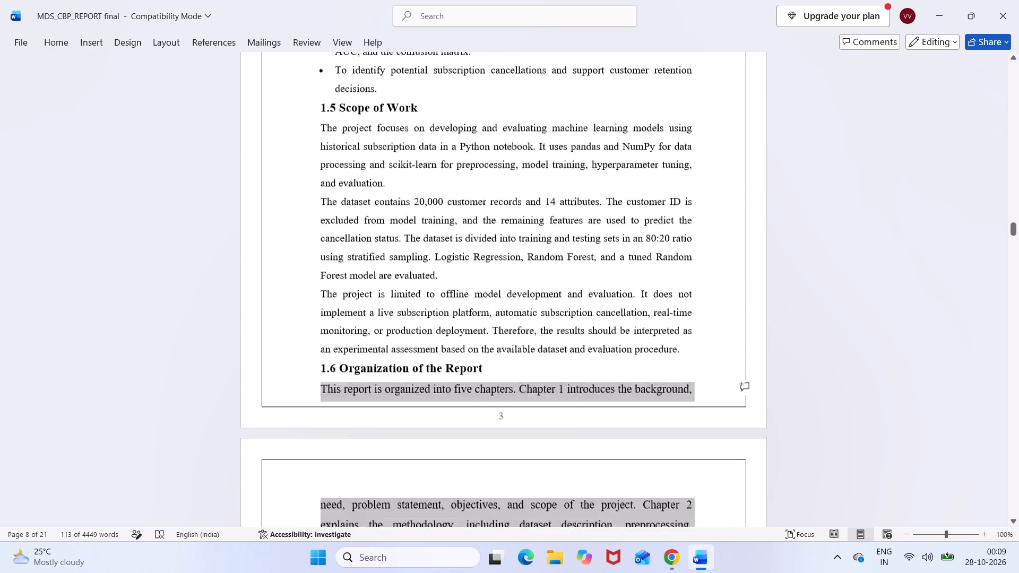
pyautogui.scroll(-1, 614, 364)
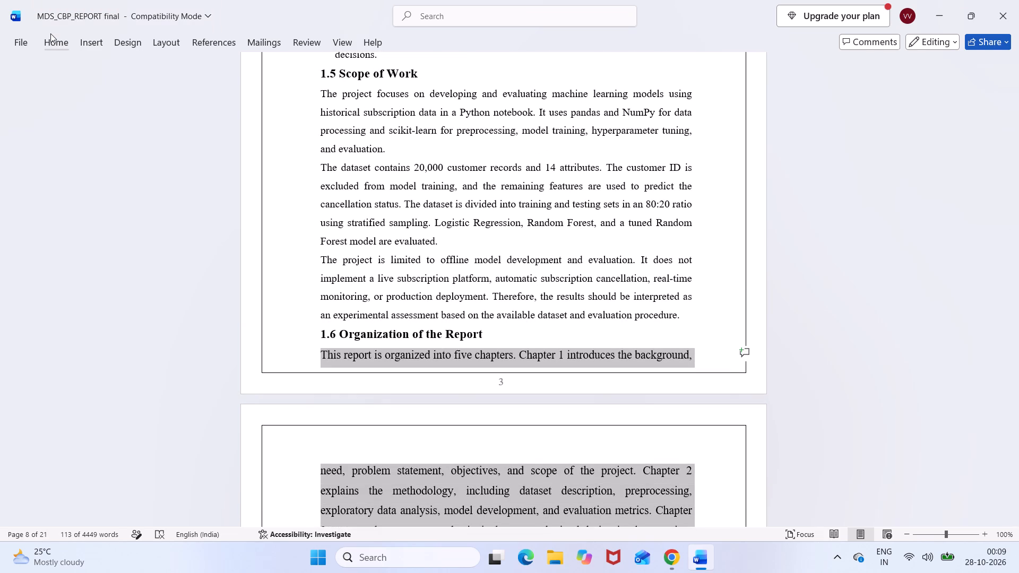
pyautogui.doubleClick(50, 33)
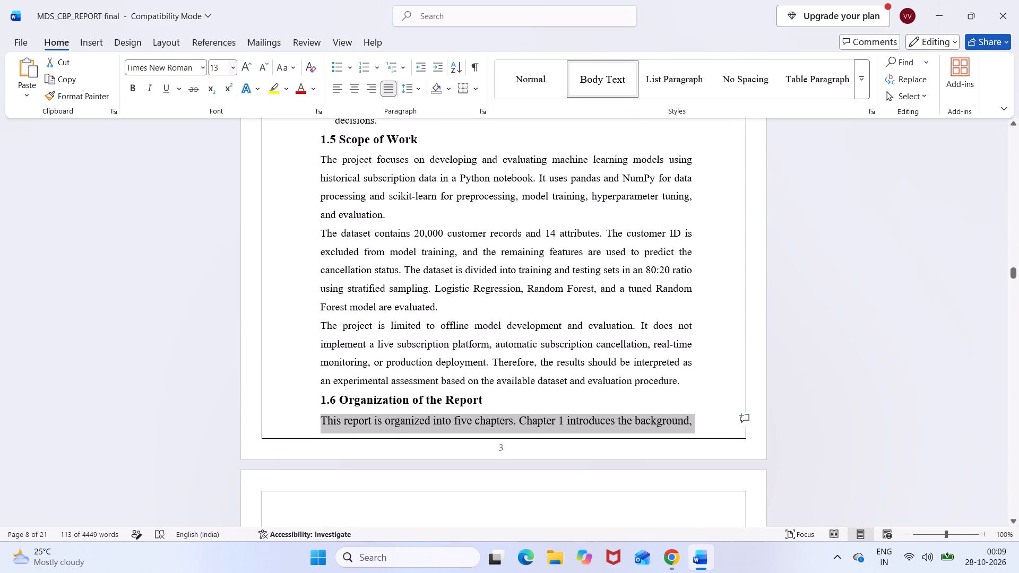
pyautogui.click(221, 64)
pyautogui.write('12')
pyautogui.press('Return')
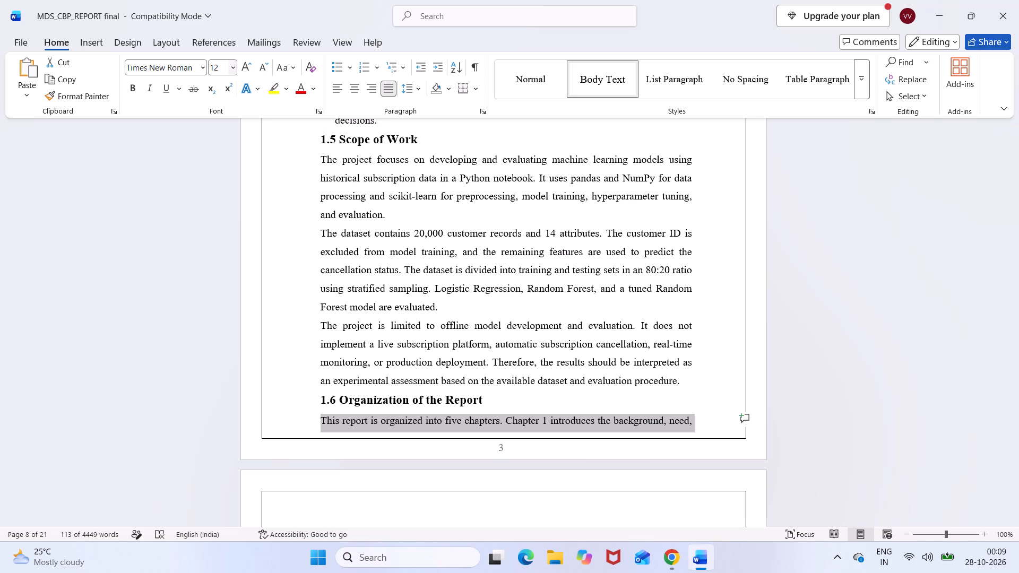
# Move the left border of the Tool / Library table under 2.1 inward to line up with the section headings.
pyautogui.scroll(-4, 221, 64)
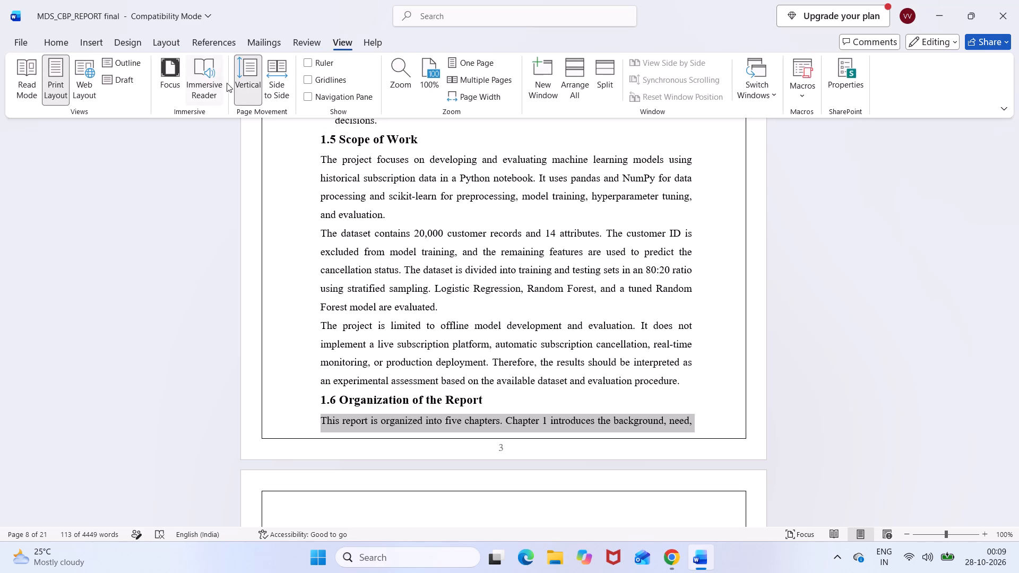
pyautogui.scroll(-6, 338, 264)
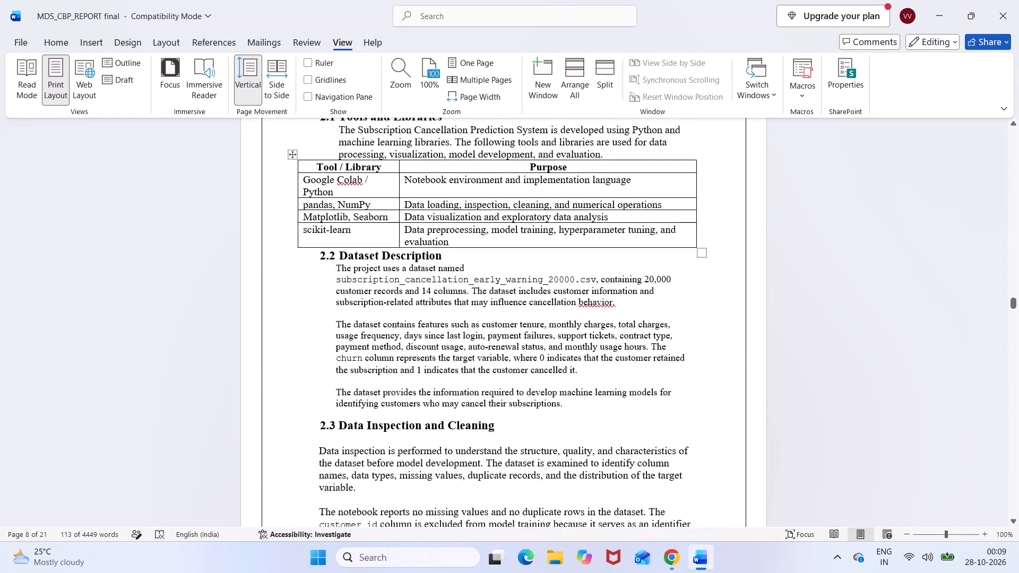
pyautogui.scroll(1, 338, 264)
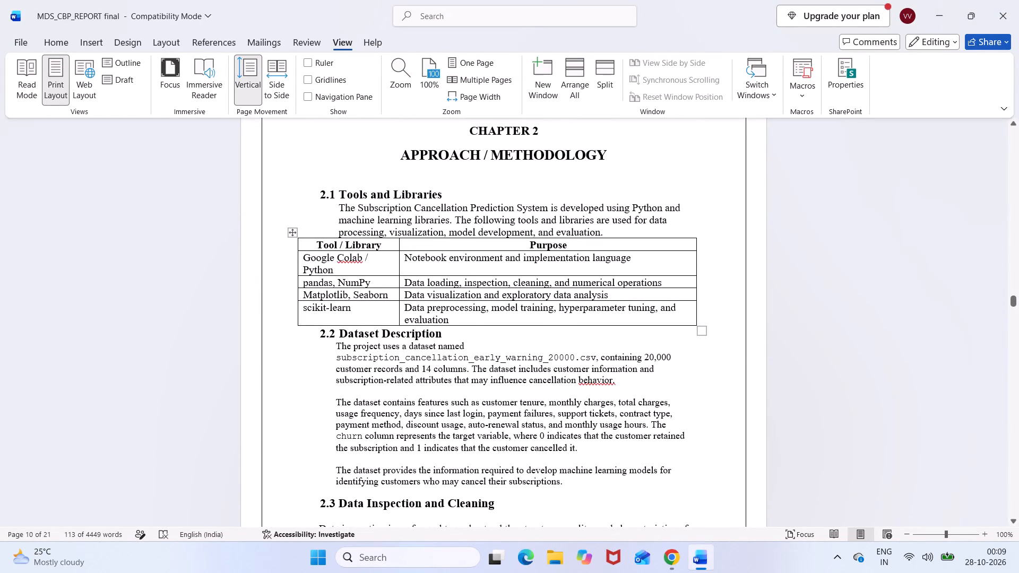
pyautogui.moveTo(297, 262); pyautogui.dragTo(312, 264)
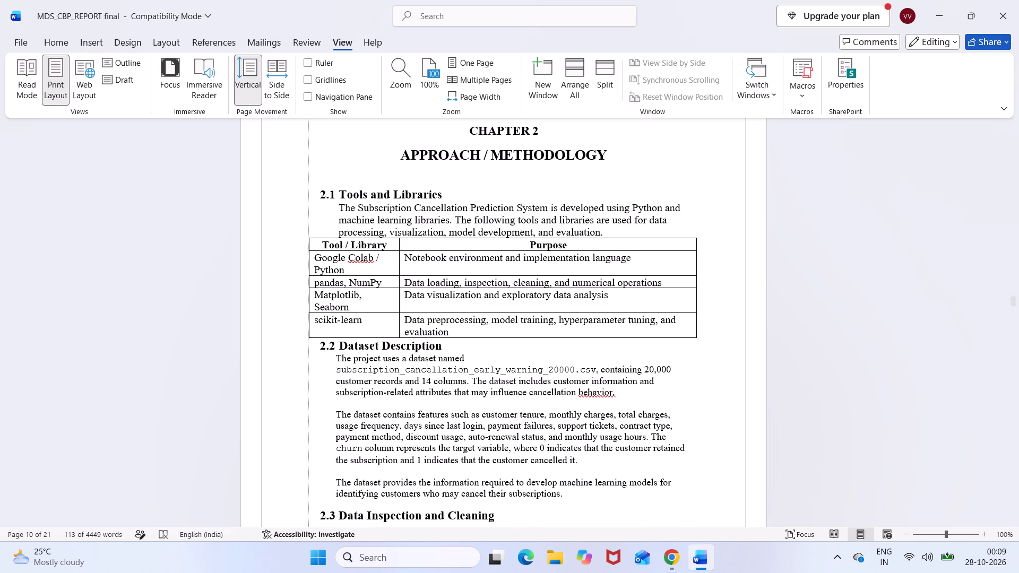
pyautogui.moveTo(312, 264); pyautogui.dragTo(319, 261)
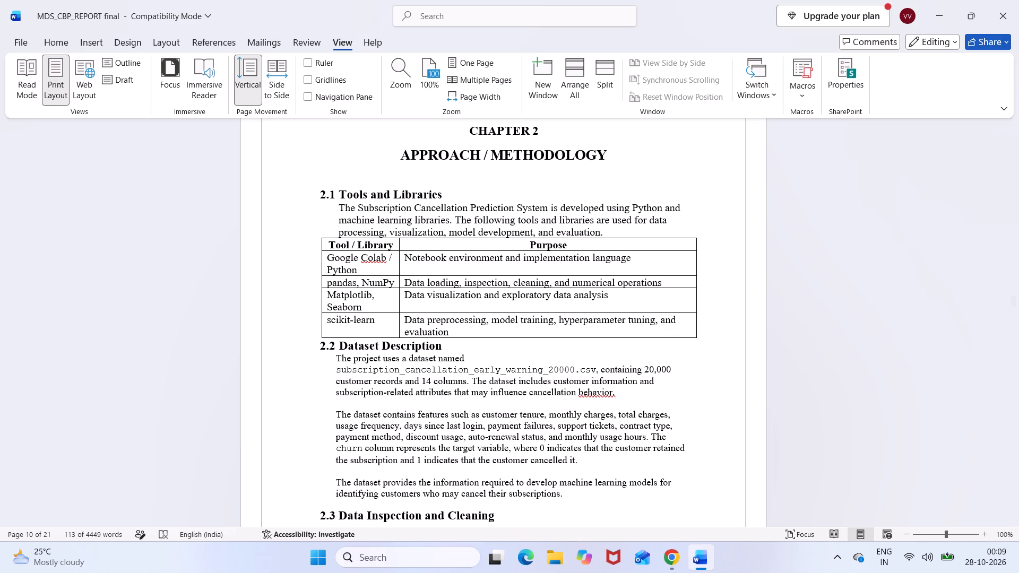
# Select the Chapter 2 content from the 2.1 Tools and Libraries heading through the last paragraph of 2.8 Evaluation Metrics.
pyautogui.scroll(-2, 374, 403)
pyautogui.scroll(1, 374, 403)
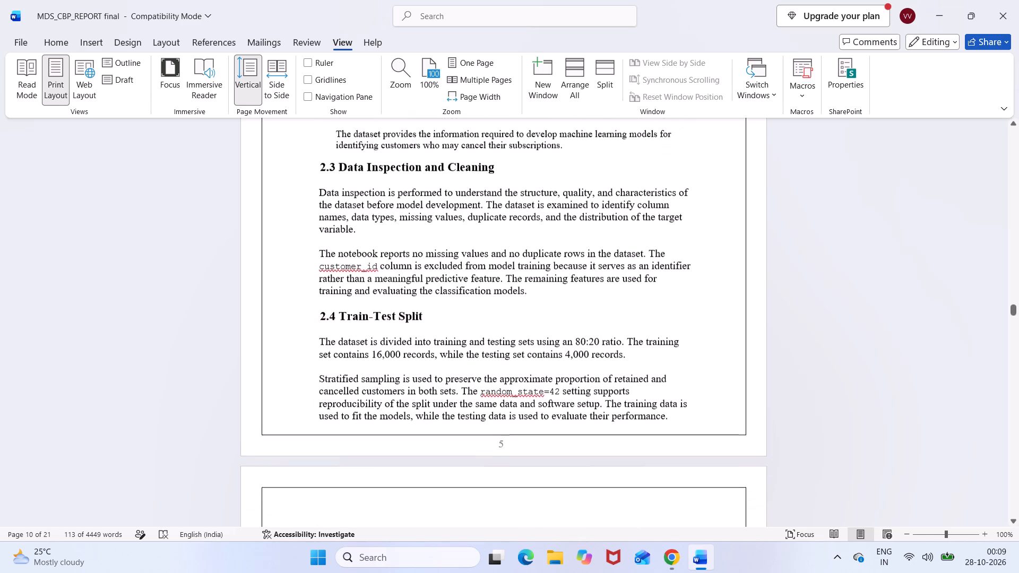
pyautogui.scroll(2, 374, 403)
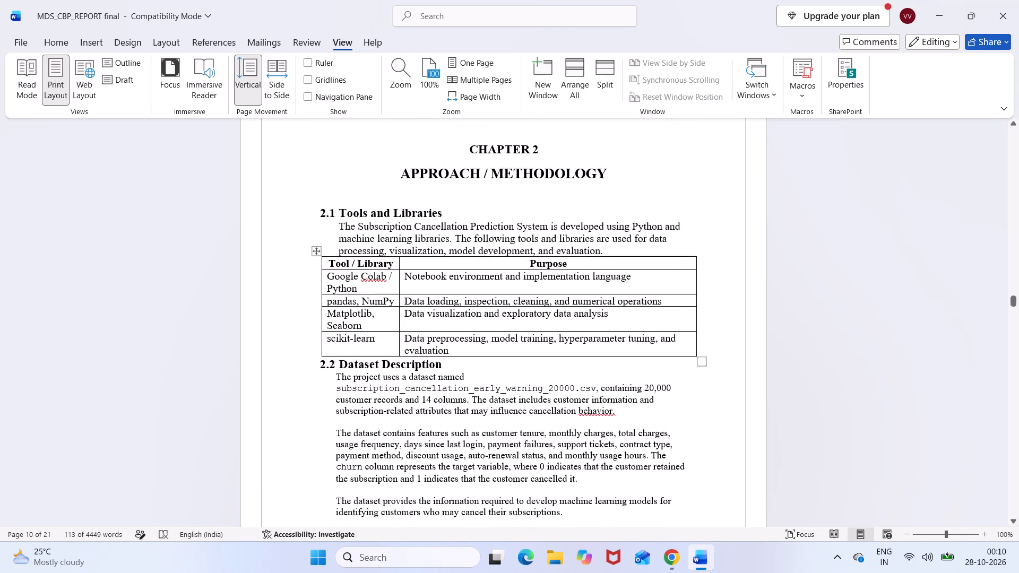
pyautogui.moveTo(317, 211); pyautogui.dragTo(472, 505)
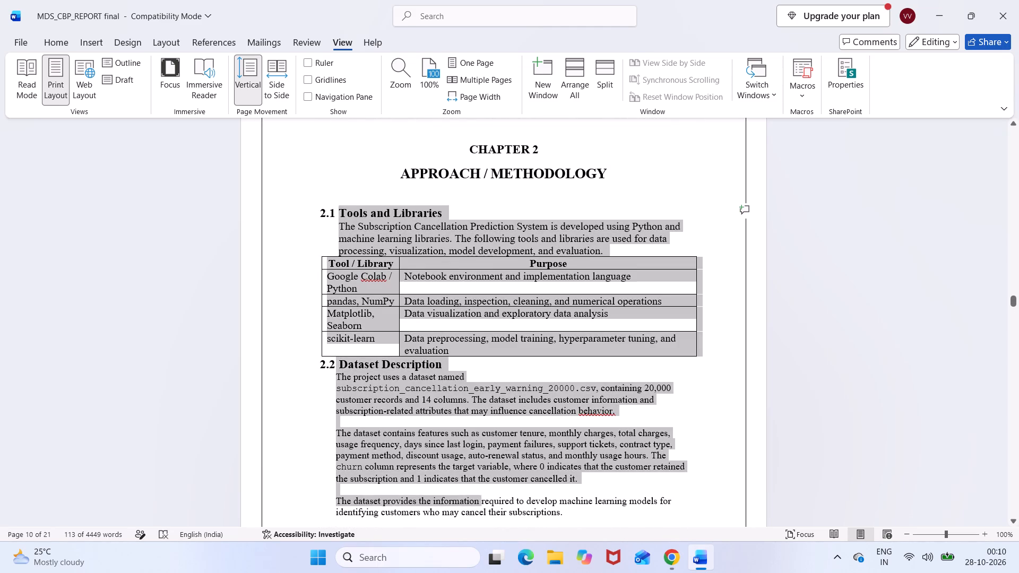
pyautogui.moveTo(472, 505); pyautogui.dragTo(470, 533)
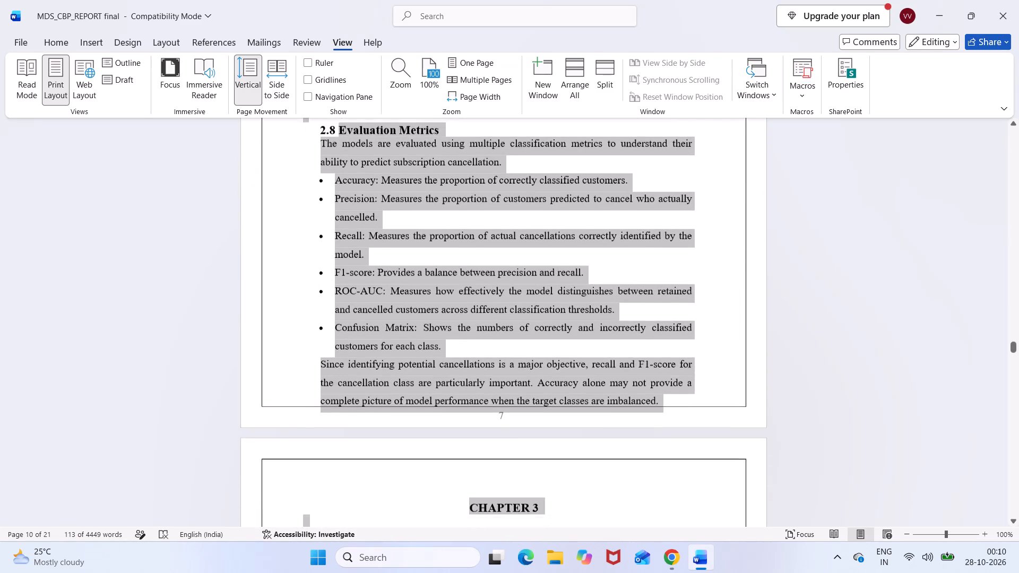
pyautogui.moveTo(470, 533); pyautogui.dragTo(611, 271)
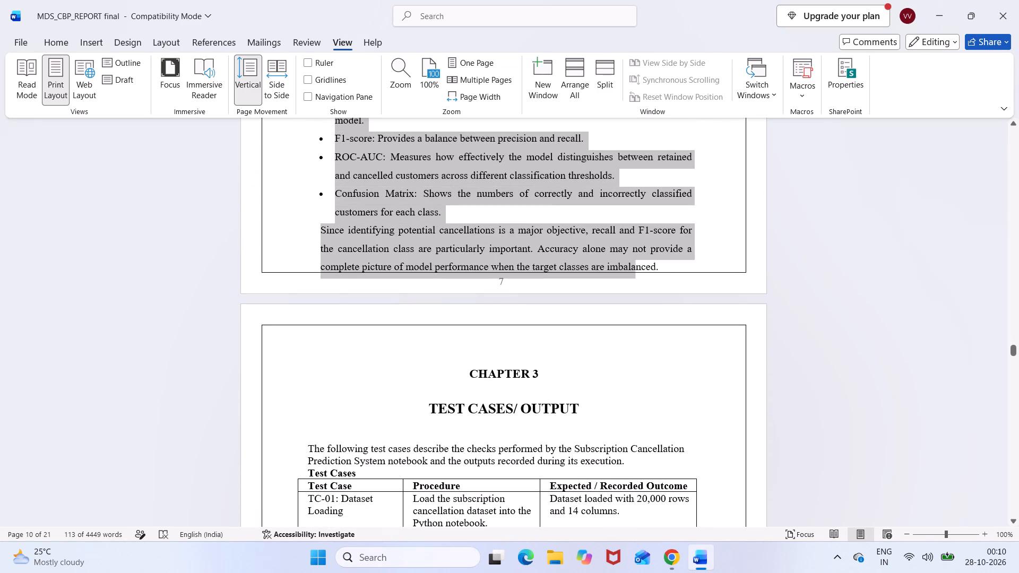
pyautogui.moveTo(611, 271); pyautogui.dragTo(678, 274)
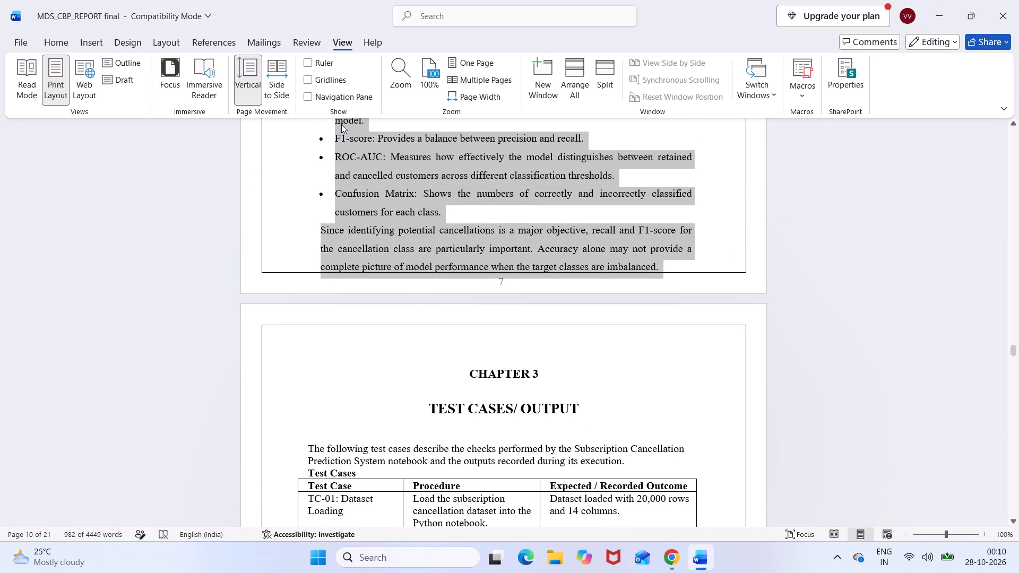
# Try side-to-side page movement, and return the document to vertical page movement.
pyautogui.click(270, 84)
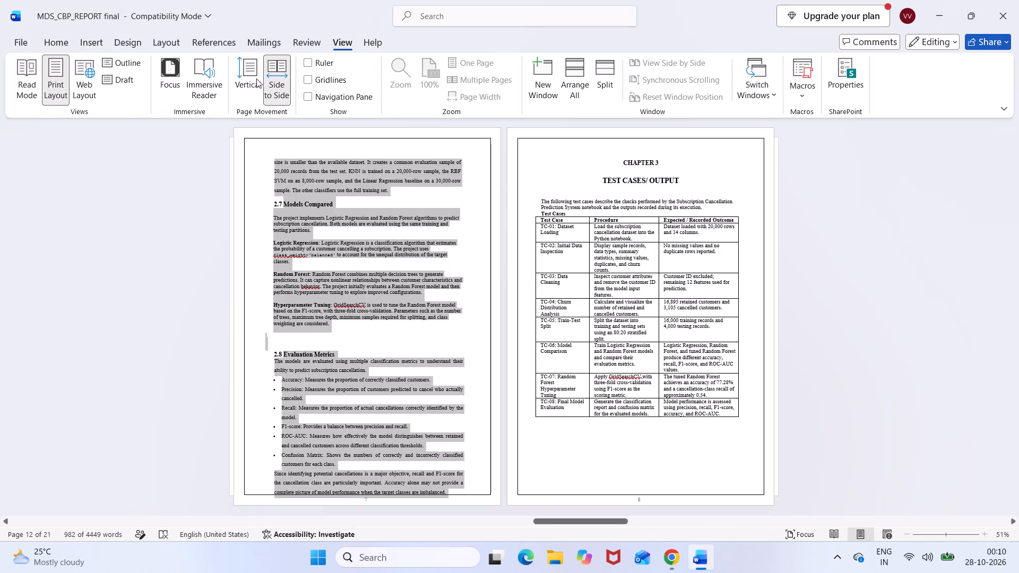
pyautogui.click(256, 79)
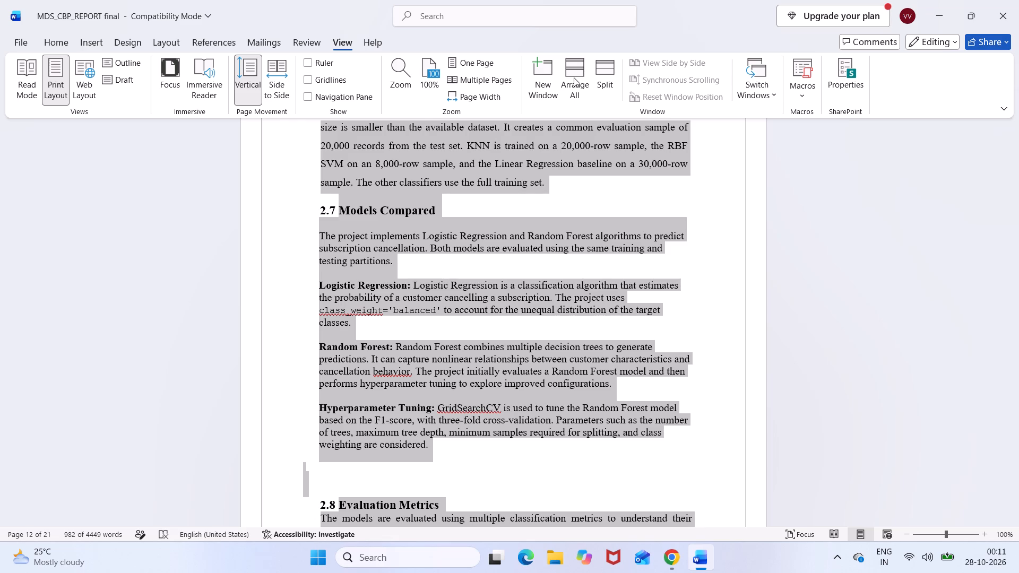
# Arrange all document windows and zoom the view to fit one whole page.
pyautogui.click(574, 77)
pyautogui.click(574, 77)
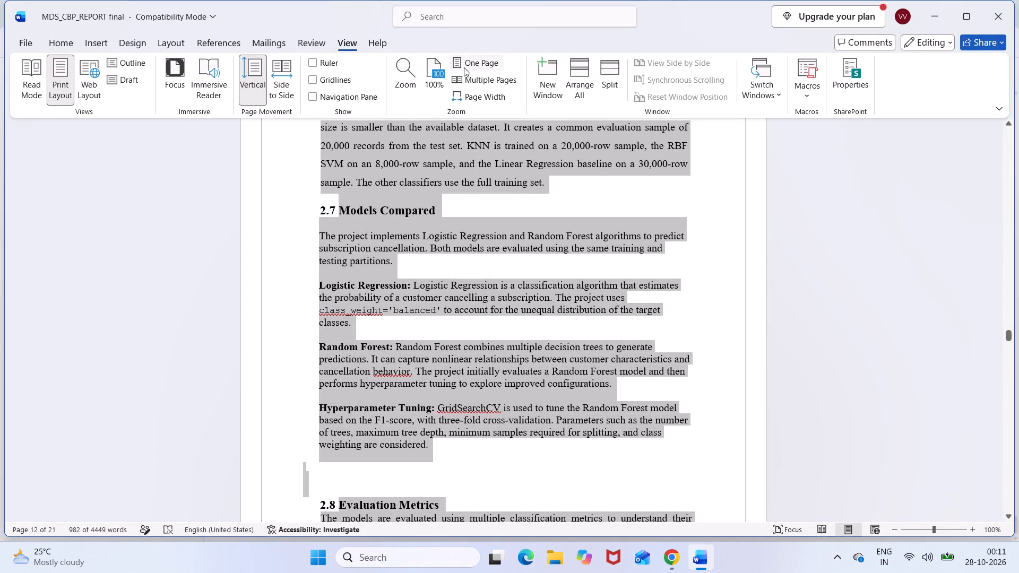
pyautogui.click(488, 66)
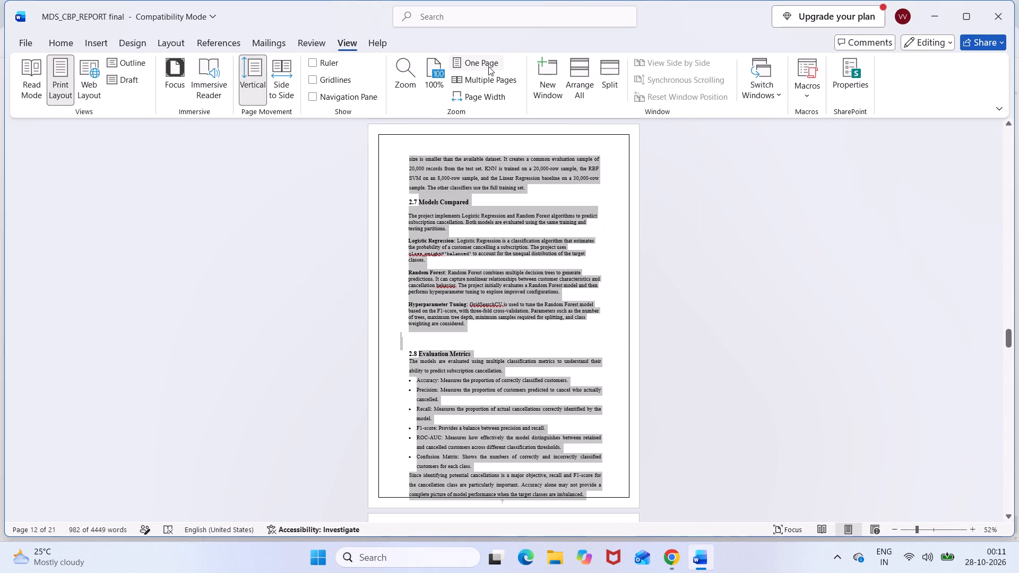
# Try the one-page, multiple-page and page-width zooms, and bring the view to 80% at the start of Chapter 2.
pyautogui.click(488, 66)
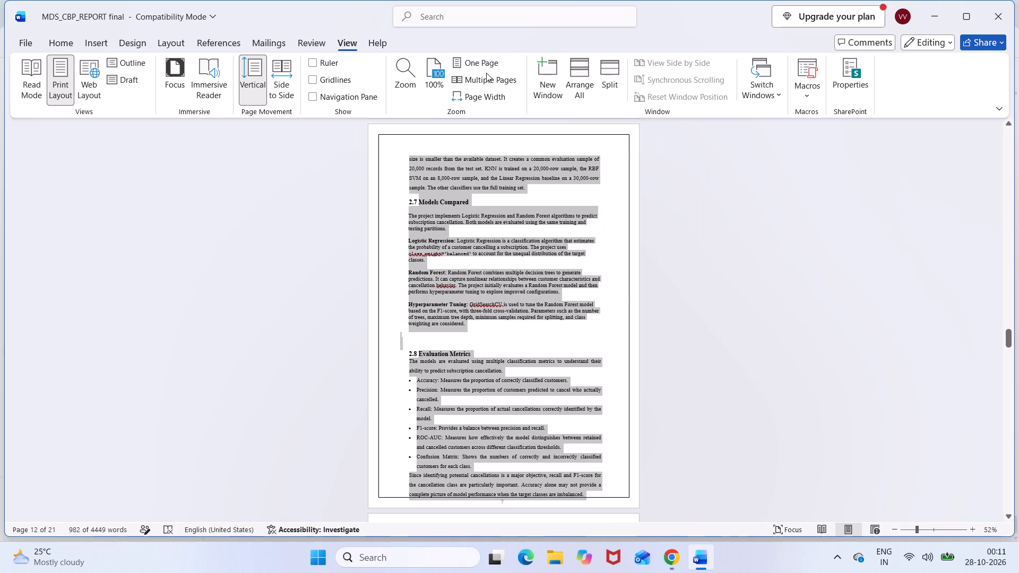
pyautogui.click(487, 76)
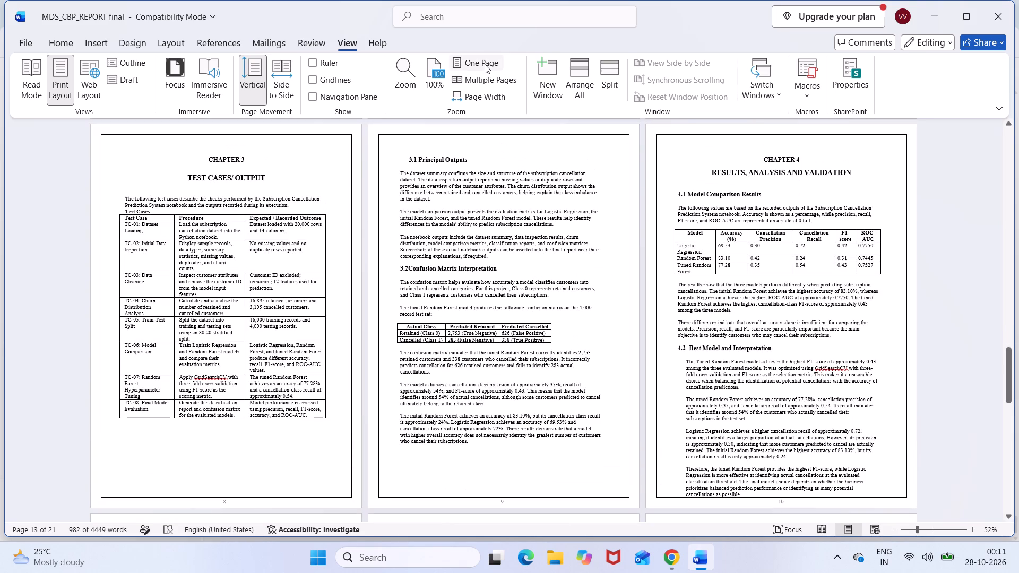
pyautogui.click(485, 64)
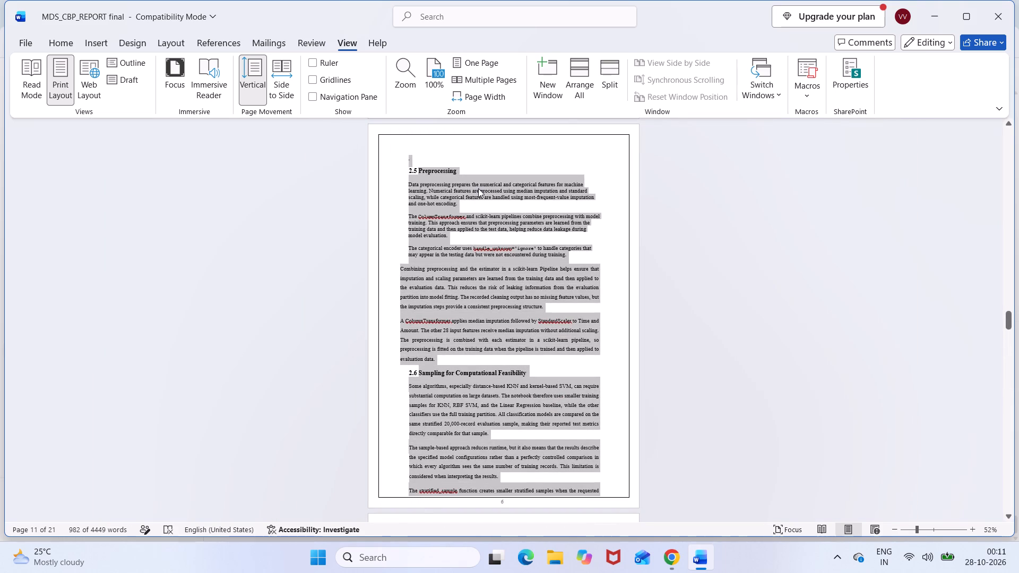
pyautogui.keyDown('ctrl'); pyautogui.scroll(6, 478, 188); pyautogui.keyUp('ctrl')
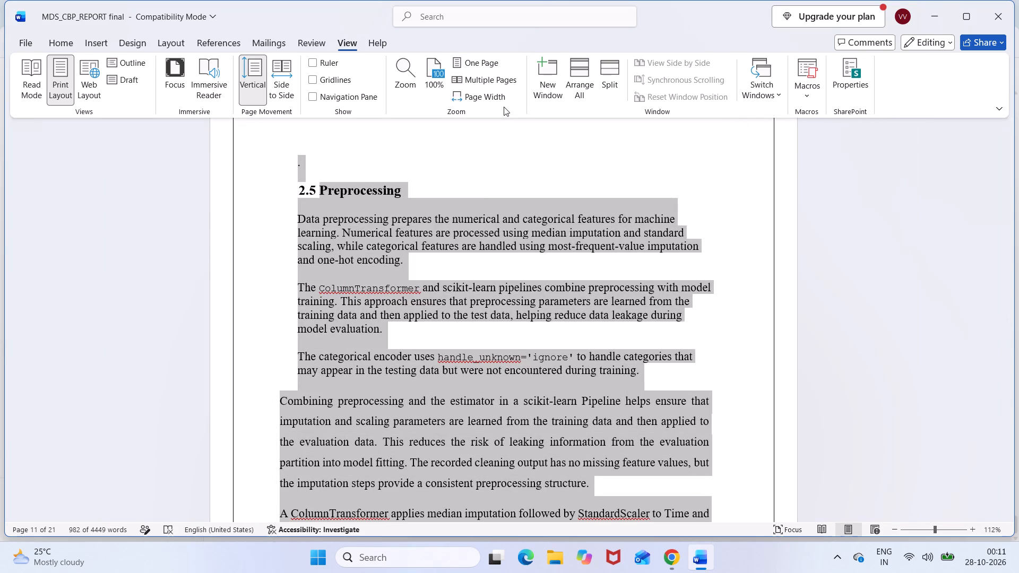
pyautogui.click(490, 101)
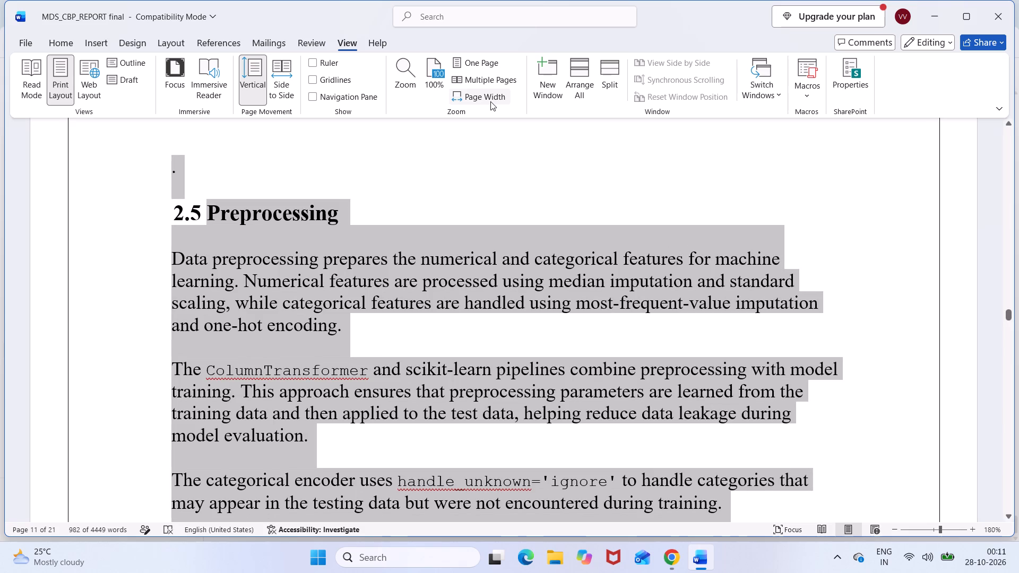
pyautogui.click(490, 101)
pyautogui.keyDown('ctrl'); pyautogui.scroll(-10, 515, 272); pyautogui.keyUp('ctrl')
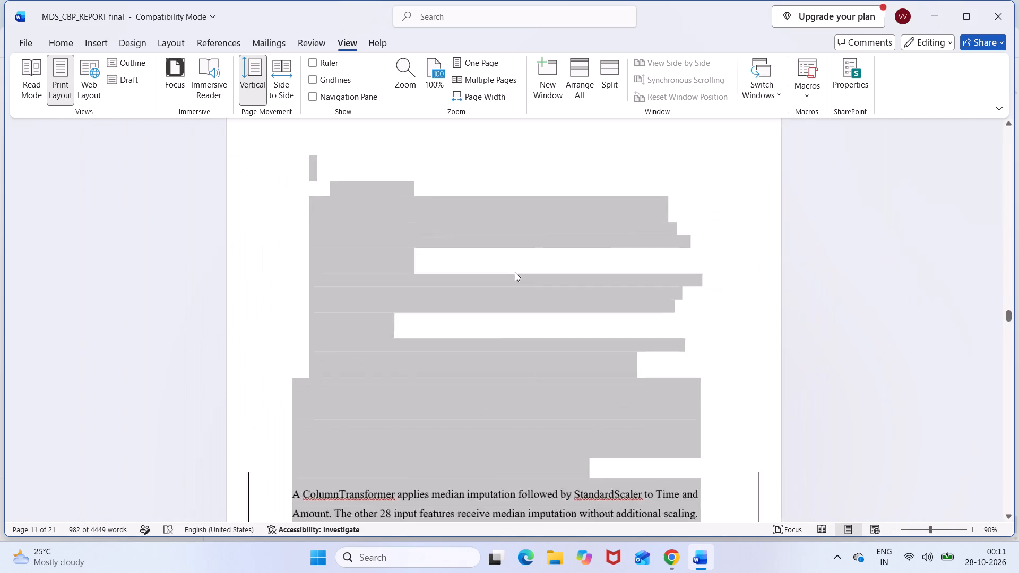
pyautogui.scroll(7, 515, 272)
pyautogui.scroll(-2, 515, 272)
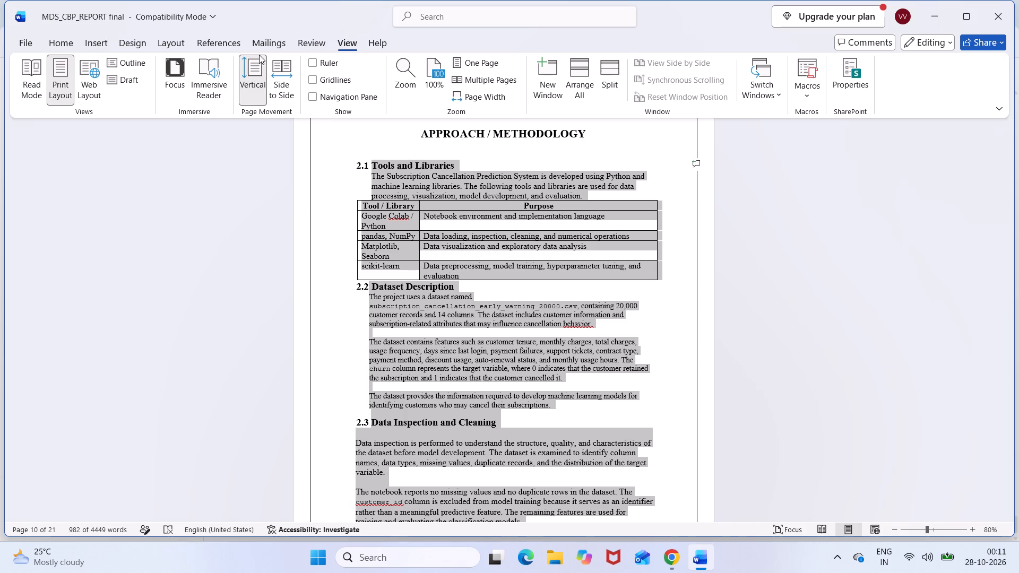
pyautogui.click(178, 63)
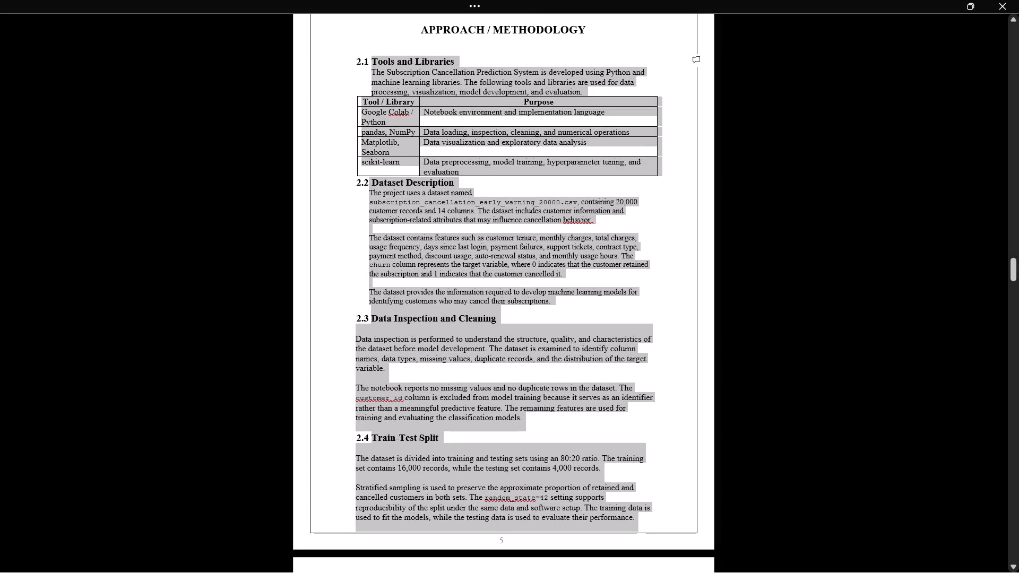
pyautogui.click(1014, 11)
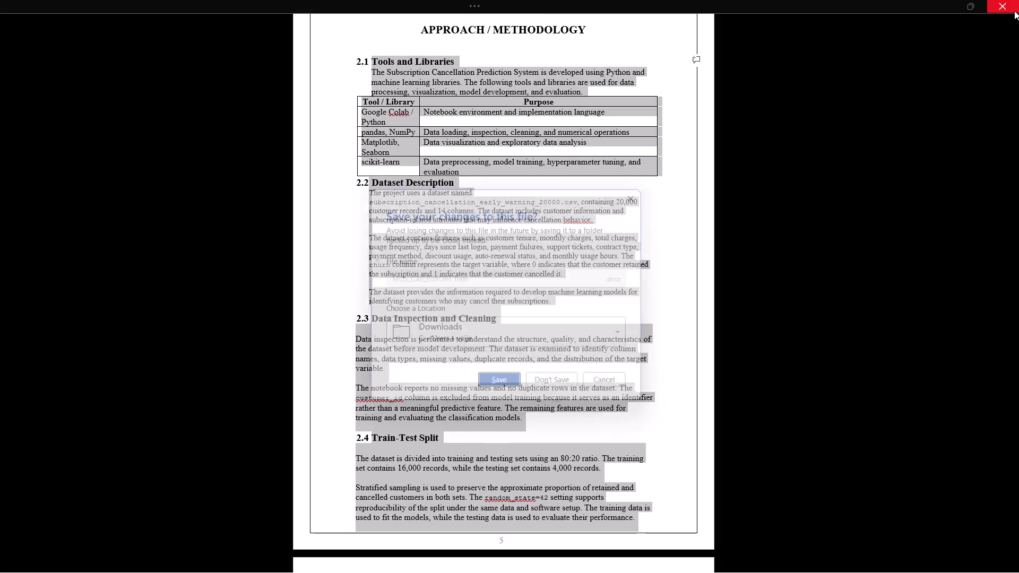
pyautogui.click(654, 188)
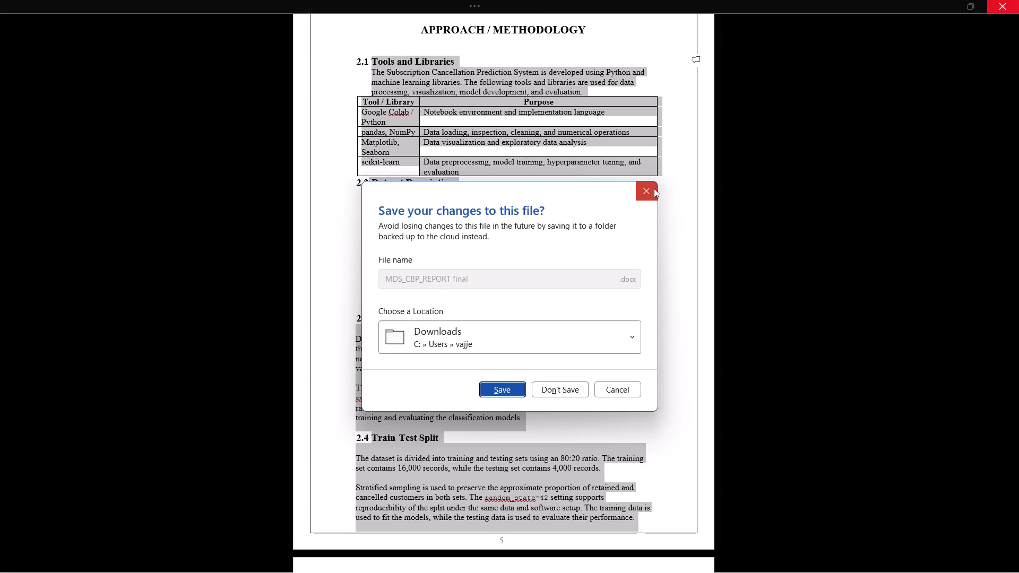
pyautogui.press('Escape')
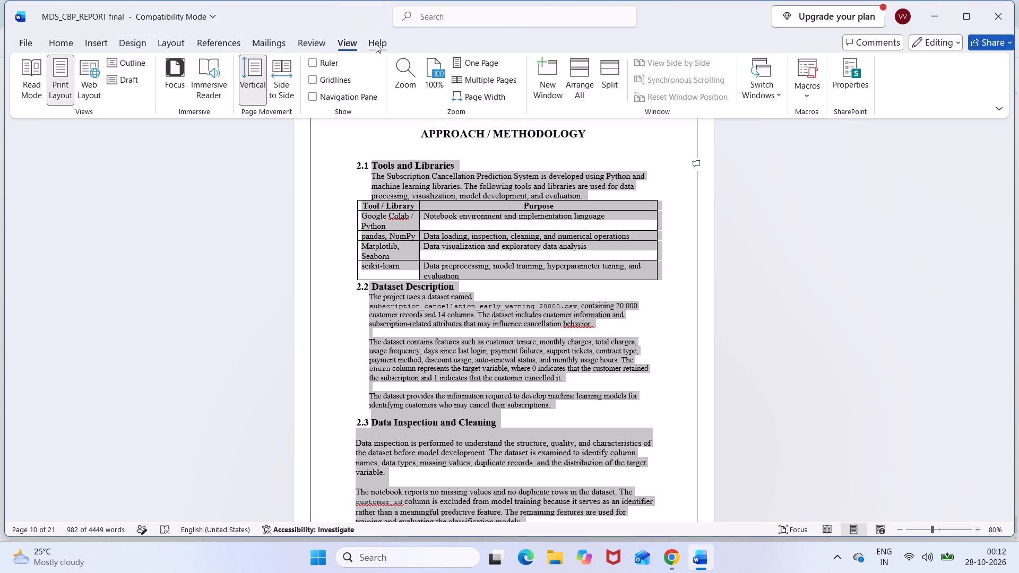
# Left-align the selected Chapter 2 content, including the table header, from 2.1 Tools and Libraries through 2.8 Evaluation Metrics.
pyautogui.click(314, 46)
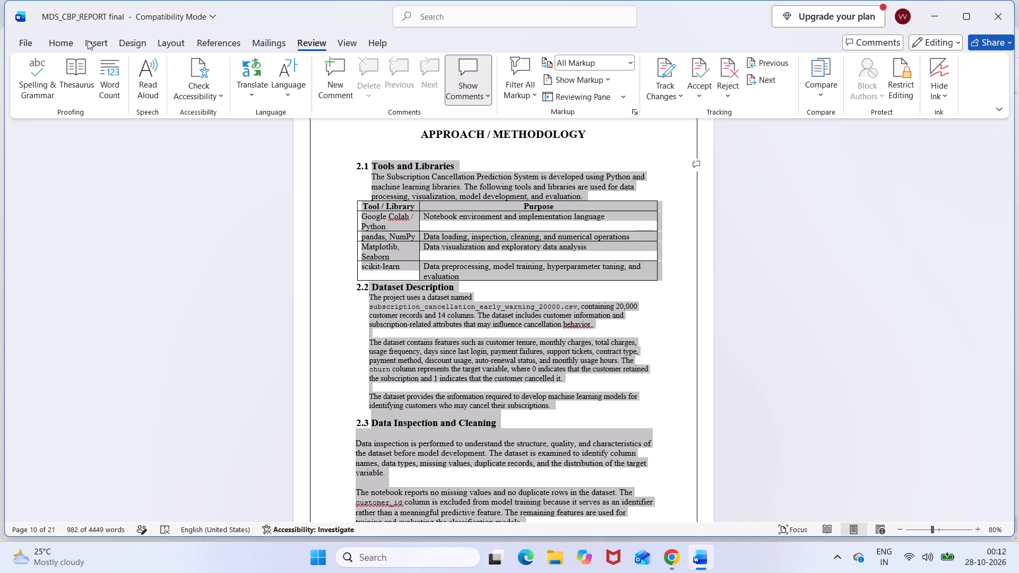
pyautogui.click(56, 47)
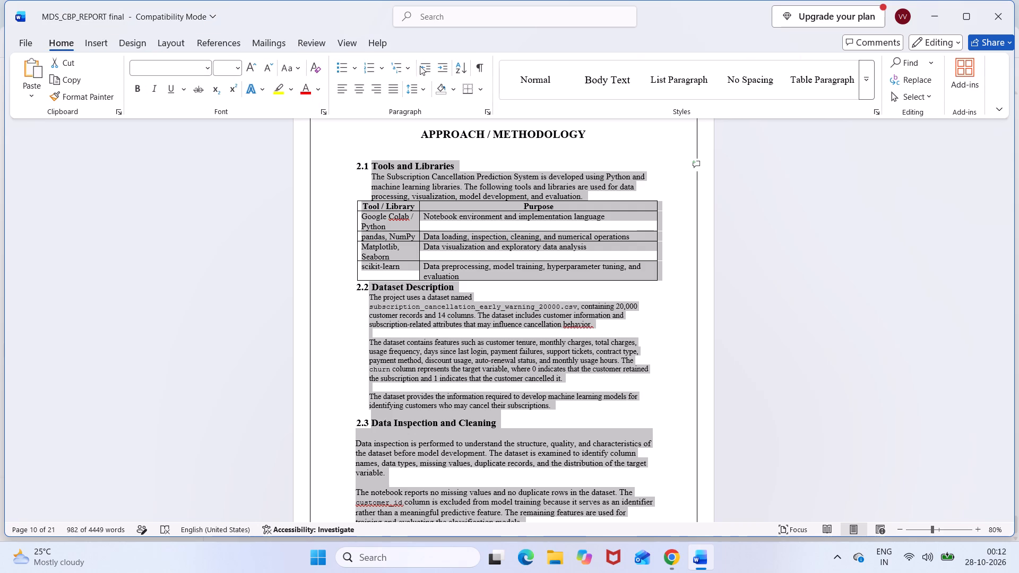
pyautogui.click(347, 93)
pyautogui.click(347, 93)
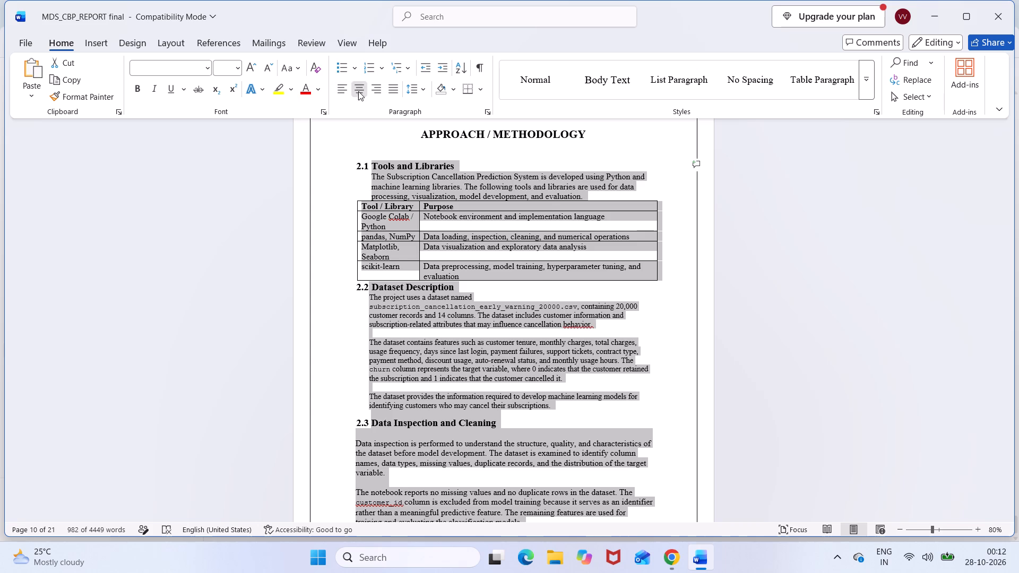
pyautogui.click(358, 91)
pyautogui.click(341, 92)
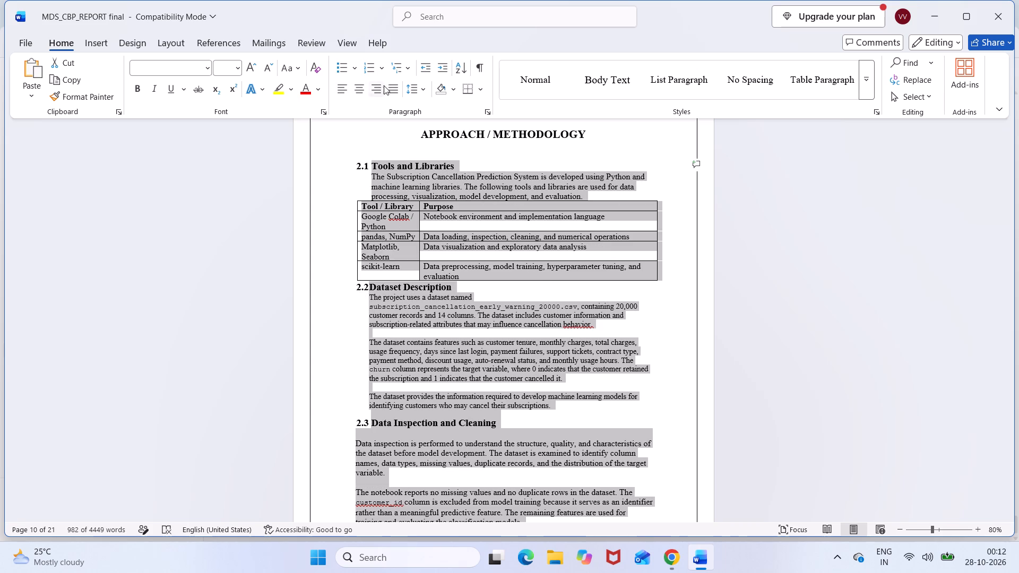
# Decrease the left indent of the selected Chapter 2 content, table included, and clear the selection.
pyautogui.click(435, 70)
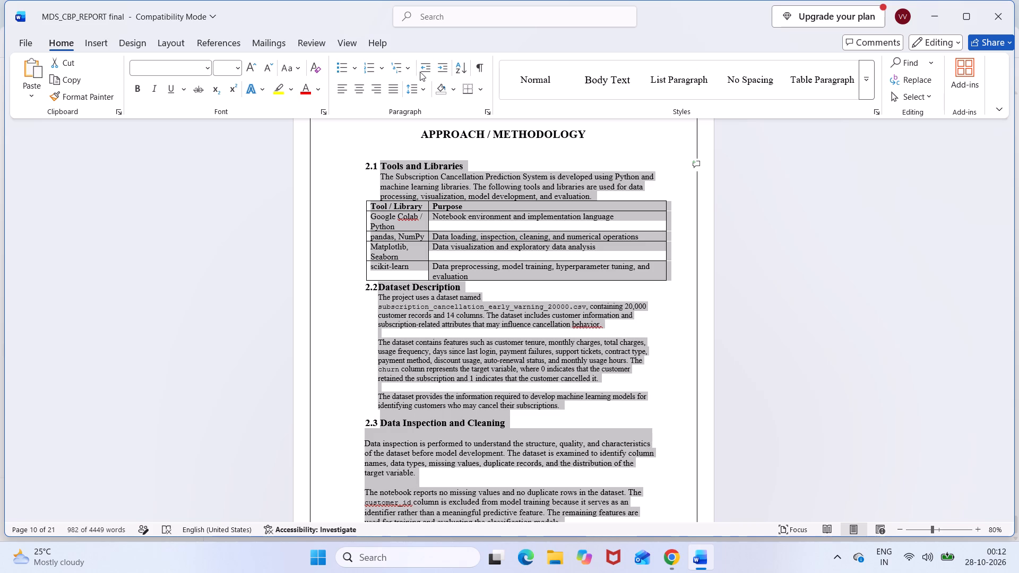
pyautogui.click(420, 72)
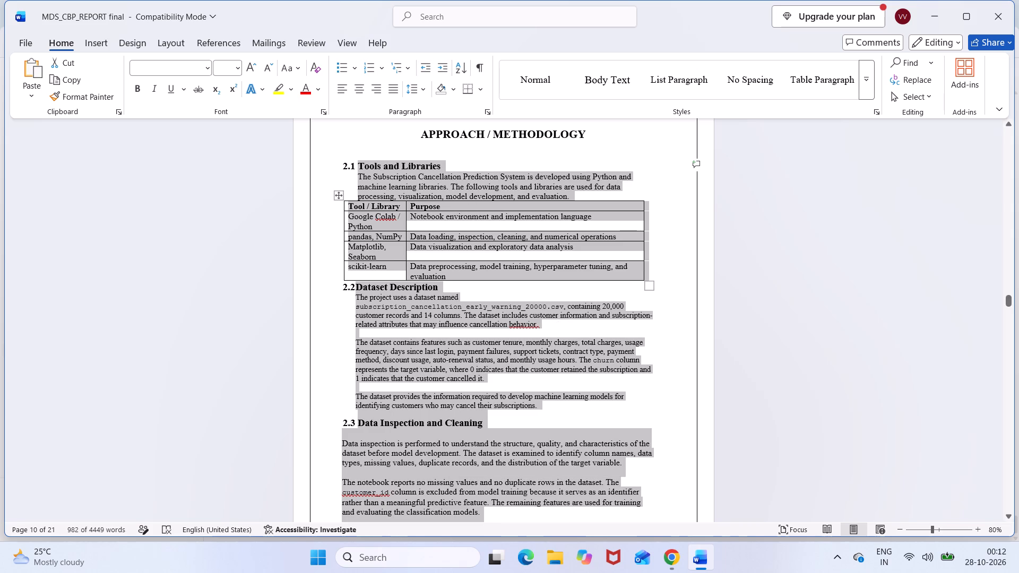
pyautogui.click(605, 190)
# Increase the indent of the last two paragraphs of 2.5 Preprocessing to line up with the section's other text.
pyautogui.scroll(-5, 605, 190)
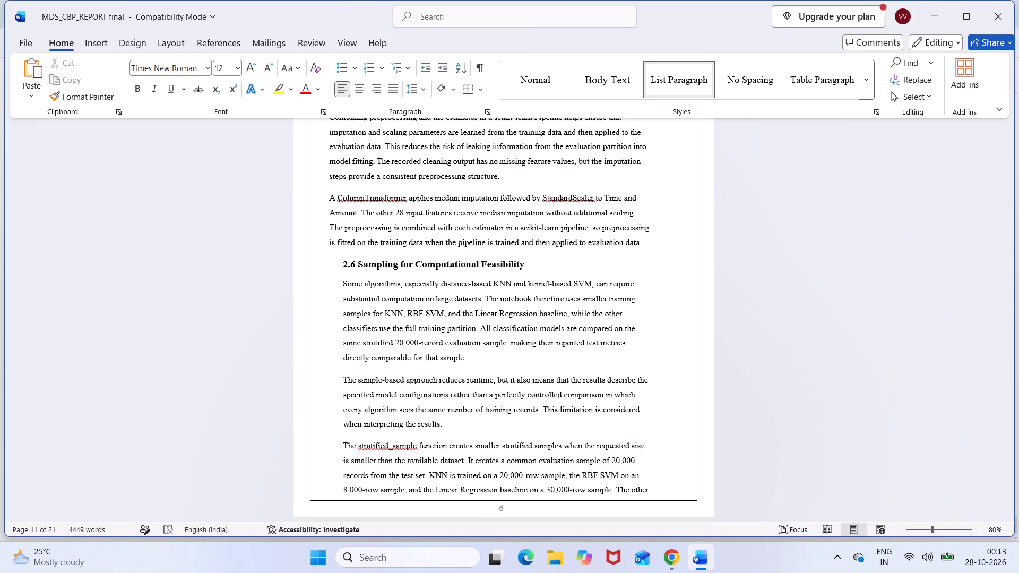
pyautogui.scroll(3, 605, 190)
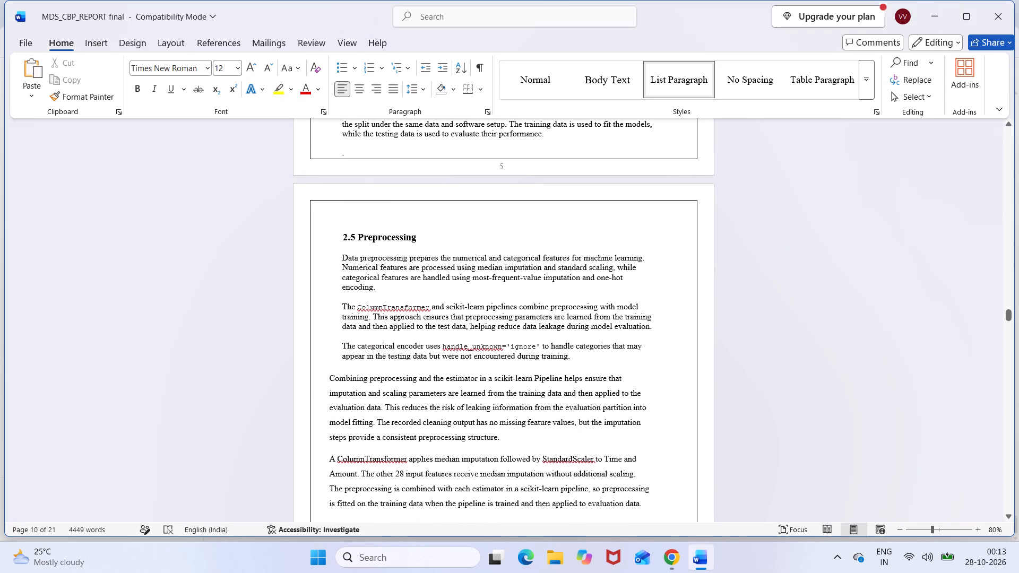
pyautogui.moveTo(327, 380); pyautogui.dragTo(515, 537)
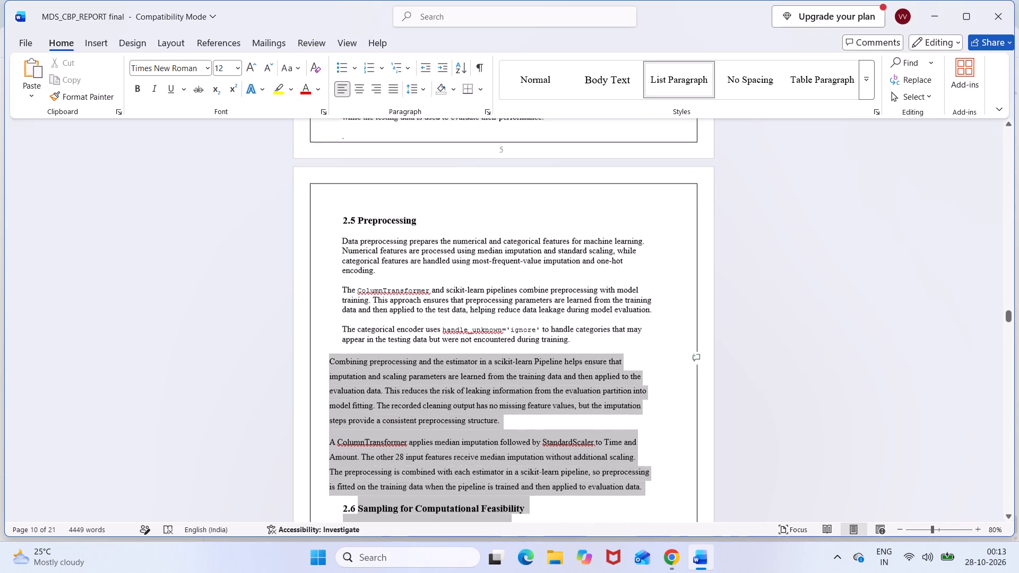
pyautogui.moveTo(515, 537); pyautogui.dragTo(626, 175)
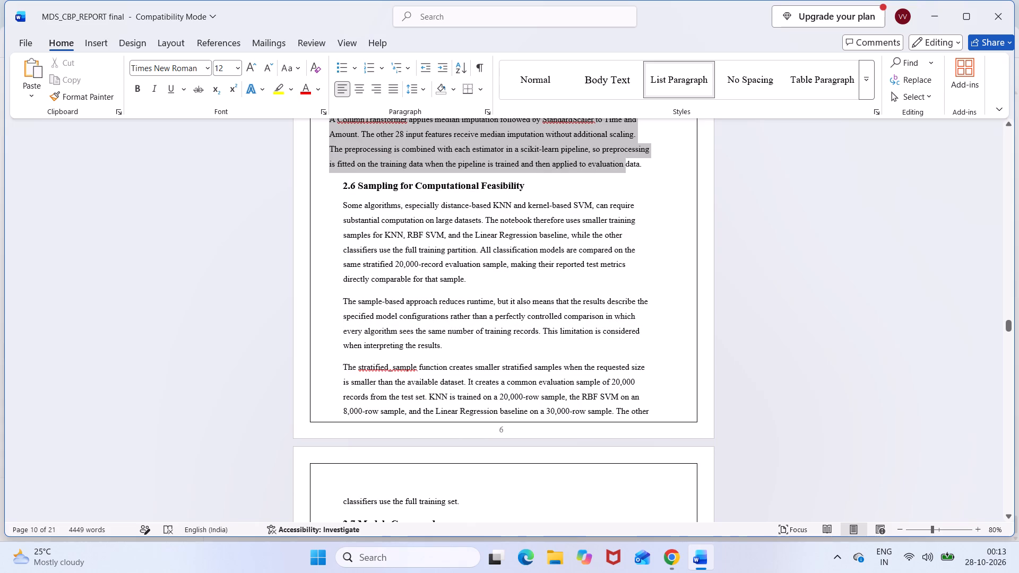
pyautogui.moveTo(626, 175); pyautogui.dragTo(684, 168)
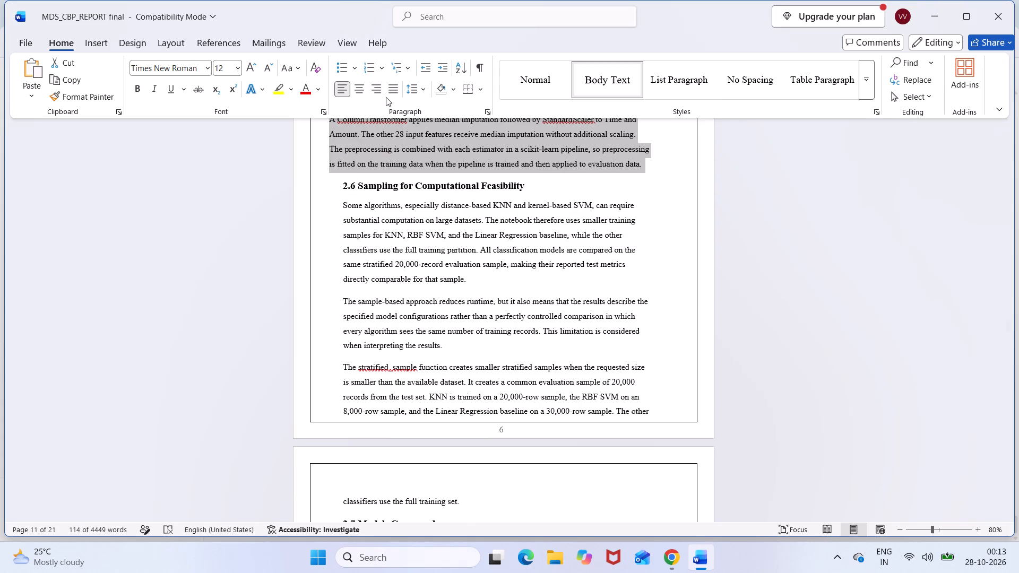
pyautogui.click(435, 65)
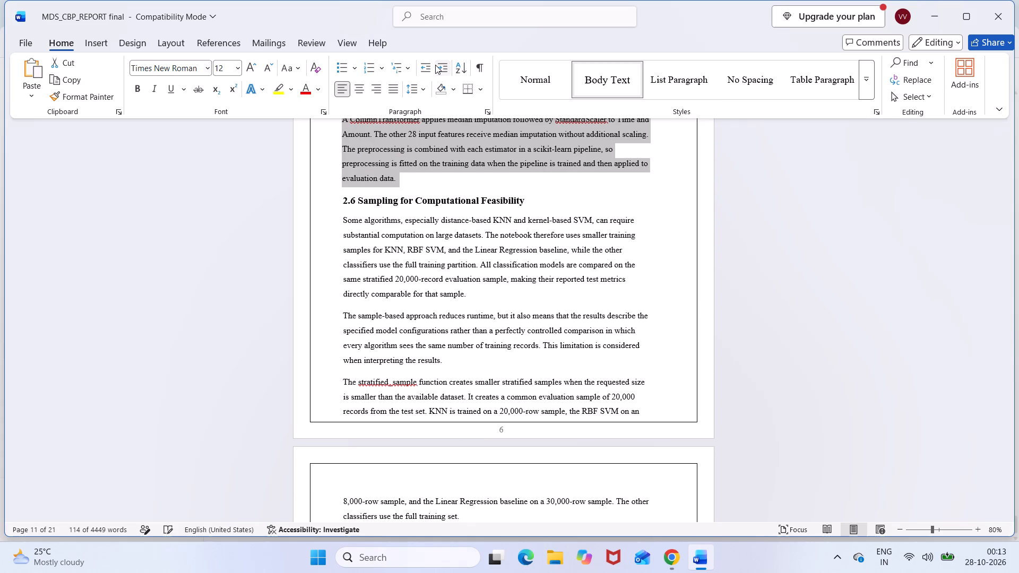
# Decrease the indent of all paragraphs under 2.2 Dataset Description to line up with their heading.
pyautogui.scroll(3, 446, 283)
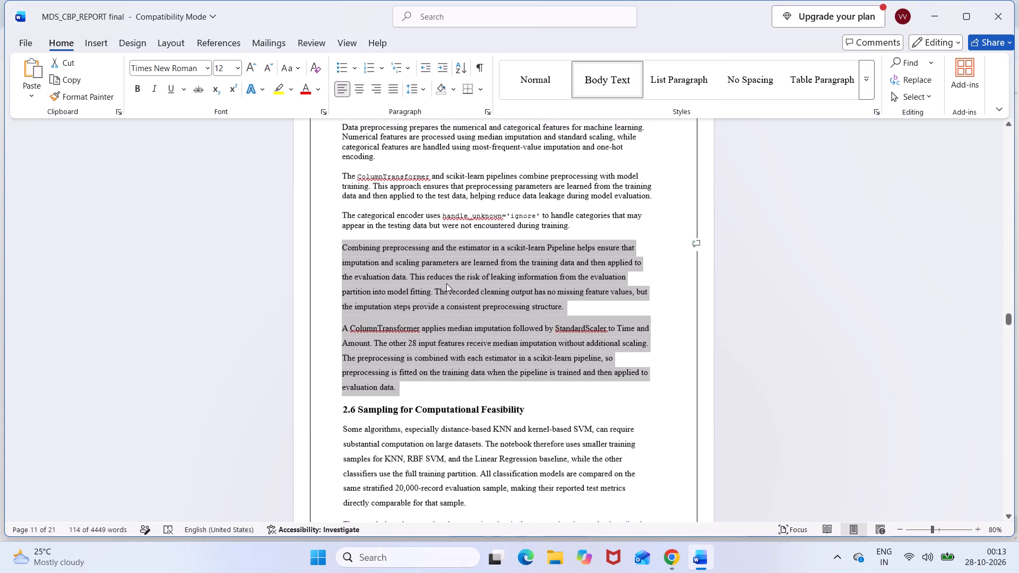
pyautogui.scroll(5, 446, 283)
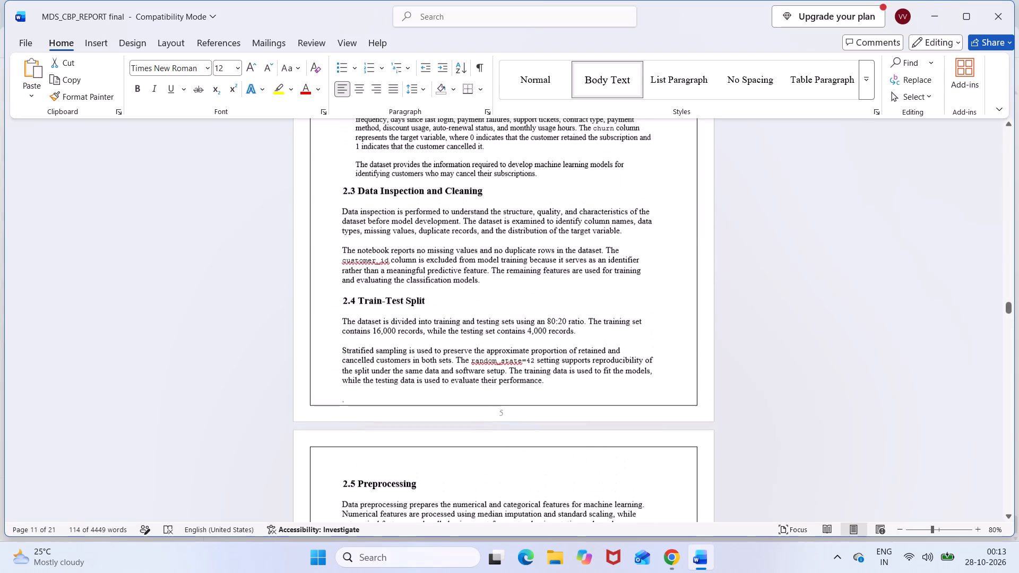
pyautogui.scroll(3, 446, 283)
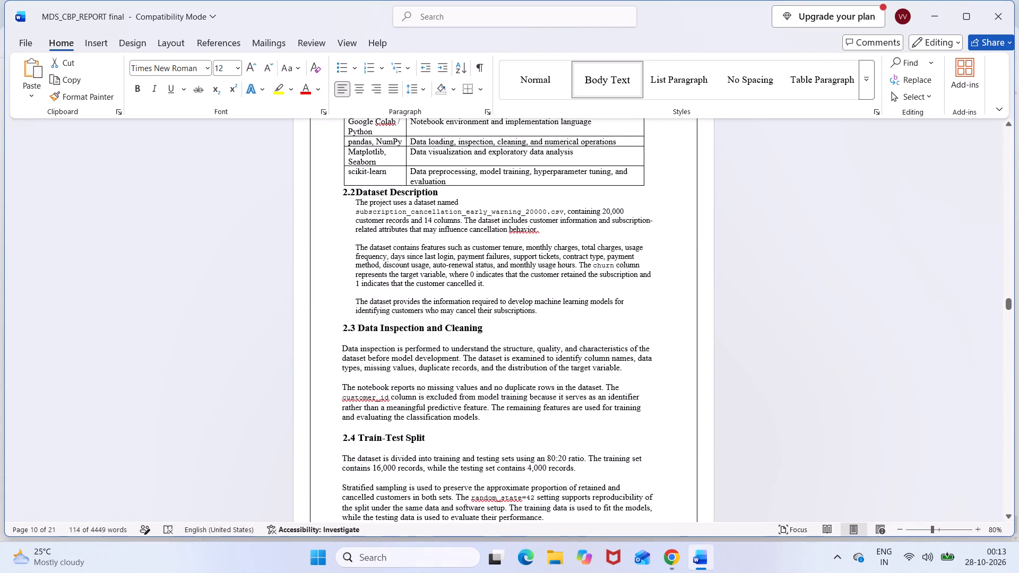
pyautogui.moveTo(572, 314); pyautogui.dragTo(388, 218)
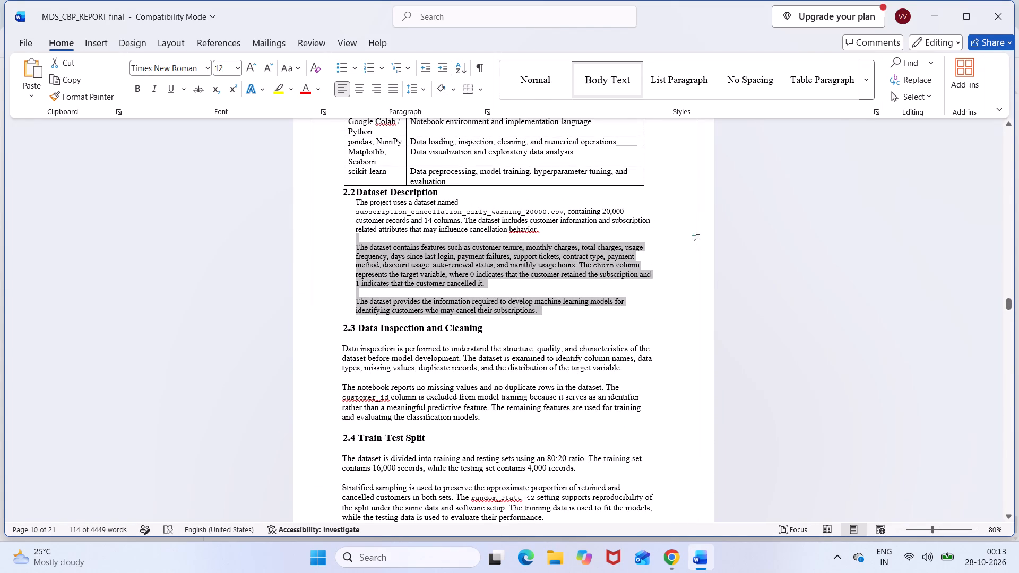
pyautogui.moveTo(388, 218); pyautogui.dragTo(361, 202)
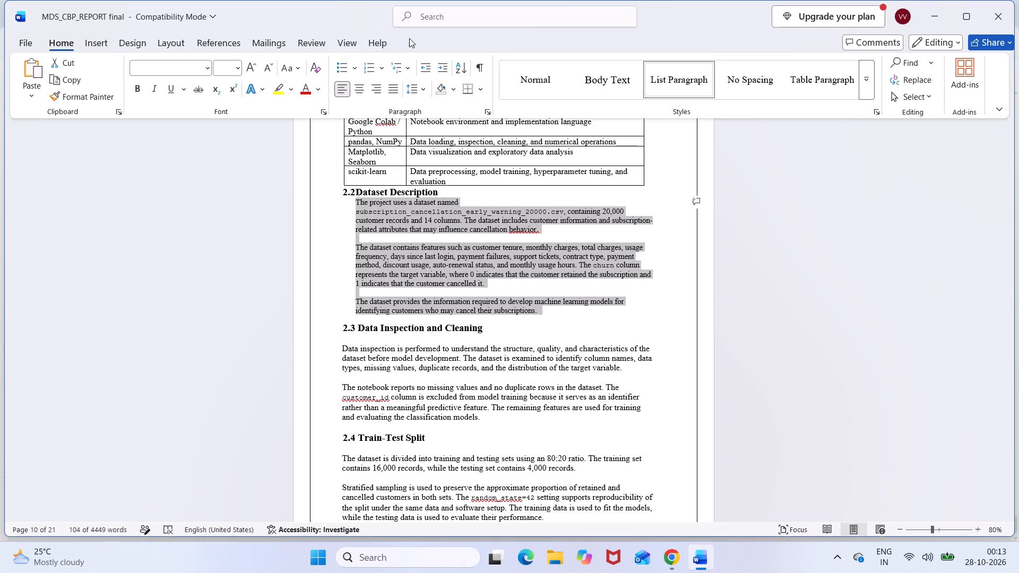
pyautogui.click(425, 68)
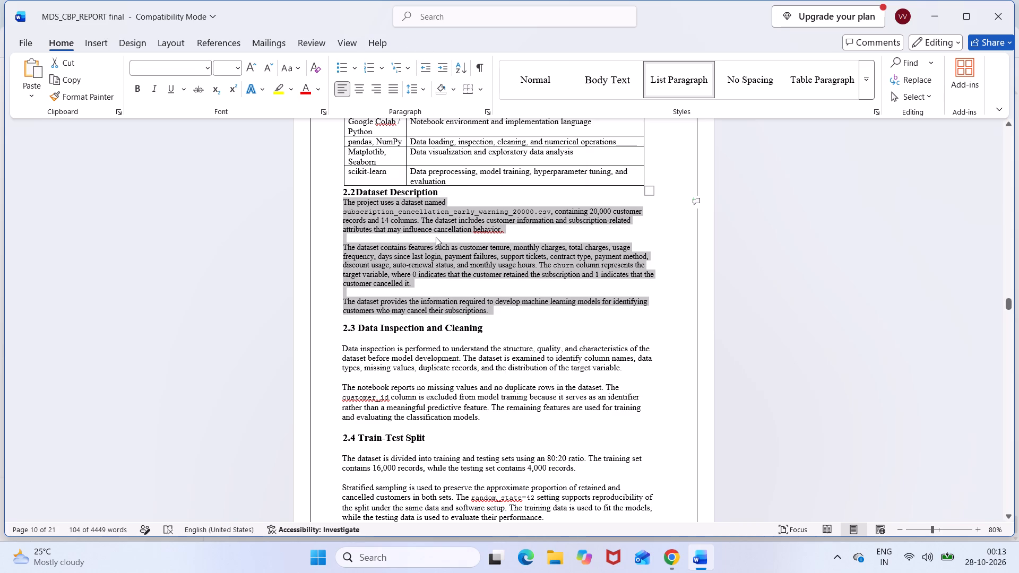
# Decrease the indent of the introductory paragraph under 2.1 Tools and Libraries to line up with its heading.
pyautogui.scroll(3, 436, 237)
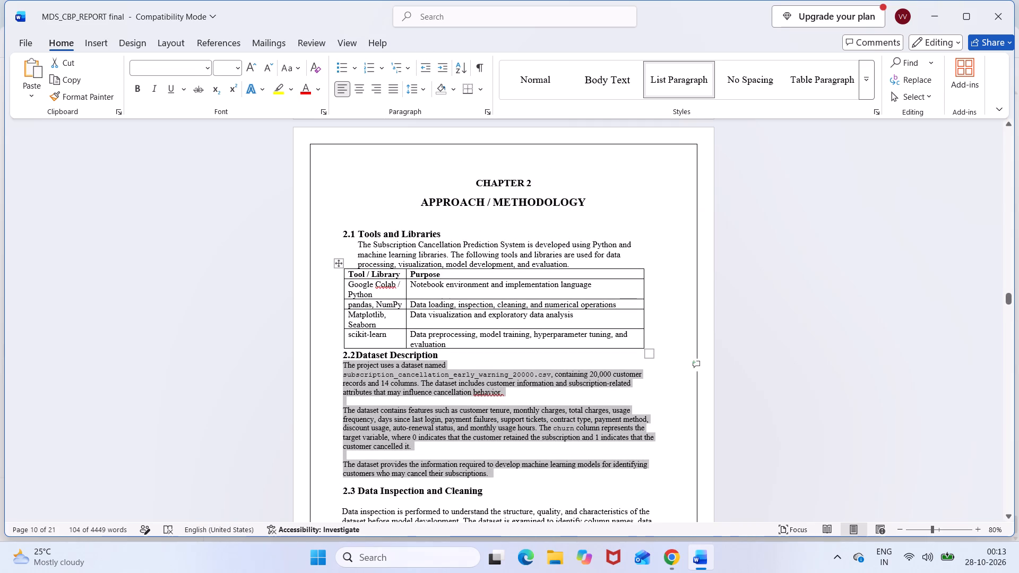
pyautogui.moveTo(573, 263); pyautogui.dragTo(365, 246)
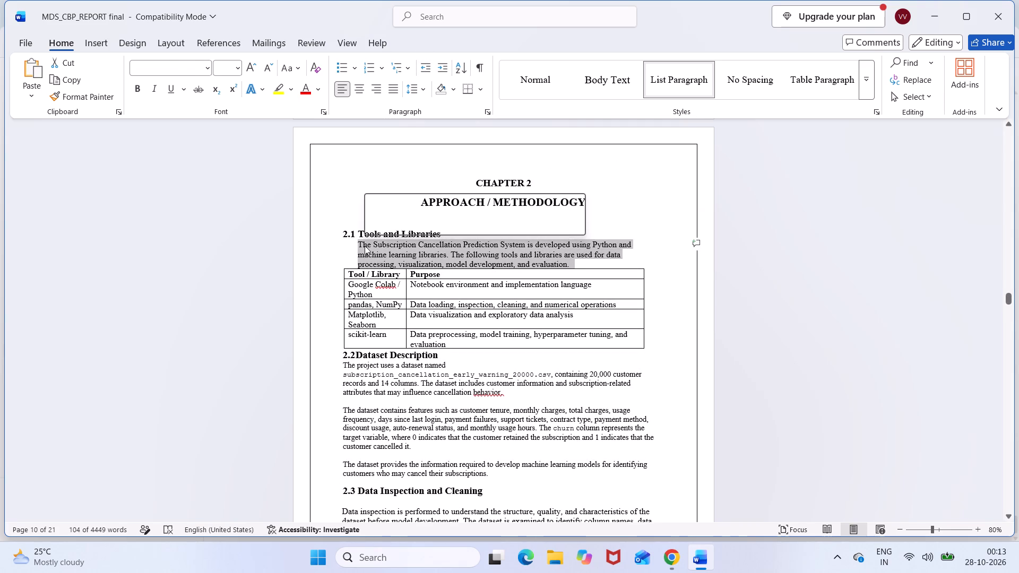
pyautogui.click(421, 67)
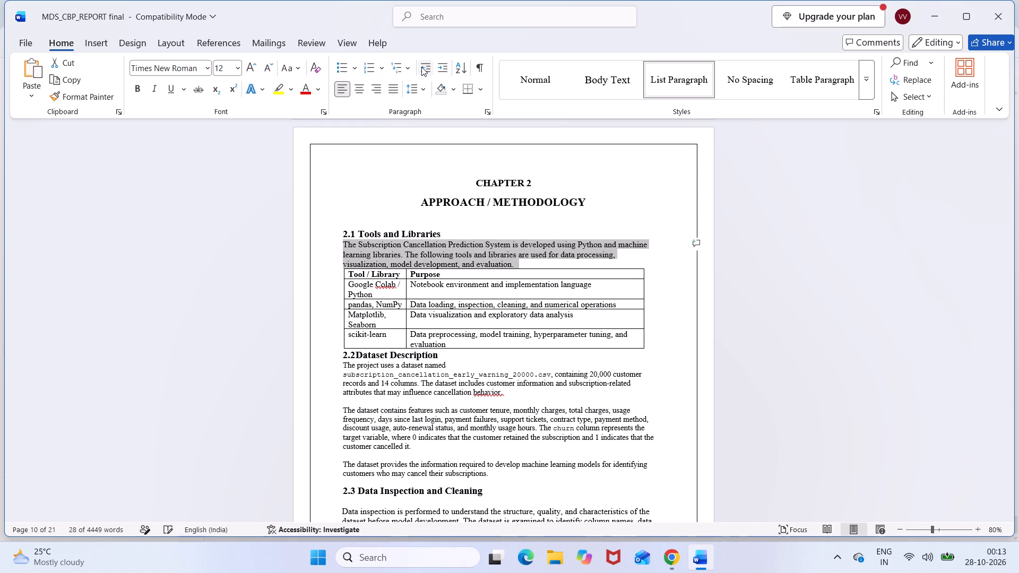
pyautogui.scroll(-1, 483, 246)
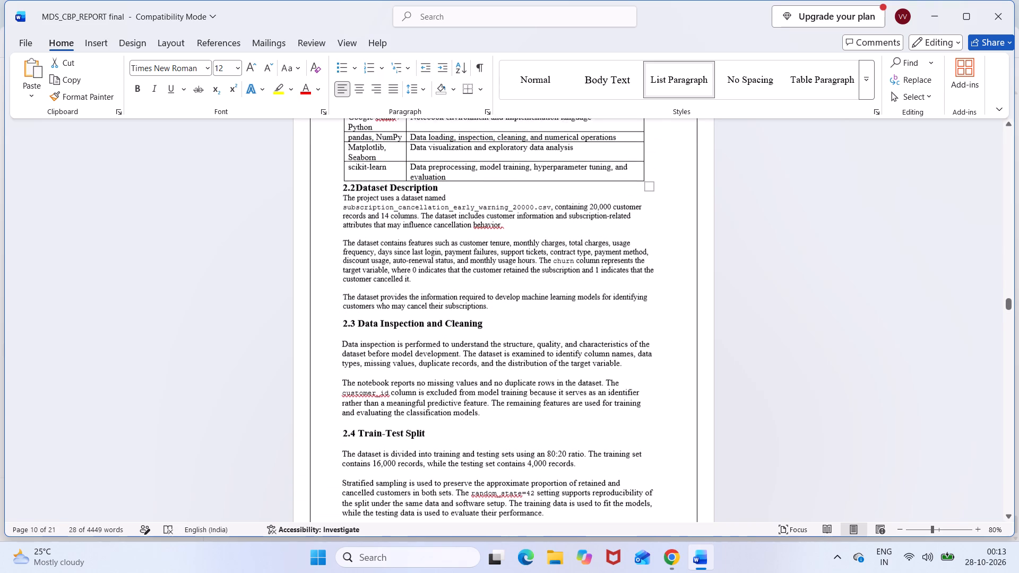
pyautogui.scroll(1, 483, 246)
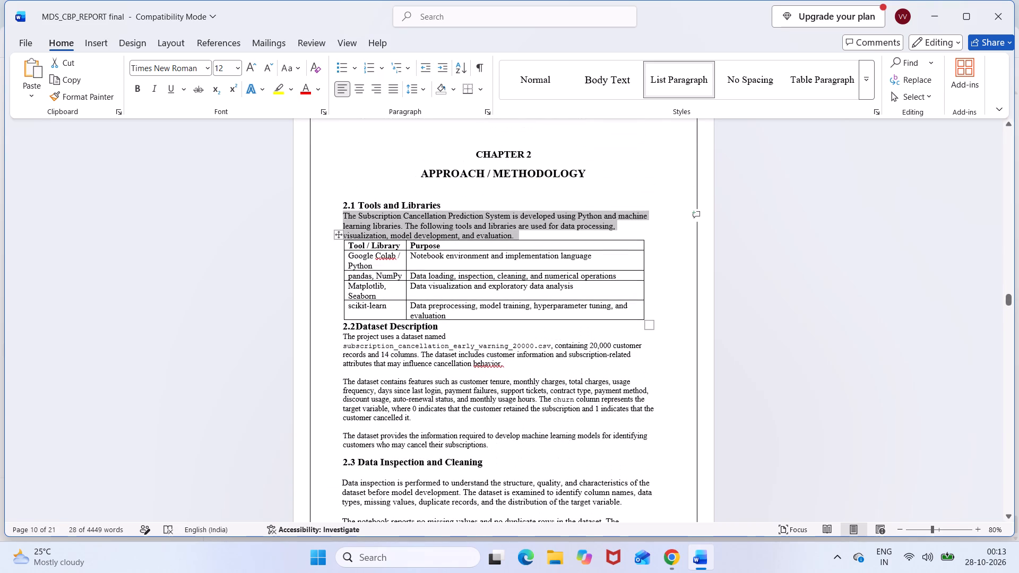
# Justify the introductory paragraph under 2.1 Tools and Libraries.
pyautogui.click(396, 88)
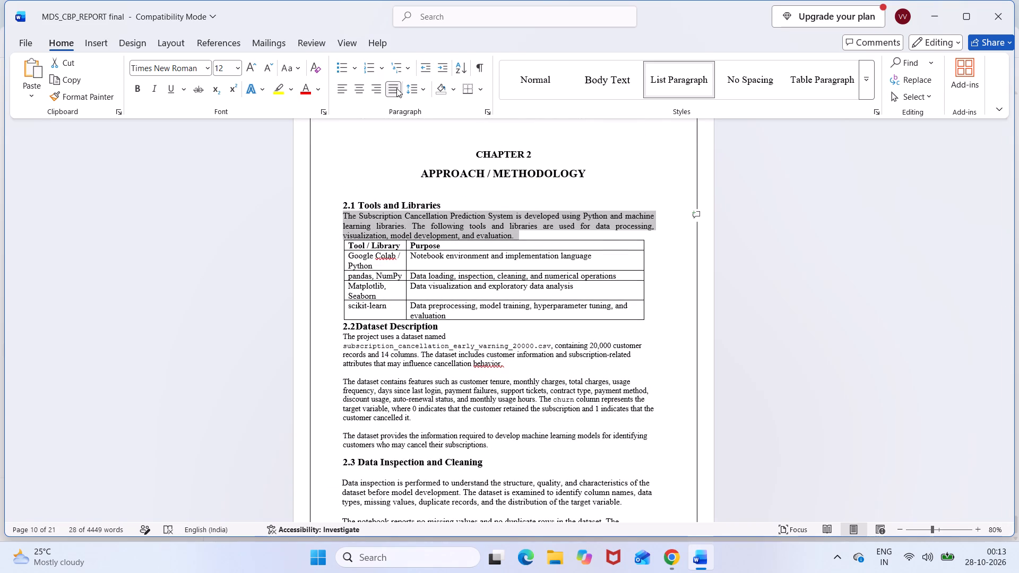
# Apply the No Spacing style to the first paragraph under 2.2 Dataset Description and justify it.
pyautogui.moveTo(523, 364); pyautogui.dragTo(503, 360)
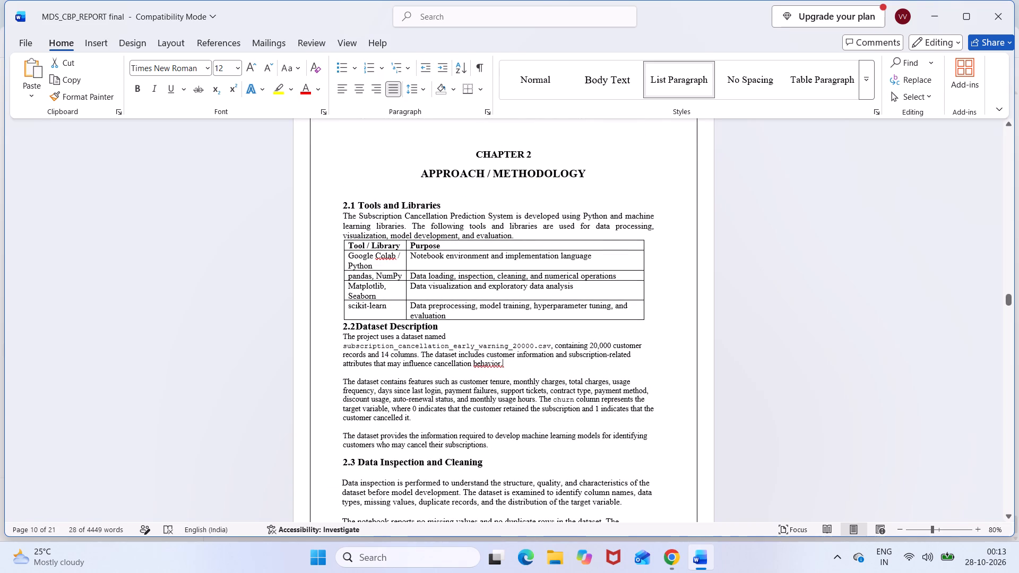
pyautogui.moveTo(503, 360); pyautogui.dragTo(348, 337)
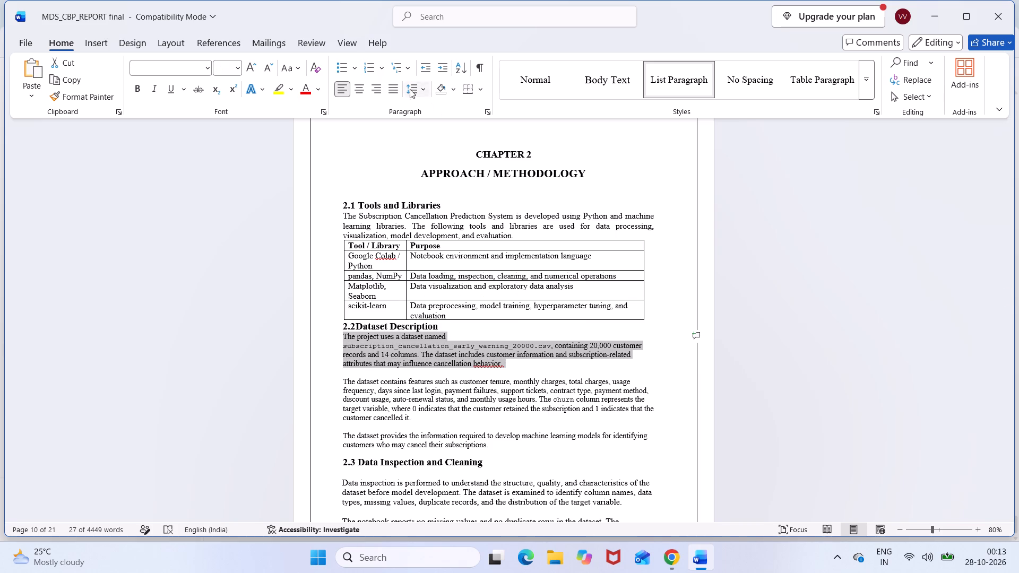
pyautogui.click(398, 87)
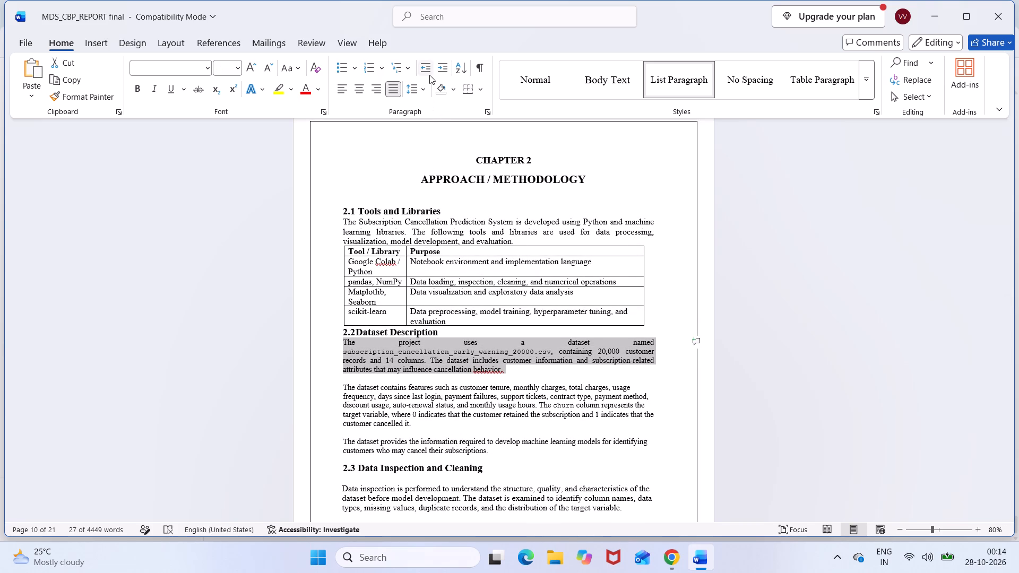
pyautogui.click(429, 75)
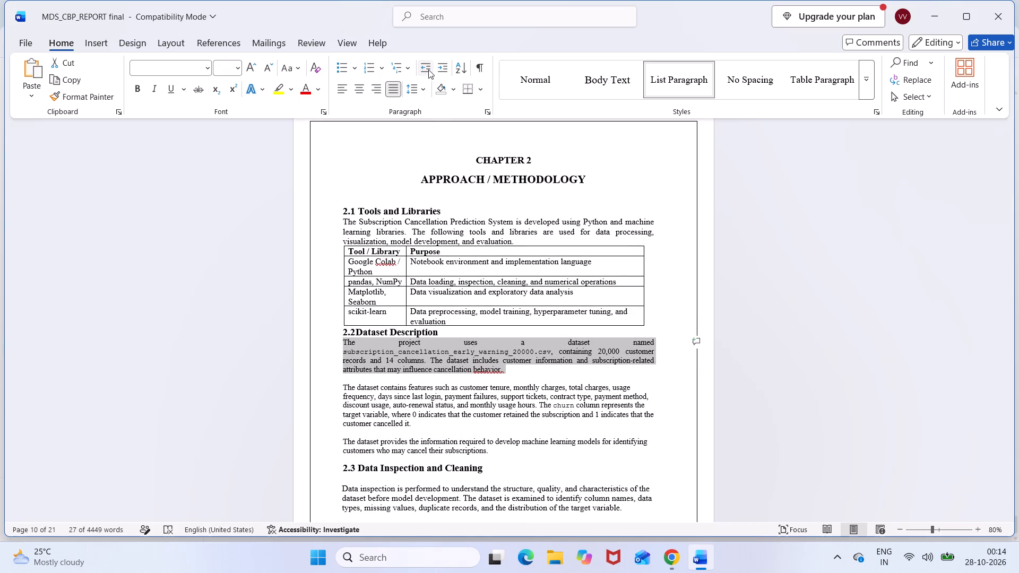
pyautogui.click(428, 70)
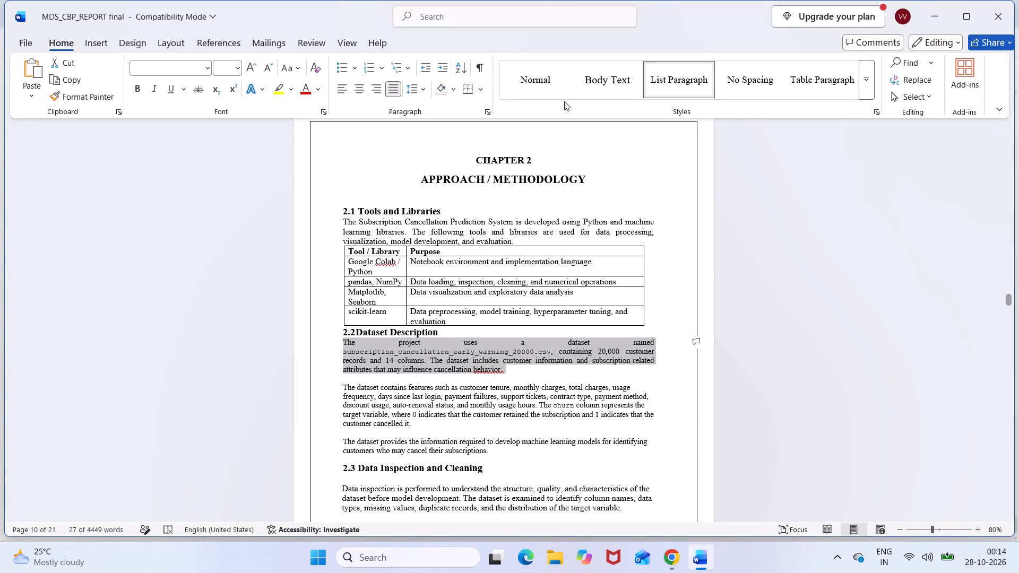
pyautogui.click(541, 83)
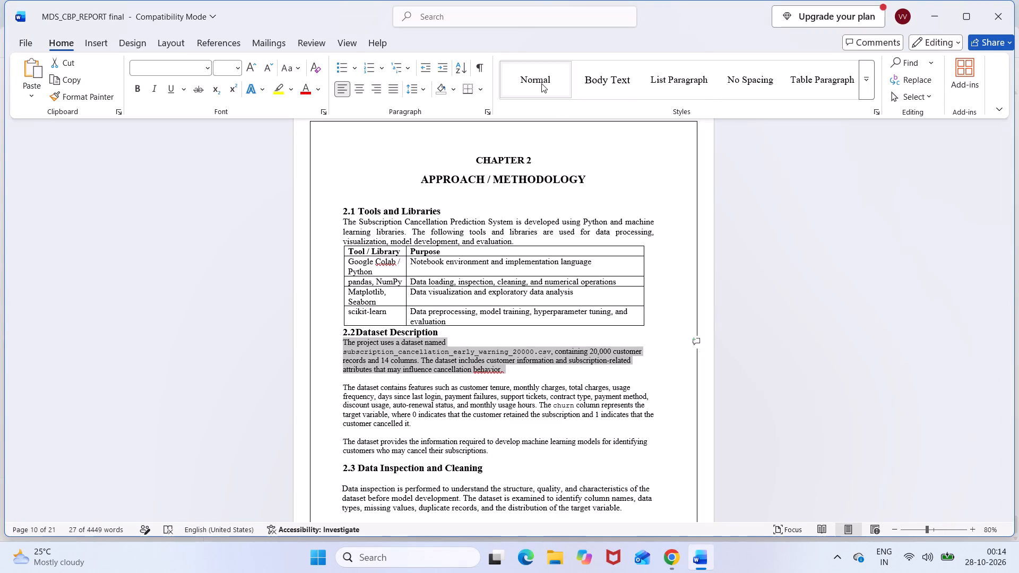
pyautogui.click(594, 76)
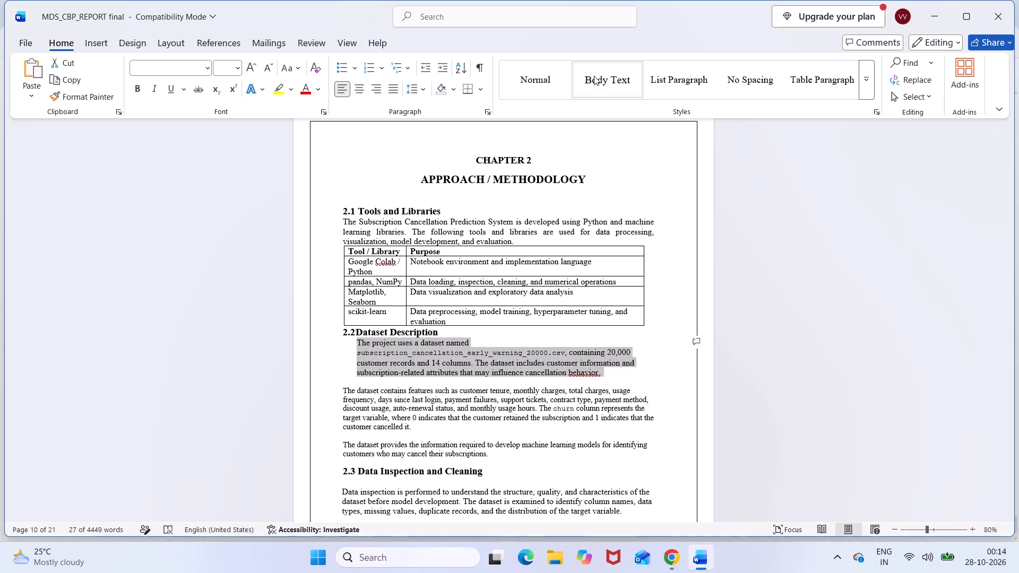
pyautogui.click(733, 68)
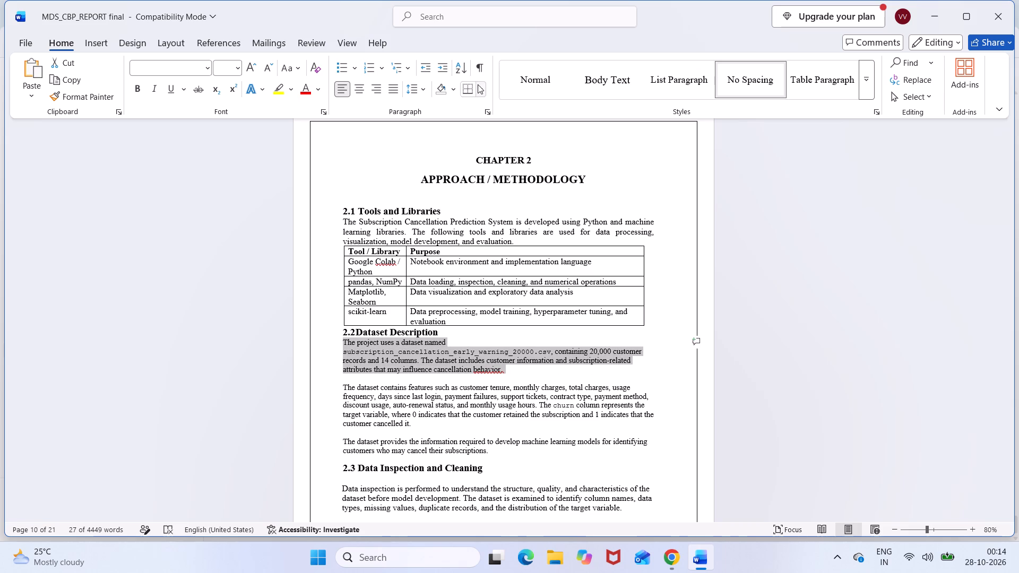
pyautogui.click(401, 93)
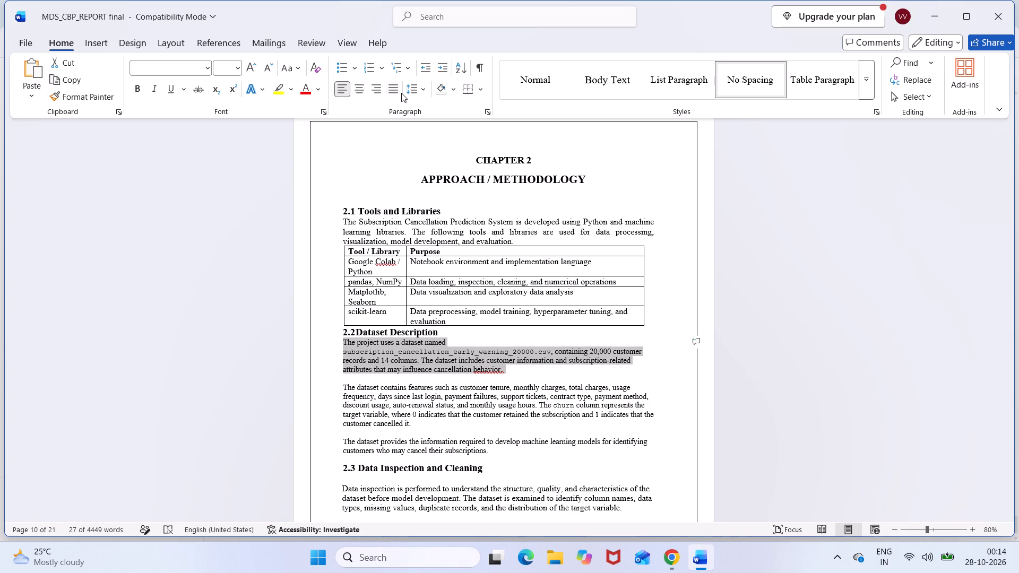
pyautogui.click(392, 91)
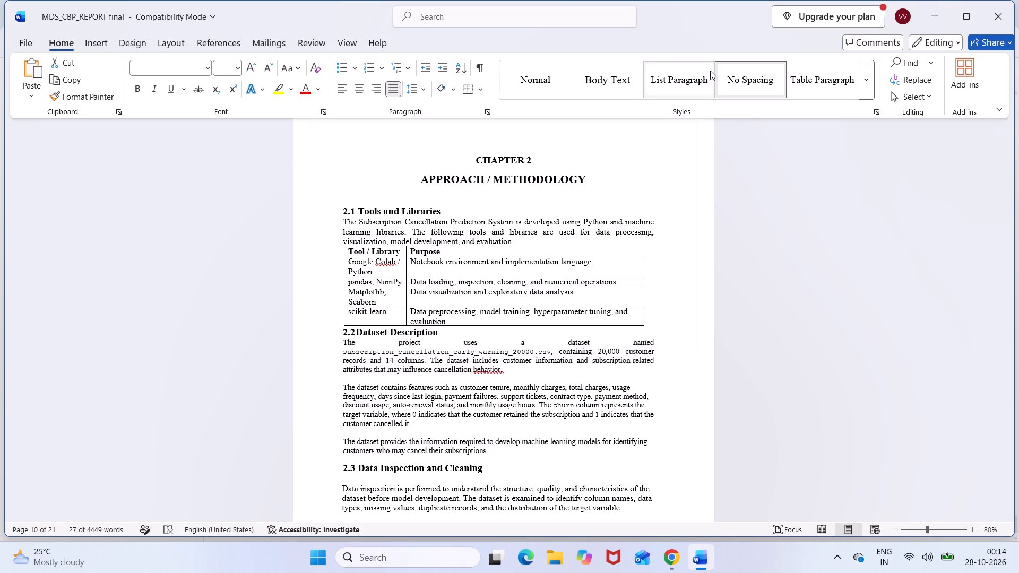
pyautogui.click(739, 75)
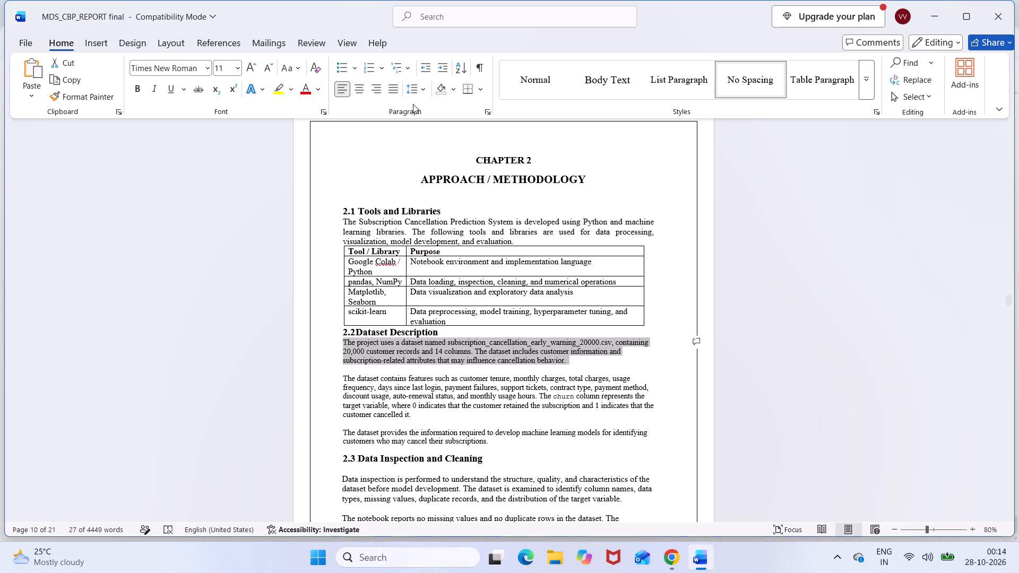
pyautogui.click(397, 99)
pyautogui.click(395, 97)
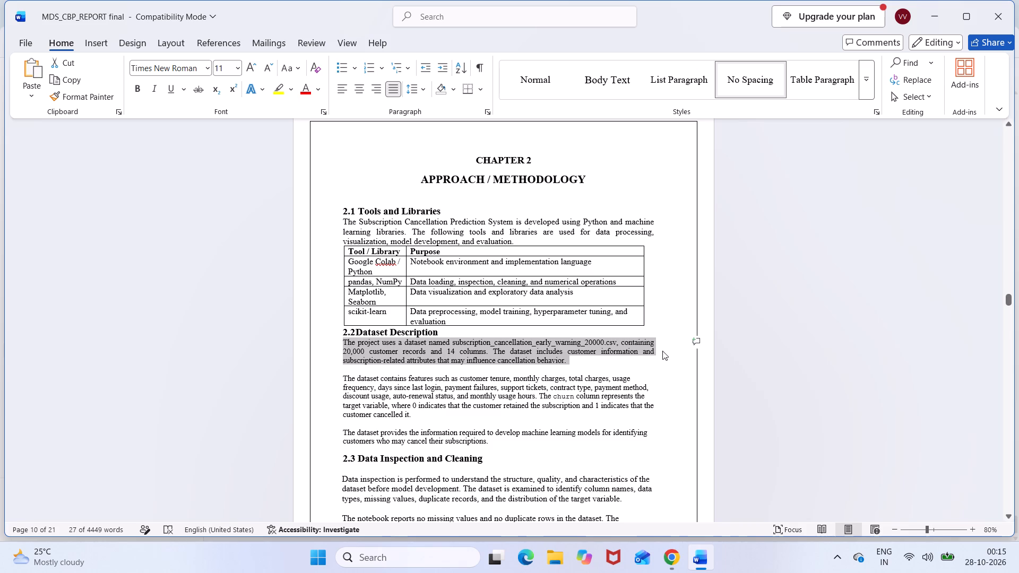
# Justify the second paragraph under 2.2 Dataset Description, which describes the dataset's features and the churn column.
pyautogui.scroll(-1, 656, 360)
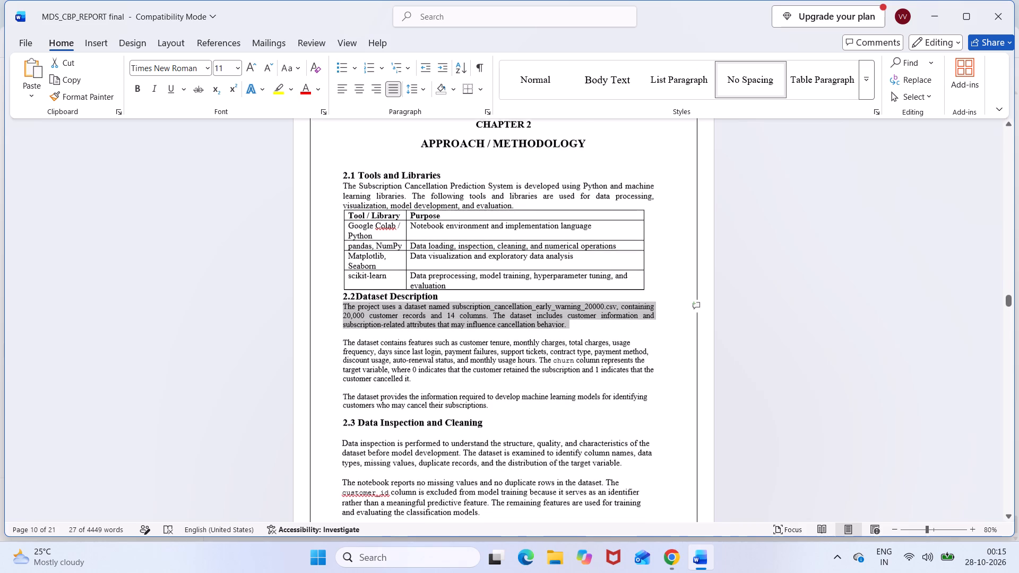
pyautogui.scroll(-2, 656, 360)
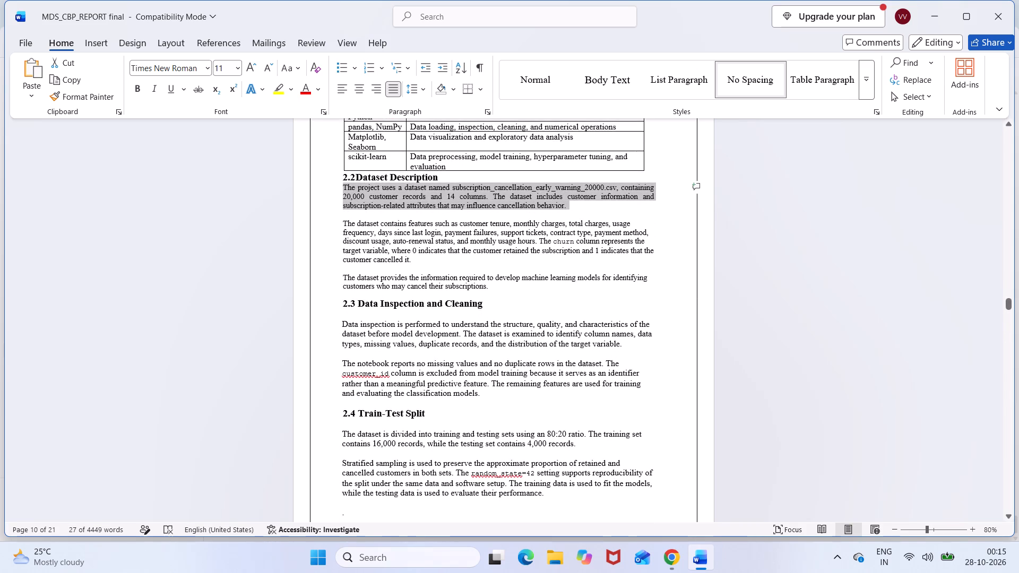
pyautogui.moveTo(524, 262); pyautogui.dragTo(355, 219)
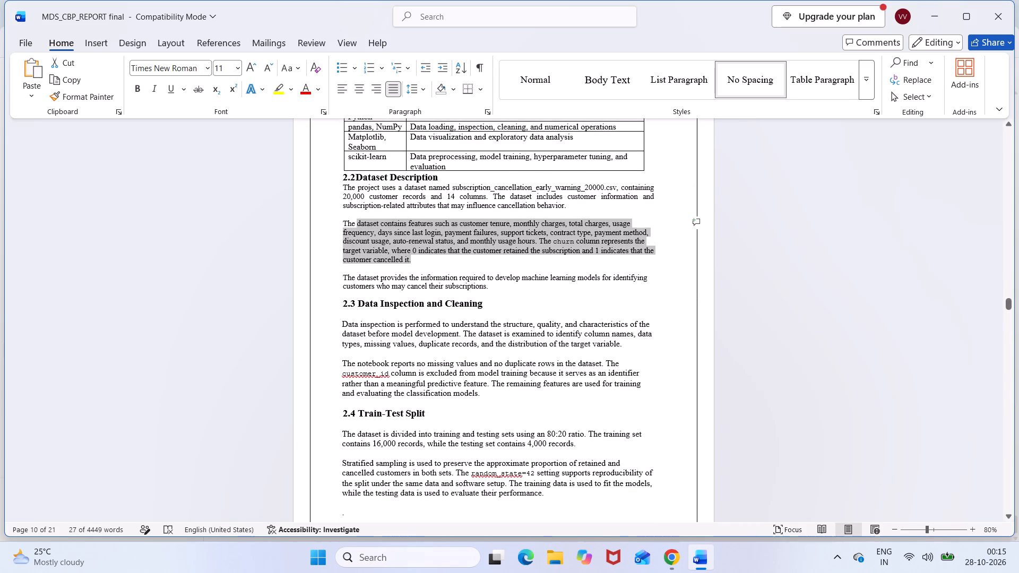
pyautogui.moveTo(355, 219); pyautogui.dragTo(347, 218)
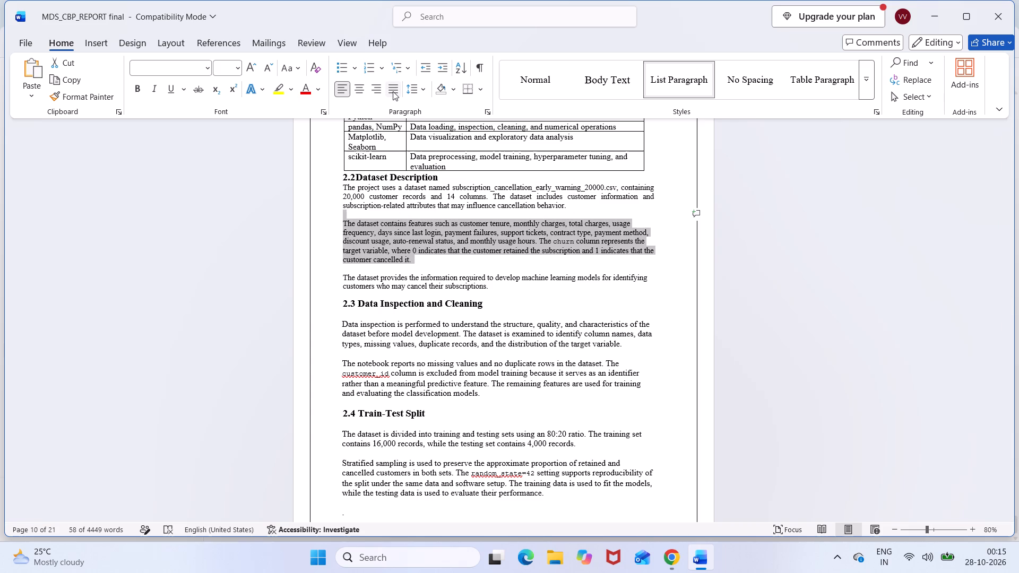
pyautogui.click(393, 91)
# Justify both paragraphs under 2.3 Data Inspection and Cleaning and clear the selection.
pyautogui.scroll(-1, 514, 307)
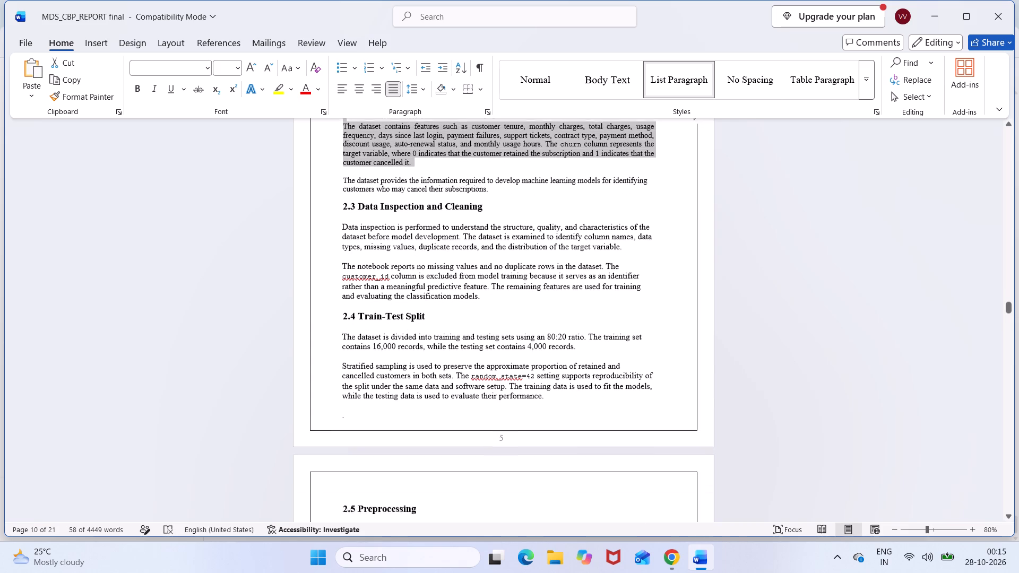
pyautogui.scroll(-3, 514, 307)
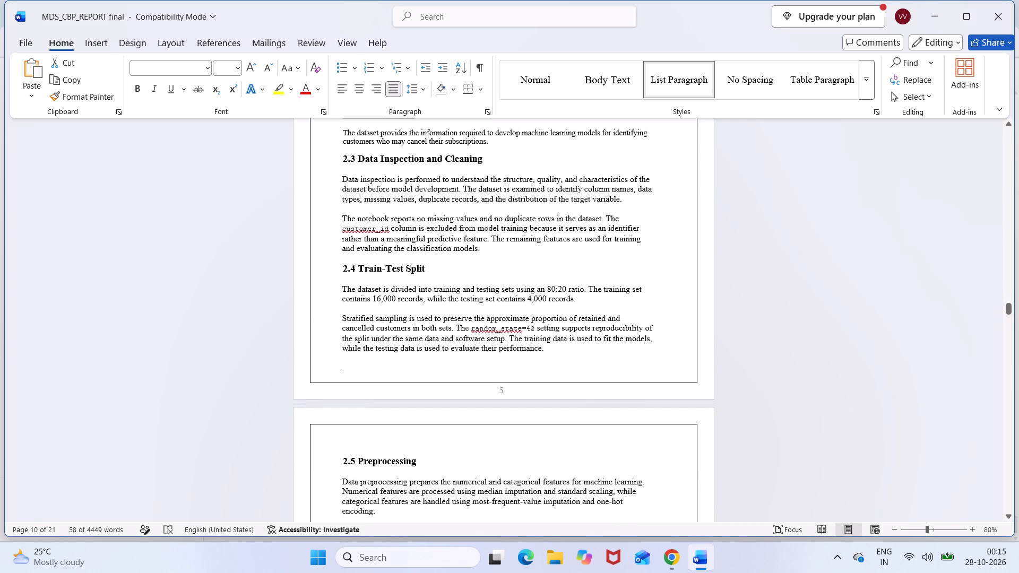
pyautogui.scroll(-1, 514, 307)
pyautogui.moveTo(495, 249); pyautogui.dragTo(389, 185)
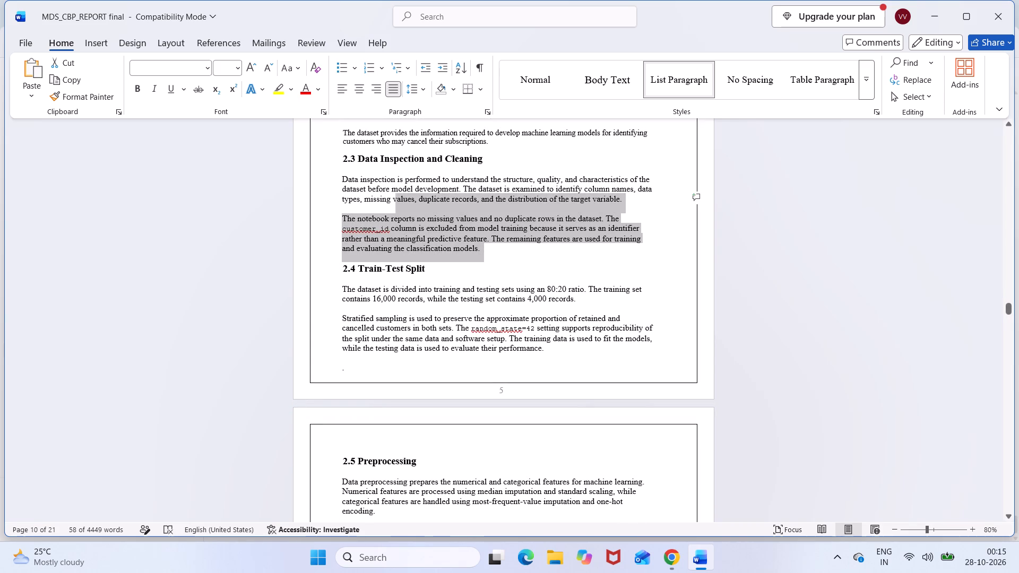
pyautogui.moveTo(389, 185); pyautogui.dragTo(346, 175)
pyautogui.click(394, 94)
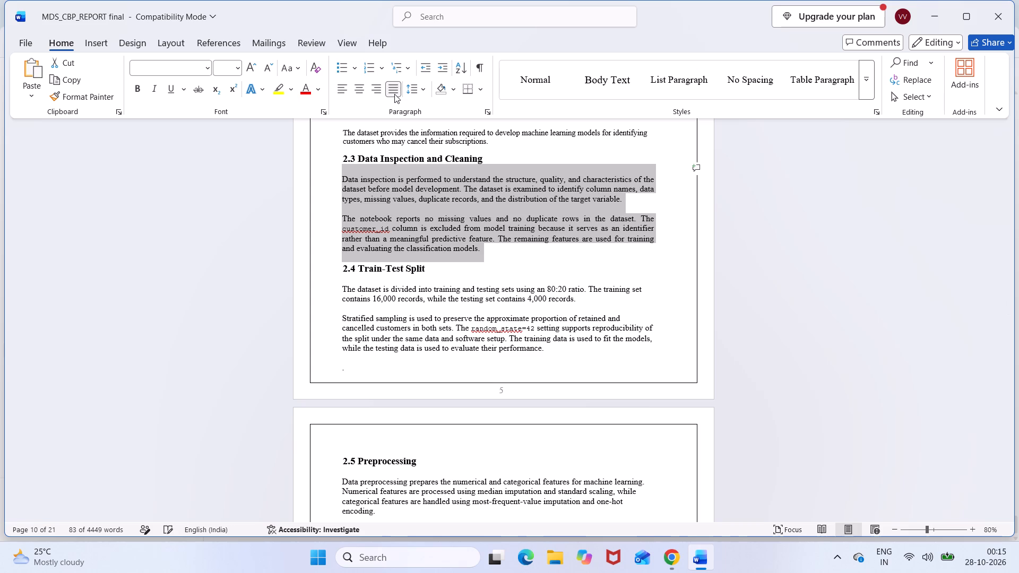
pyautogui.click(394, 94)
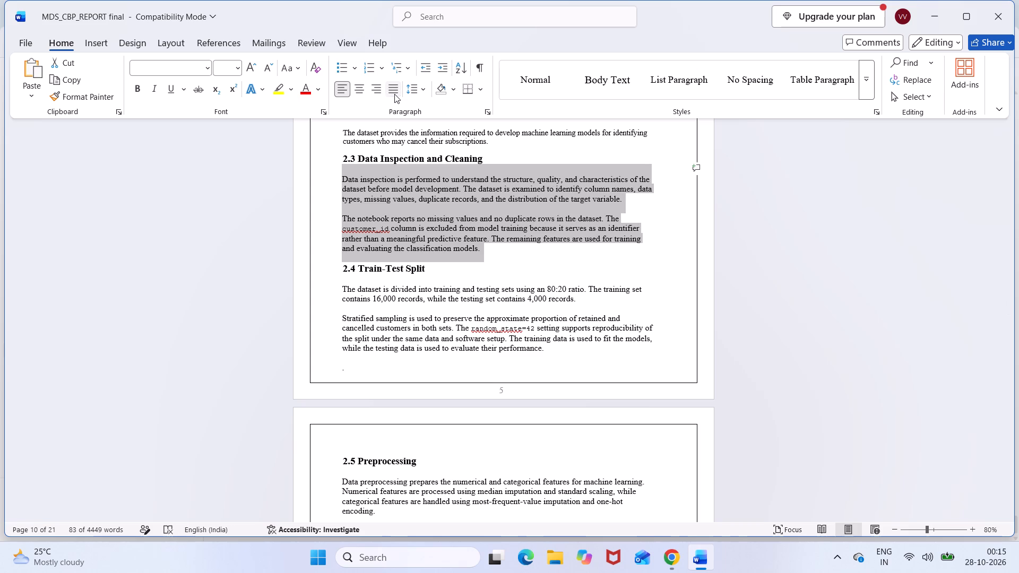
pyautogui.click(394, 94)
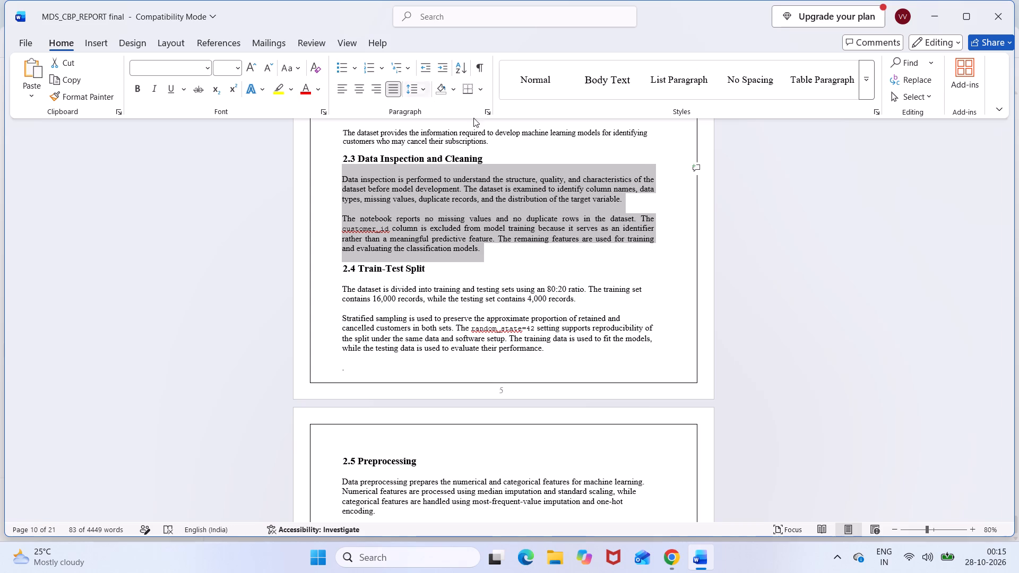
pyautogui.click(522, 238)
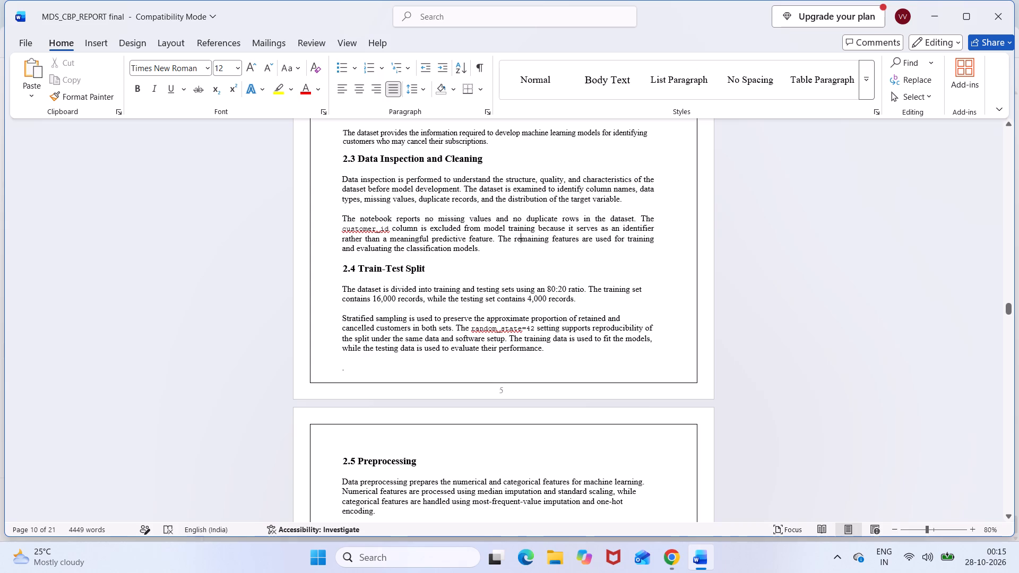
# Justify the stratified sampling paragraph under 2.4 Train-Test Split.
pyautogui.hscroll(1, 580, 240)
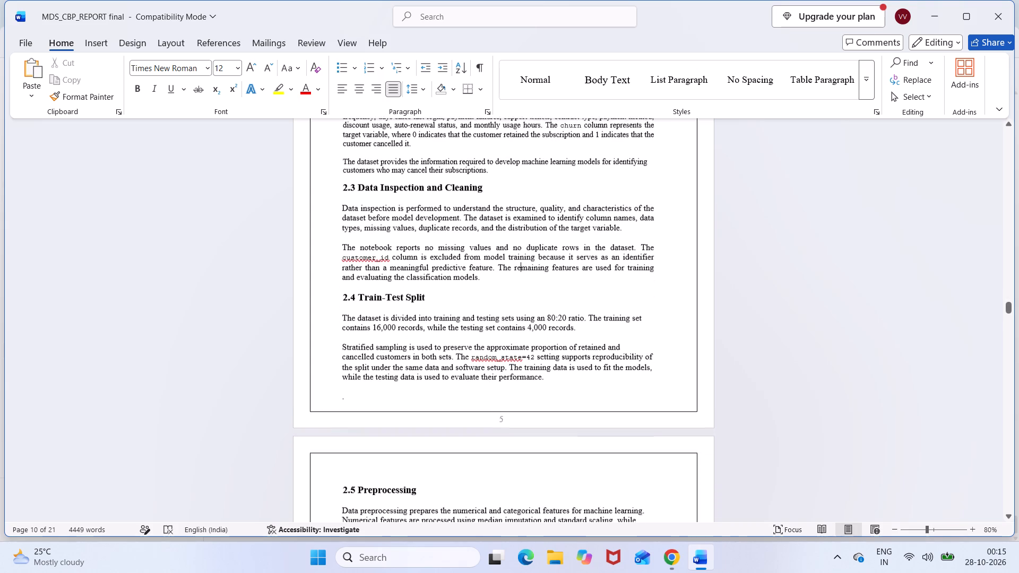
pyautogui.hscroll(1, 580, 240)
pyautogui.scroll(-2, 580, 240)
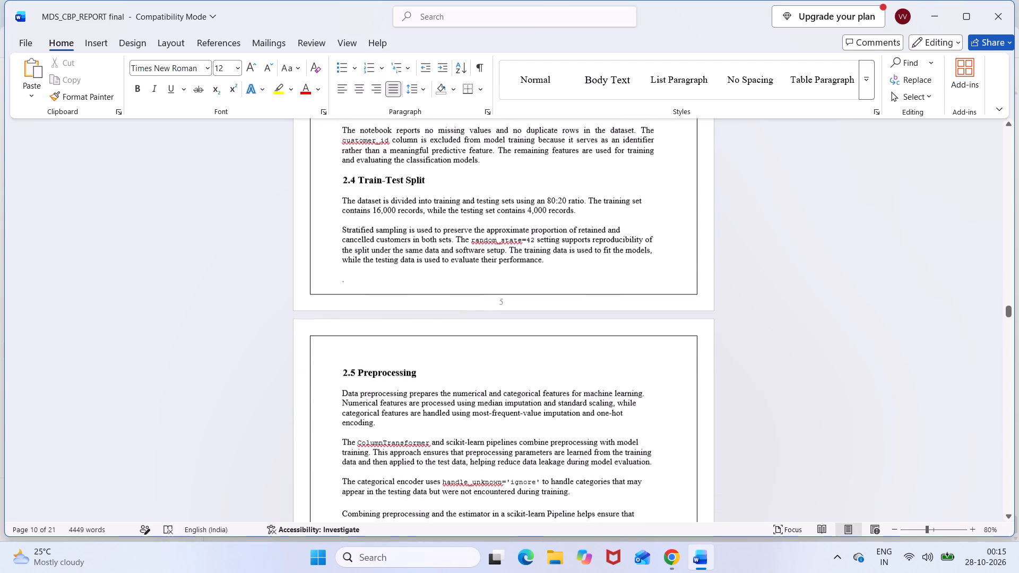
pyautogui.scroll(-1, 580, 240)
pyautogui.click(605, 261)
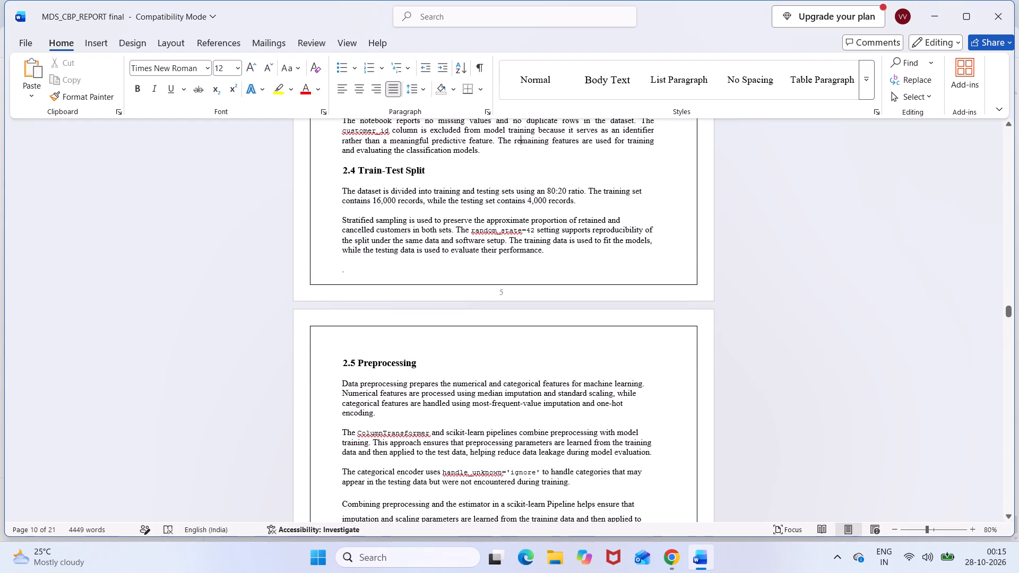
pyautogui.moveTo(605, 261); pyautogui.dragTo(338, 220)
pyautogui.click(393, 93)
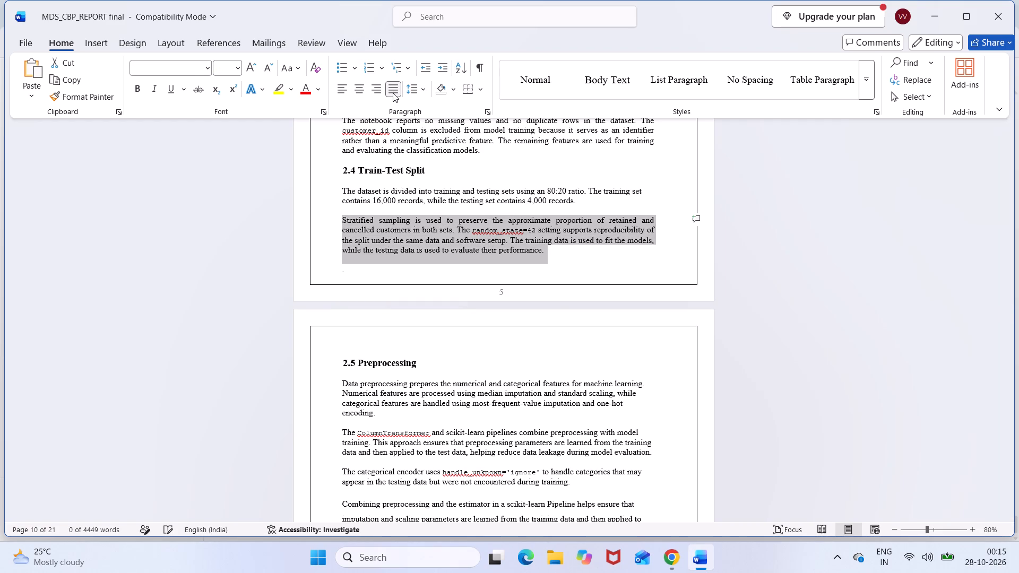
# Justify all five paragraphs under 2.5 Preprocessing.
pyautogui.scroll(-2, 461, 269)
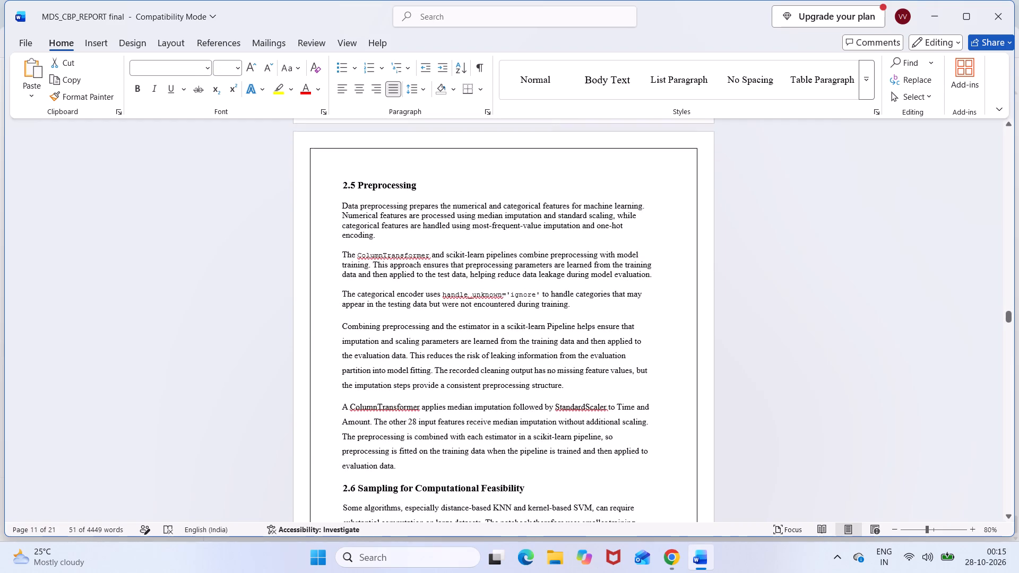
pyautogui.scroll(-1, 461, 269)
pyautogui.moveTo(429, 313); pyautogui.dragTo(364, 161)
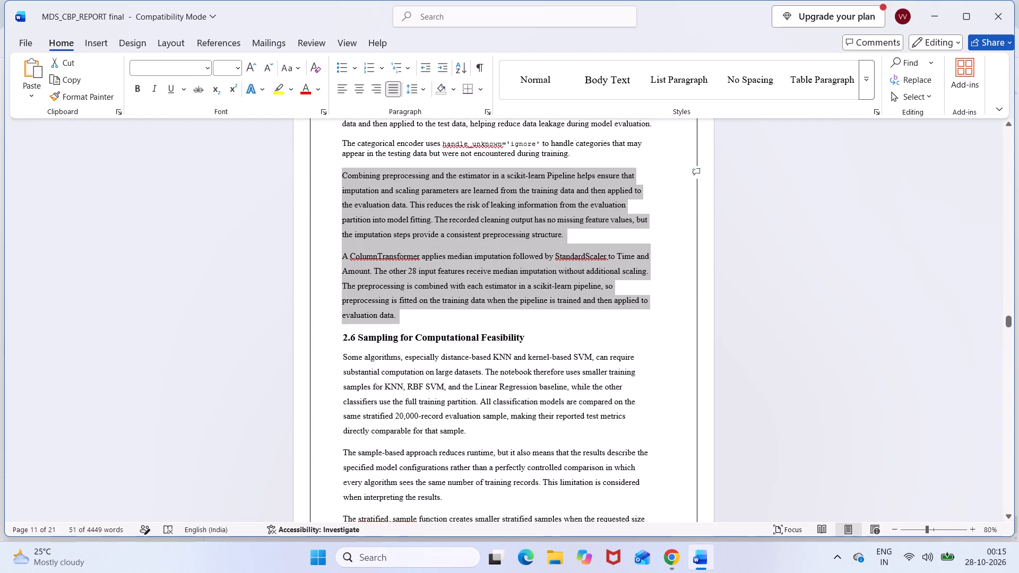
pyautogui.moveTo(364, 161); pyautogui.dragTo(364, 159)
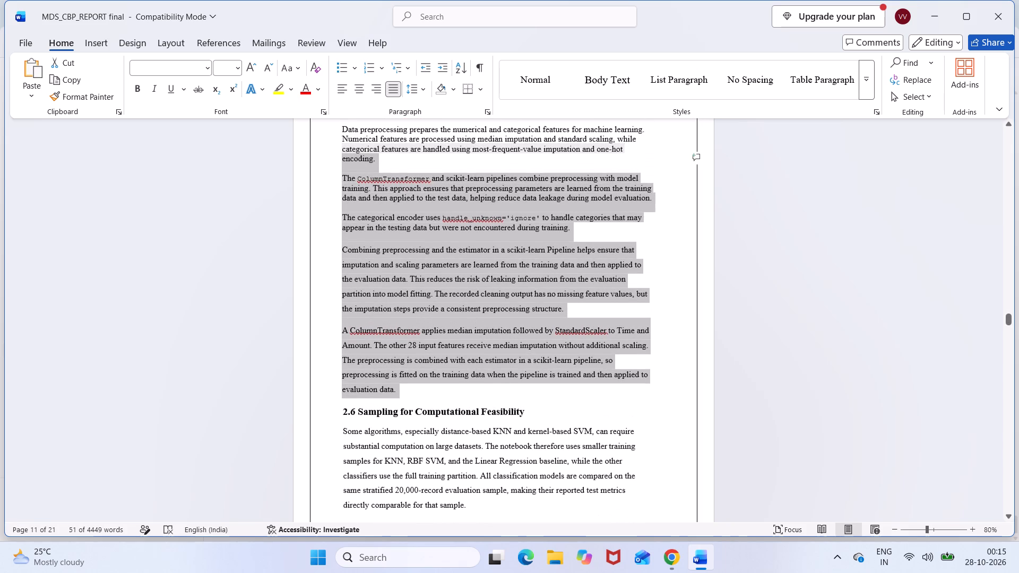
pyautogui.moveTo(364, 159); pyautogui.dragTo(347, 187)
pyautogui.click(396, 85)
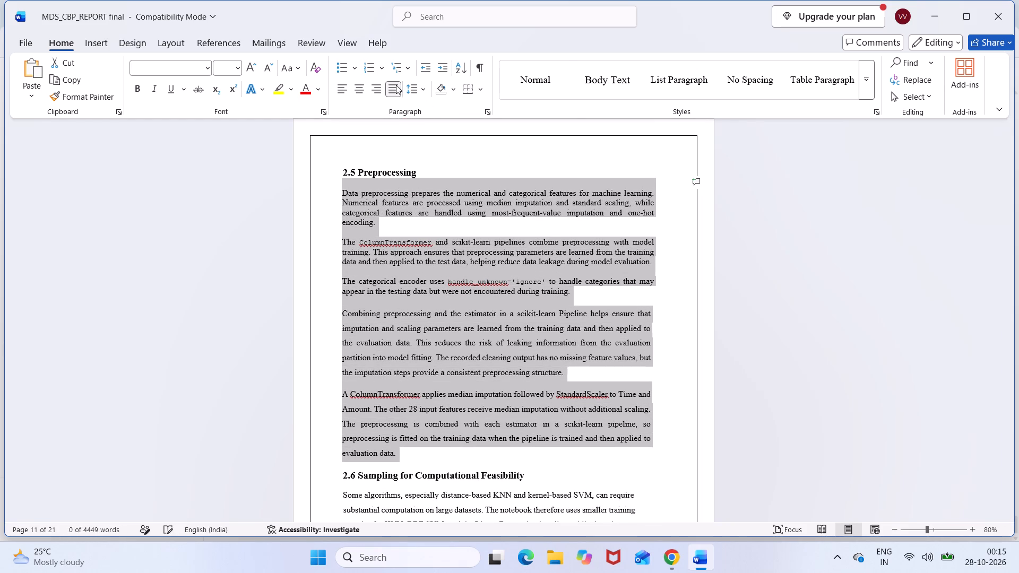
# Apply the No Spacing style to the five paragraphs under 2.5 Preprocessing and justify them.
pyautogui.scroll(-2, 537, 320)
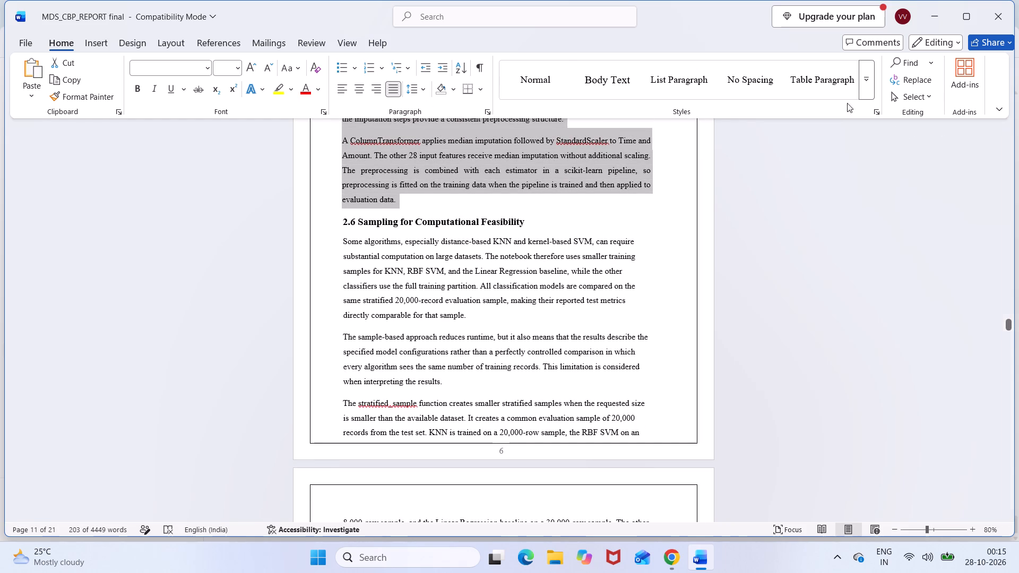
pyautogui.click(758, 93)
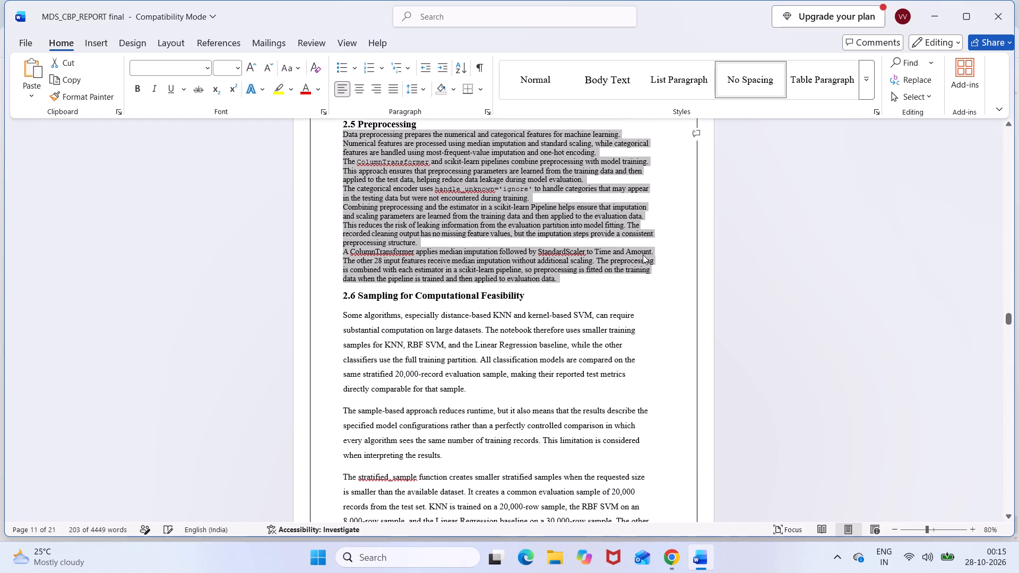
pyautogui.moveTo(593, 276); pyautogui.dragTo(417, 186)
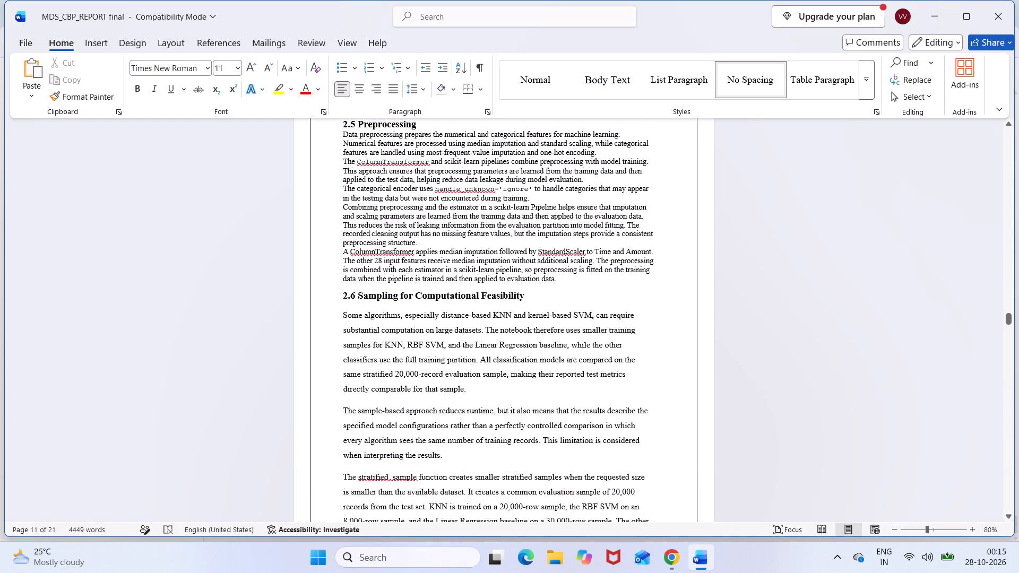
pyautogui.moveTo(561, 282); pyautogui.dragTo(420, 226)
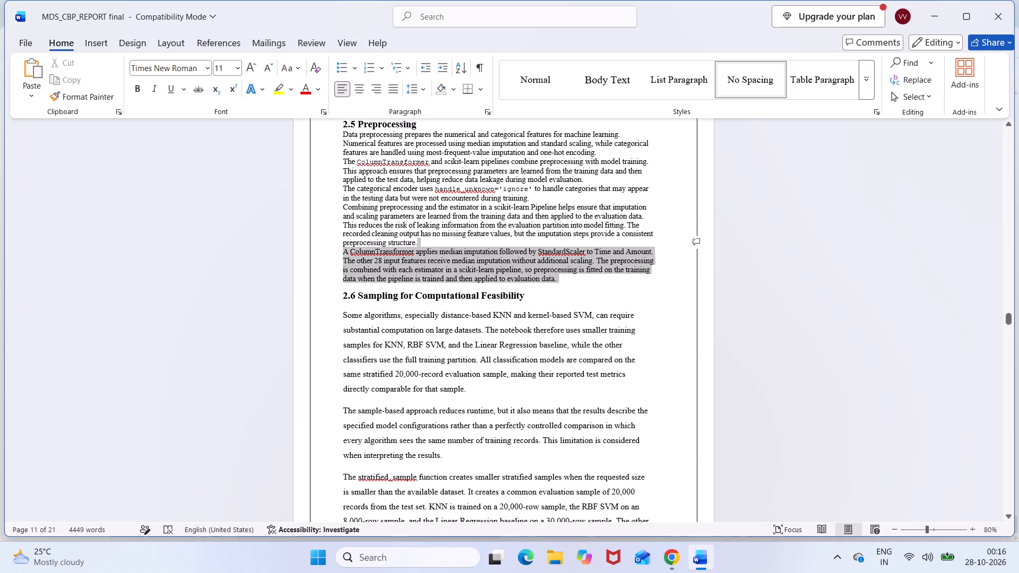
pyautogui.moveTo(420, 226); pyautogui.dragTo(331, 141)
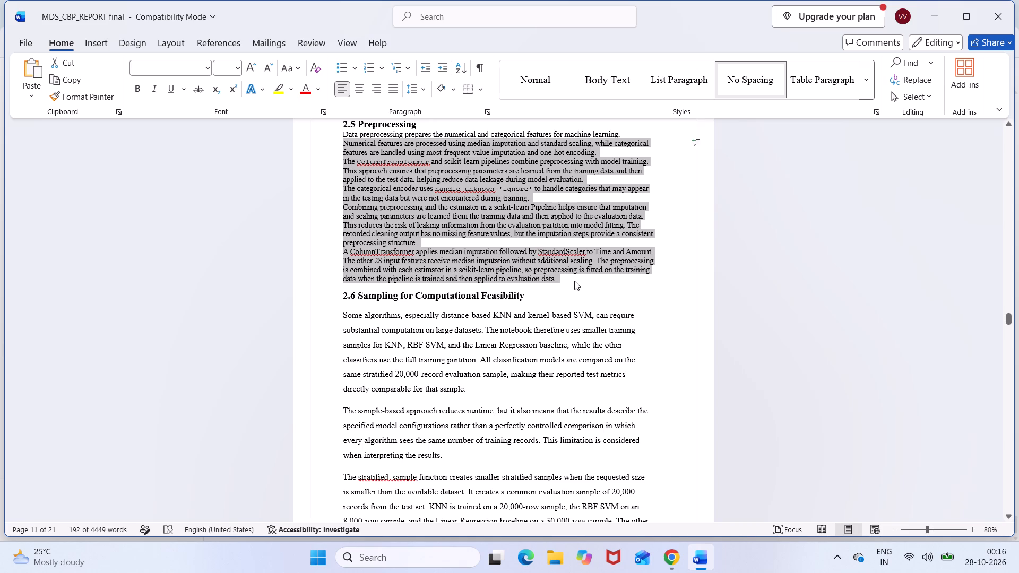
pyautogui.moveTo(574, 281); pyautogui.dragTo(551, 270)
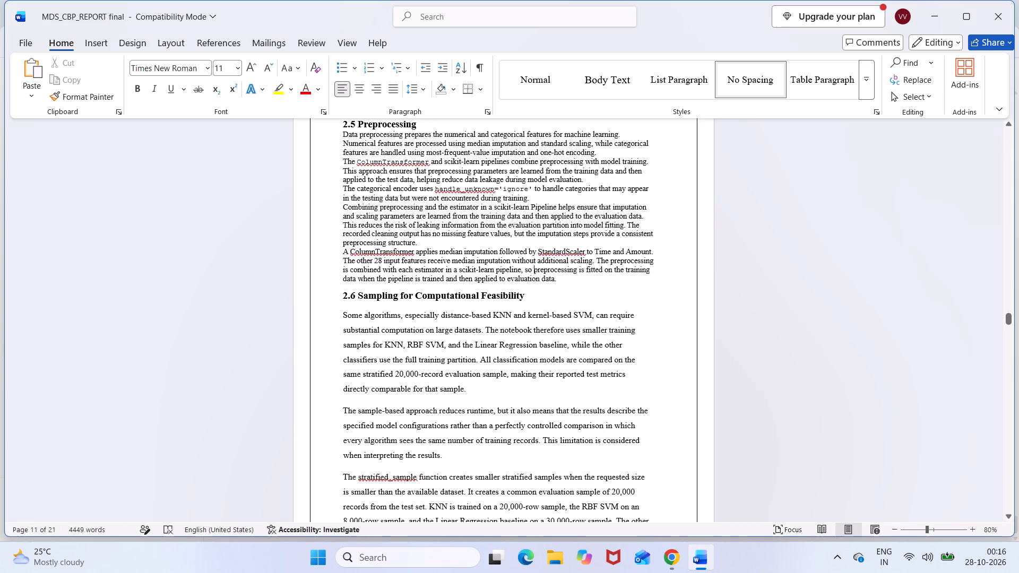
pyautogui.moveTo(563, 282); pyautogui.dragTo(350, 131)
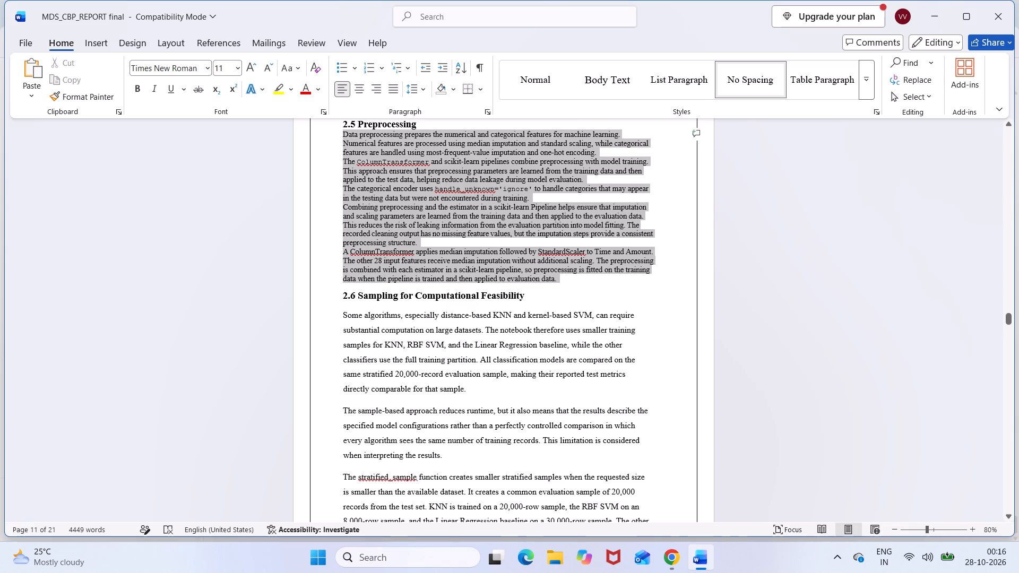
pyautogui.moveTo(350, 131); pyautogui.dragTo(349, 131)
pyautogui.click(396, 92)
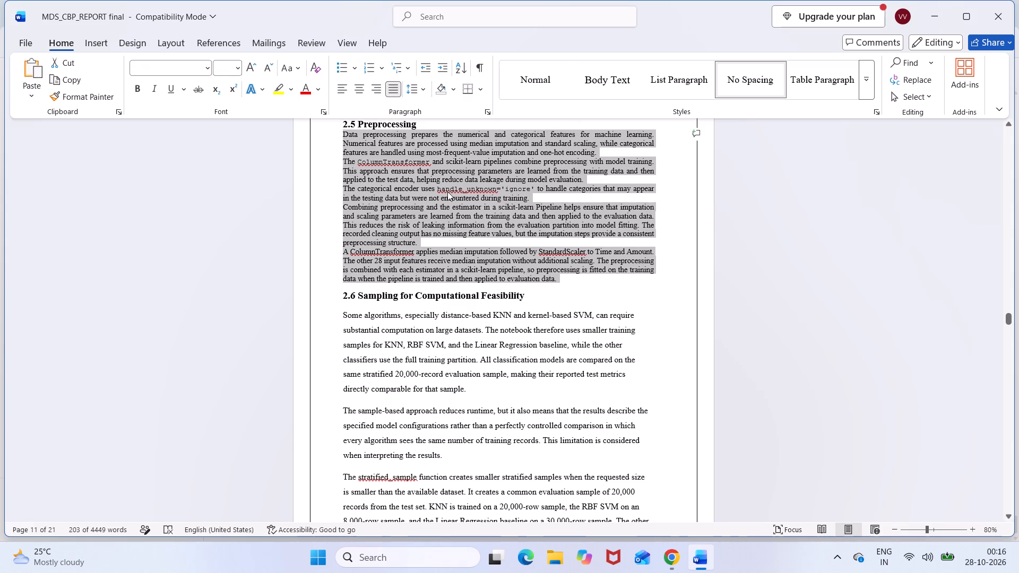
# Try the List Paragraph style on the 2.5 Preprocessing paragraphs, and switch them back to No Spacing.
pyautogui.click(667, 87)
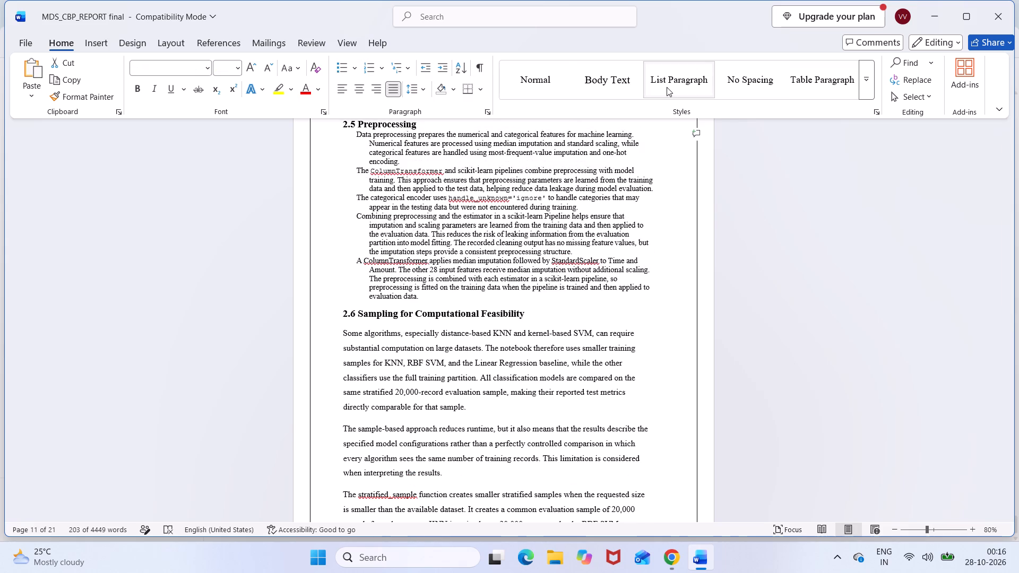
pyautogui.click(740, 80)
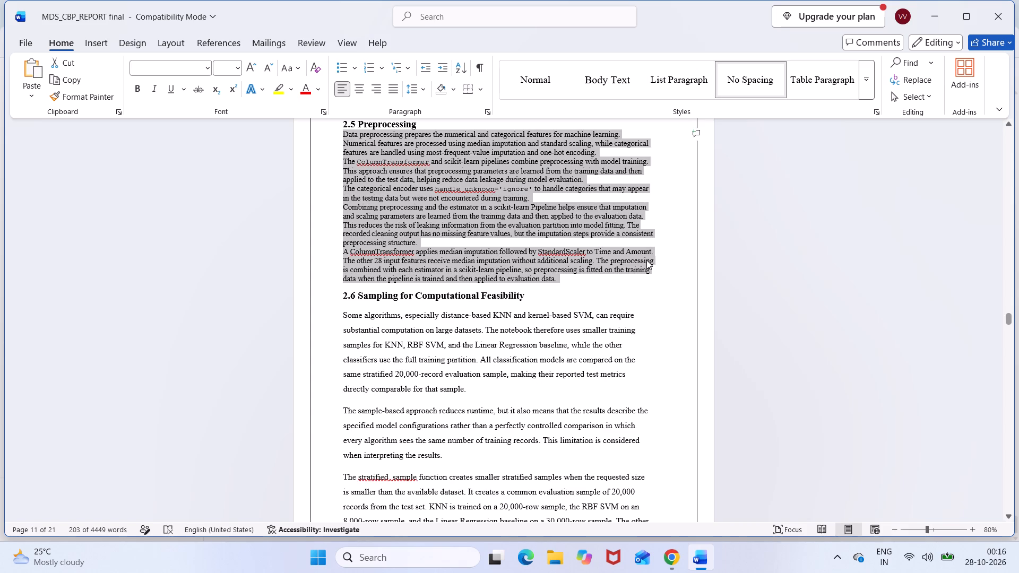
# Apply the Body Text style to the five paragraphs under 2.5 Preprocessing, justify them and decrease their indent one level.
pyautogui.click(594, 89)
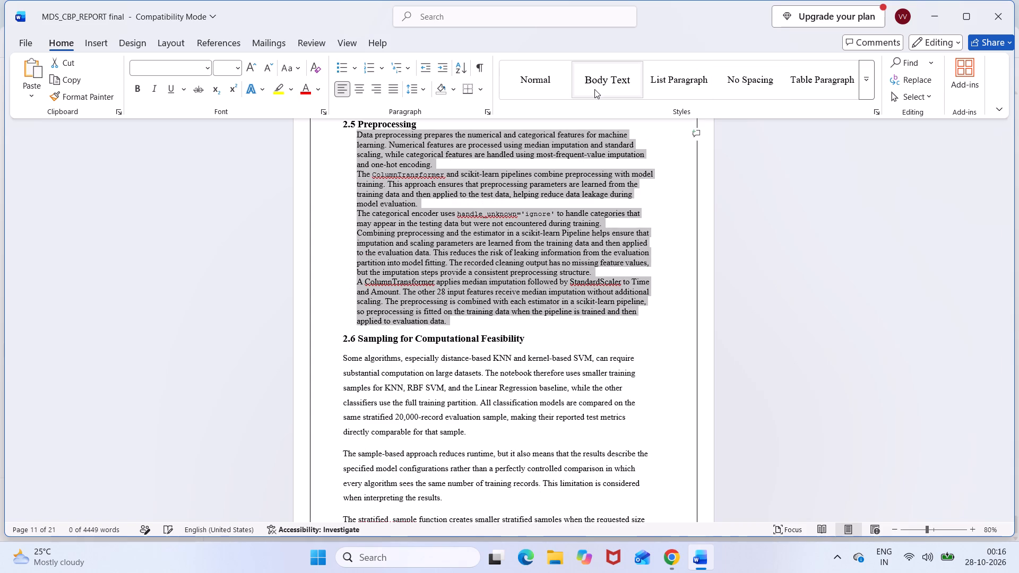
pyautogui.click(396, 90)
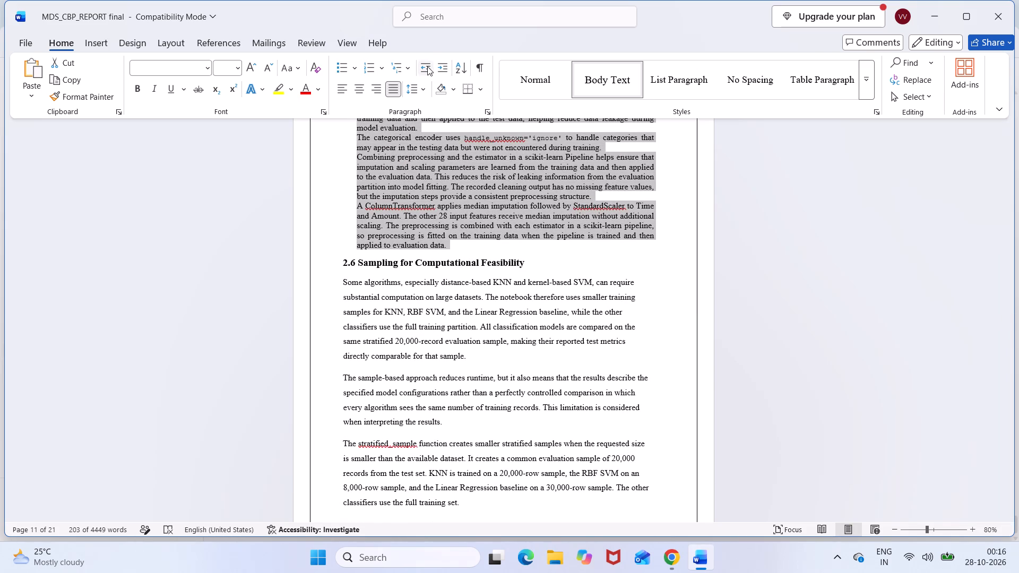
pyautogui.click(427, 66)
pyautogui.scroll(2, 467, 301)
# Justify the three paragraphs under 2.6 Sampling for Computational Feasibility.
pyautogui.scroll(-1, 467, 301)
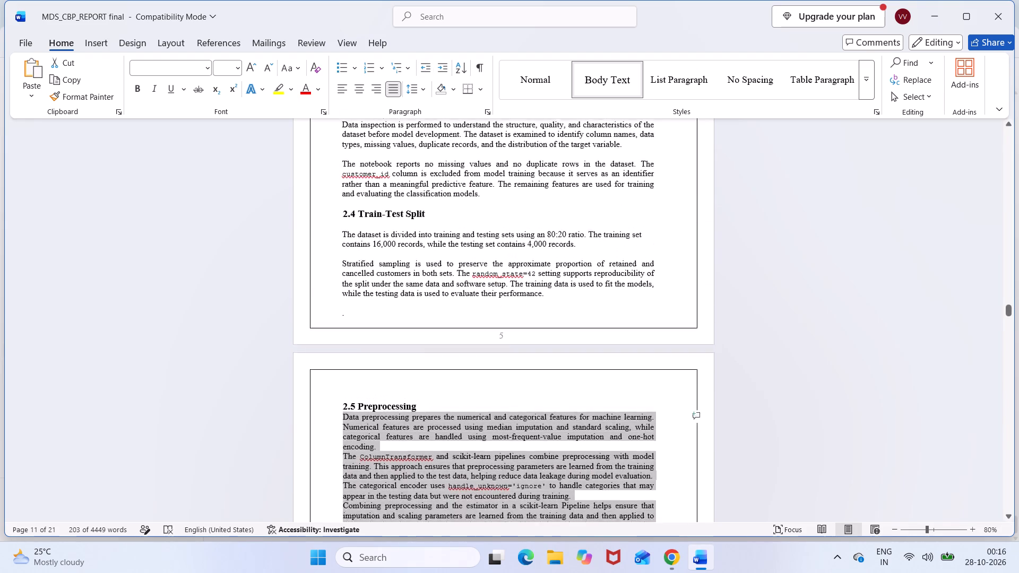
pyautogui.scroll(-1, 467, 301)
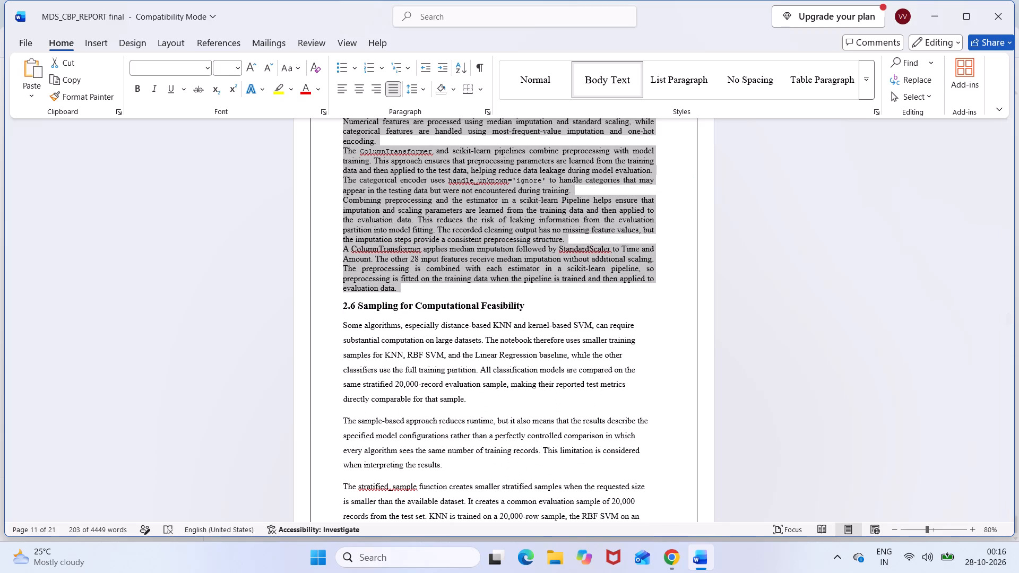
pyautogui.scroll(-1, 467, 301)
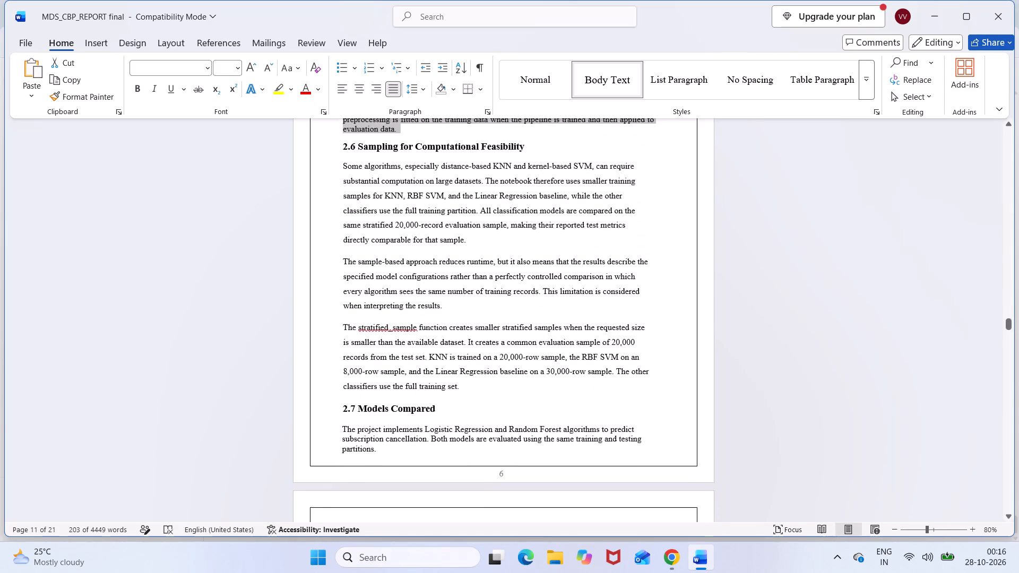
pyautogui.scroll(-2, 467, 301)
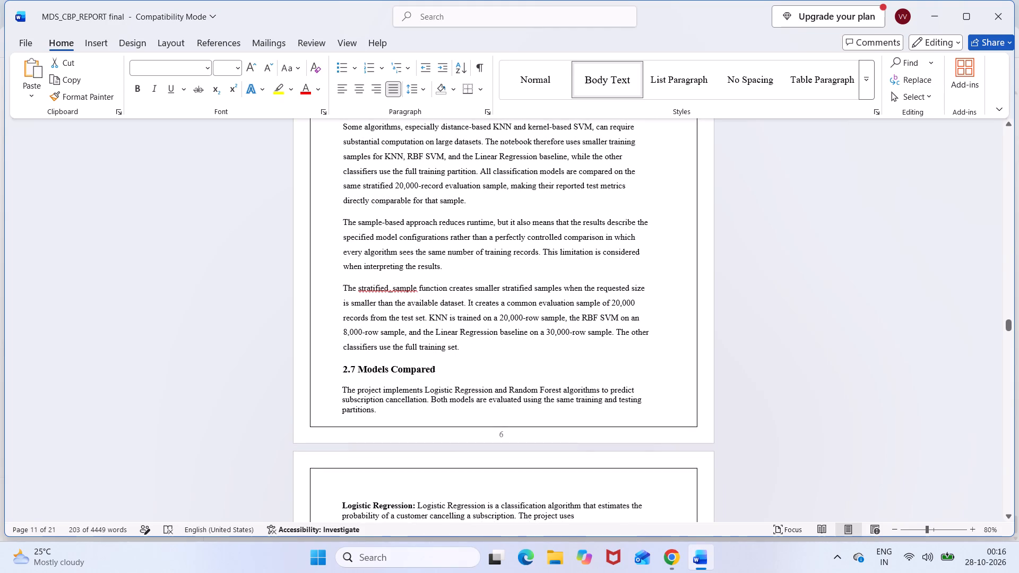
pyautogui.moveTo(475, 349); pyautogui.dragTo(348, 199)
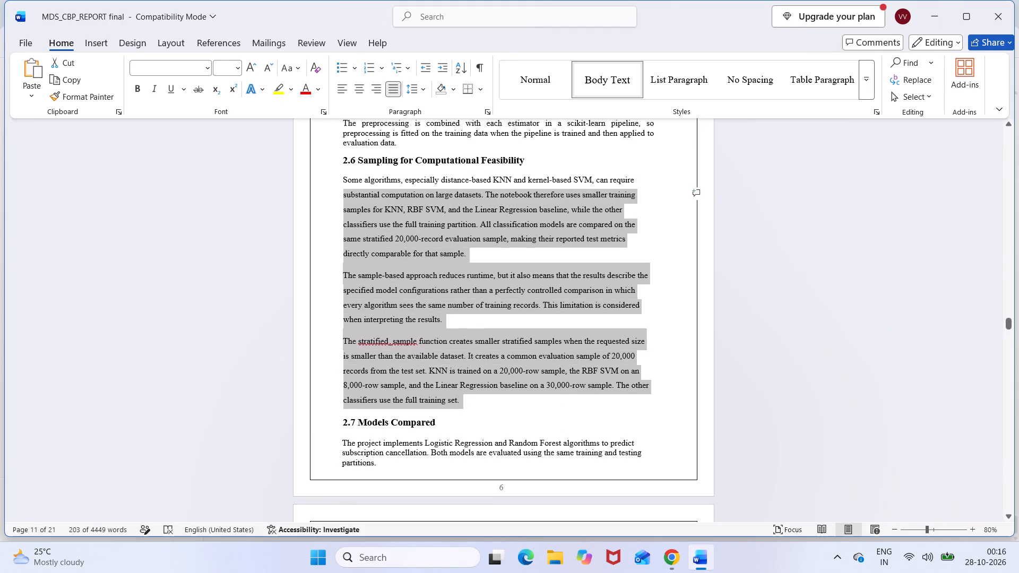
pyautogui.moveTo(348, 199); pyautogui.dragTo(344, 176)
pyautogui.click(395, 92)
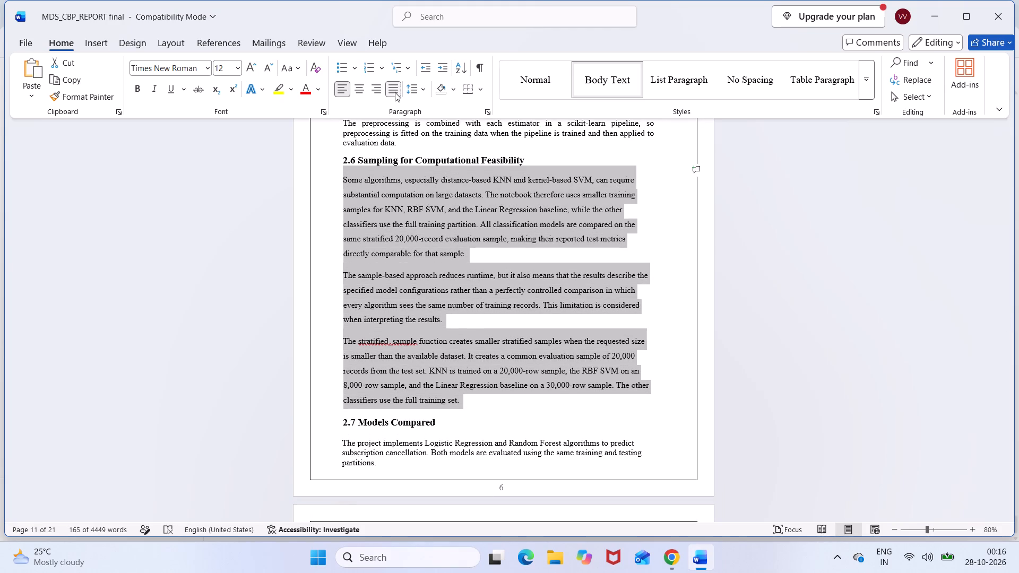
# Justify the 2.7 Models Compared text, from the introduction through the Logistic Regression, Random Forest and Hyperparameter Tuning paragraphs.
pyautogui.scroll(-3, 450, 284)
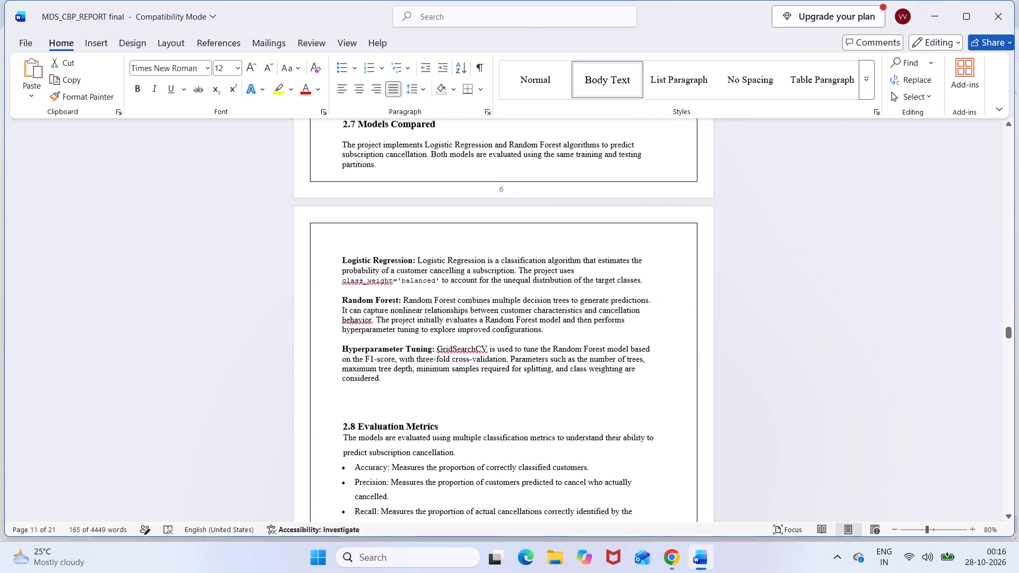
pyautogui.moveTo(427, 381); pyautogui.dragTo(369, 187)
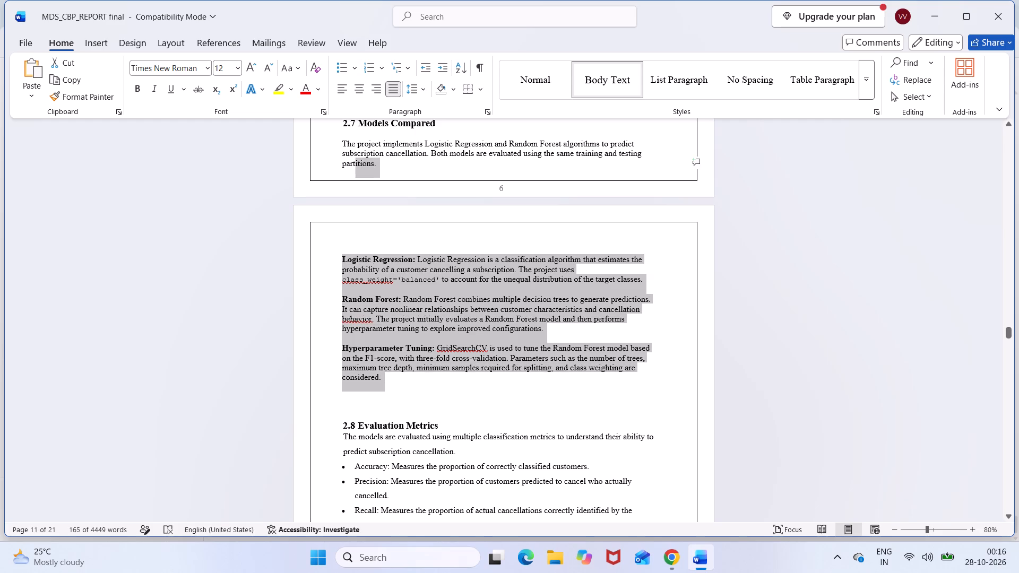
pyautogui.moveTo(369, 187); pyautogui.dragTo(350, 147)
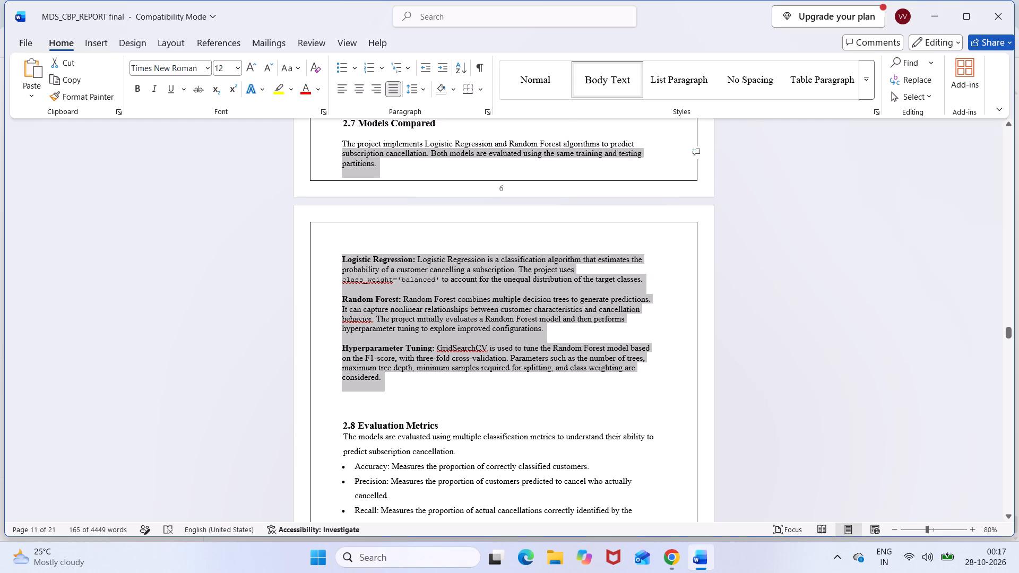
pyautogui.moveTo(350, 147); pyautogui.dragTo(348, 144)
pyautogui.click(392, 90)
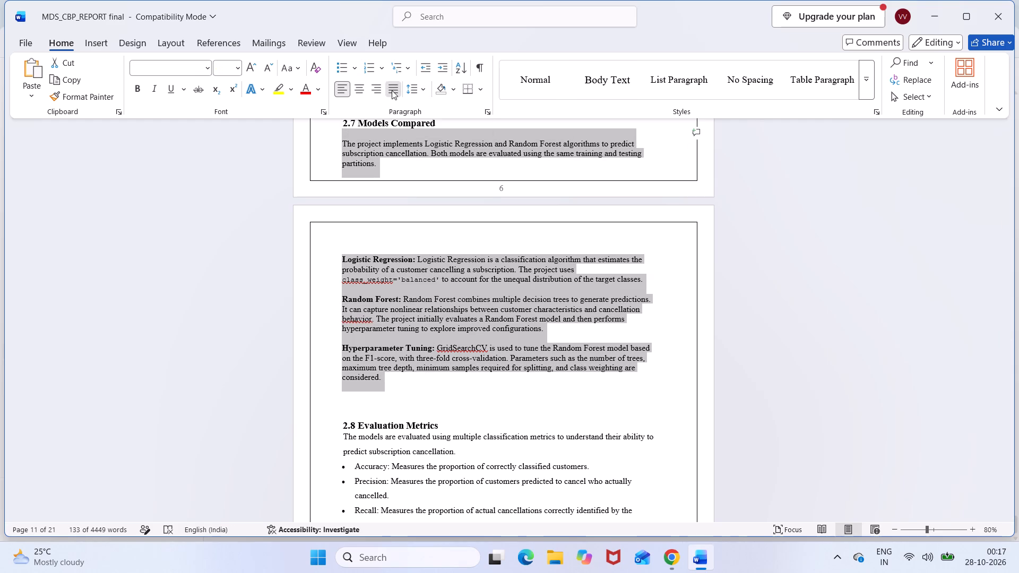
# Justify everything under 2.8 Evaluation Metrics, including the introduction, the metric bullets and the closing paragraph.
pyautogui.scroll(-4, 446, 227)
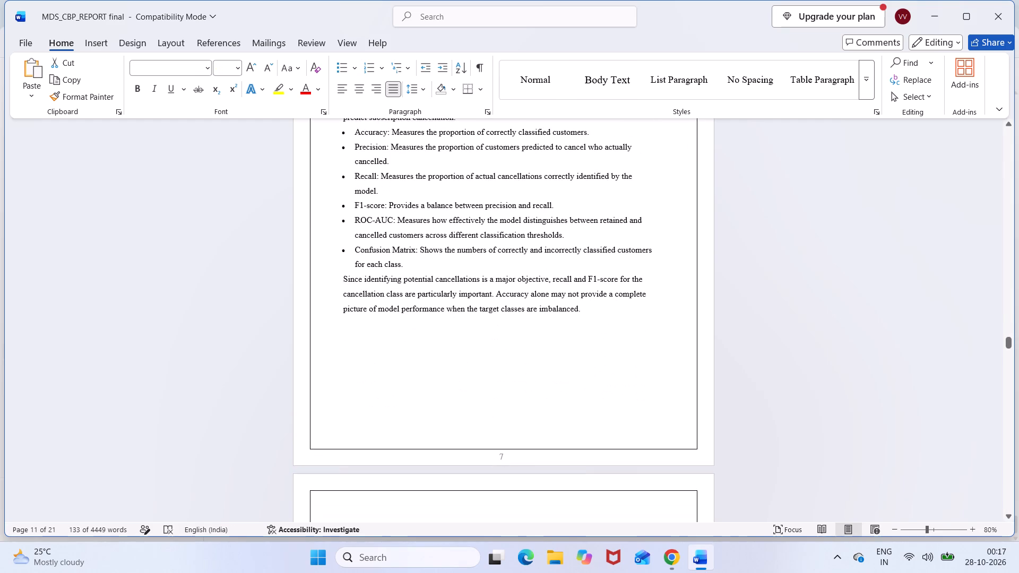
pyautogui.moveTo(602, 311); pyautogui.dragTo(391, 128)
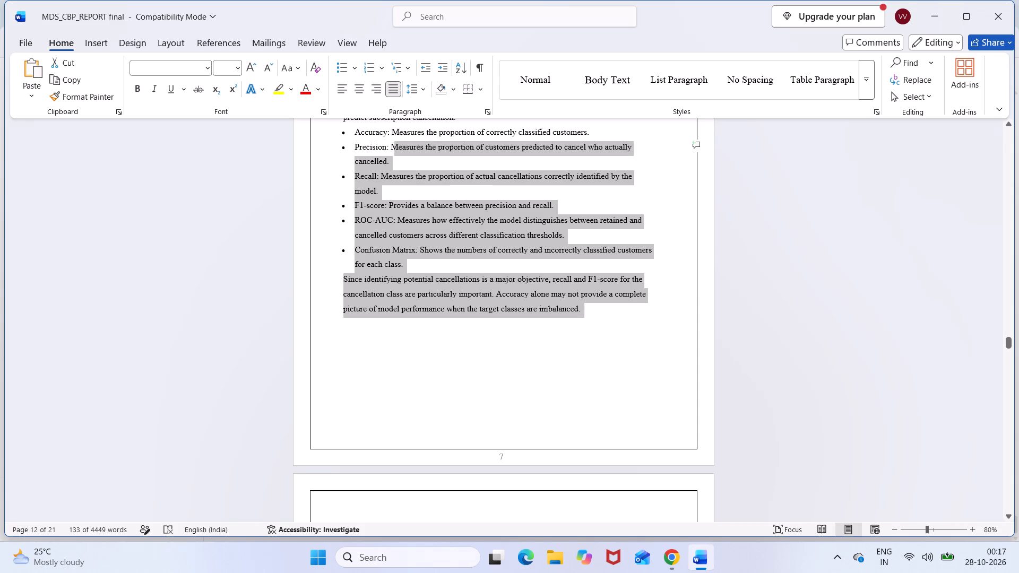
pyautogui.moveTo(391, 128); pyautogui.dragTo(341, 179)
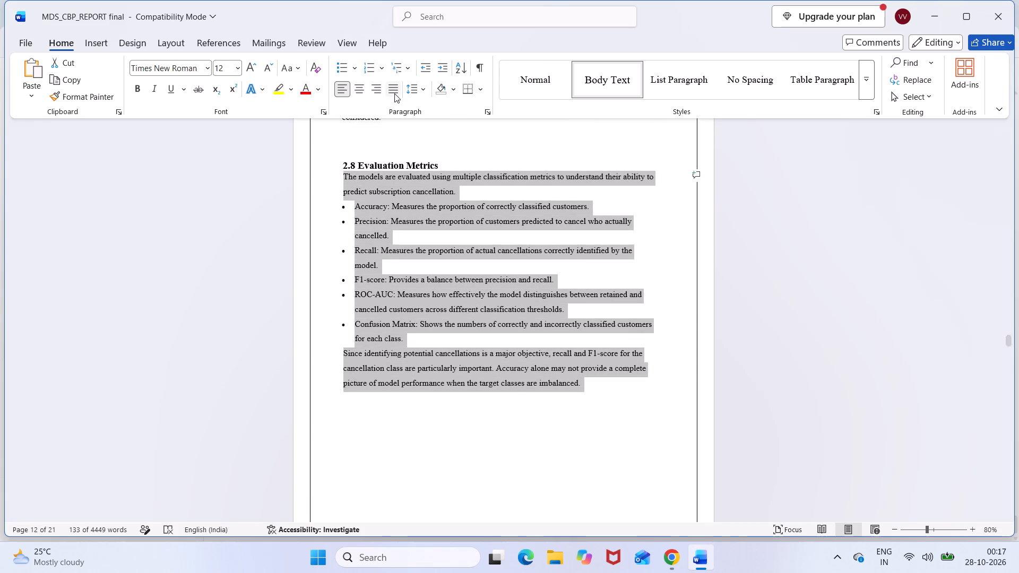
pyautogui.click(390, 93)
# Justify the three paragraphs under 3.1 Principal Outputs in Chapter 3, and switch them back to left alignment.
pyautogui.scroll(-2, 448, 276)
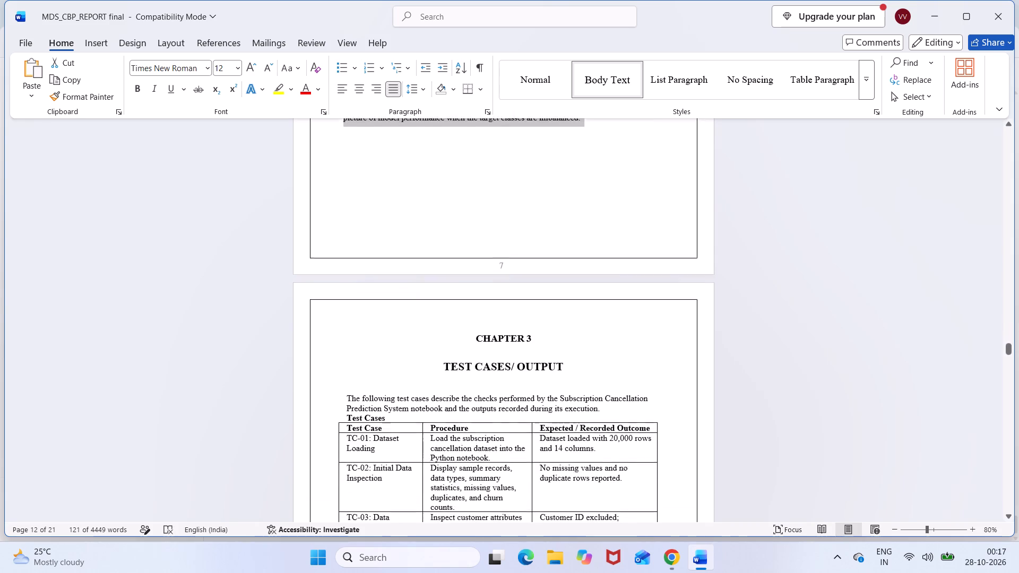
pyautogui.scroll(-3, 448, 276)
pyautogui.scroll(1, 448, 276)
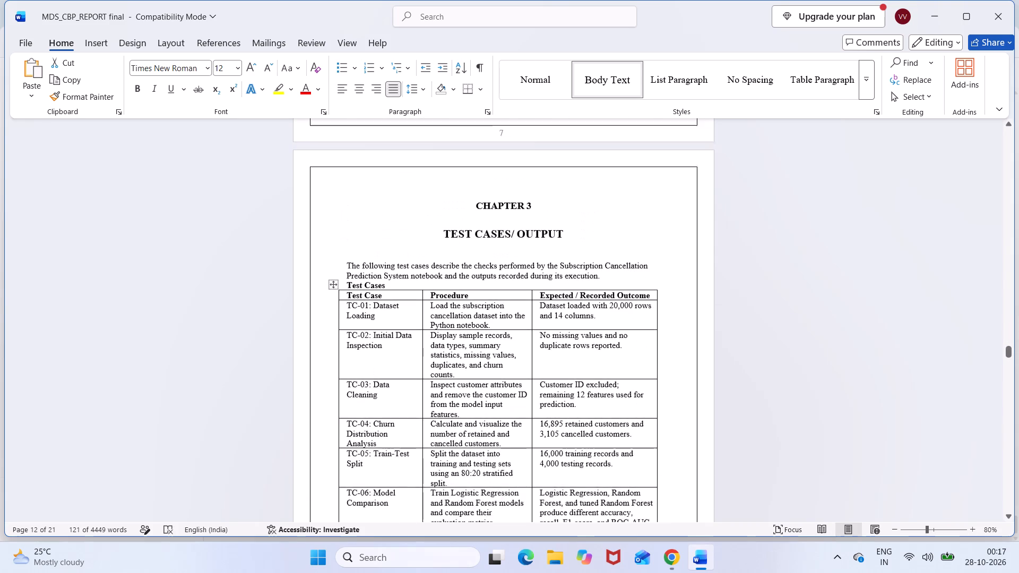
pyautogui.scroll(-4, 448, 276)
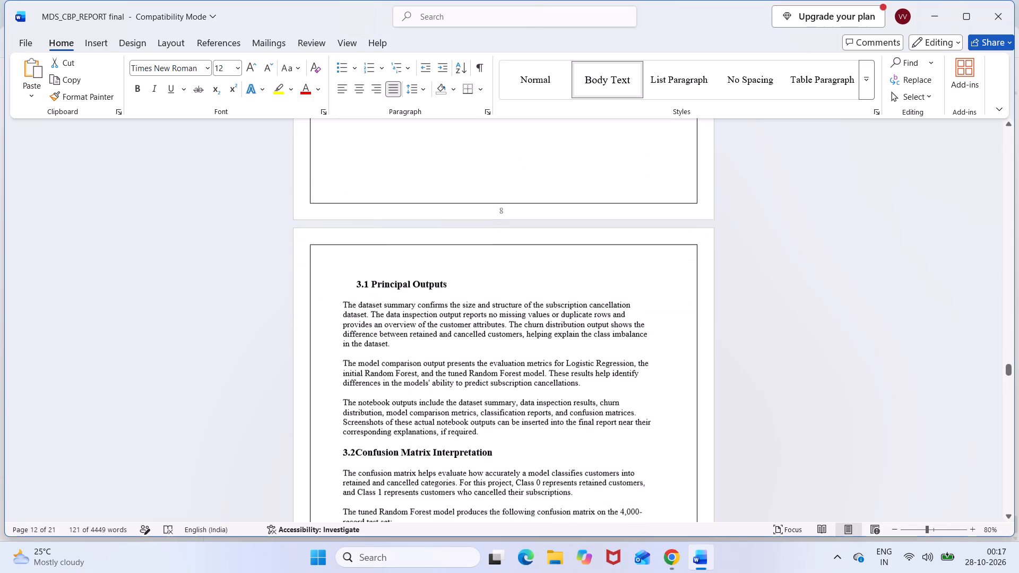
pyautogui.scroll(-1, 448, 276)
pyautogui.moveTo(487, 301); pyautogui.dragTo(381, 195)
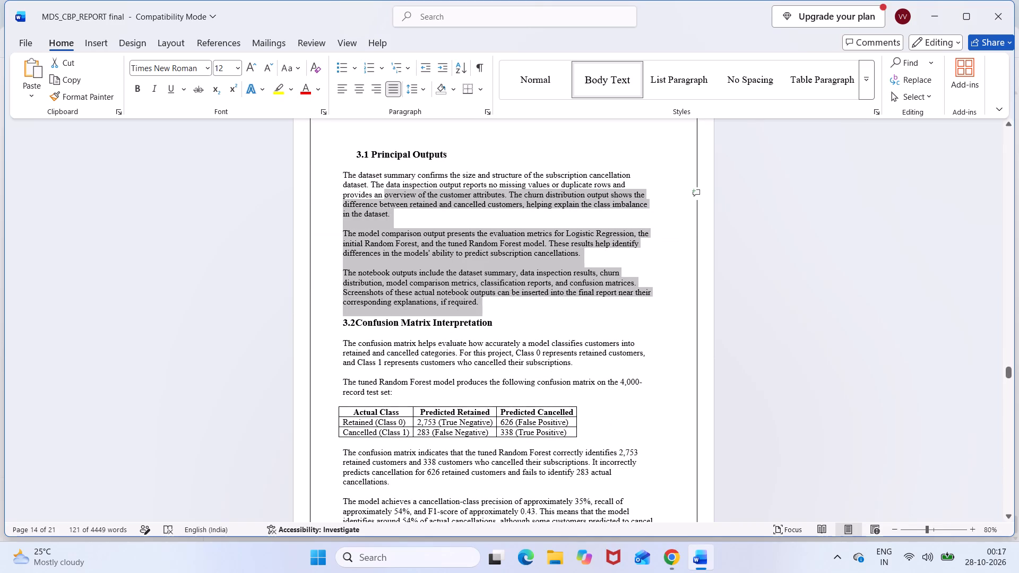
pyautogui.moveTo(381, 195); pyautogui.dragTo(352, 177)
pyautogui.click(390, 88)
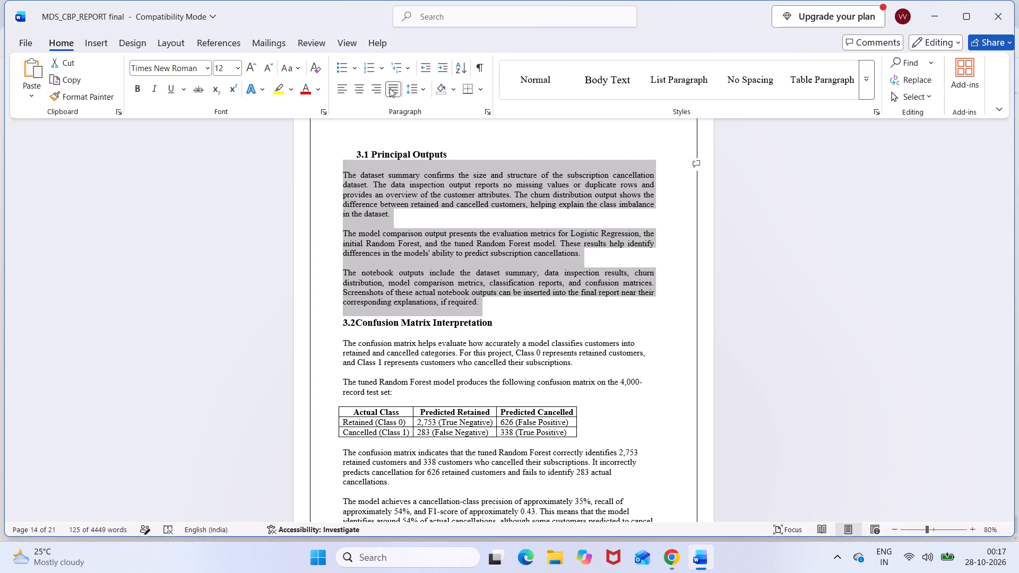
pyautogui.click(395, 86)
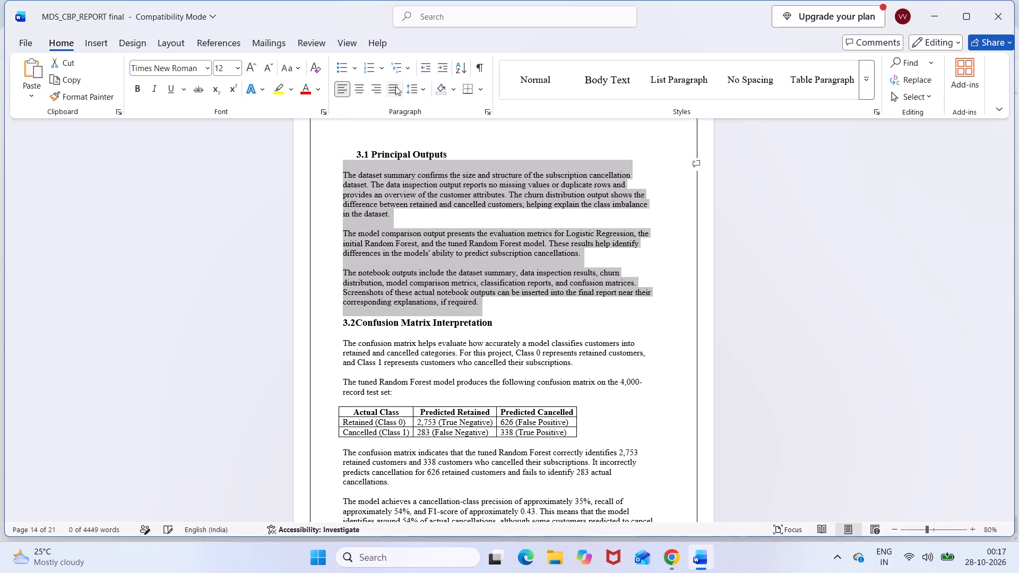
# Justify the three selected paragraphs under 3.1 Principal Outputs.
pyautogui.click(397, 88)
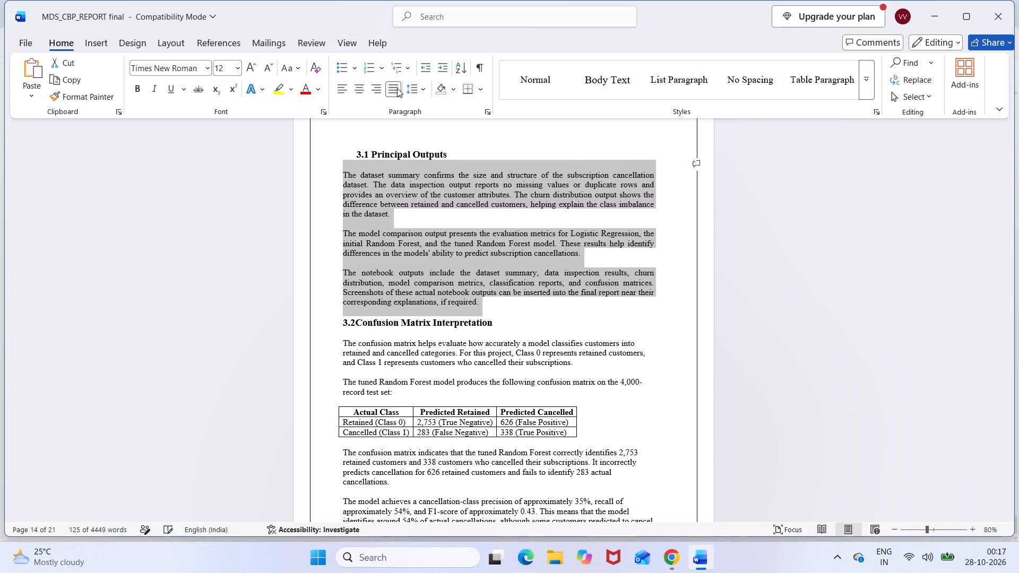
# Justify everything under 3.2 Confusion Matrix Interpretation, from the introductory paragraphs through the table to the closing paragraph on the initial Random Forest.
pyautogui.scroll(-3, 449, 209)
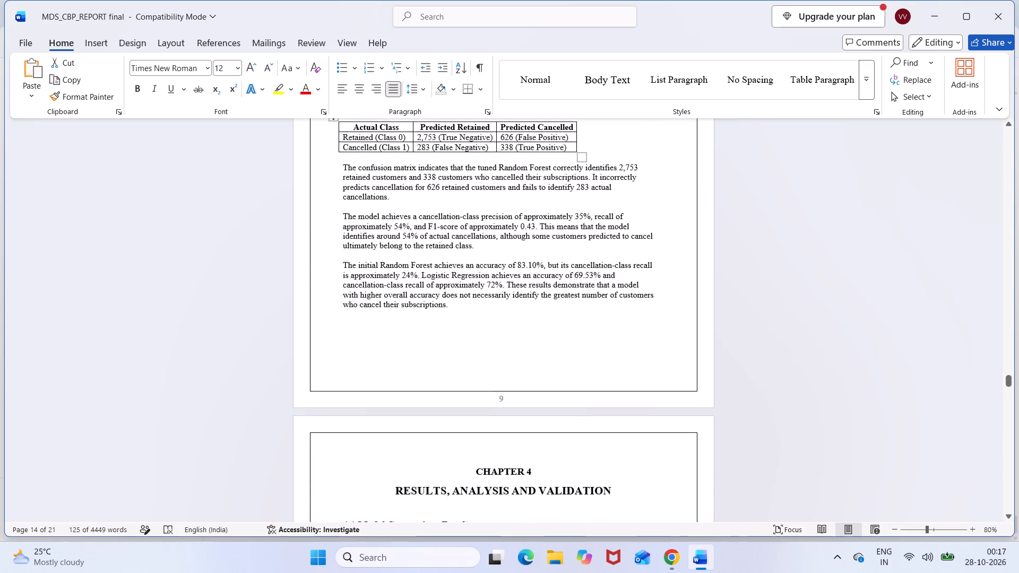
pyautogui.scroll(1, 449, 209)
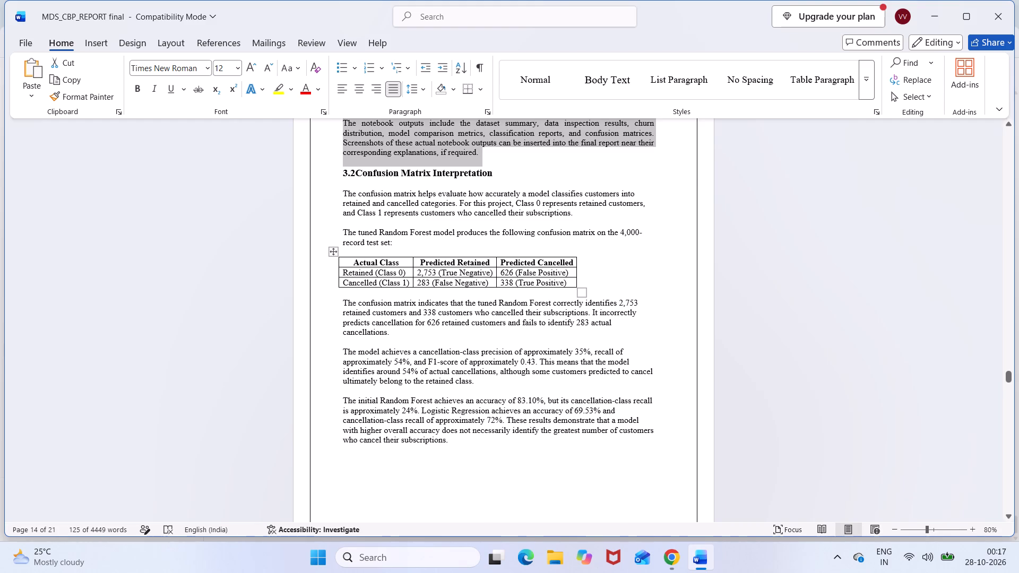
pyautogui.scroll(-1, 506, 271)
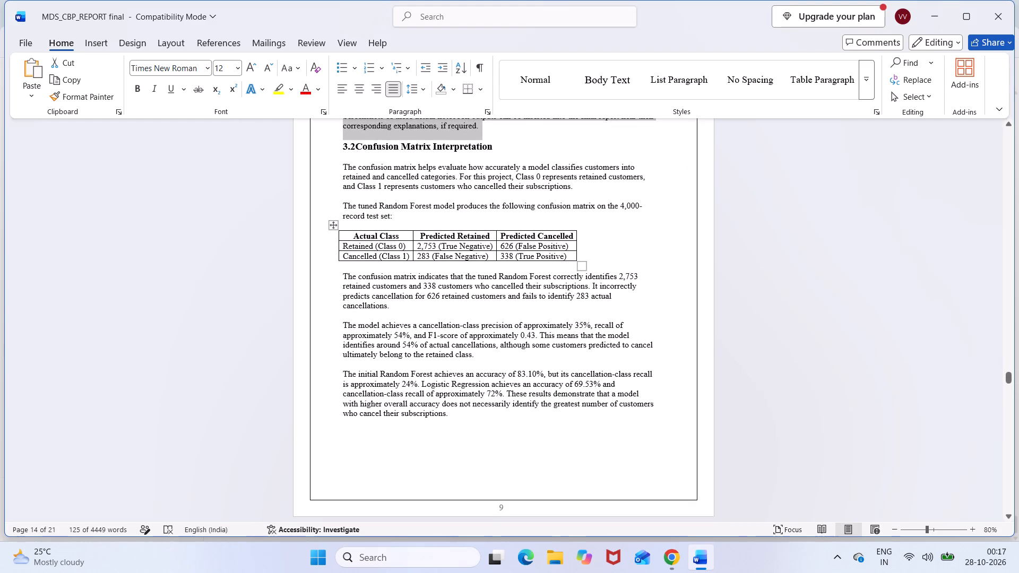
pyautogui.scroll(-3, 506, 271)
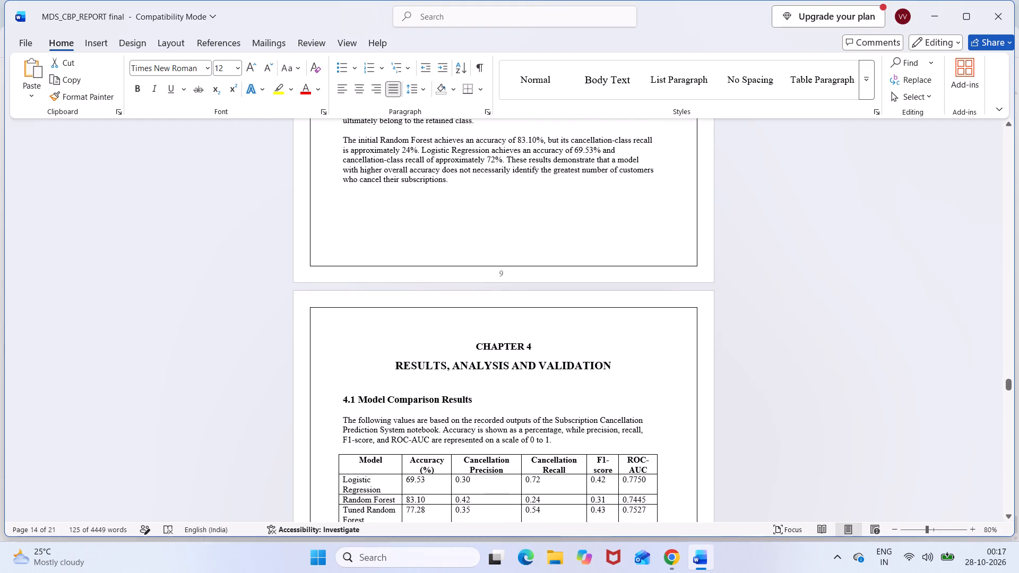
pyautogui.moveTo(470, 186); pyautogui.dragTo(414, 121)
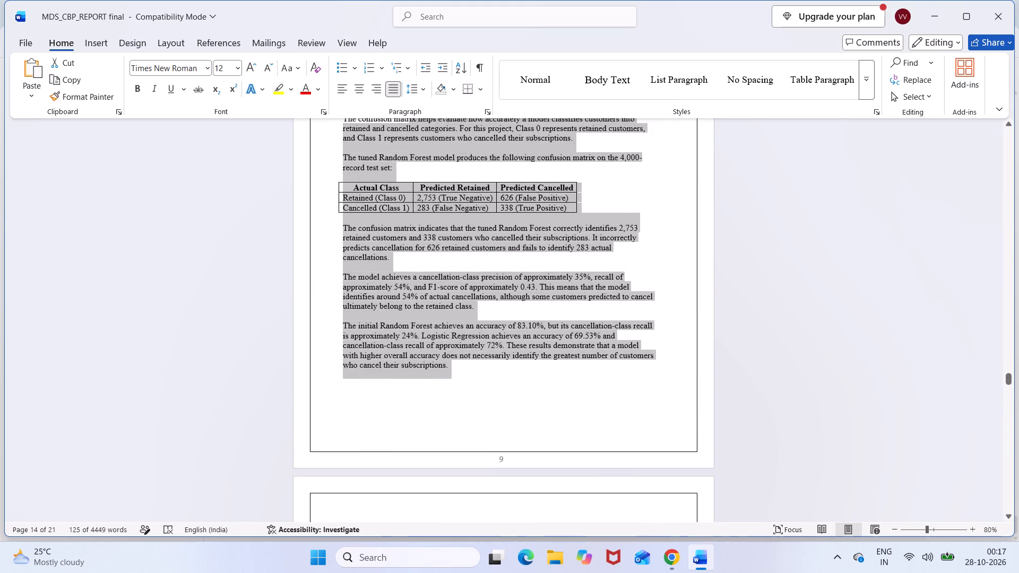
pyautogui.moveTo(414, 121); pyautogui.dragTo(374, 280)
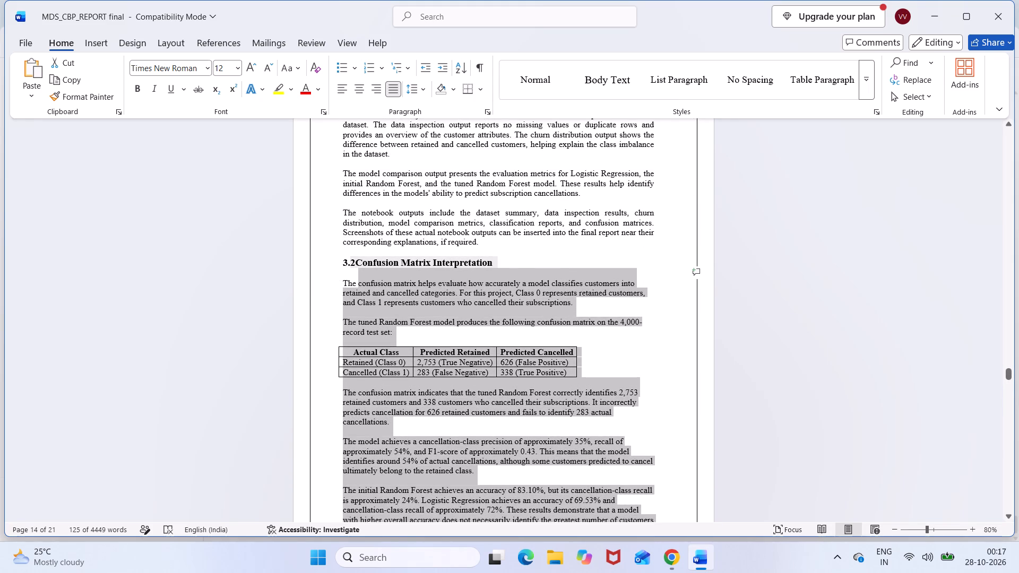
pyautogui.moveTo(374, 280); pyautogui.dragTo(347, 281)
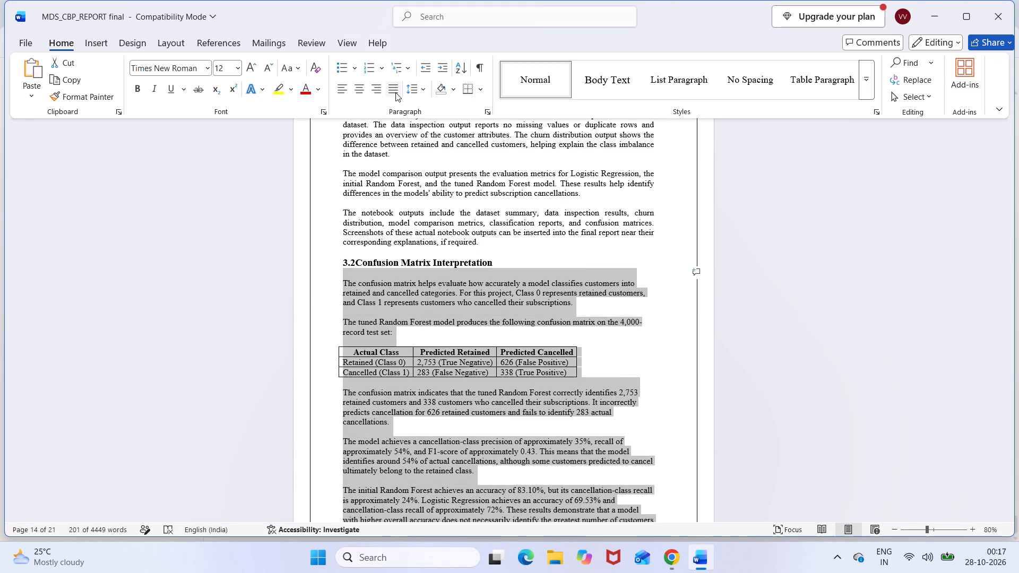
pyautogui.click(395, 92)
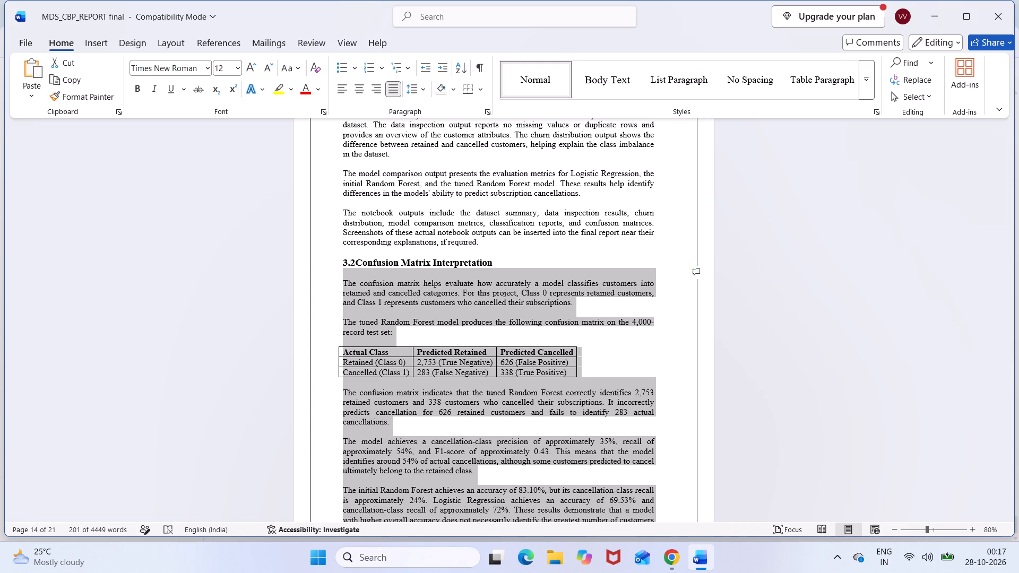
# Justify the content under 4.1 Model Comparison Results in Chapter 4, including the introduction, the model table and the two paragraphs after it.
pyautogui.scroll(-3, 440, 235)
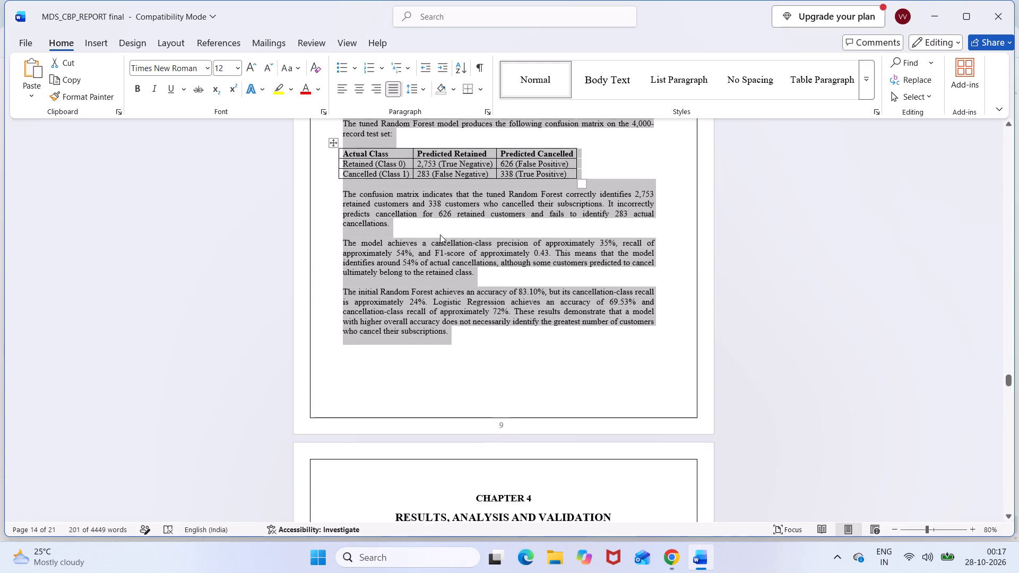
pyautogui.scroll(-3, 440, 235)
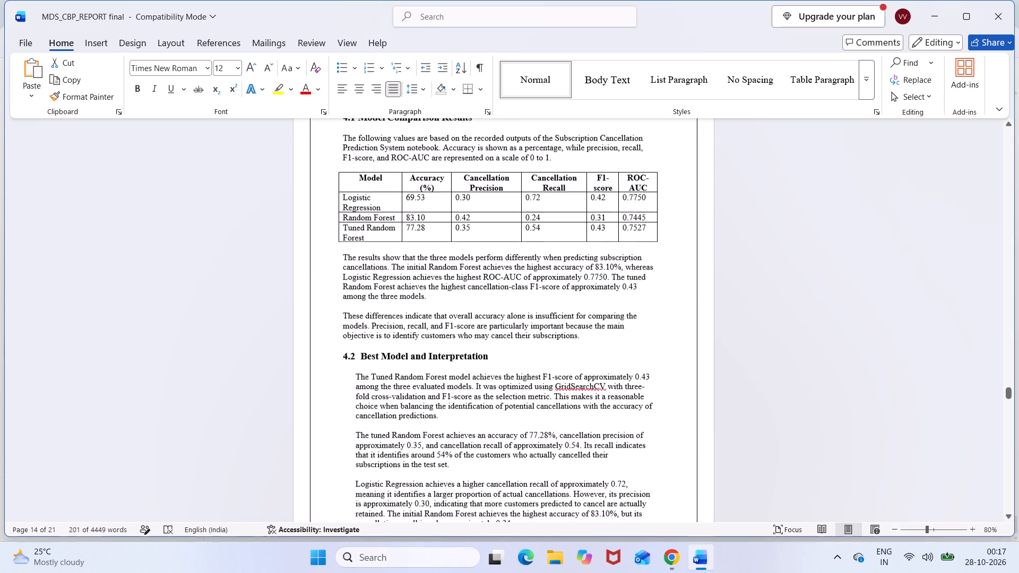
pyautogui.scroll(-1, 440, 235)
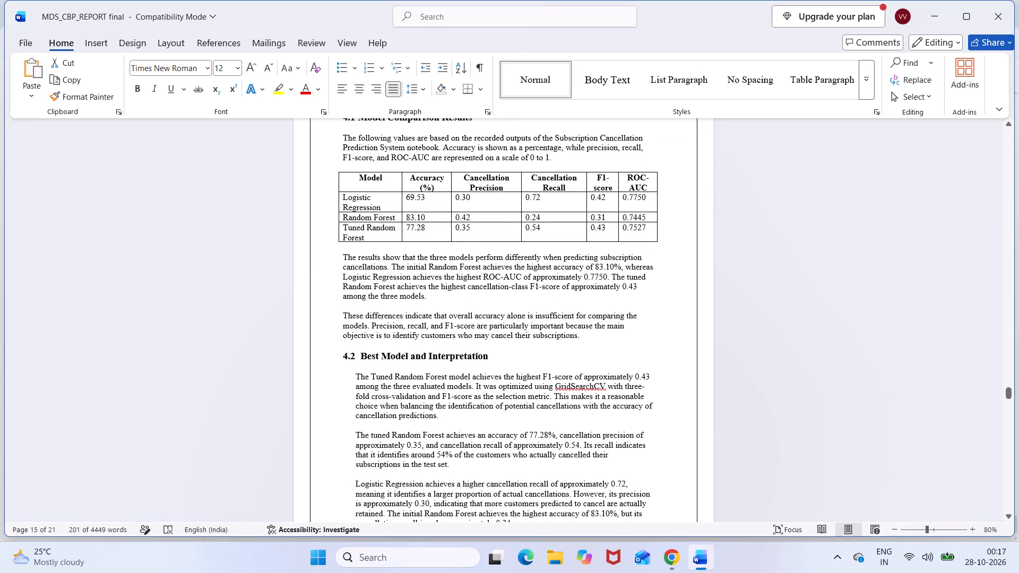
pyautogui.moveTo(590, 340); pyautogui.dragTo(348, 142)
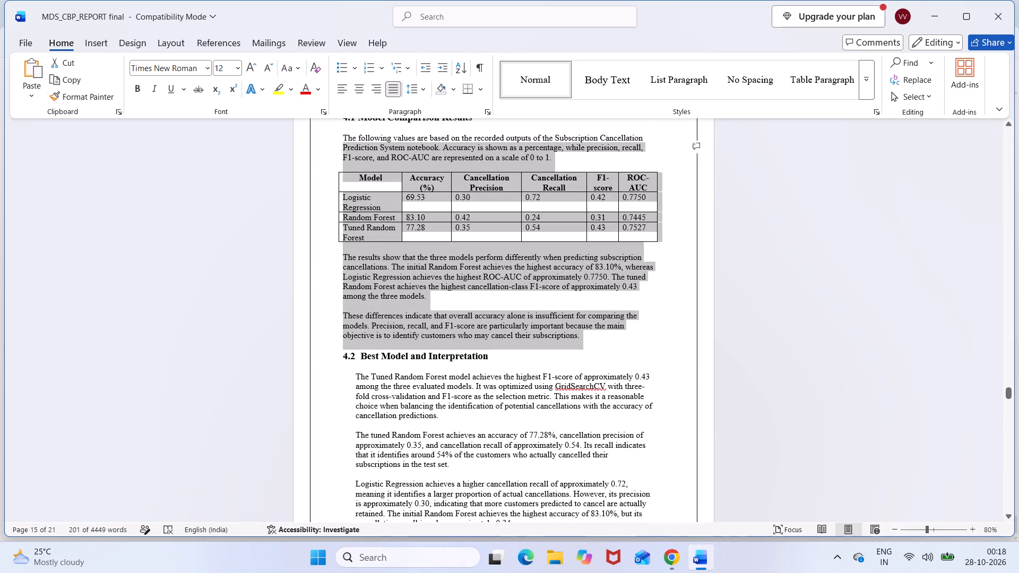
pyautogui.moveTo(348, 142); pyautogui.dragTo(346, 138)
pyautogui.click(396, 95)
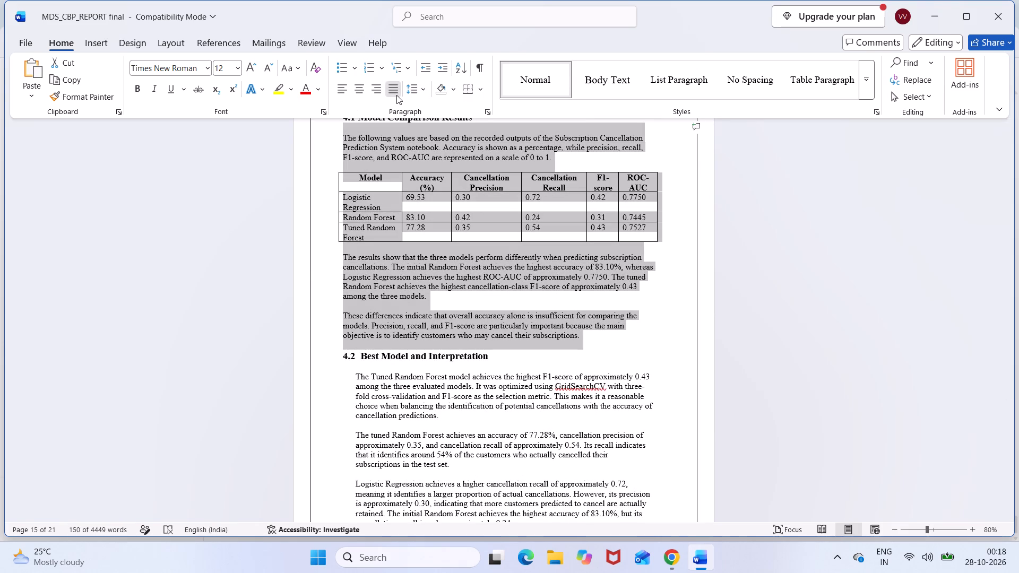
# Justify the four paragraphs under 4.2 Best Model and Interpretation and decrease their indent to line up with the section heading.
pyautogui.scroll(-2, 453, 250)
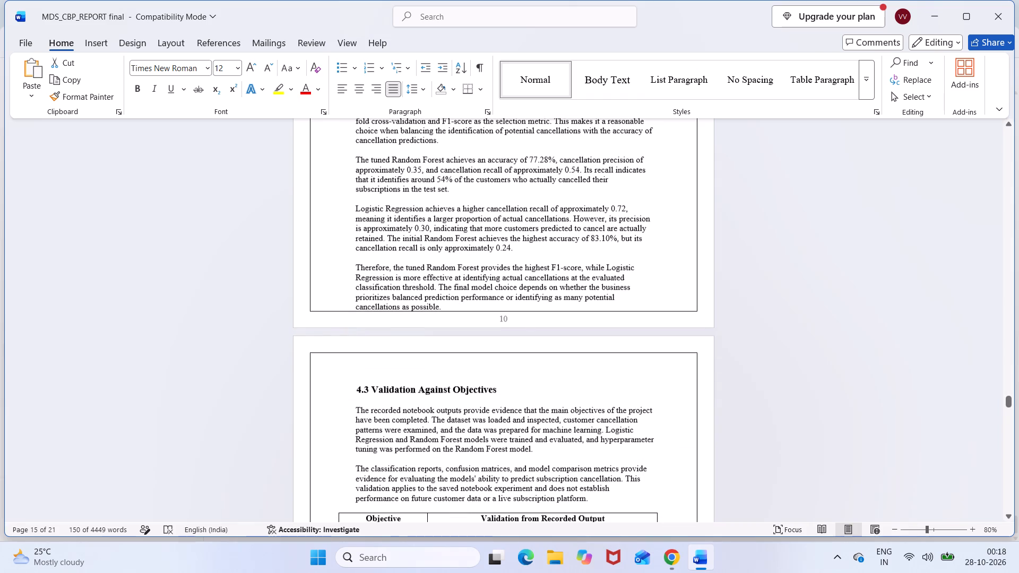
pyautogui.scroll(-1, 453, 250)
pyautogui.moveTo(468, 311); pyautogui.dragTo(350, 184)
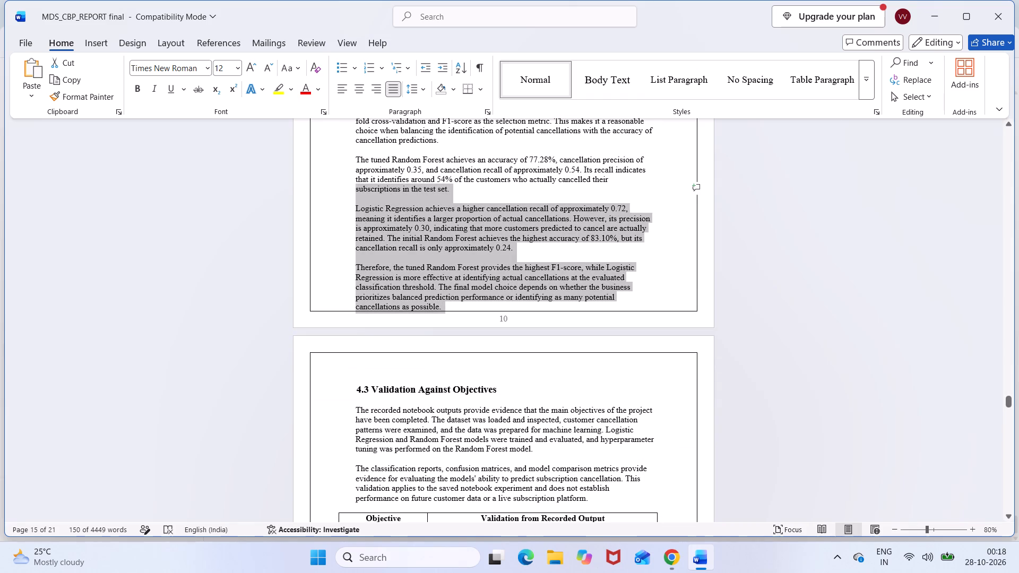
pyautogui.moveTo(350, 184); pyautogui.dragTo(360, 223)
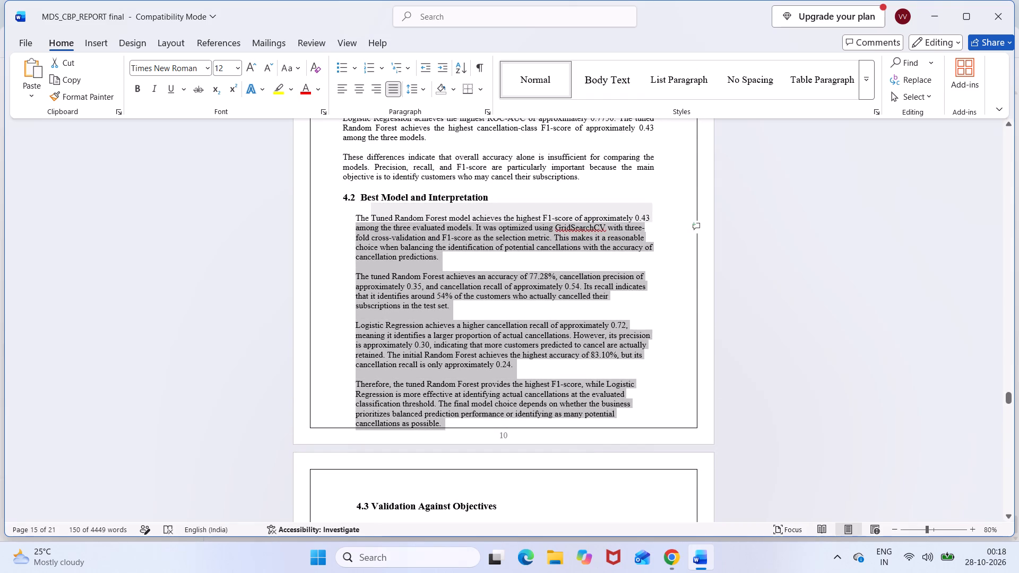
pyautogui.moveTo(360, 223); pyautogui.dragTo(356, 218)
pyautogui.click(393, 91)
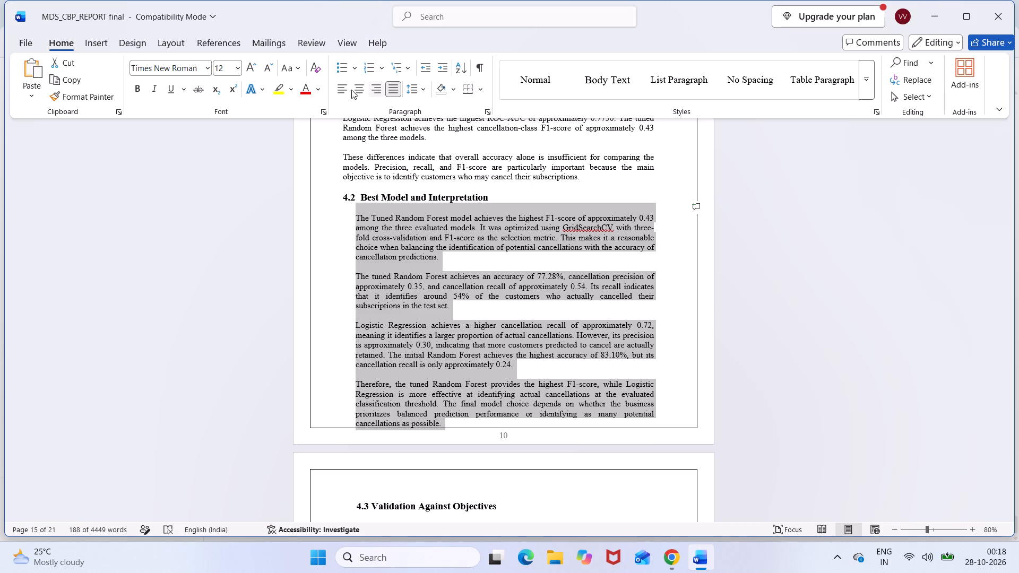
pyautogui.click(424, 65)
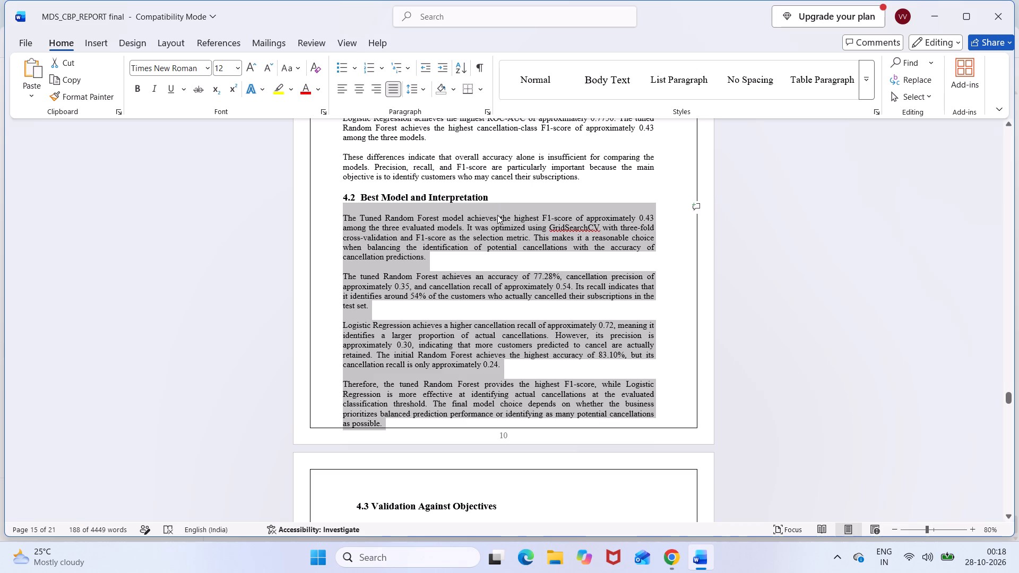
# Justify the two paragraphs under 4.3 Validation Against Objectives, above the objectives table.
pyautogui.scroll(-3, 503, 273)
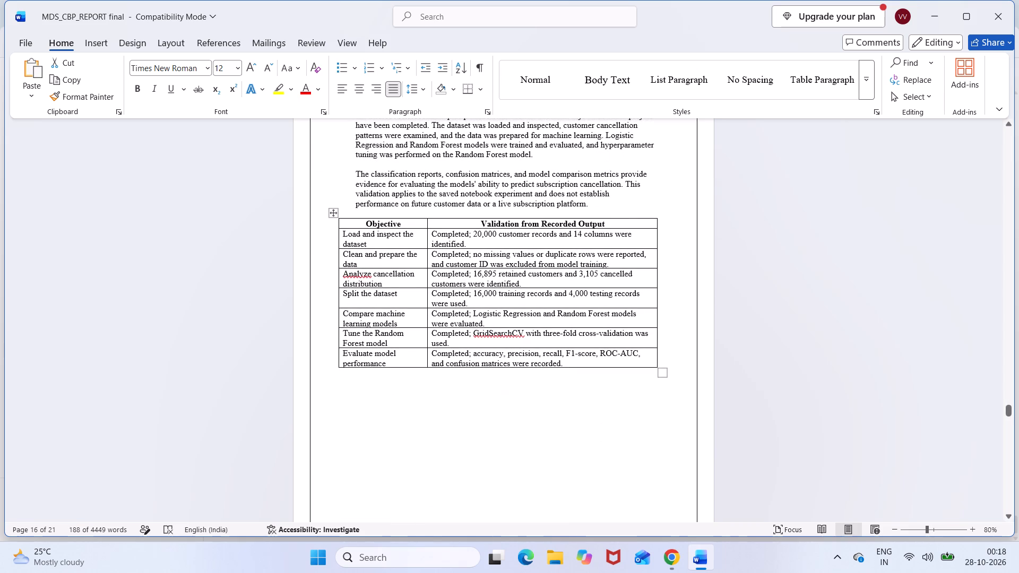
pyautogui.scroll(1, 567, 418)
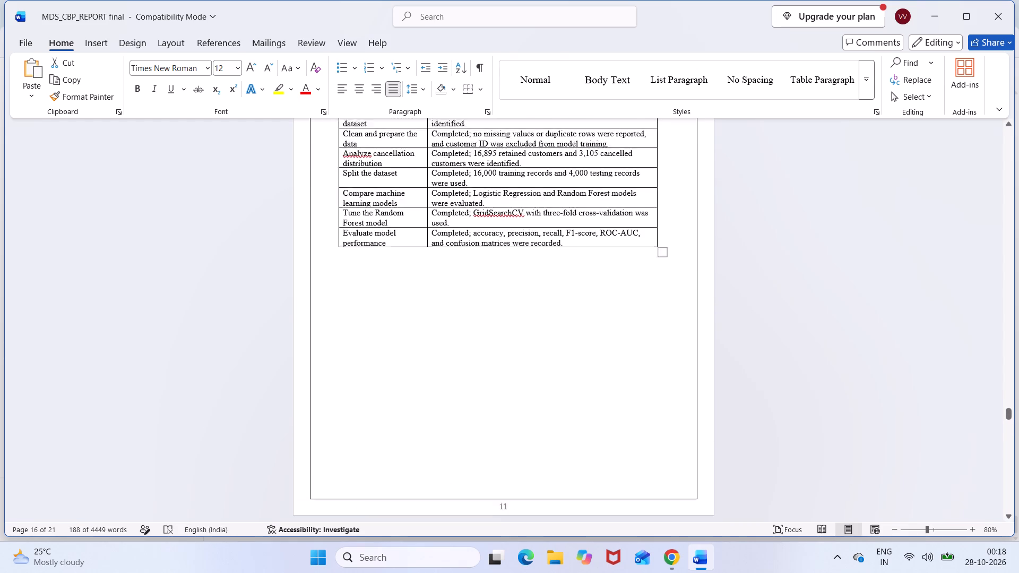
pyautogui.scroll(1, 567, 418)
pyautogui.scroll(-1, 567, 418)
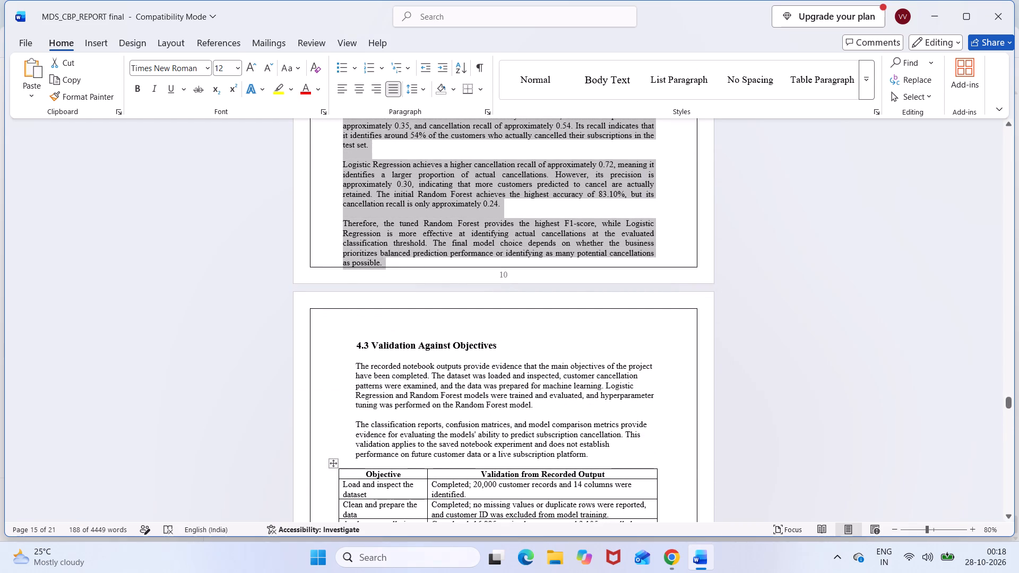
pyautogui.moveTo(623, 459); pyautogui.dragTo(386, 356)
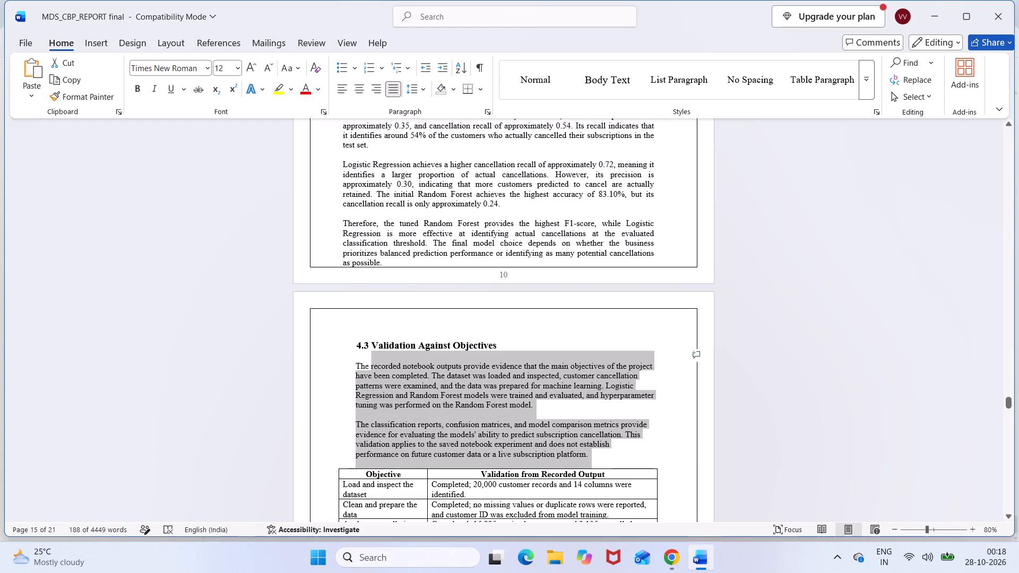
pyautogui.moveTo(386, 356); pyautogui.dragTo(361, 357)
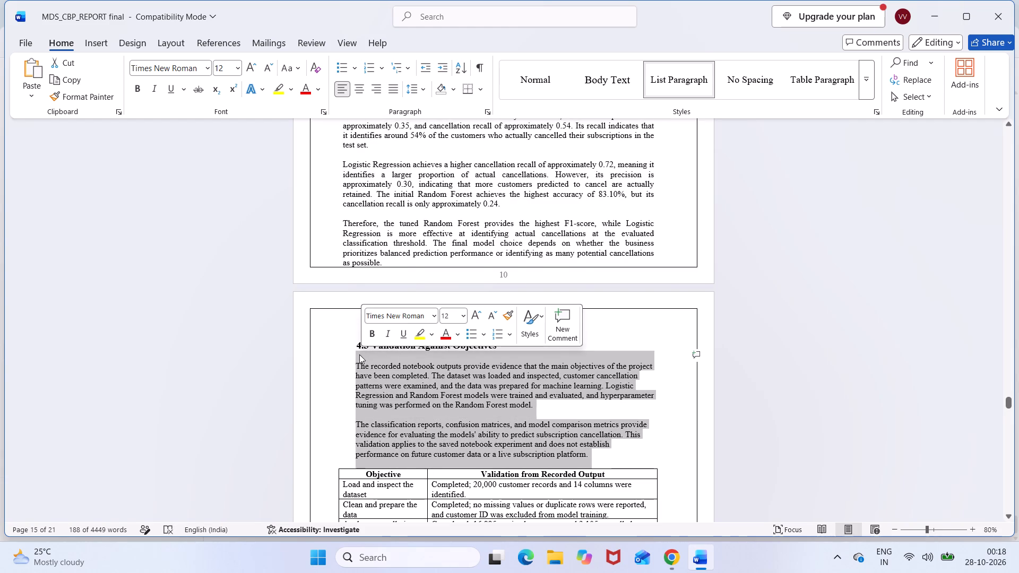
pyautogui.click(390, 88)
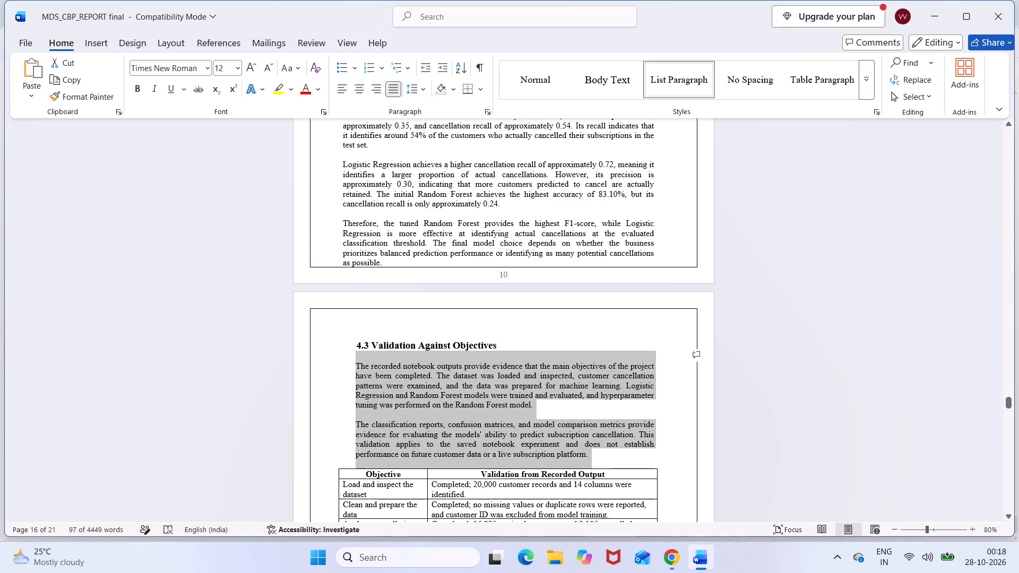
# Justify the text under 4.5 Suggested Further Validation, together with the three remaining paragraphs on the following page.
pyautogui.scroll(-6, 446, 308)
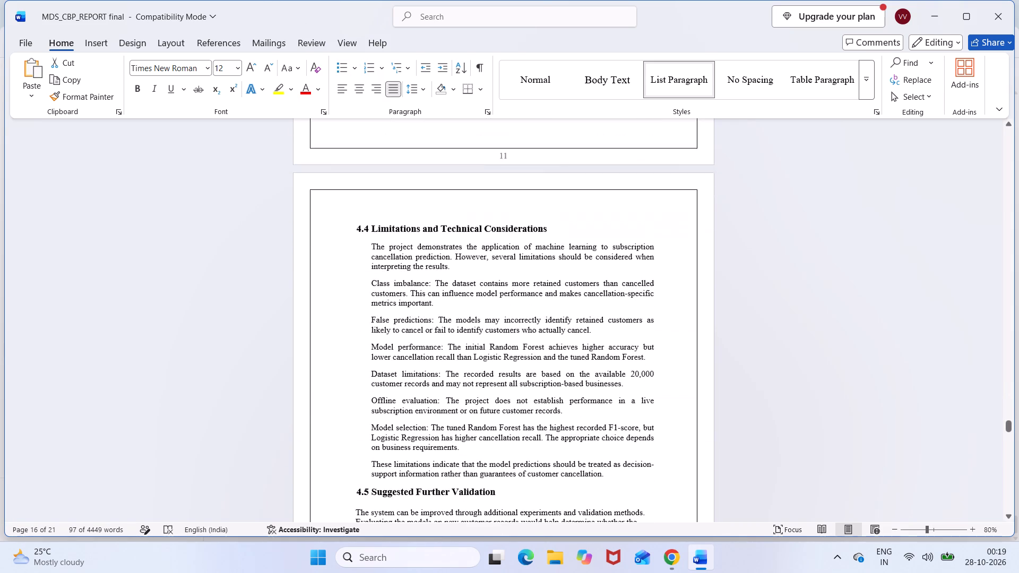
pyautogui.scroll(-2, 446, 308)
pyautogui.scroll(1, 446, 308)
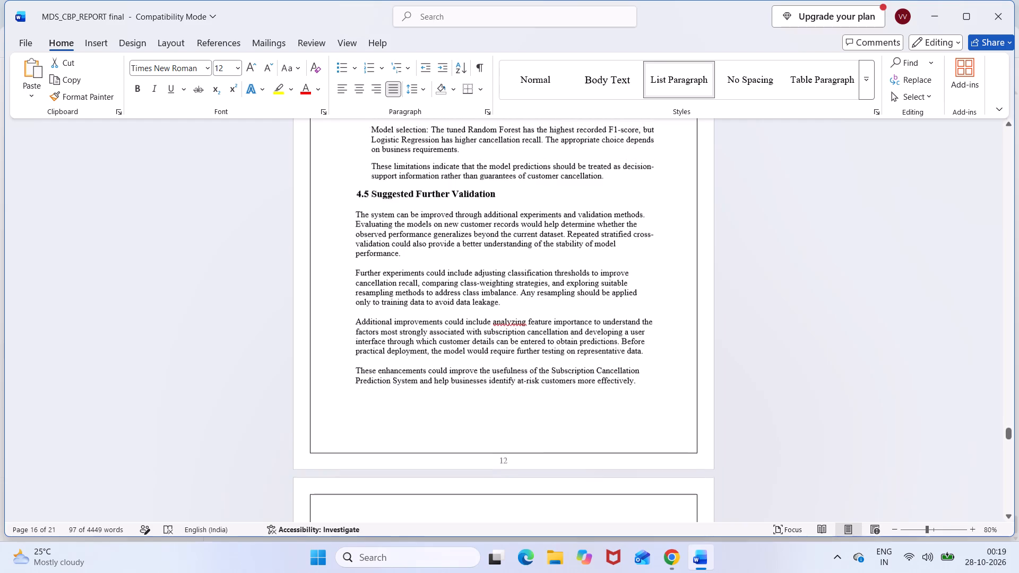
pyautogui.scroll(1, 446, 308)
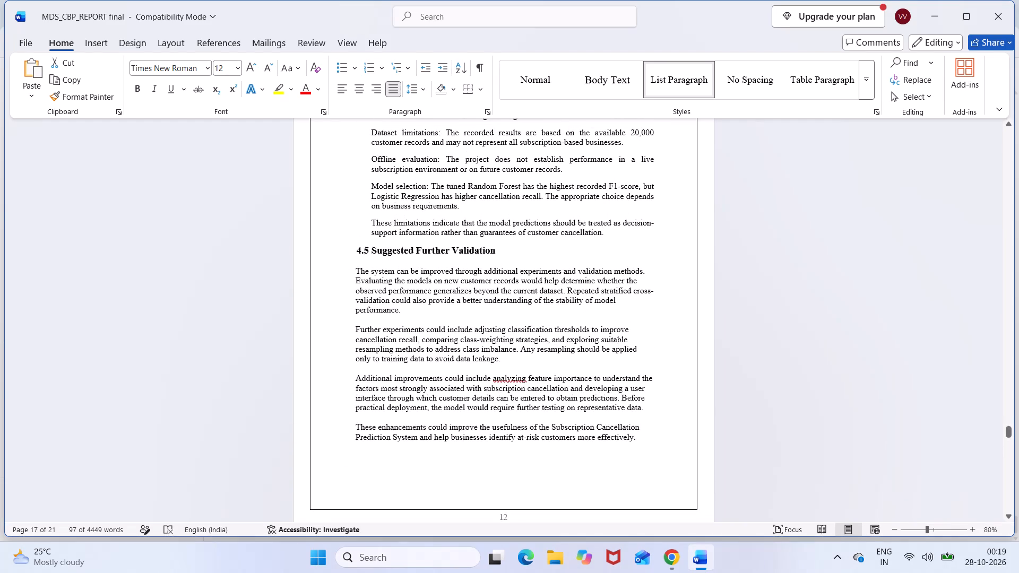
pyautogui.scroll(-2, 446, 308)
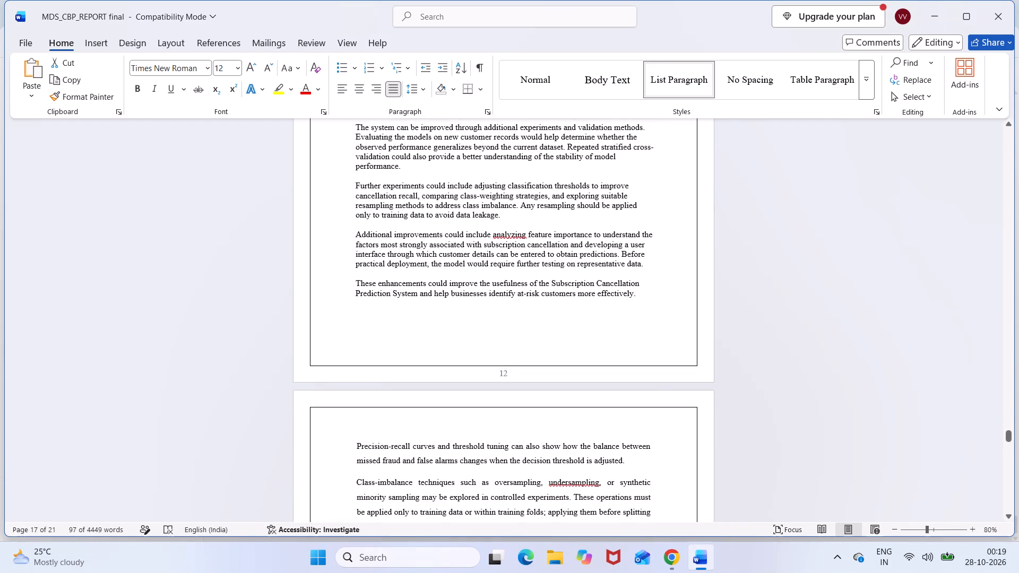
pyautogui.scroll(-3, 661, 381)
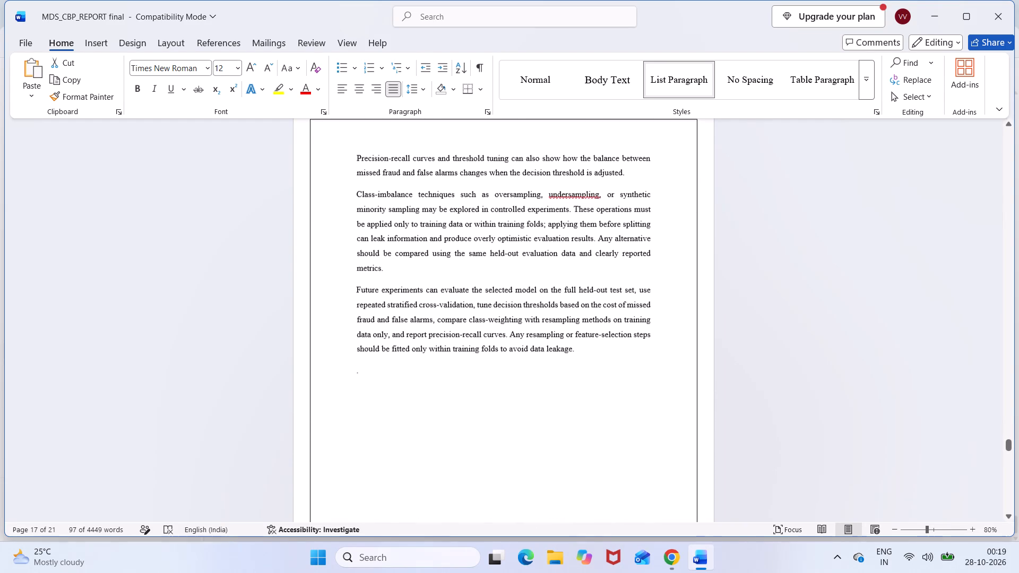
pyautogui.moveTo(602, 352); pyautogui.dragTo(448, 109)
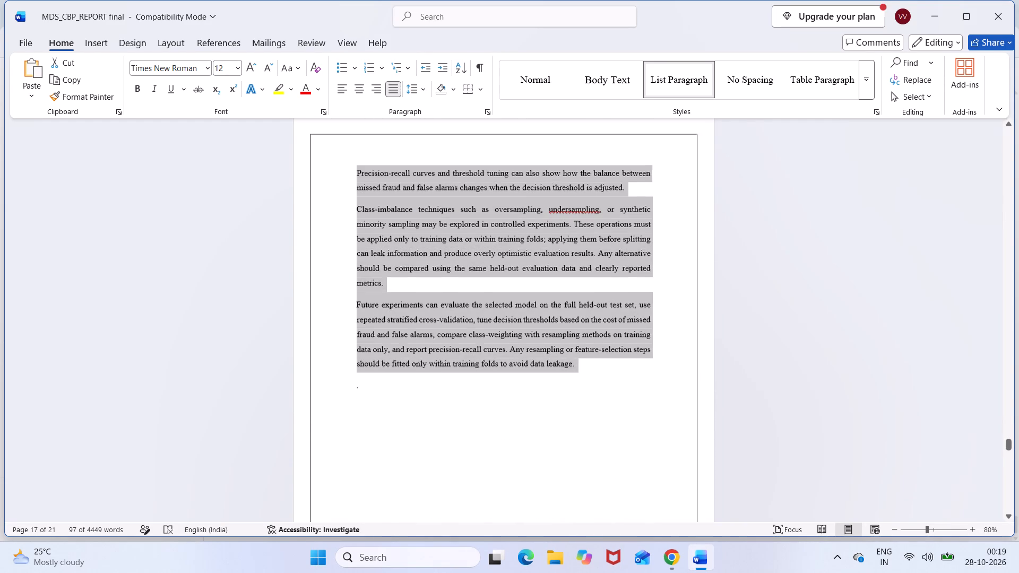
pyautogui.moveTo(448, 109); pyautogui.dragTo(353, 325)
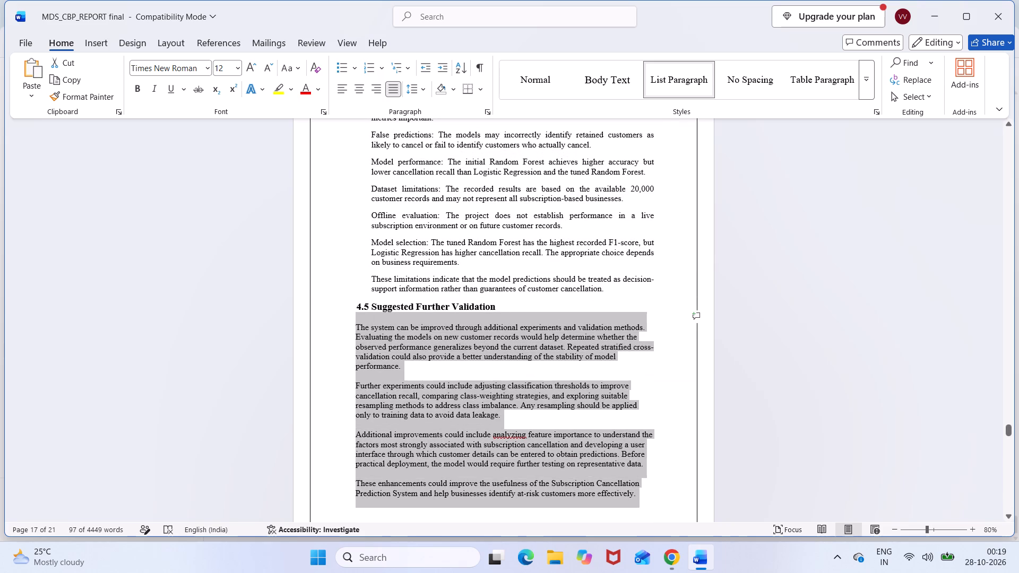
pyautogui.moveTo(353, 325); pyautogui.dragTo(353, 325)
pyautogui.click(396, 88)
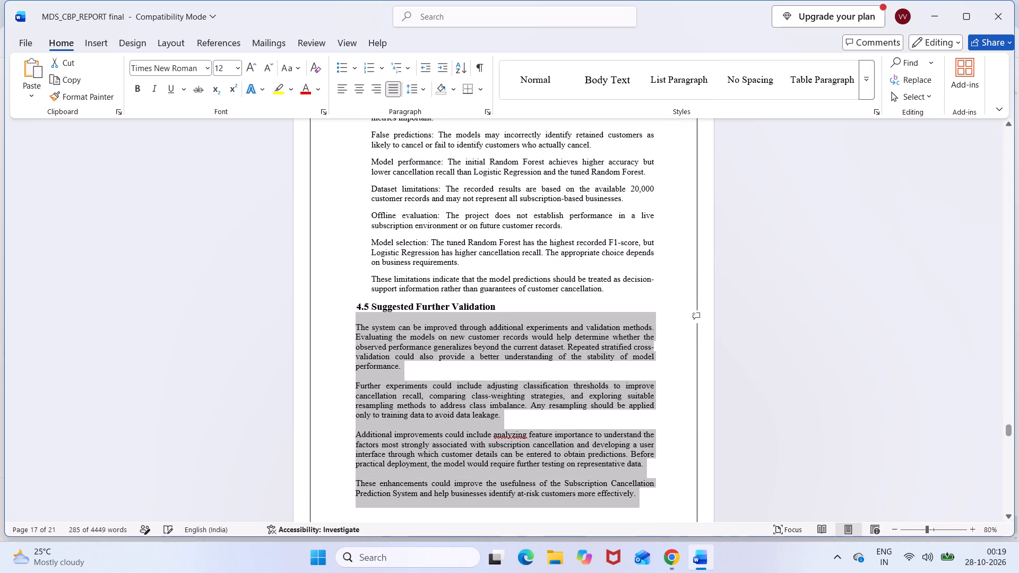
# Justify the two body paragraphs under the Chapter 5 Conclusions heading.
pyautogui.scroll(-6, 508, 286)
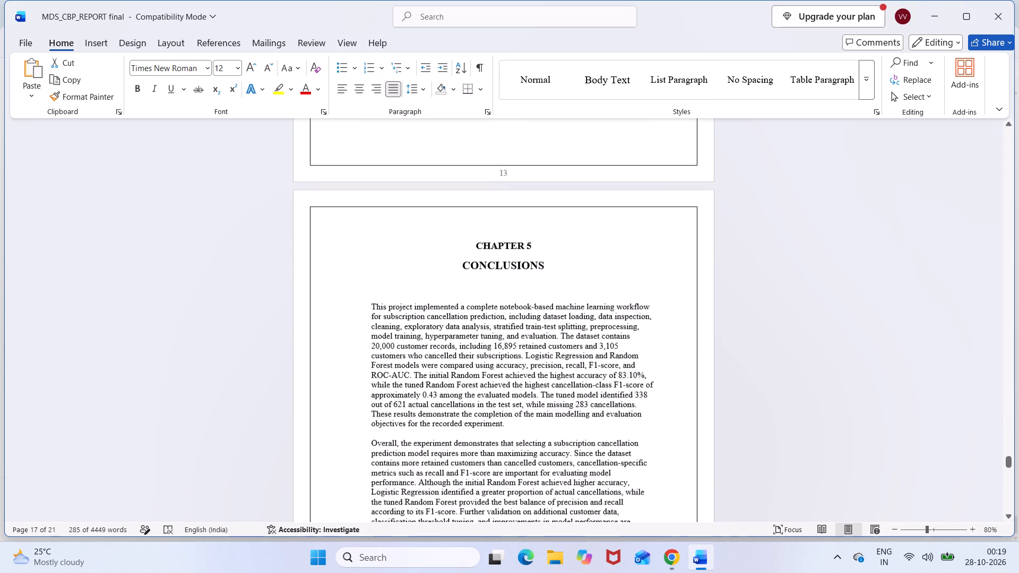
pyautogui.scroll(-2, 508, 286)
pyautogui.scroll(1, 508, 286)
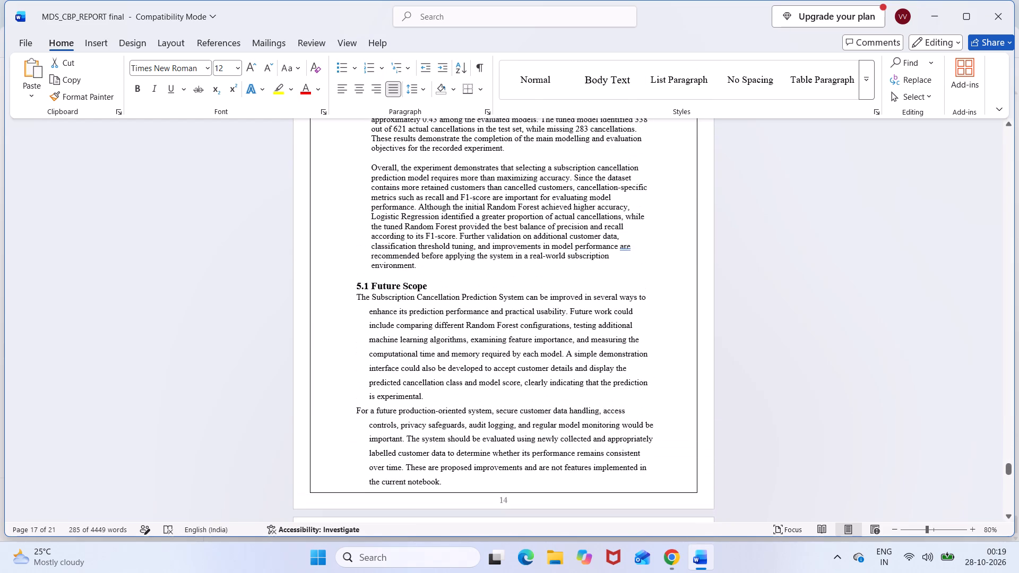
pyautogui.moveTo(434, 272); pyautogui.dragTo(359, 132)
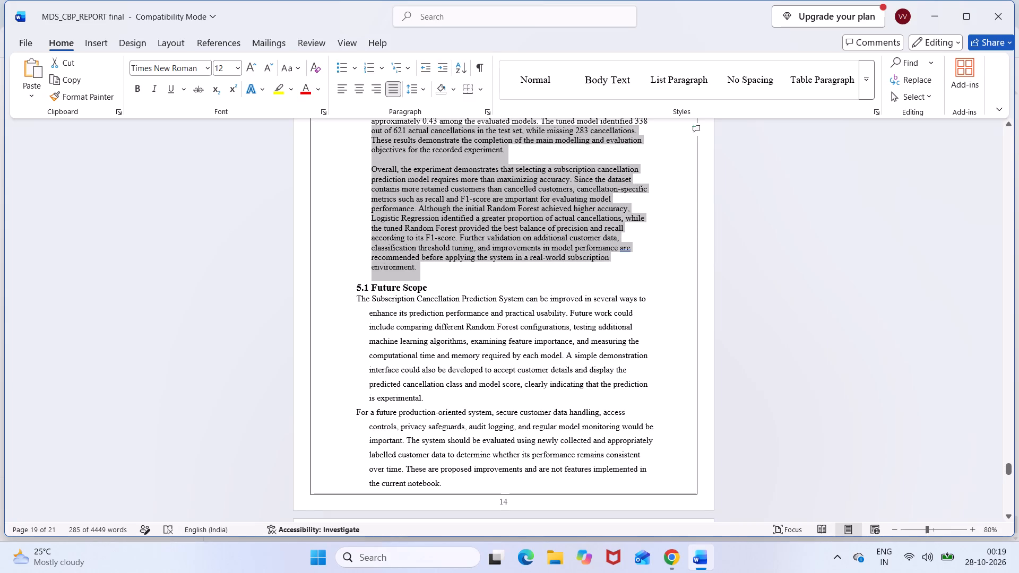
pyautogui.moveTo(359, 132); pyautogui.dragTo(366, 111)
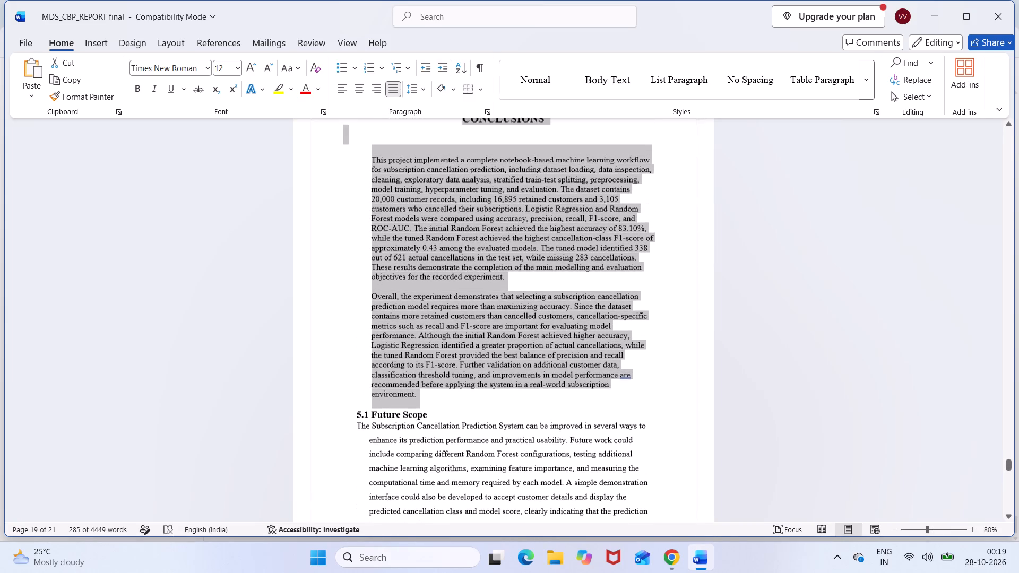
pyautogui.moveTo(366, 111); pyautogui.dragTo(365, 227)
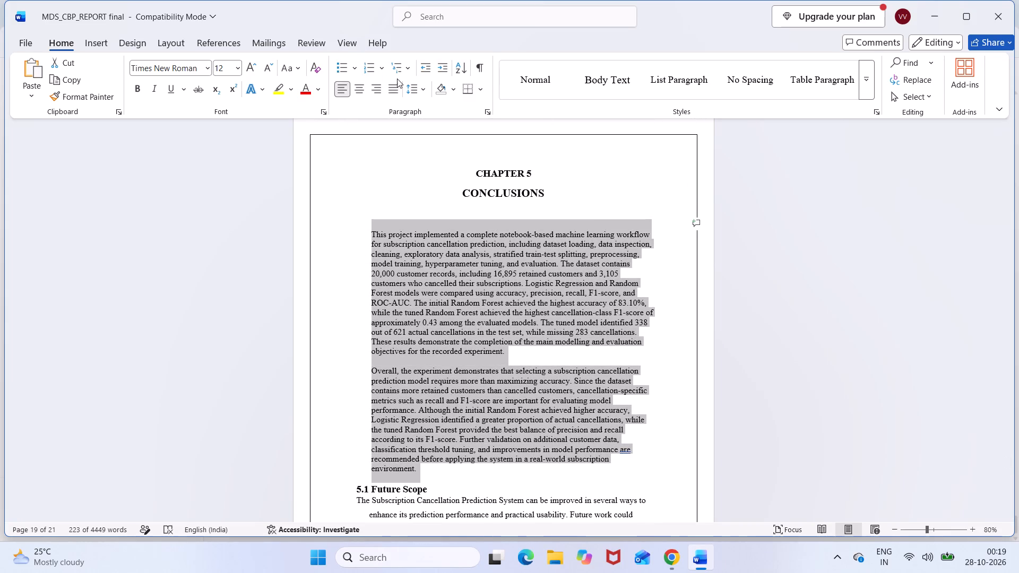
pyautogui.click(394, 86)
# Justify the two paragraphs and the bullet list under 5.1 Future Scope and decrease their indent by one level.
pyautogui.scroll(-3, 463, 285)
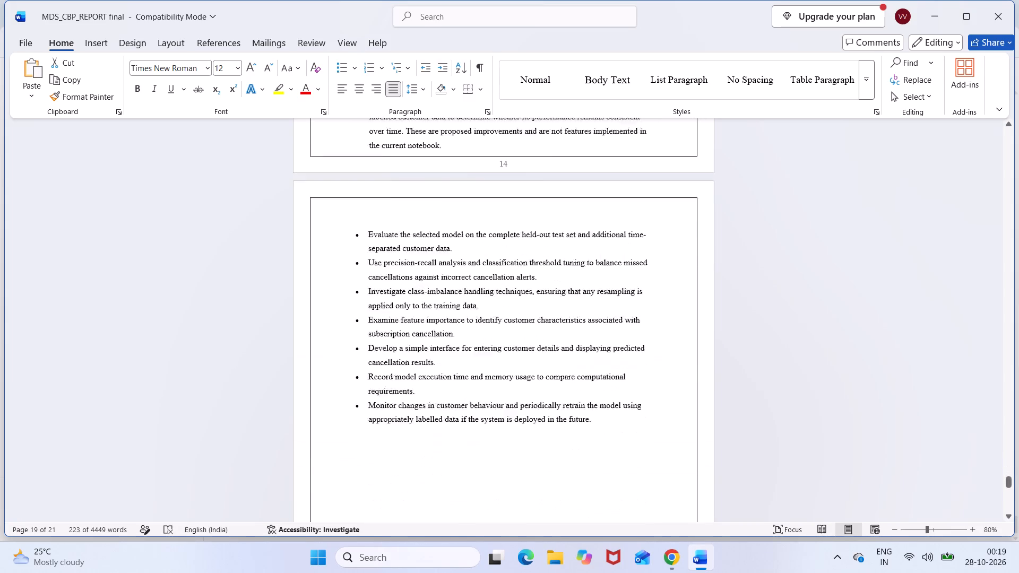
pyautogui.scroll(-3, 463, 285)
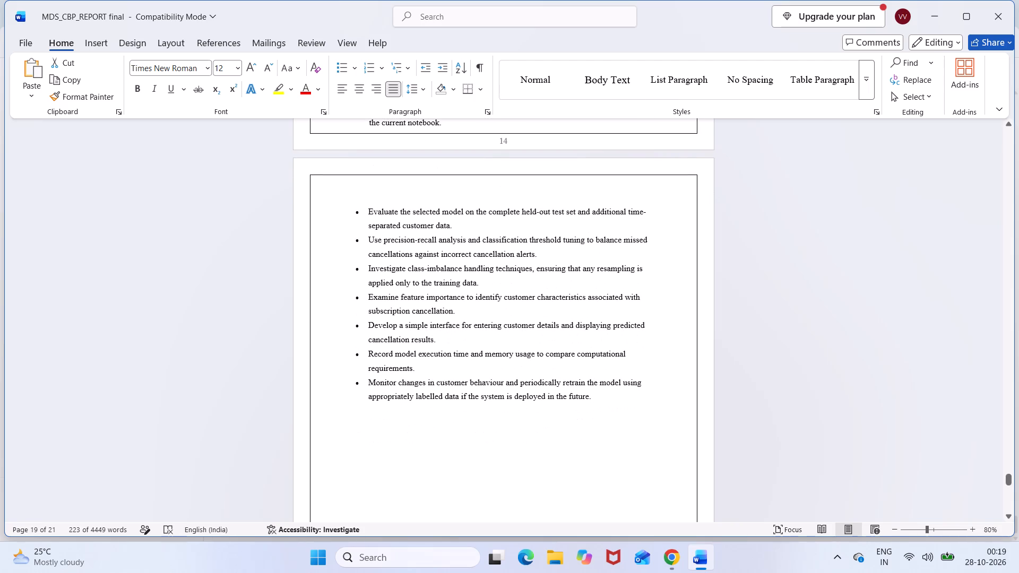
pyautogui.moveTo(634, 407); pyautogui.dragTo(484, 282)
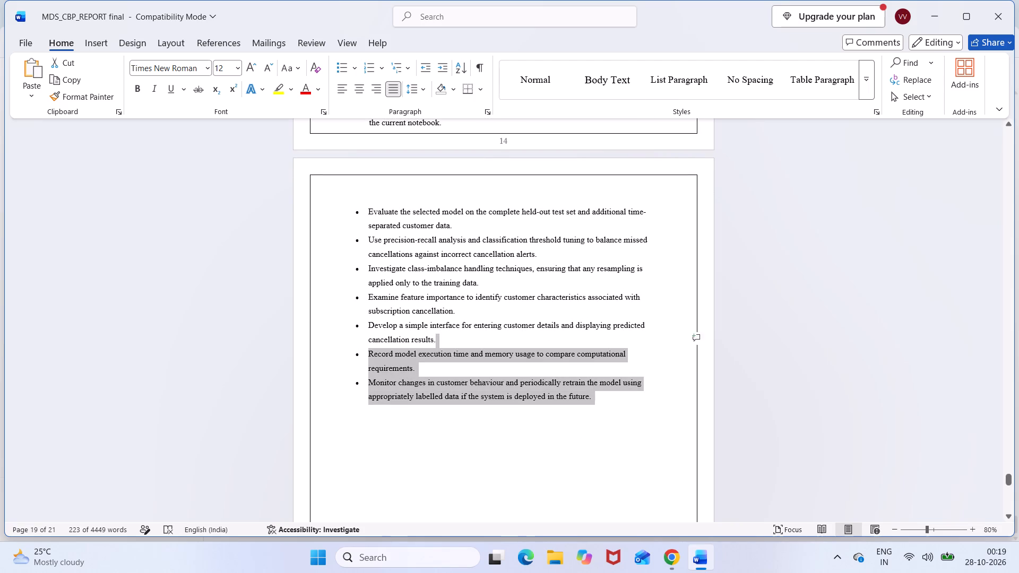
pyautogui.moveTo(484, 282); pyautogui.dragTo(369, 176)
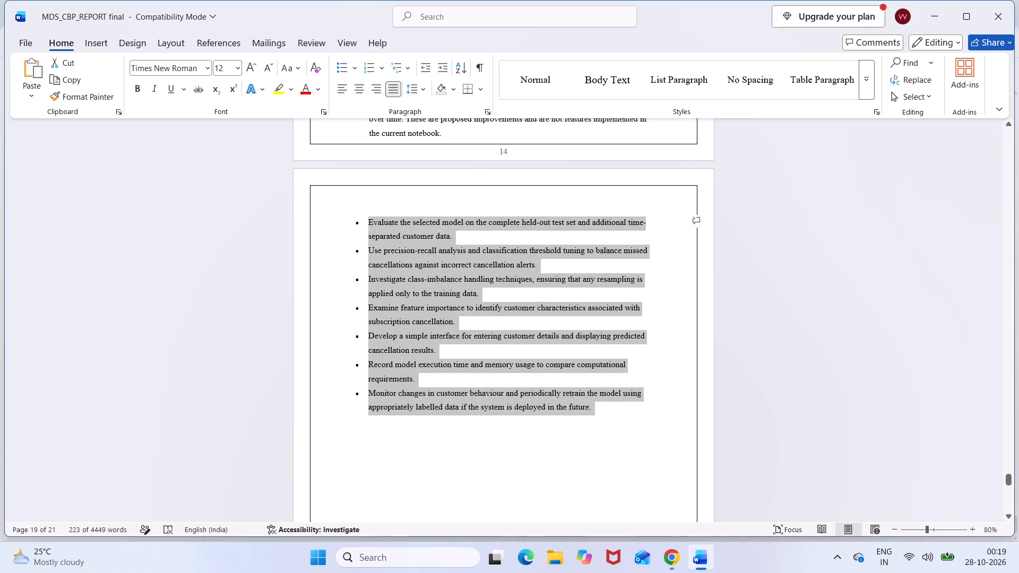
pyautogui.moveTo(369, 176); pyautogui.dragTo(441, 452)
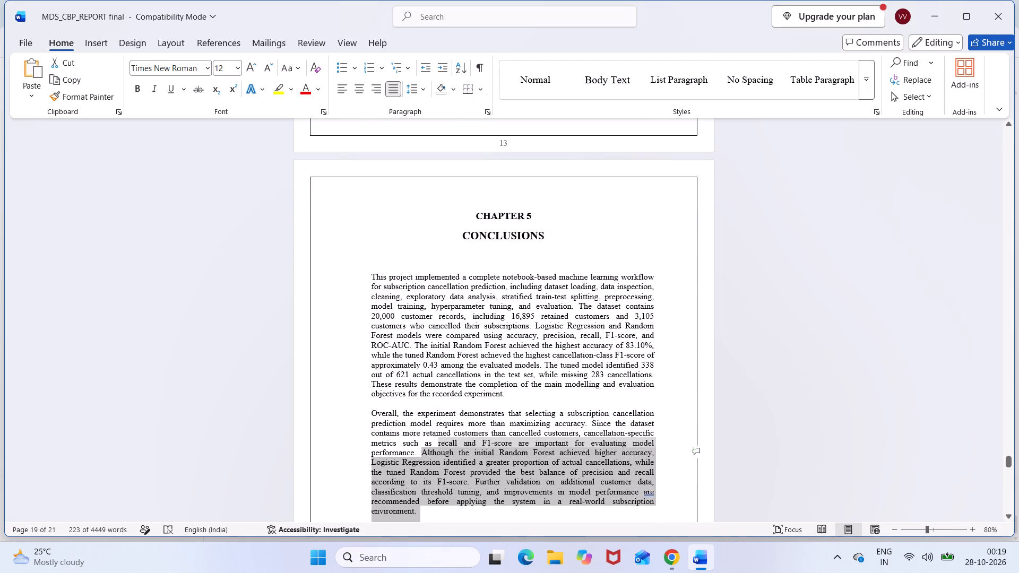
pyautogui.moveTo(441, 452); pyautogui.dragTo(367, 301)
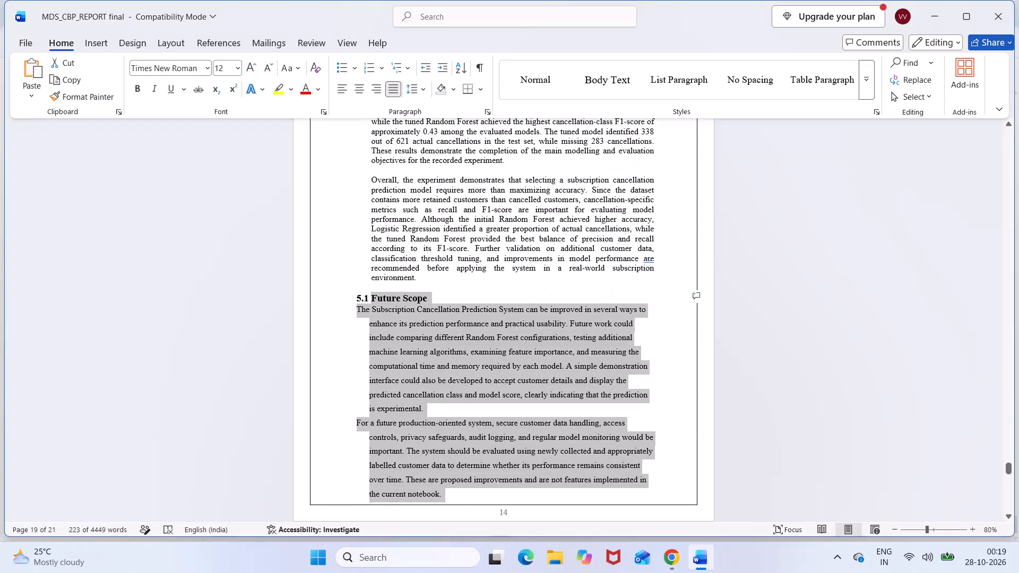
pyautogui.moveTo(367, 301); pyautogui.dragTo(352, 316)
pyautogui.click(393, 85)
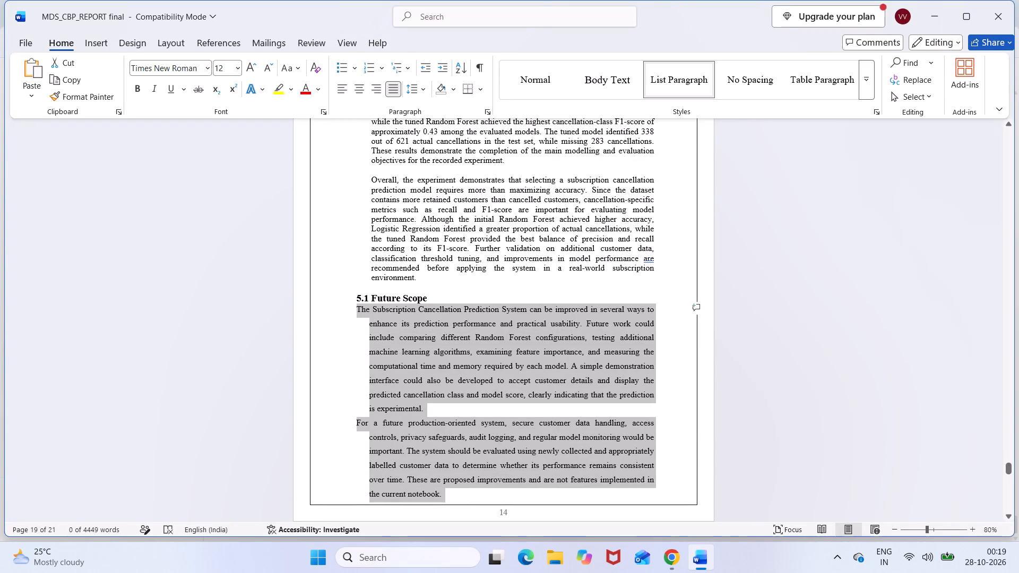
pyautogui.click(428, 66)
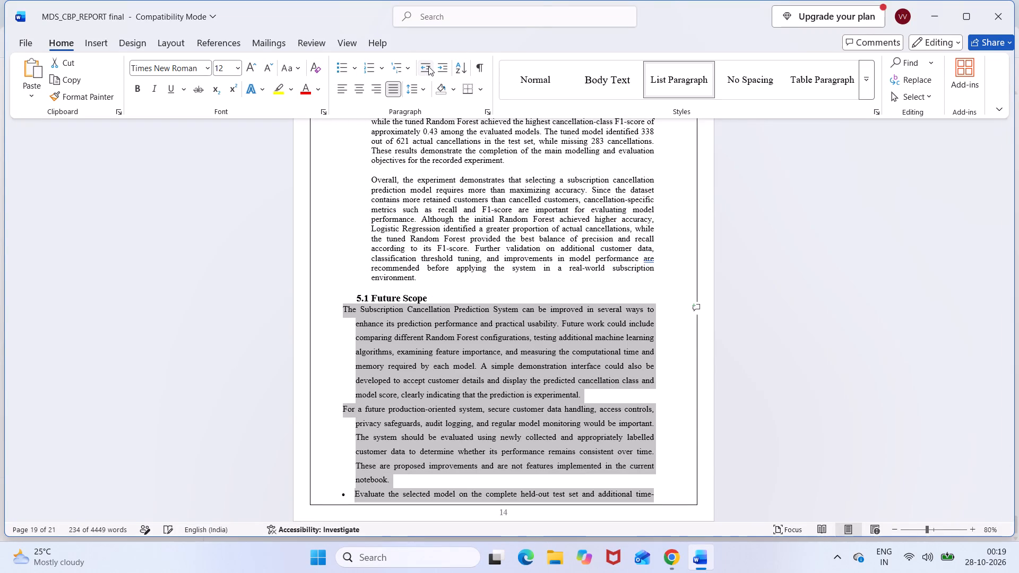
# Insert six spaces before the first Future Scope paragraph so its opening line aligns with the lines below.
pyautogui.scroll(-1, 474, 200)
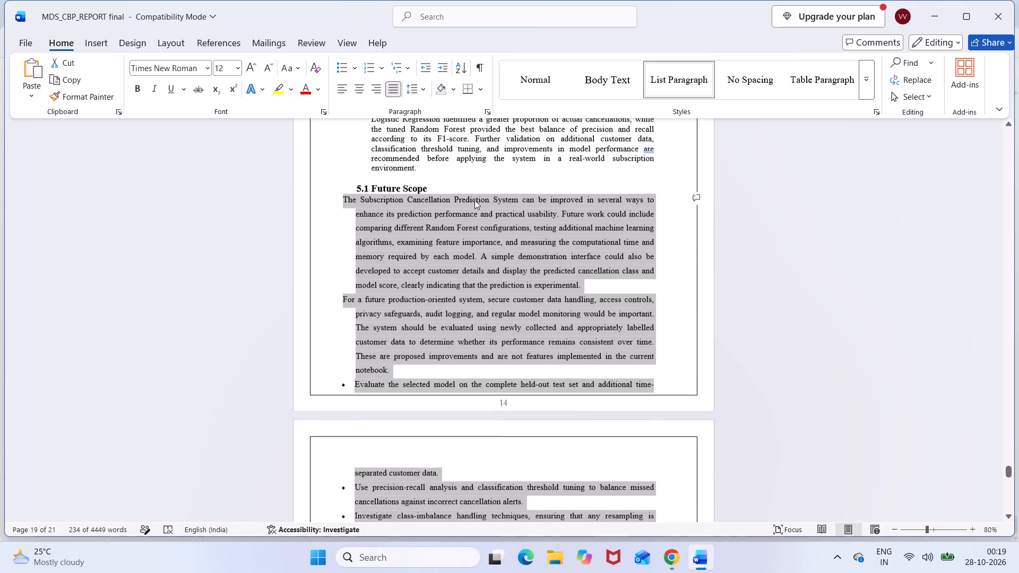
pyautogui.scroll(-1, 474, 200)
pyautogui.click(454, 253)
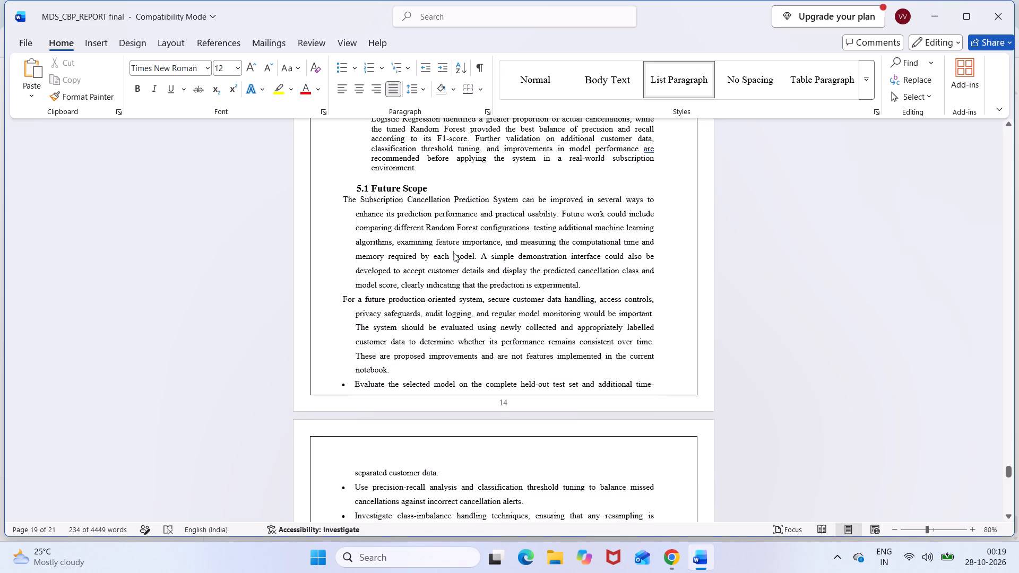
pyautogui.click(342, 196)
pyautogui.press('space')
pyautogui.press('space')
pyautogui.press('space')
pyautogui.press('space')
pyautogui.press('space')
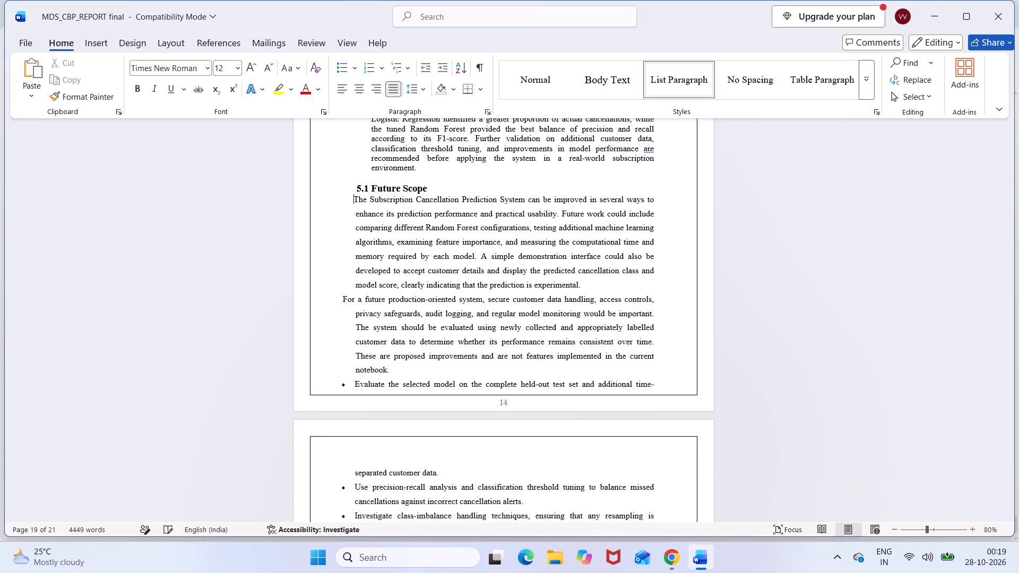
pyautogui.press('space')
pyautogui.press('space')
pyautogui.press('BackSpace')
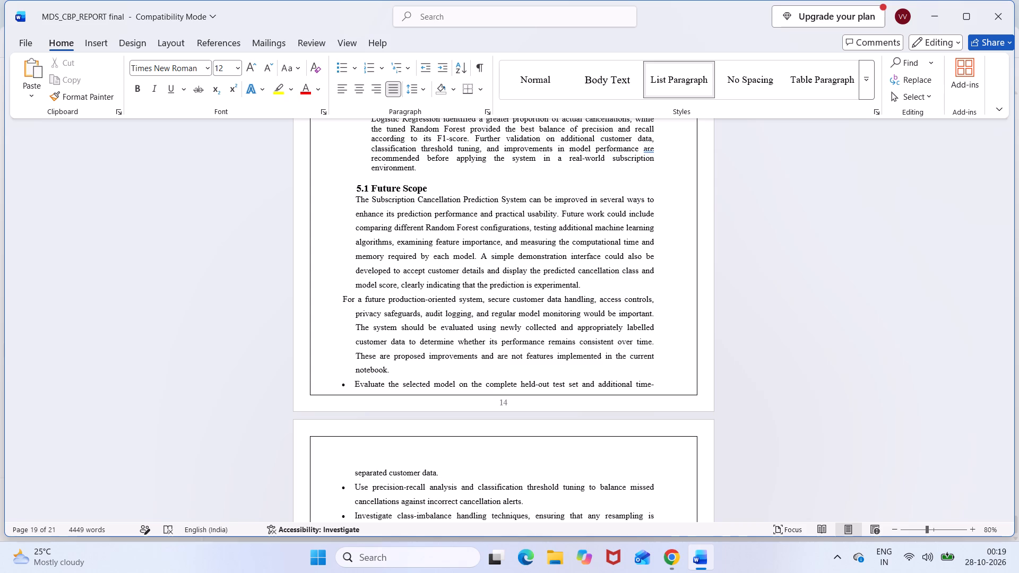
# Insert six spaces before the second Future Scope paragraph, starting "For a future production-oriented system", to align its opening line.
pyautogui.click(339, 299)
pyautogui.press('space')
pyautogui.press('space')
pyautogui.press('space')
pyautogui.press('space')
pyautogui.press('space')
pyautogui.press('space')
pyautogui.press('space')
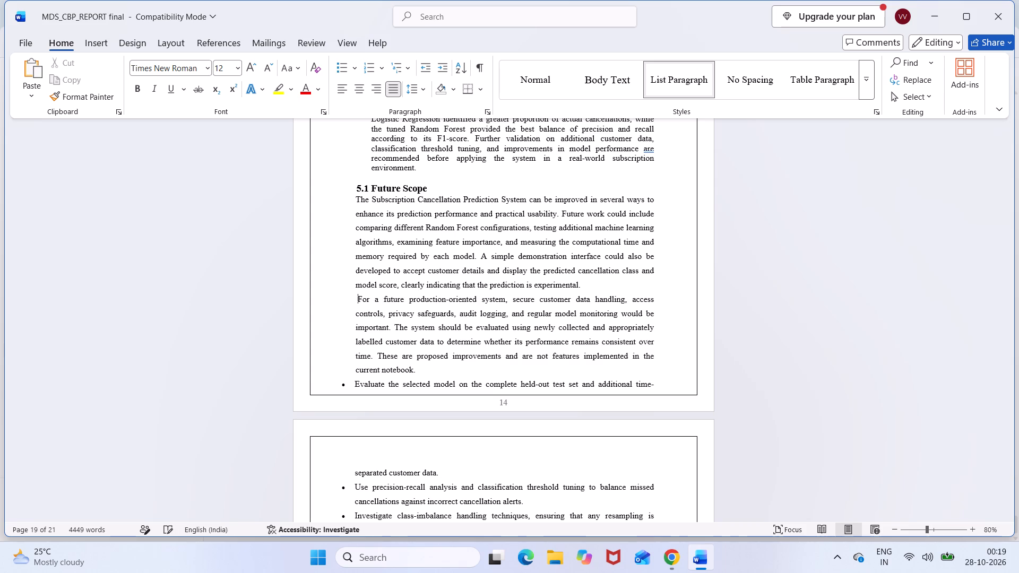
pyautogui.press('BackSpace')
# Check the layout of the Future Scope bullets, the page before References and the Chapter 5 Conclusions text.
pyautogui.scroll(-1, 339, 299)
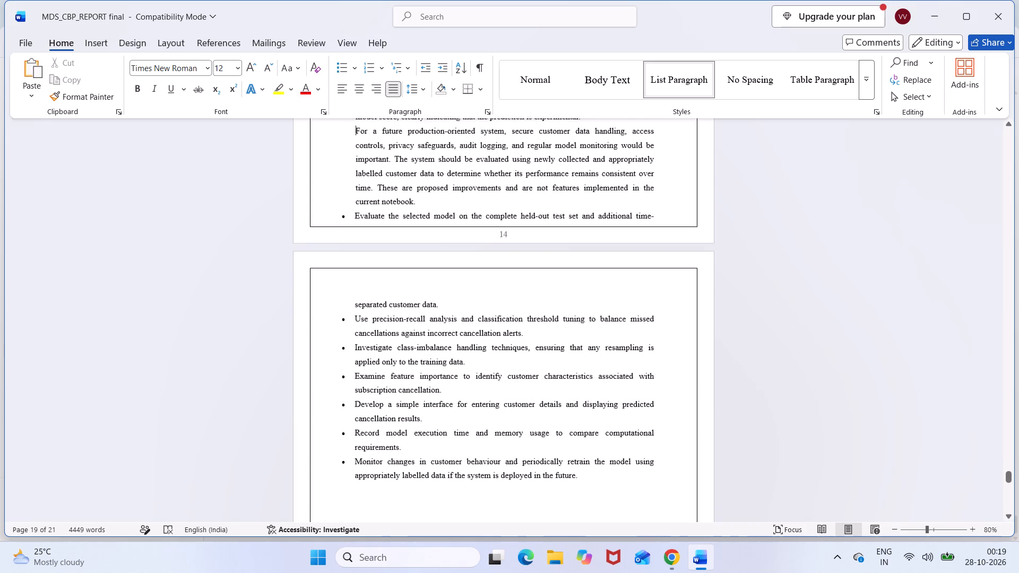
pyautogui.scroll(-1, 339, 299)
pyautogui.scroll(-3, 313, 362)
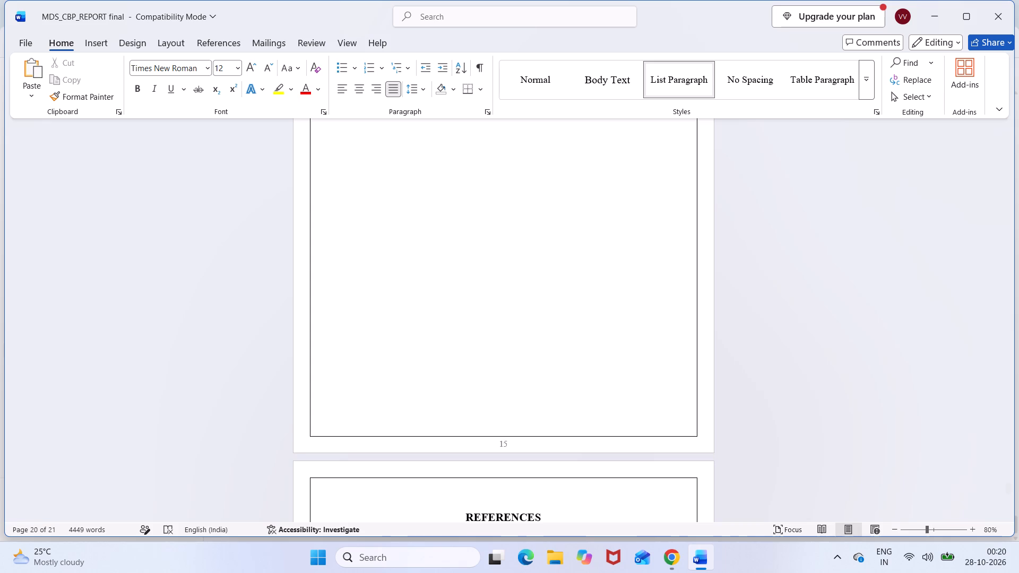
pyautogui.scroll(1, 313, 362)
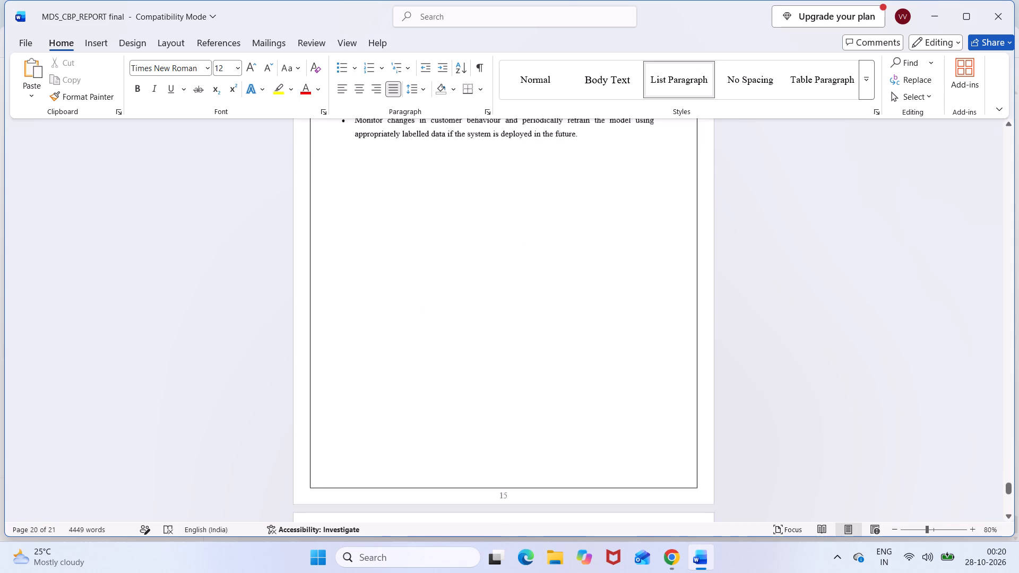
pyautogui.scroll(-3, 313, 362)
pyautogui.scroll(3, 313, 362)
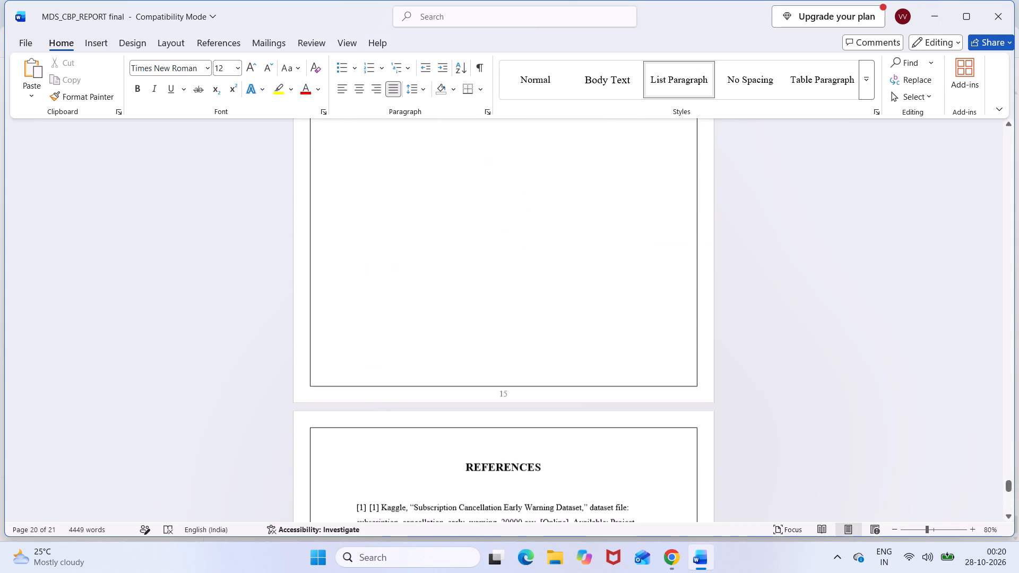
pyautogui.scroll(8, 313, 362)
pyautogui.scroll(-1, 313, 362)
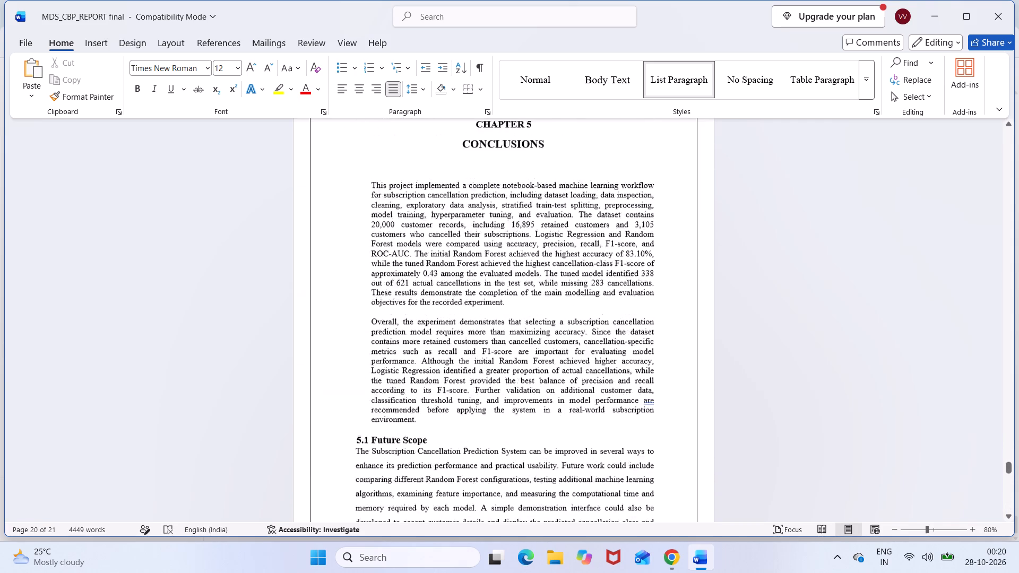
# Decrease the left indent of the two Chapter 5 Conclusions paragraphs to 0 cm.
pyautogui.scroll(-2, 313, 362)
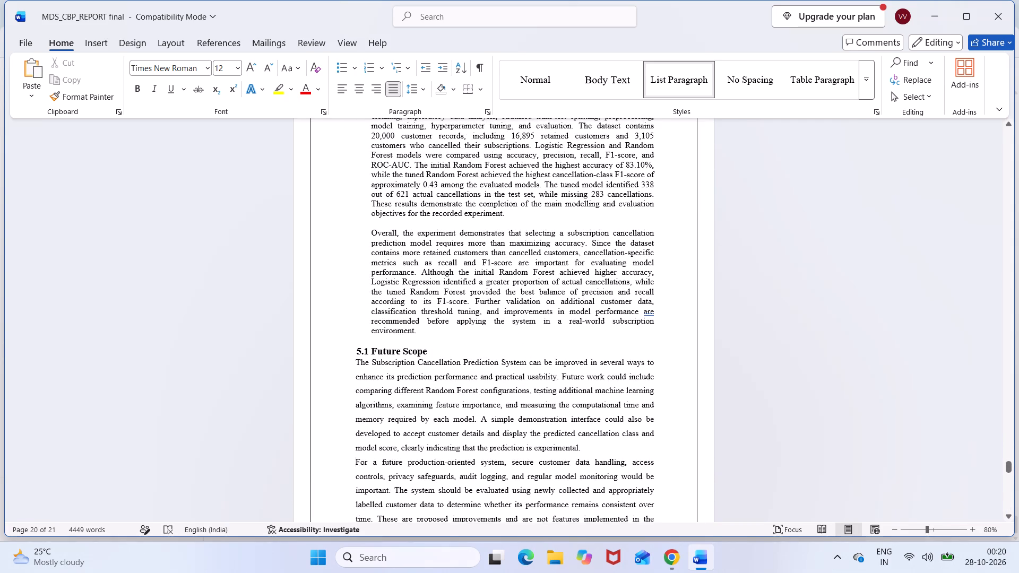
pyautogui.moveTo(531, 331); pyautogui.dragTo(405, 103)
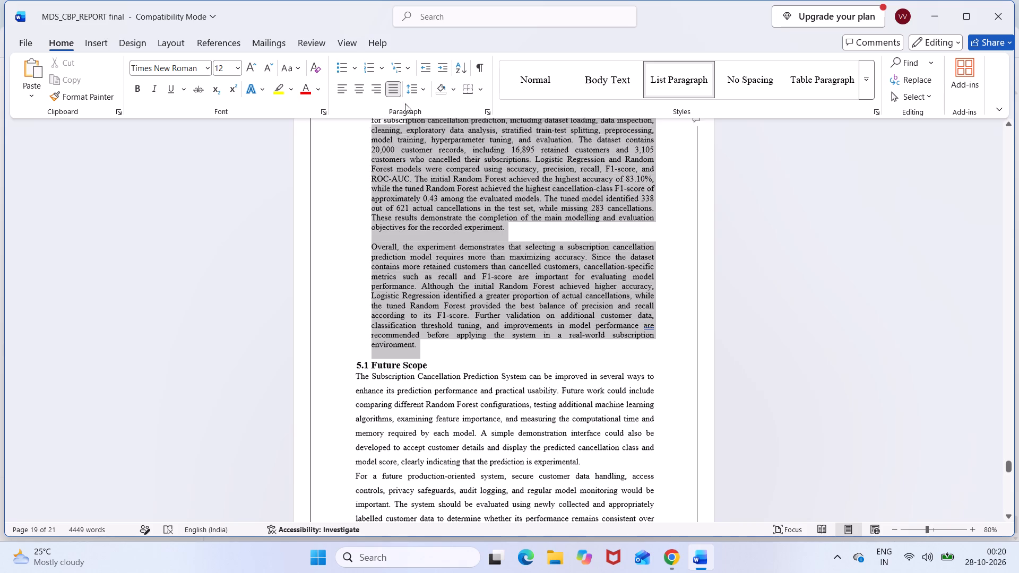
pyautogui.moveTo(405, 103); pyautogui.dragTo(367, 378)
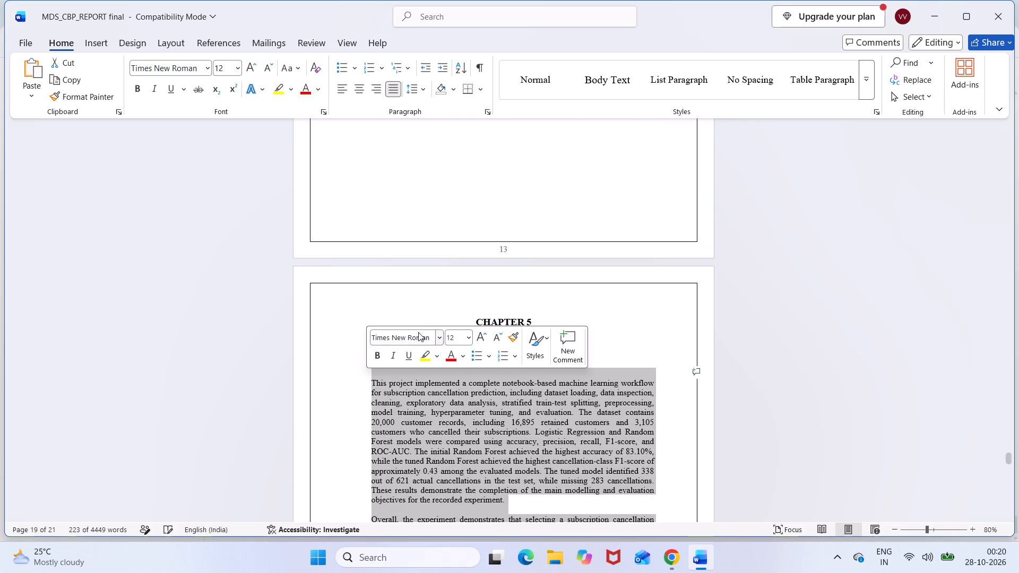
pyautogui.click(424, 71)
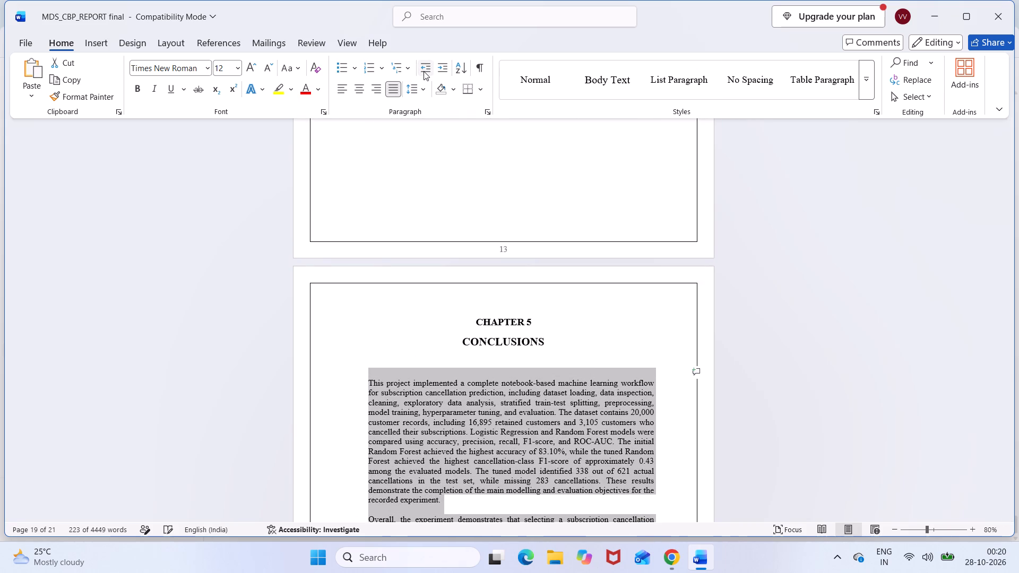
pyautogui.scroll(-3, 424, 71)
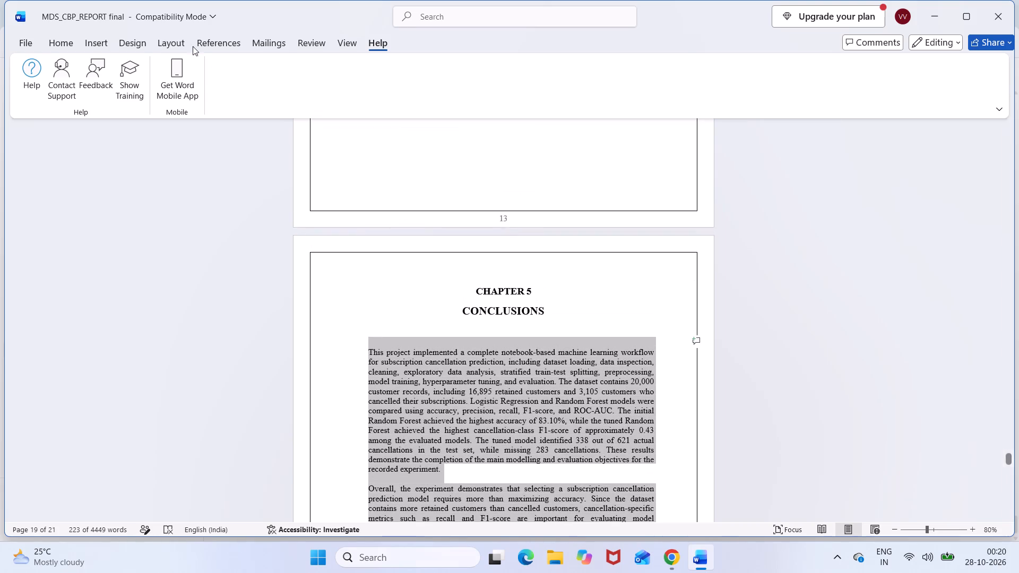
pyautogui.click(75, 38)
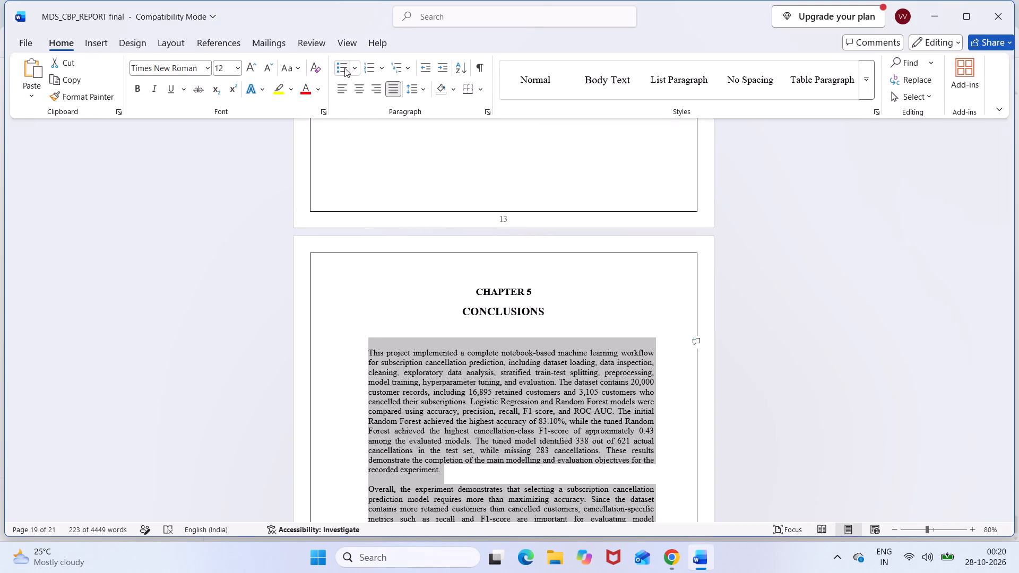
pyautogui.click(425, 72)
pyautogui.click(425, 72)
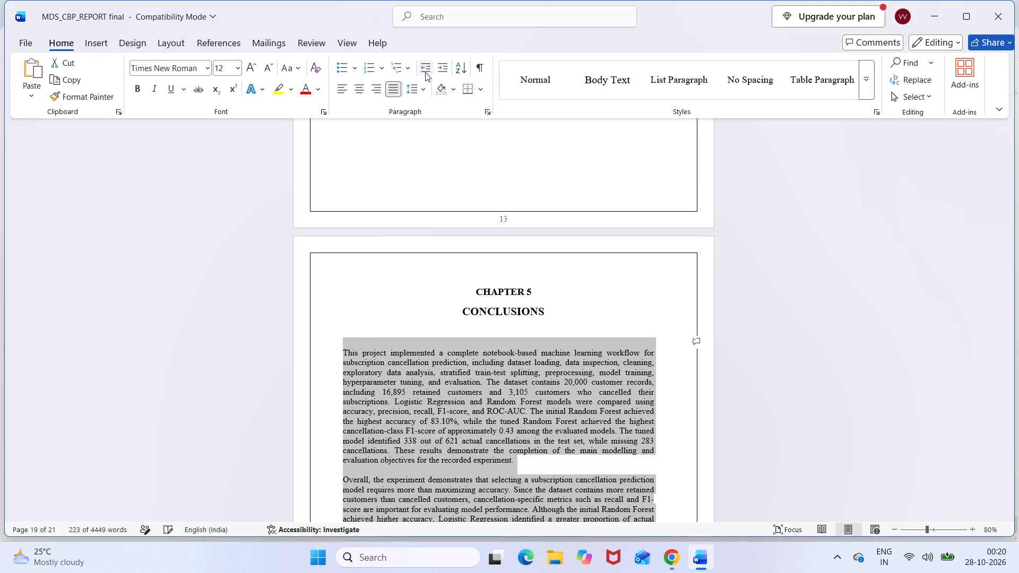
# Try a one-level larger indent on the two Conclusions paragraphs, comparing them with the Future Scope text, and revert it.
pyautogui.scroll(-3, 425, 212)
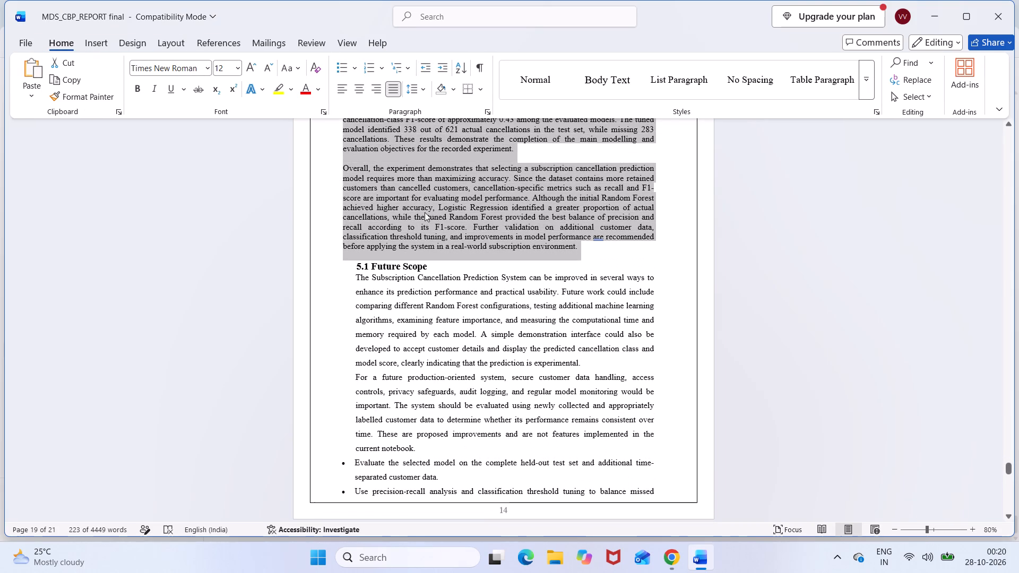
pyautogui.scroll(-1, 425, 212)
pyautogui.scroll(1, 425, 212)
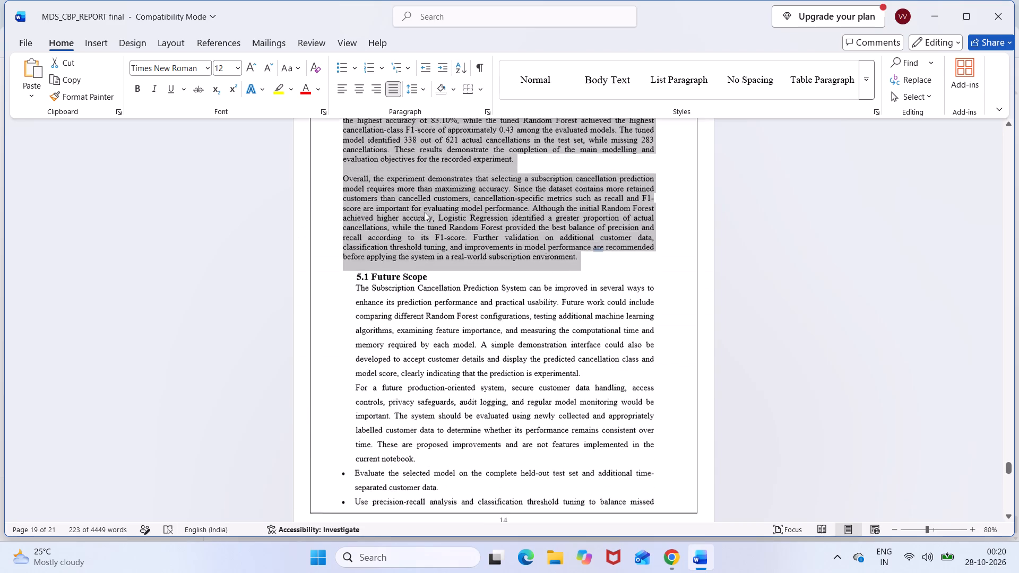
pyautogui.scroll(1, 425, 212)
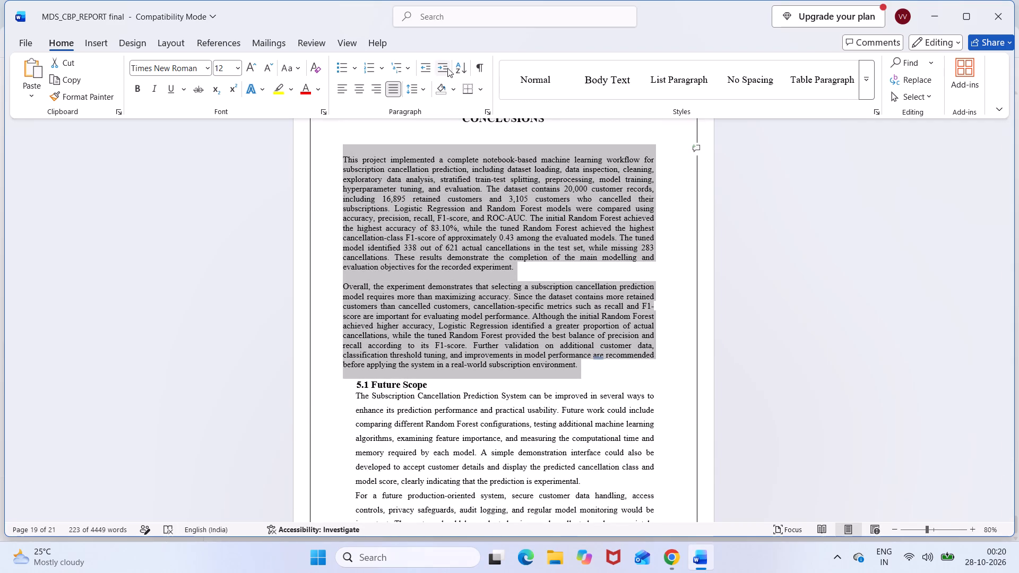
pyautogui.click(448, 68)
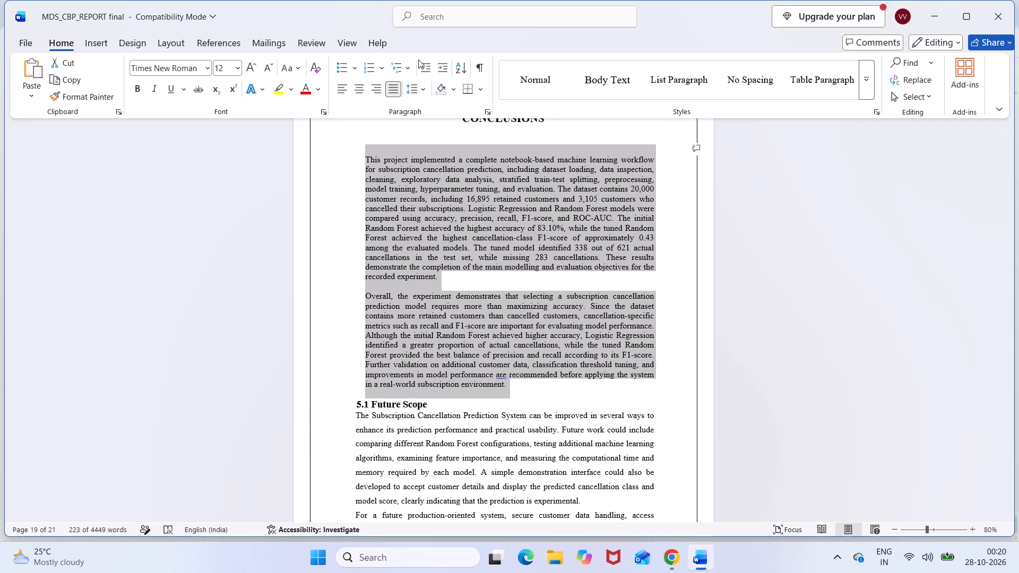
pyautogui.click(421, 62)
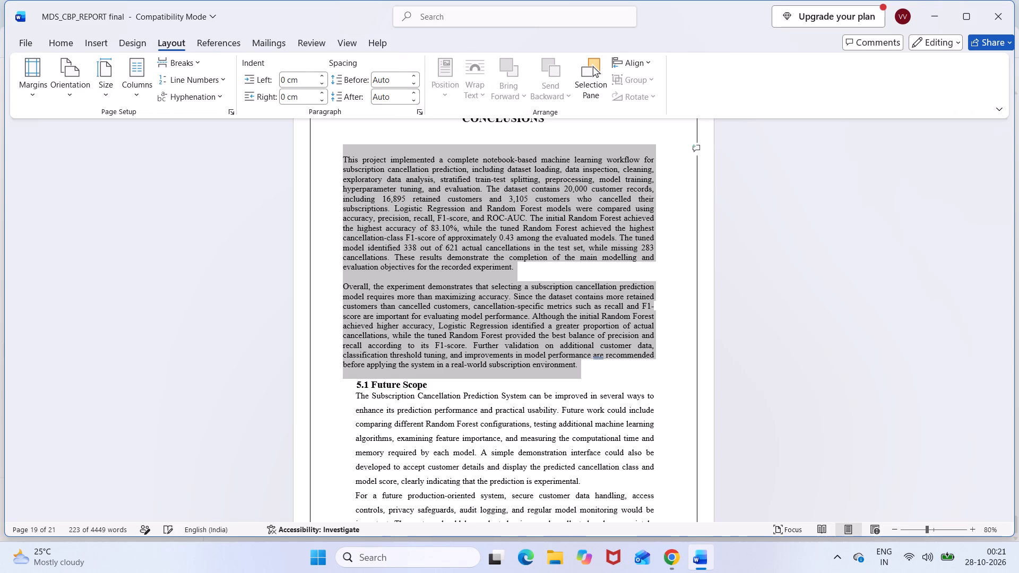
# Decrease the indent of all paragraphs under 4.4 Limitations and Technical Considerations, together with the 4.5 heading, by two levels.
pyautogui.scroll(5, 425, 186)
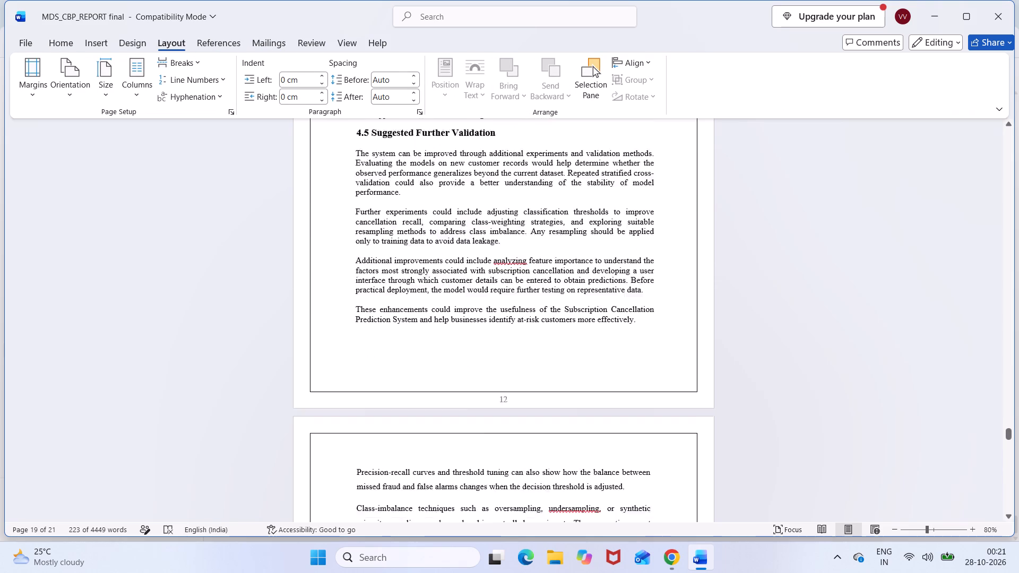
pyautogui.scroll(2, 425, 186)
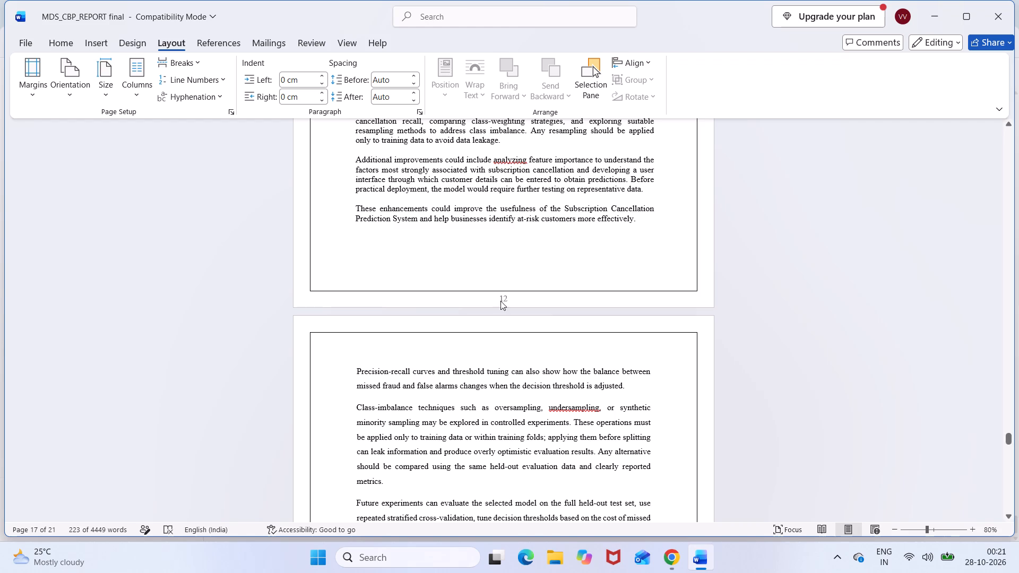
pyautogui.scroll(4, 508, 315)
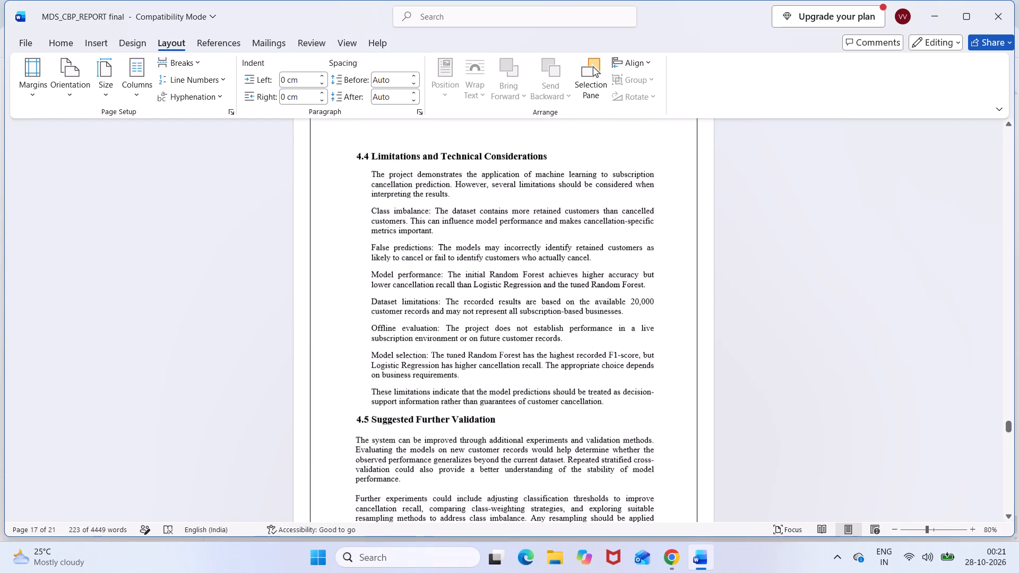
pyautogui.scroll(1, 508, 315)
pyautogui.moveTo(609, 448); pyautogui.dragTo(509, 367)
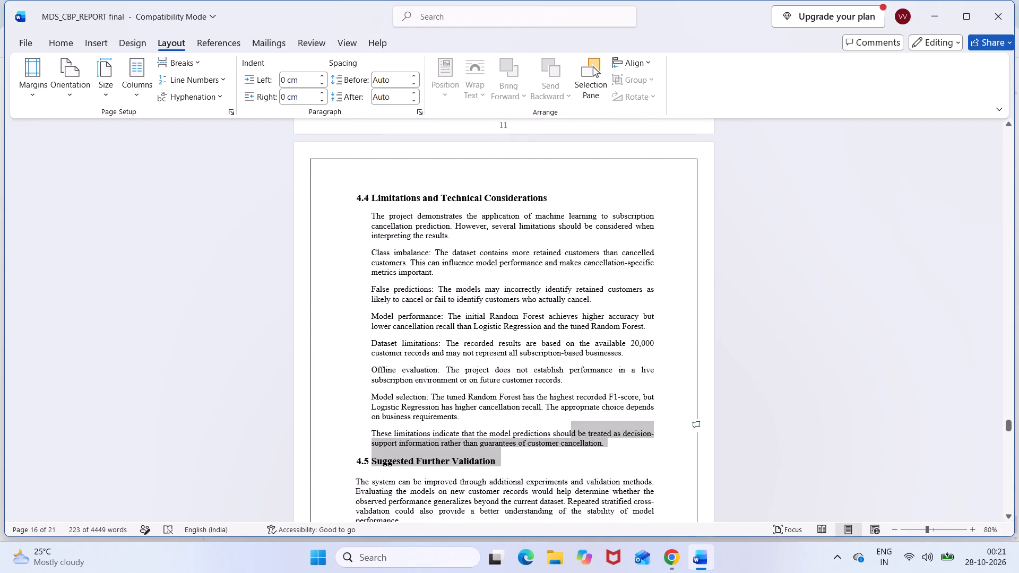
pyautogui.moveTo(509, 367); pyautogui.dragTo(370, 216)
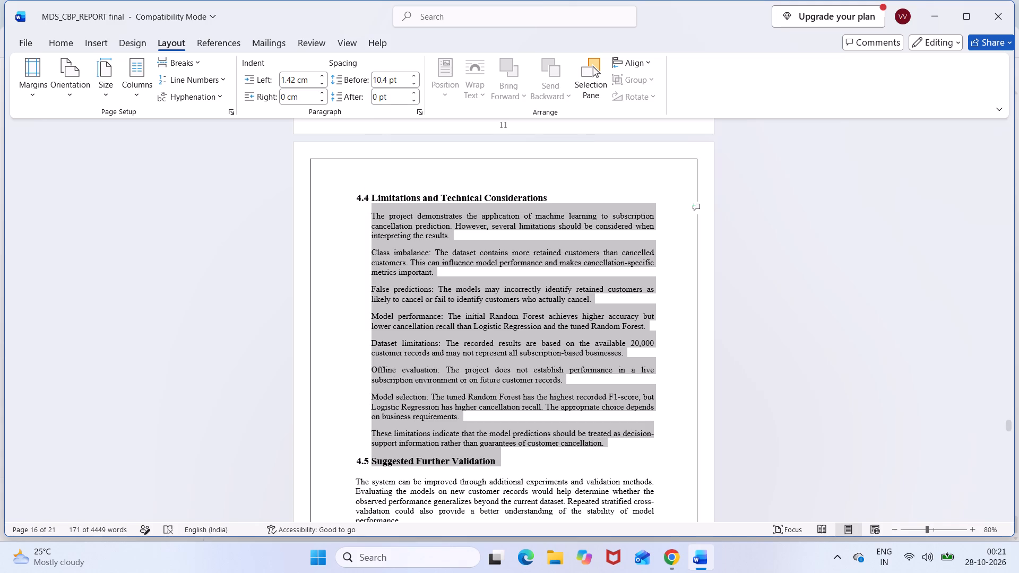
pyautogui.click(58, 42)
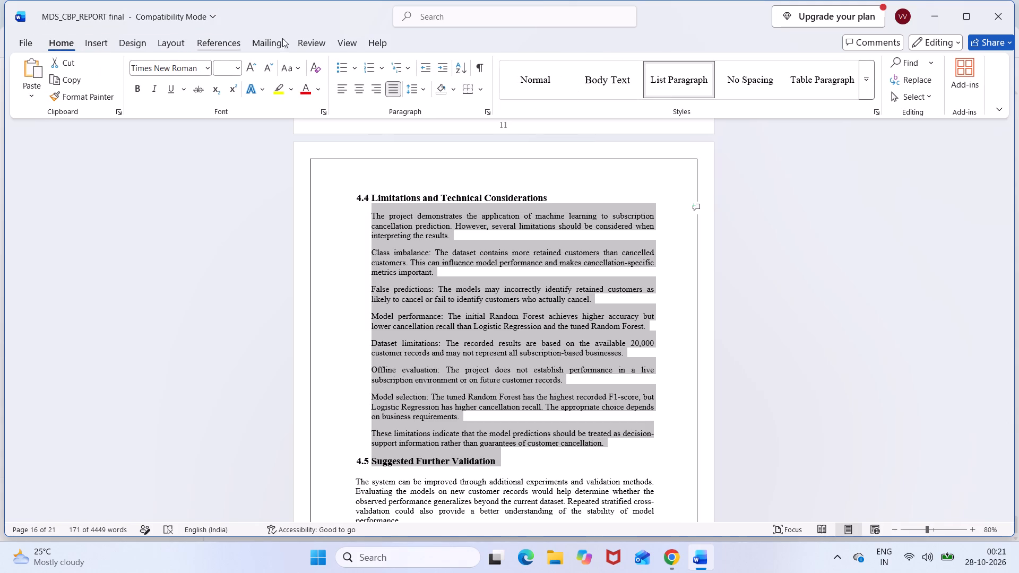
pyautogui.click(420, 73)
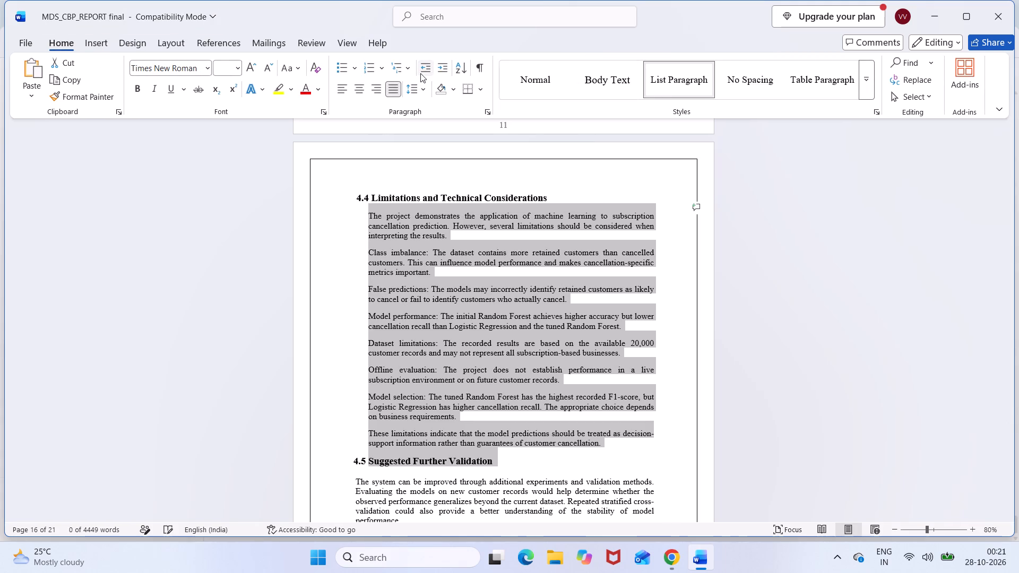
pyautogui.click(428, 62)
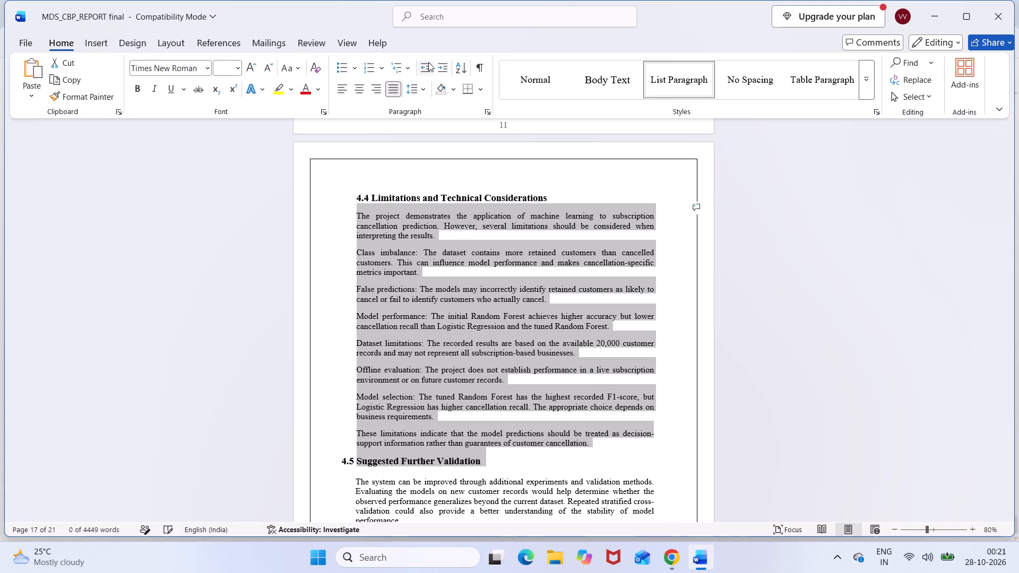
# Check the layout and text of the report from section 4.4 back through Chapters 4, 3 and 2 to the title page.
pyautogui.scroll(2, 428, 62)
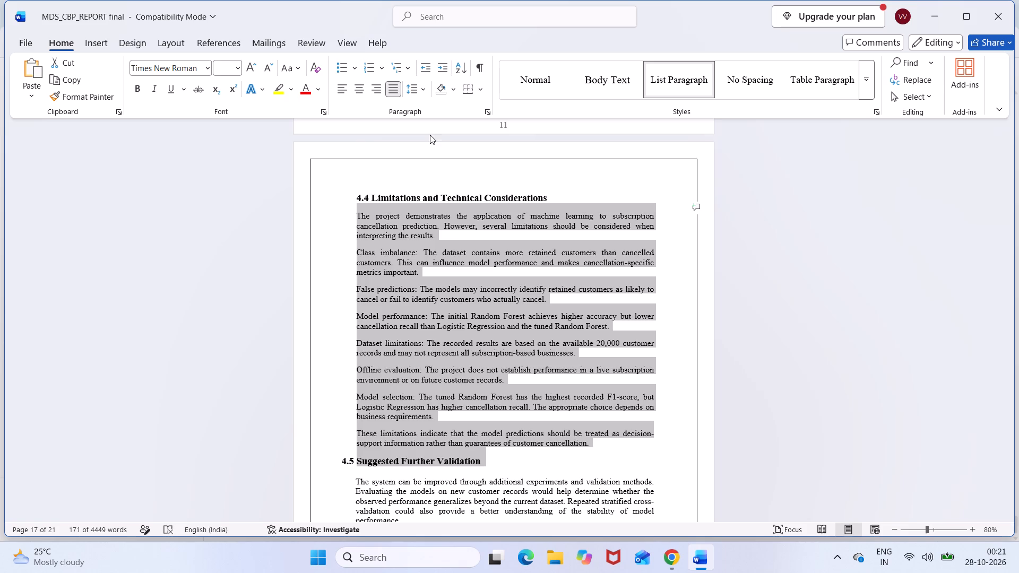
pyautogui.scroll(5, 447, 230)
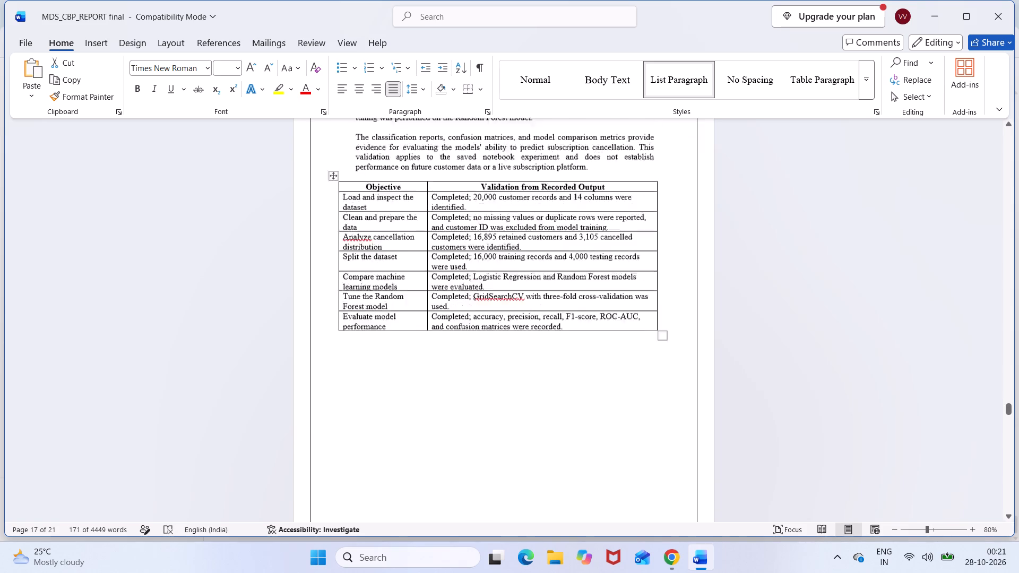
pyautogui.scroll(3, 447, 230)
pyautogui.hscroll(2, 447, 230)
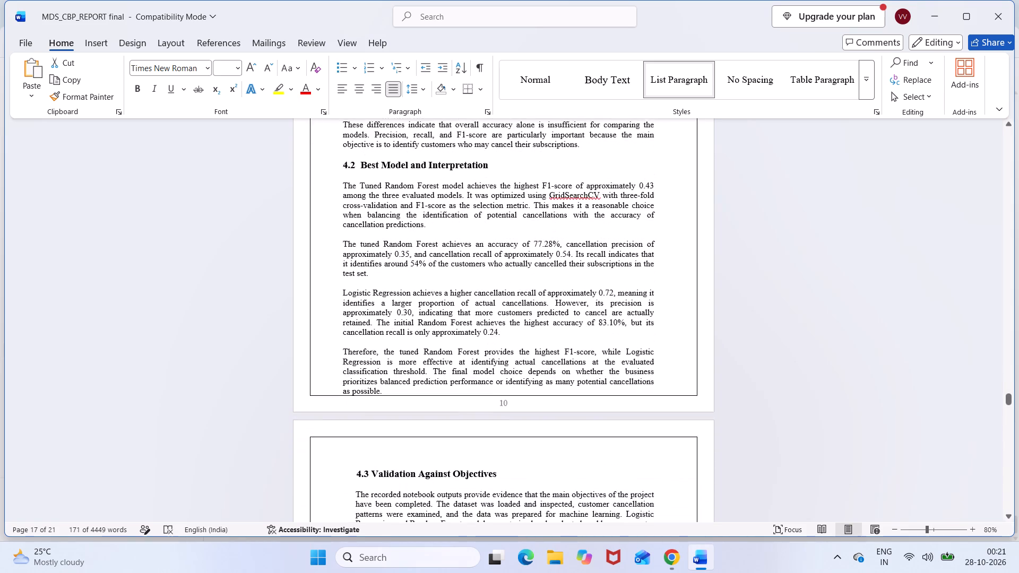
pyautogui.hscroll(1, 447, 230)
pyautogui.scroll(3, 530, 404)
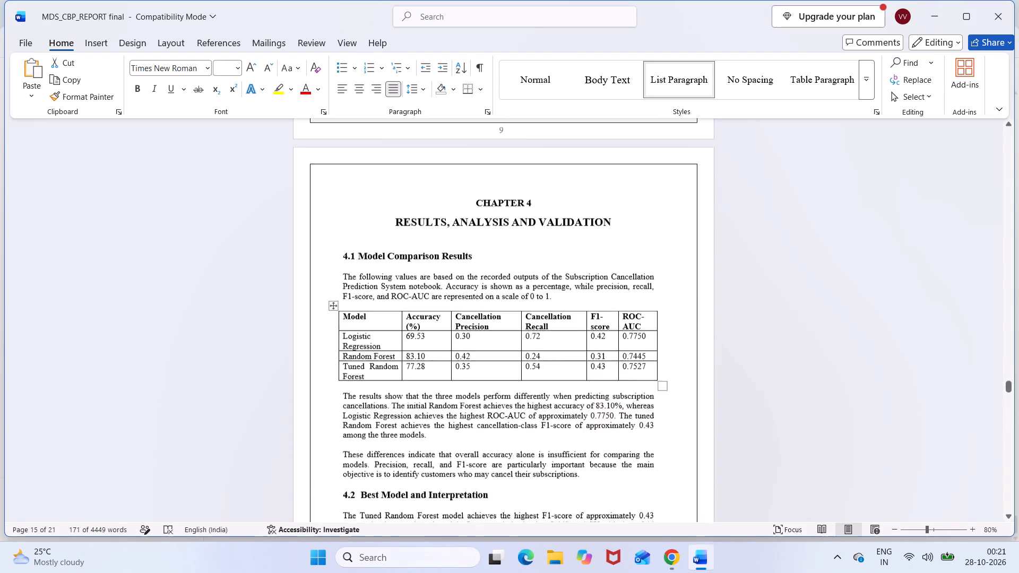
pyautogui.scroll(10, 530, 404)
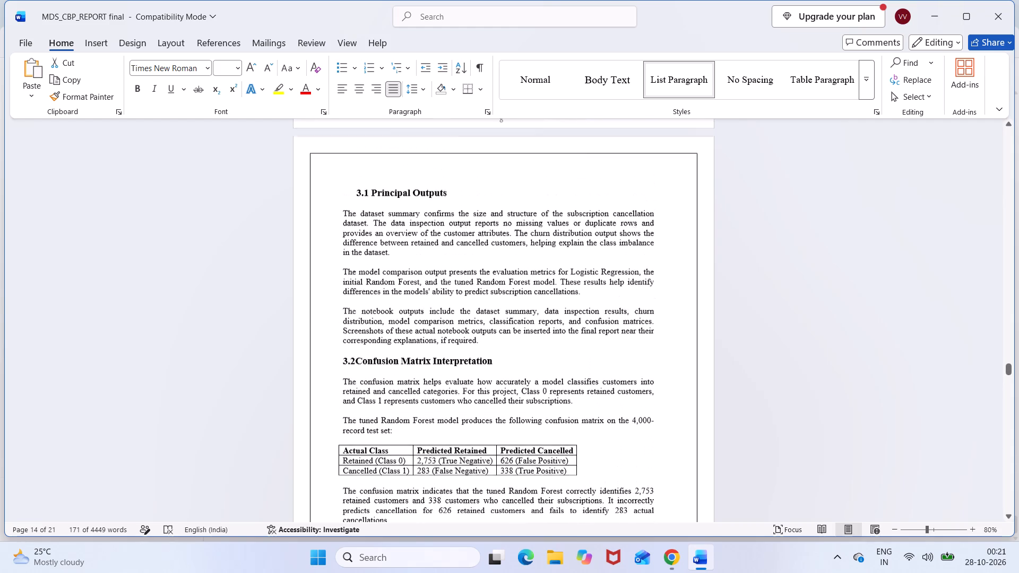
pyautogui.scroll(12, 530, 404)
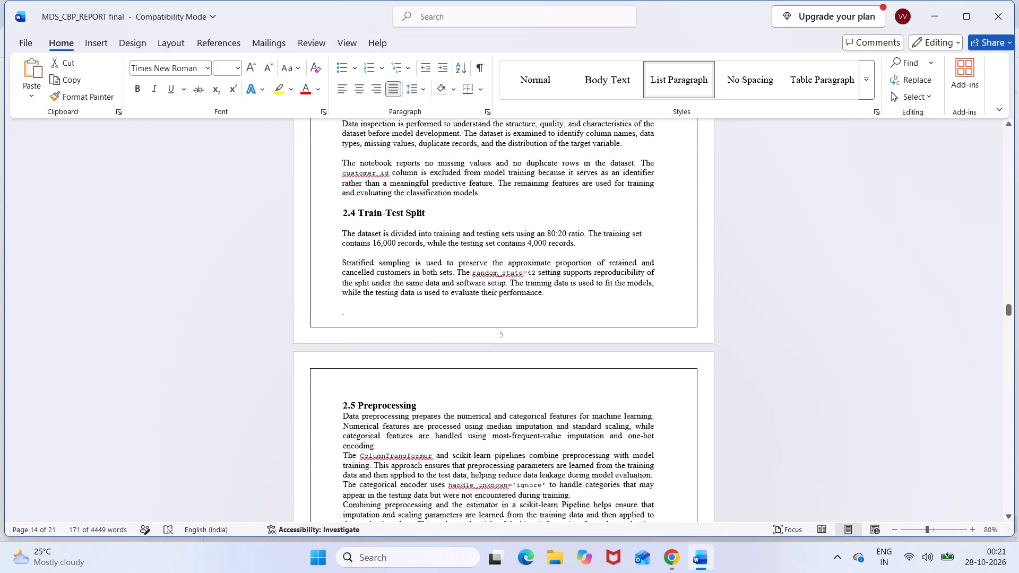
pyautogui.scroll(15, 530, 404)
pyautogui.scroll(8, 530, 404)
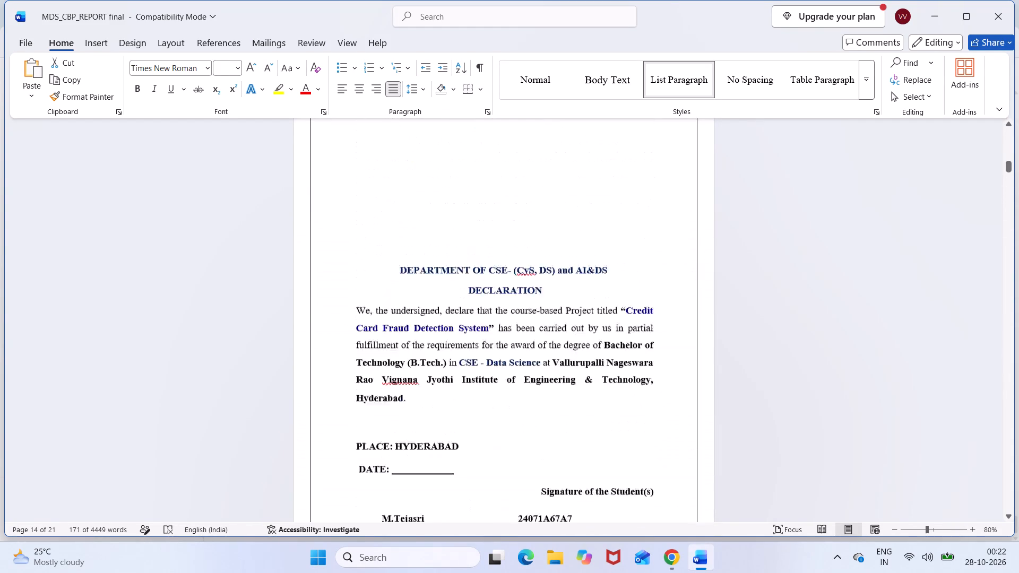
pyautogui.scroll(11, 530, 404)
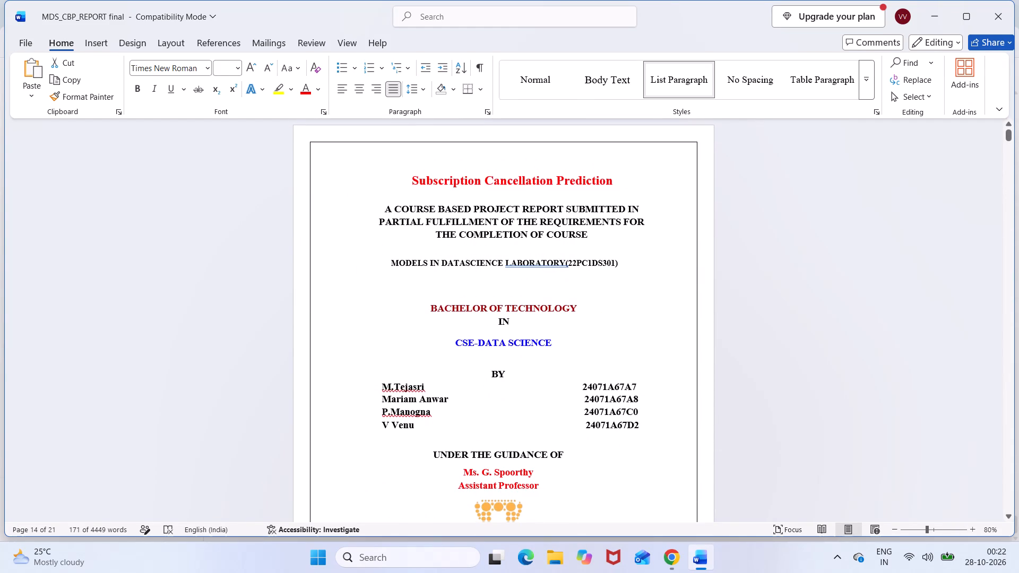
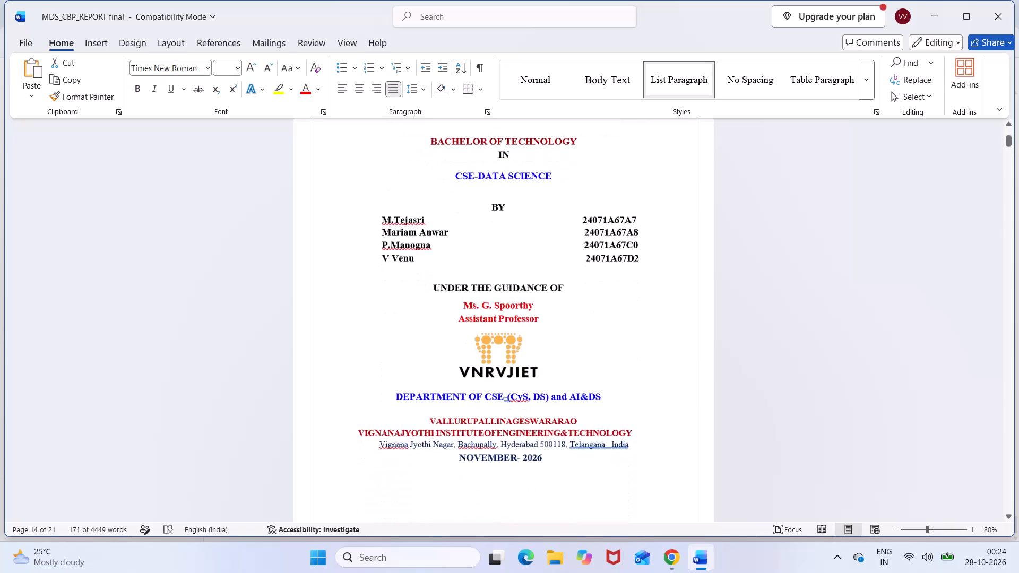
# Check the page layout and paragraph alignment from the title page through to the references, returning to Chapter 5 Conclusions.
pyautogui.scroll(1, 530, 404)
pyautogui.scroll(-2, 530, 404)
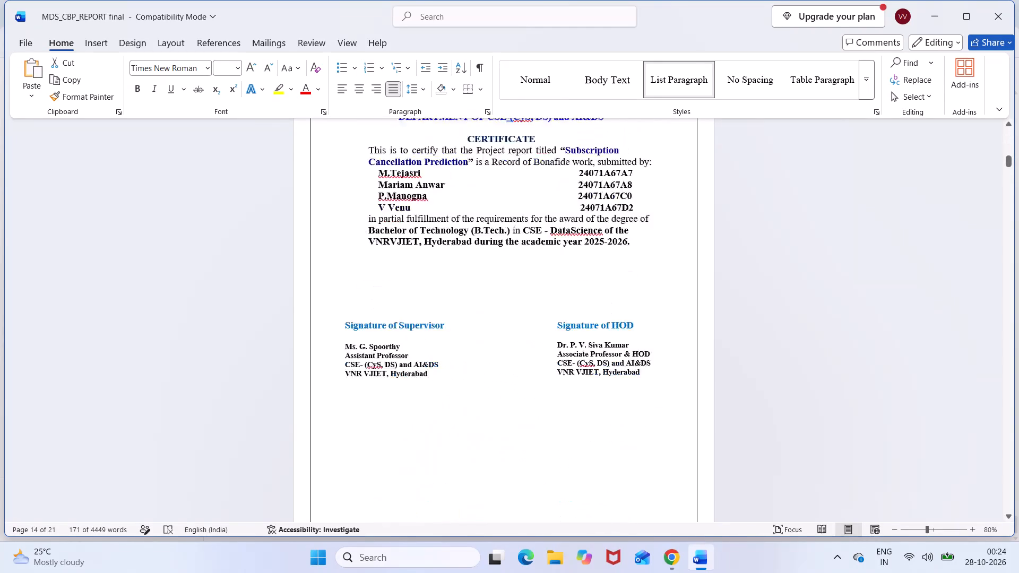
pyautogui.scroll(-11, 530, 404)
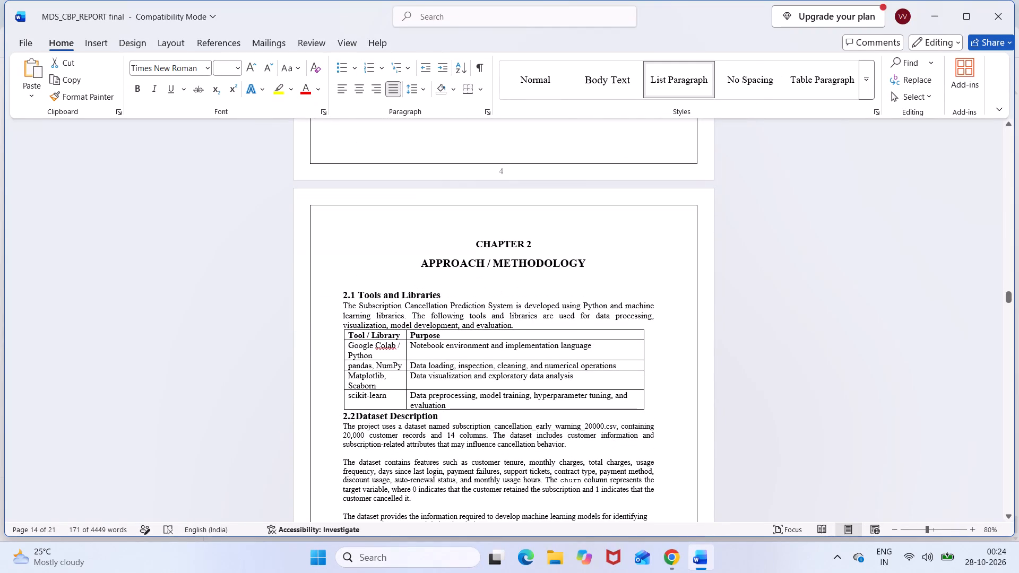
pyautogui.scroll(-20, 602, 325)
pyautogui.scroll(-2, 602, 325)
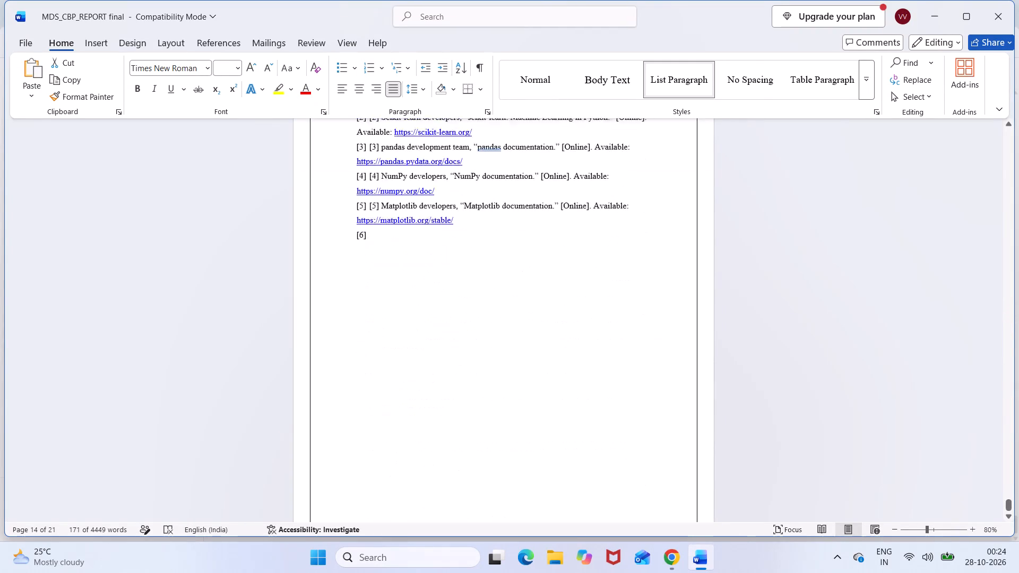
pyautogui.scroll(-5, 602, 325)
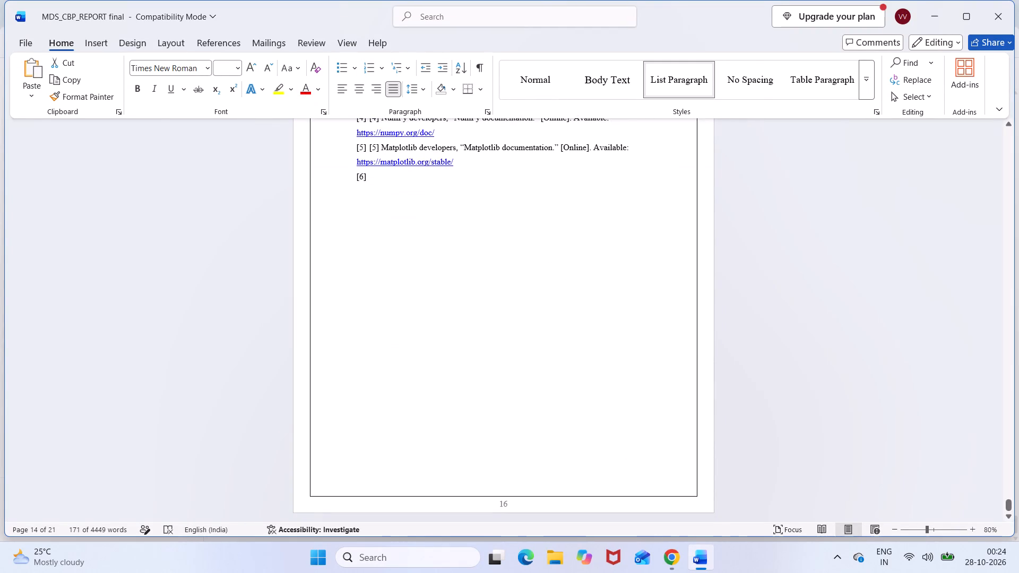
pyautogui.scroll(12, 308, 214)
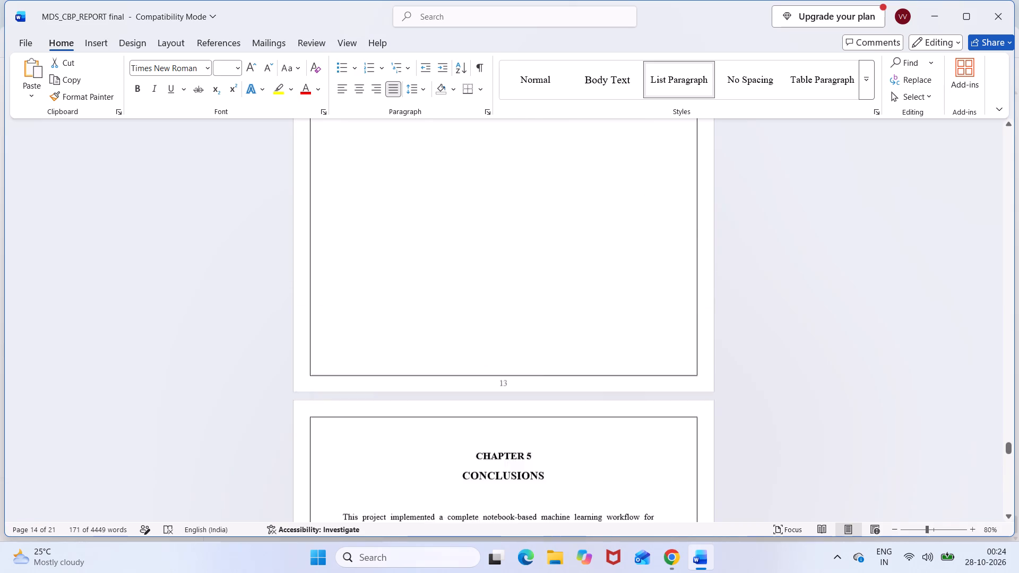
pyautogui.scroll(1, 308, 214)
pyautogui.scroll(-6, 308, 214)
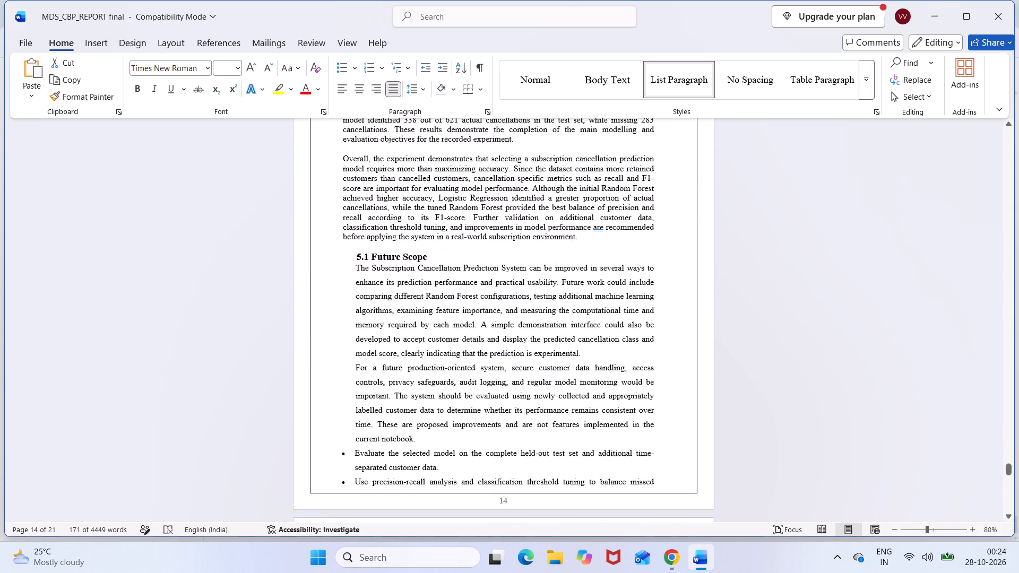
pyautogui.scroll(-1, 308, 214)
pyautogui.scroll(3, 308, 214)
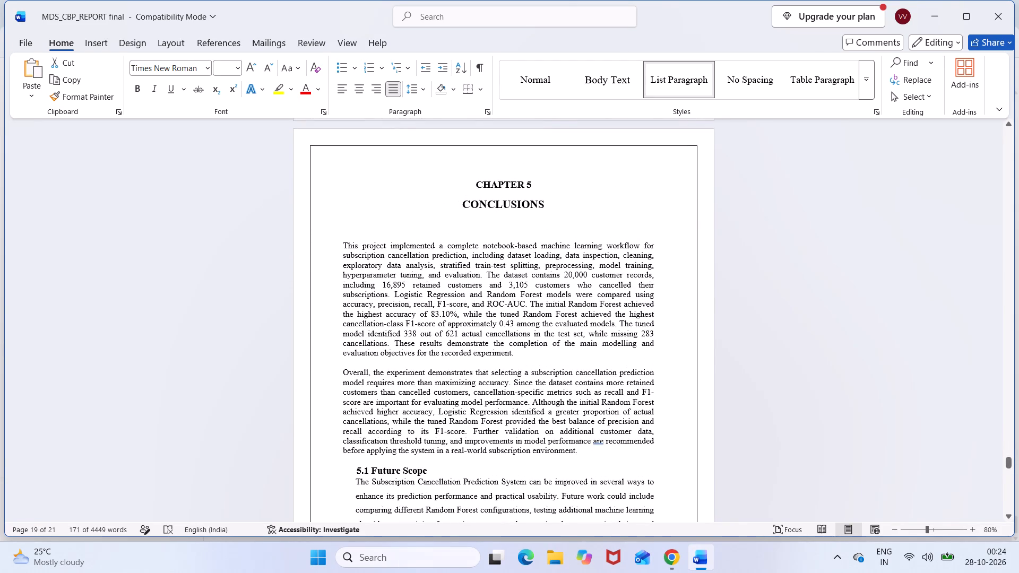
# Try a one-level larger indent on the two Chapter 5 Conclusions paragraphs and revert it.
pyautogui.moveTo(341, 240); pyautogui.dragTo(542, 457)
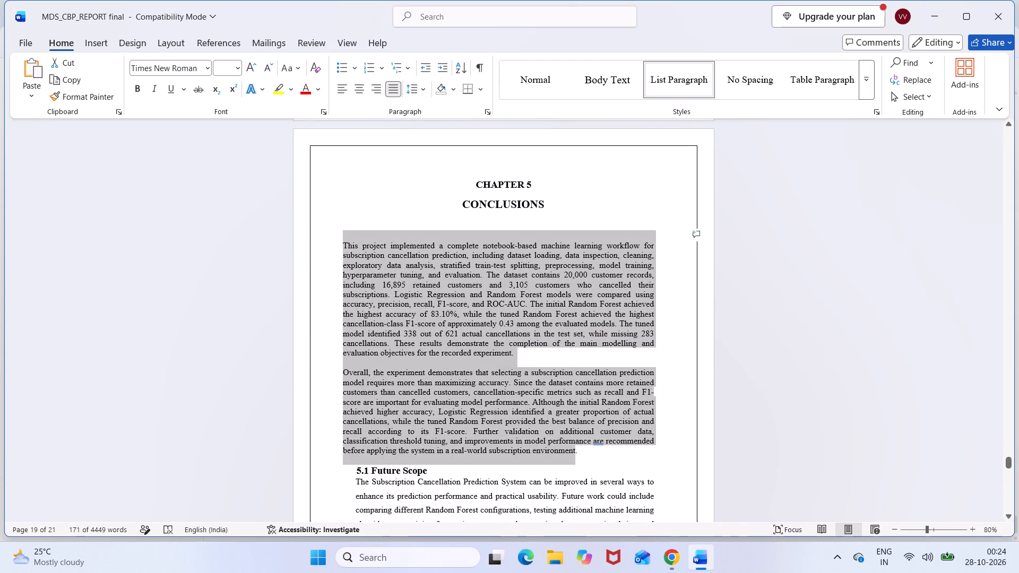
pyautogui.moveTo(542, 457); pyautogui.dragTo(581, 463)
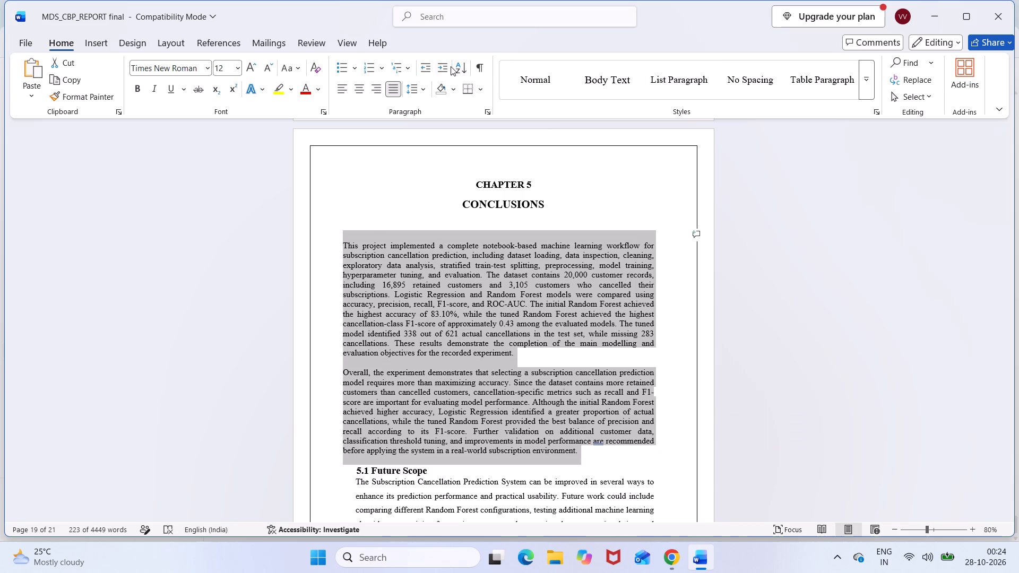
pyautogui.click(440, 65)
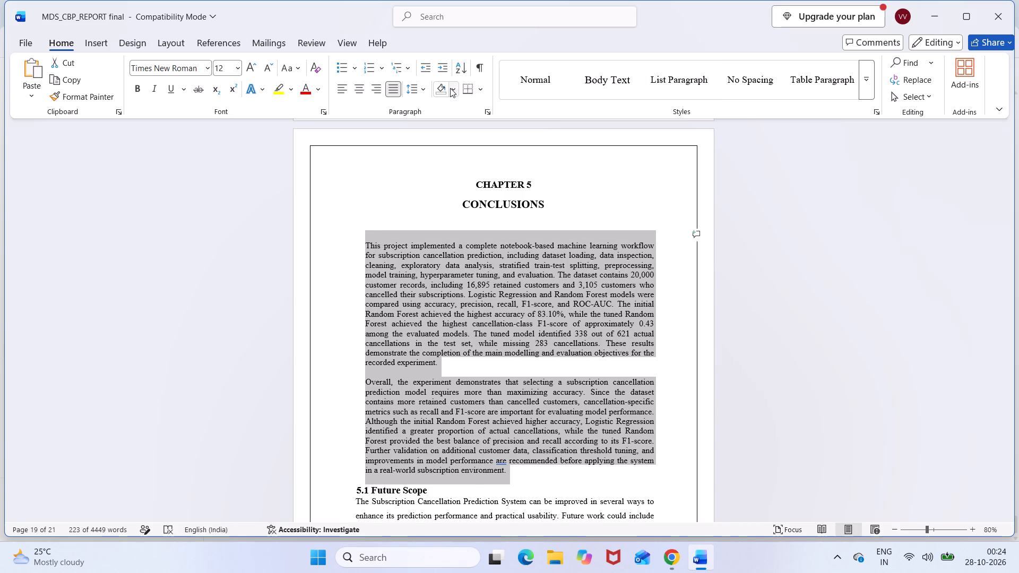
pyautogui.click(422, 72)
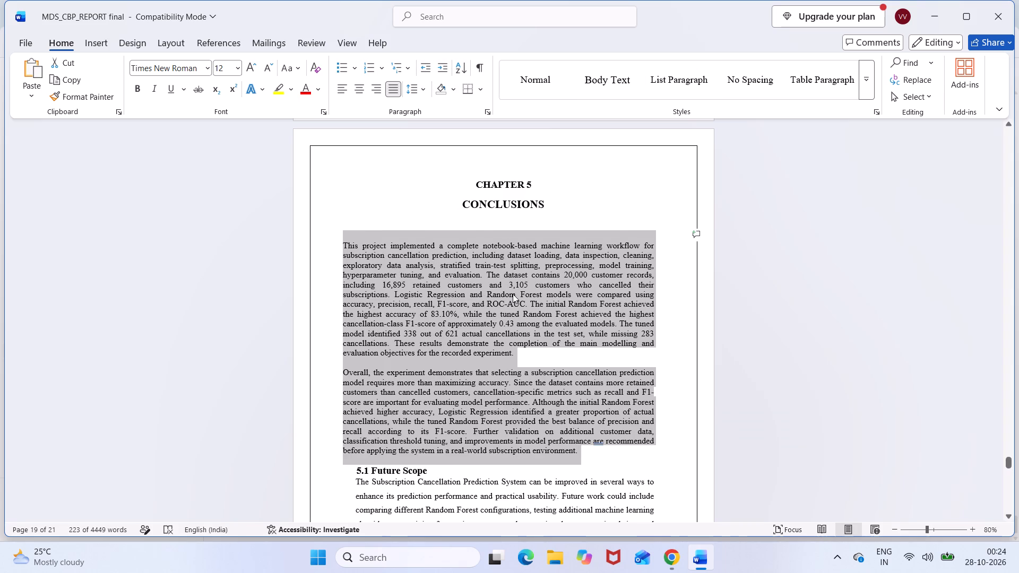
# Decrease the indent of the 5.1 Future Scope heading, its paragraphs and its bullet list until they align with the Conclusions paragraphs.
pyautogui.scroll(-2, 513, 294)
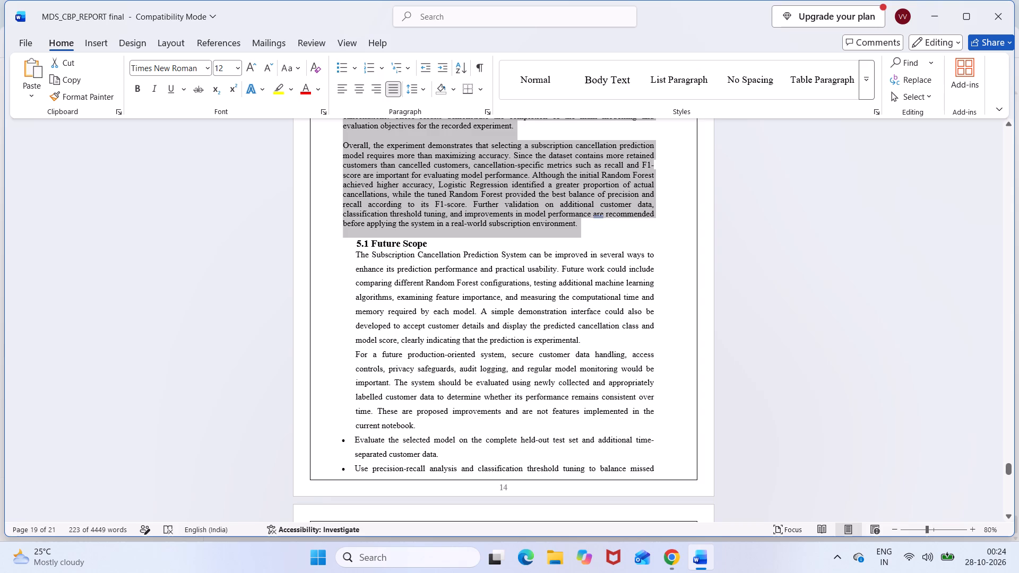
pyautogui.moveTo(355, 241); pyautogui.dragTo(571, 429)
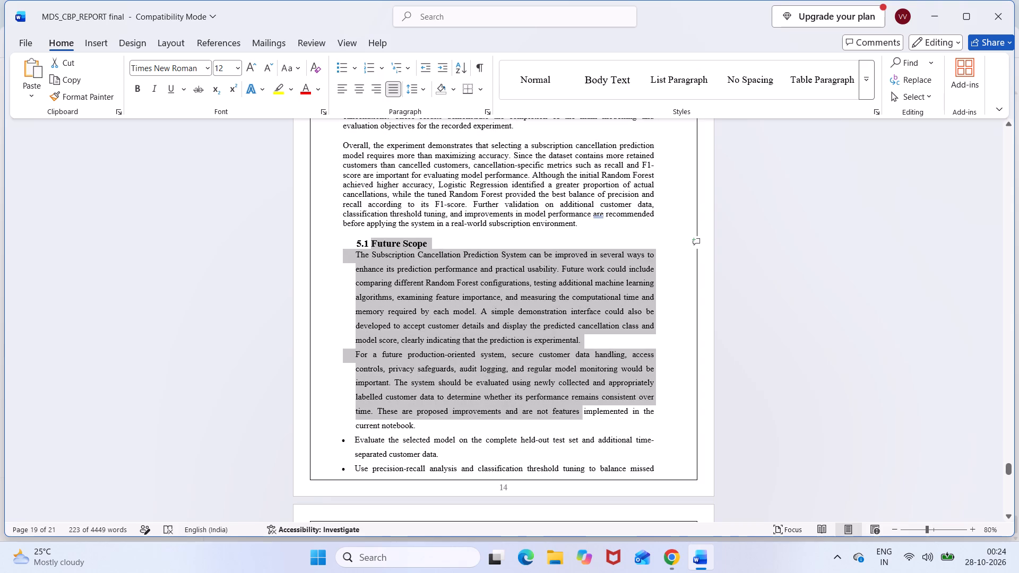
pyautogui.moveTo(571, 429); pyautogui.dragTo(590, 538)
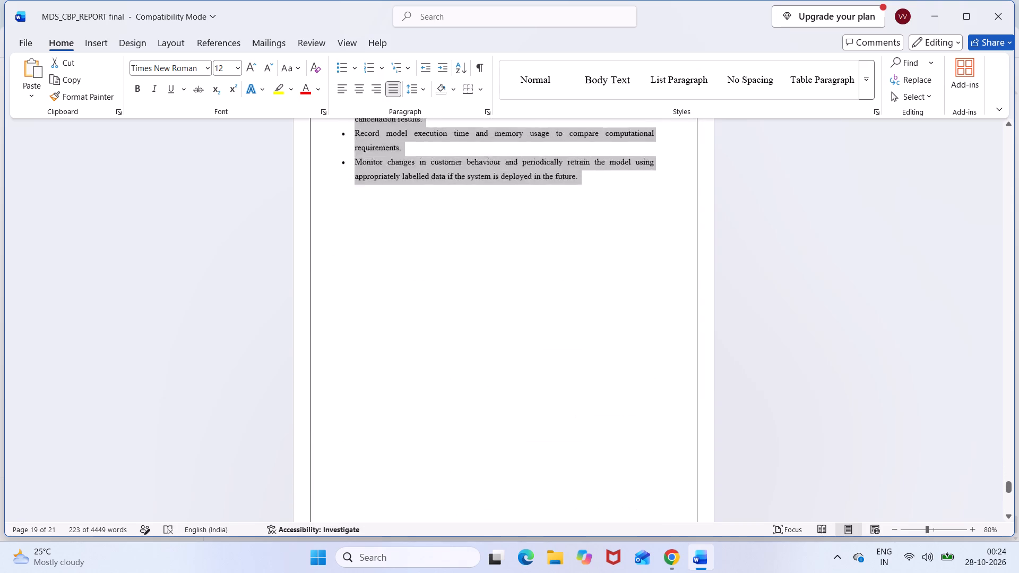
pyautogui.moveTo(590, 538); pyautogui.dragTo(546, 127)
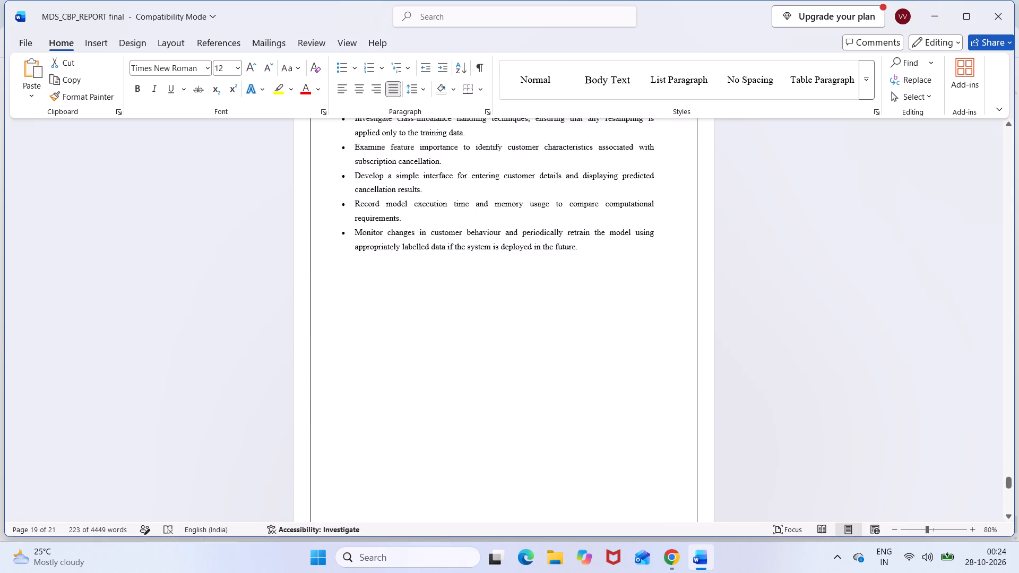
pyautogui.moveTo(546, 127); pyautogui.dragTo(579, 276)
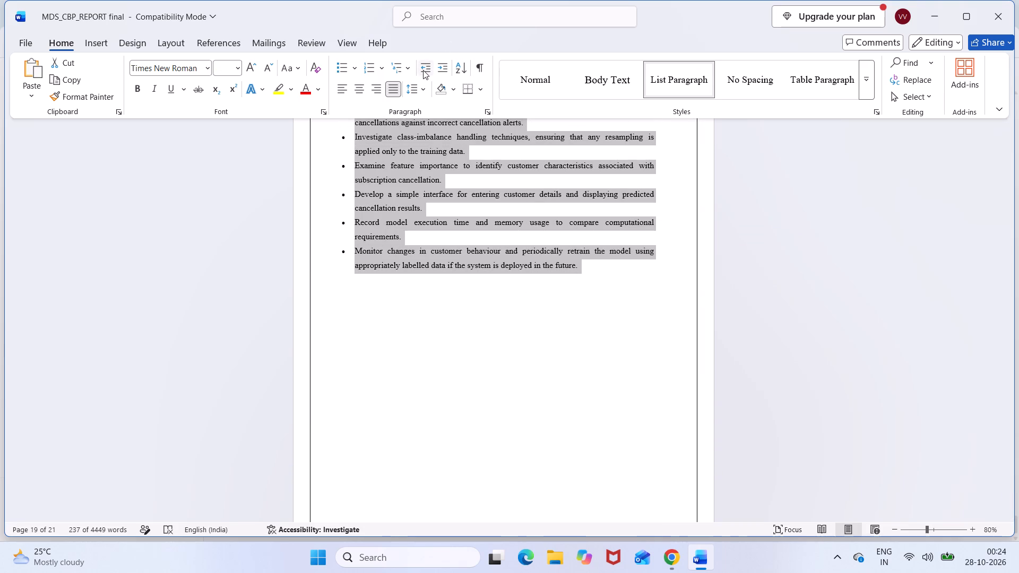
pyautogui.click(423, 70)
pyautogui.scroll(3, 464, 298)
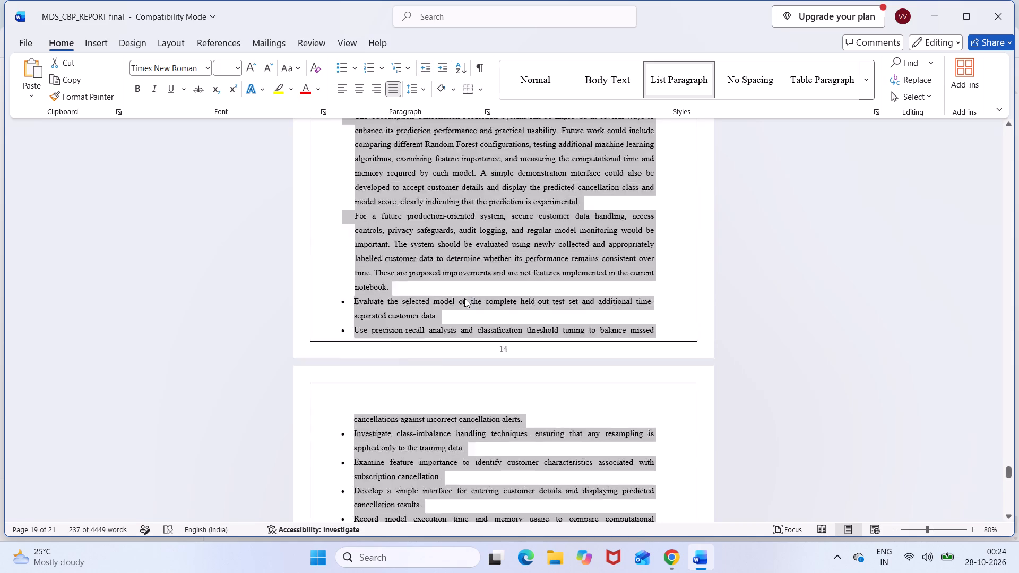
pyautogui.scroll(3, 464, 298)
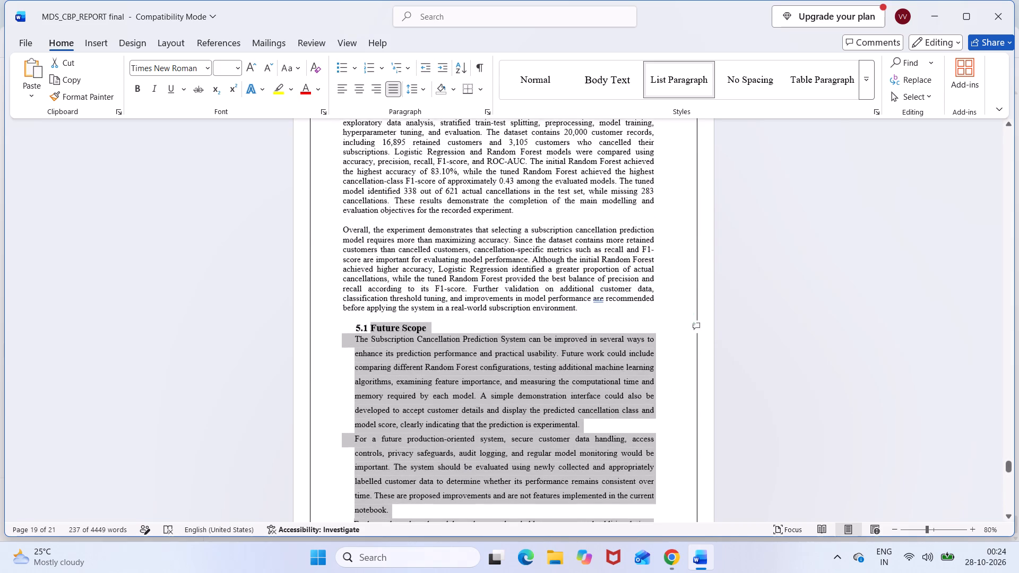
pyautogui.scroll(1, 464, 298)
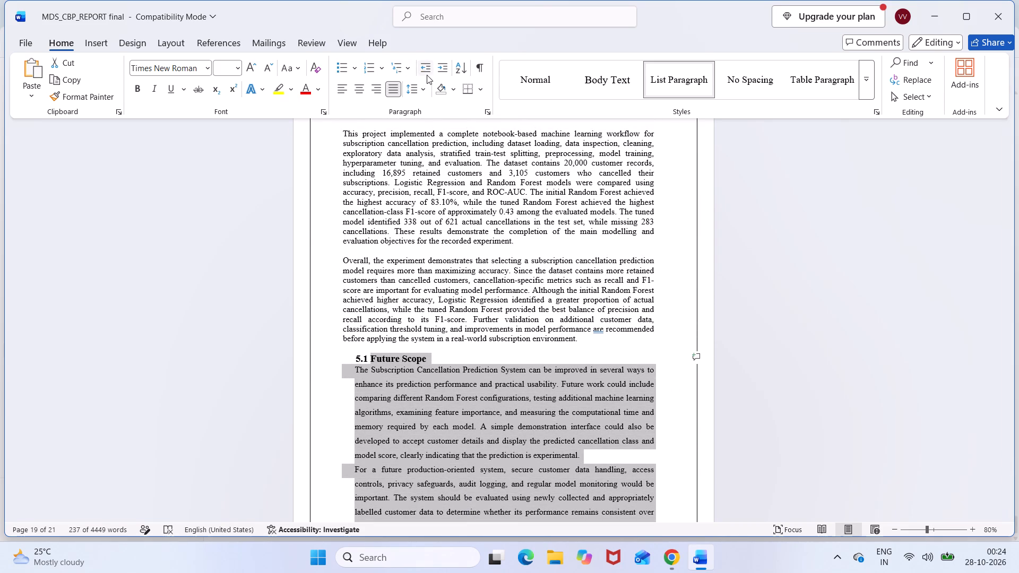
pyautogui.click(425, 69)
pyautogui.doubleClick(425, 69)
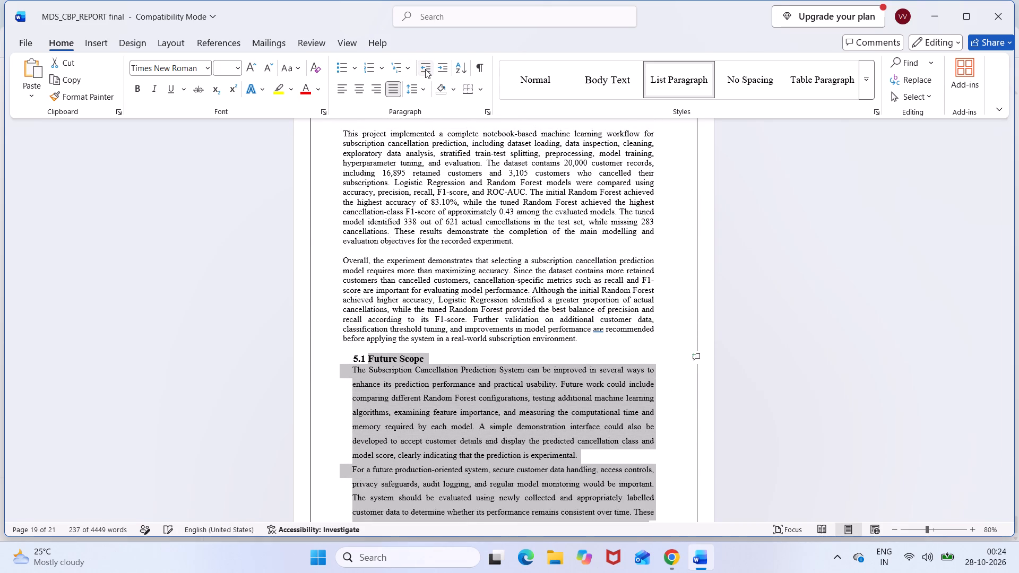
pyautogui.click(425, 69)
pyautogui.tripleClick(425, 69)
pyautogui.tripleClick(425, 69)
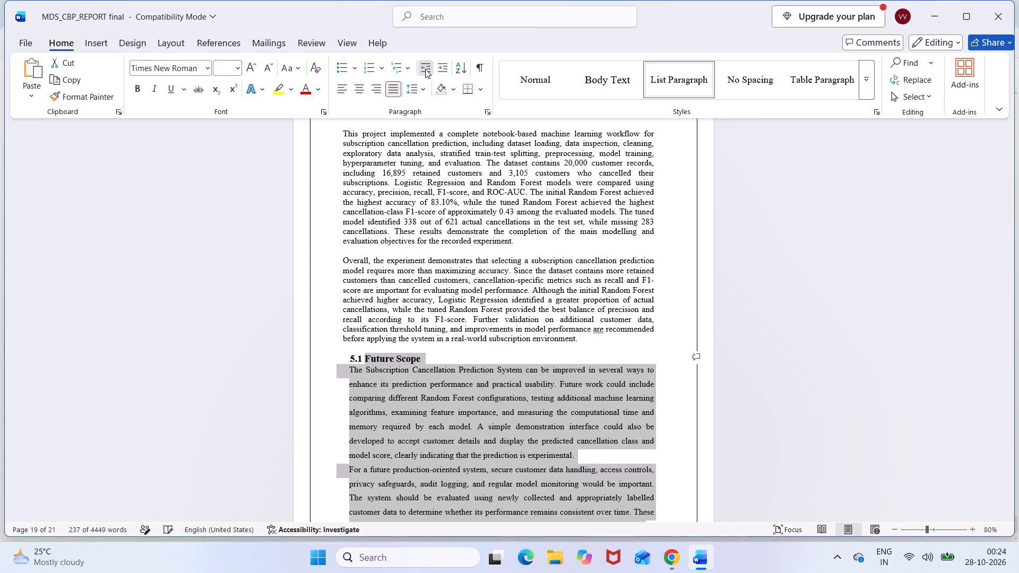
pyautogui.tripleClick(425, 69)
pyautogui.click(425, 69)
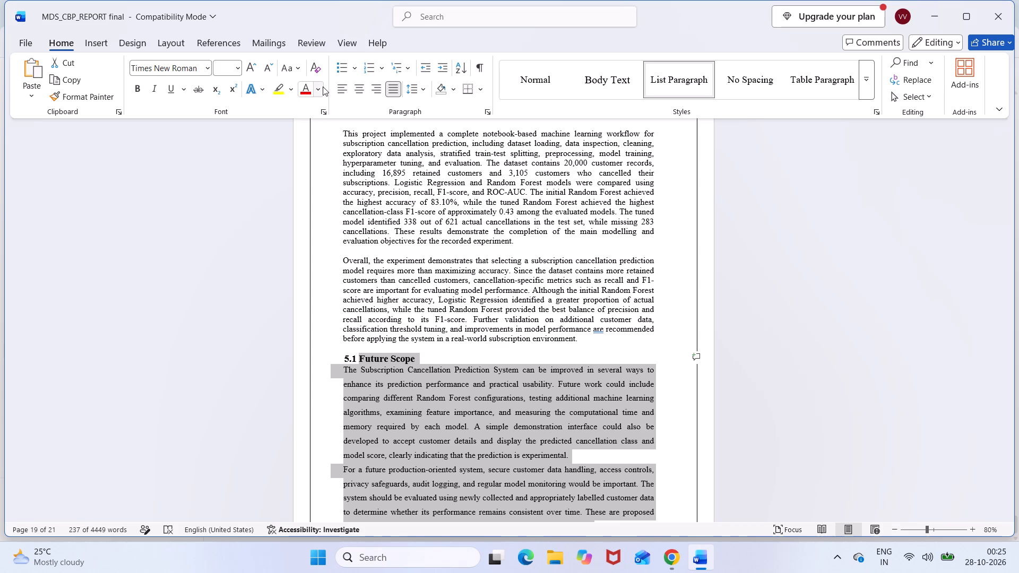
# Compare the paragraph indents in sections 4.4 and 4.5 with those in Chapter 5.
pyautogui.scroll(8, 443, 247)
pyautogui.scroll(-1, 443, 247)
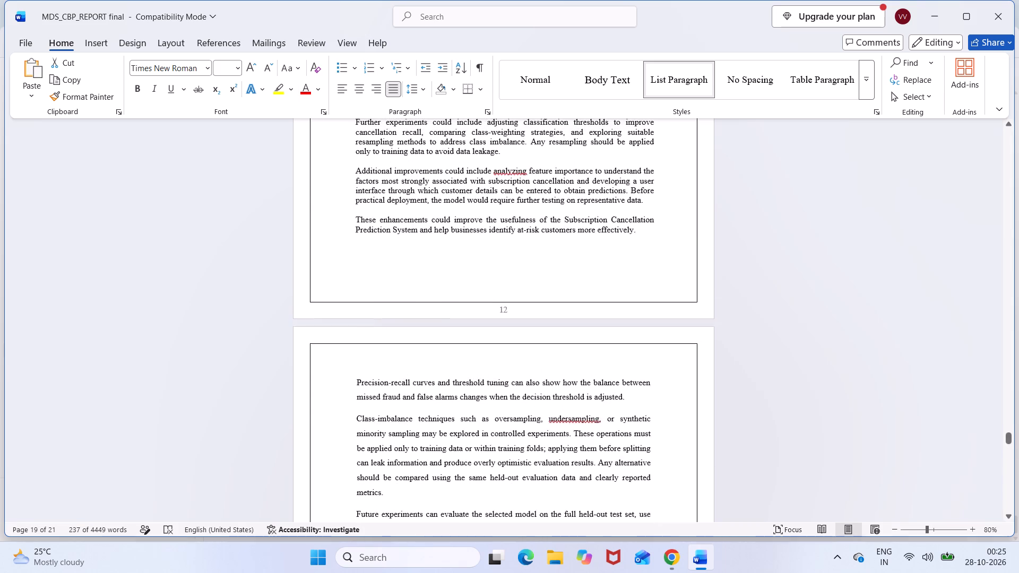
pyautogui.scroll(-4, 443, 247)
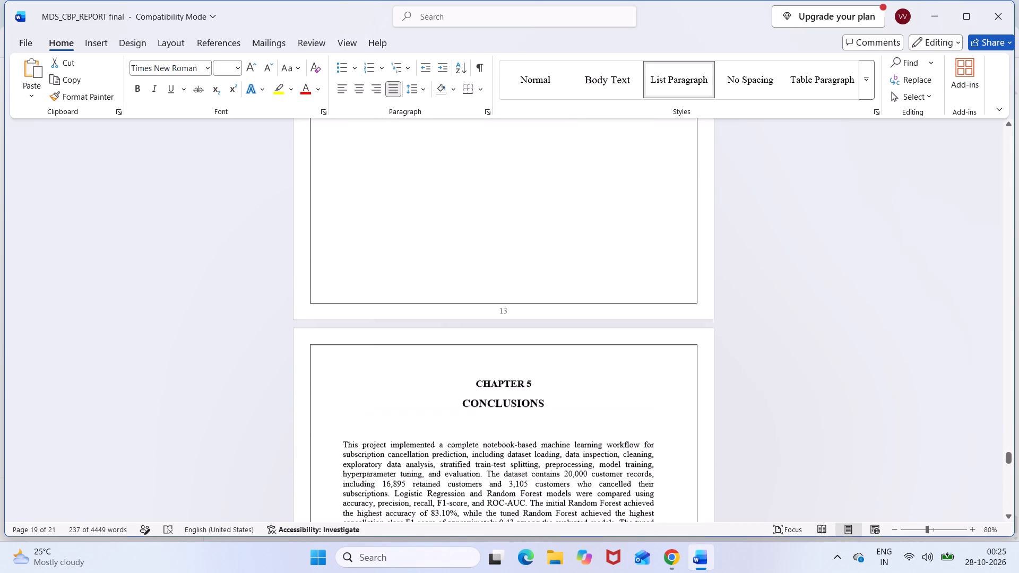
pyautogui.scroll(-1, 443, 247)
pyautogui.scroll(5, 438, 271)
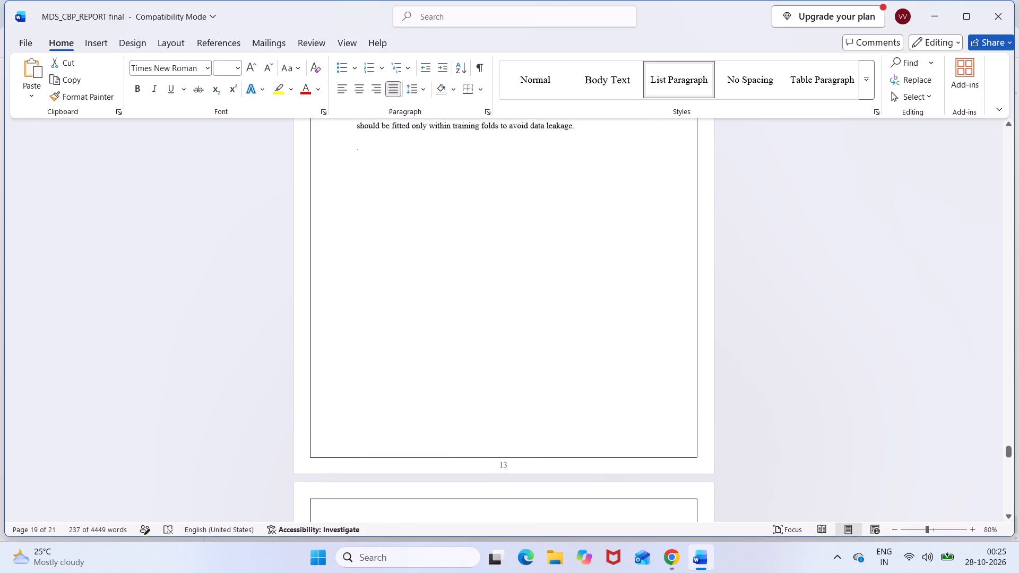
pyautogui.scroll(5, 438, 271)
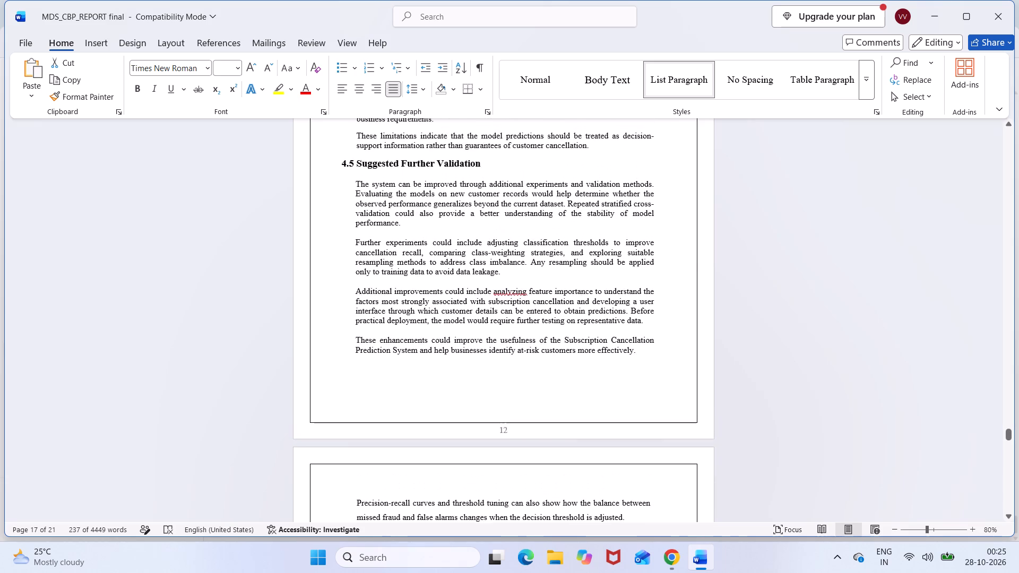
pyautogui.scroll(4, 438, 271)
pyautogui.scroll(-1, 438, 271)
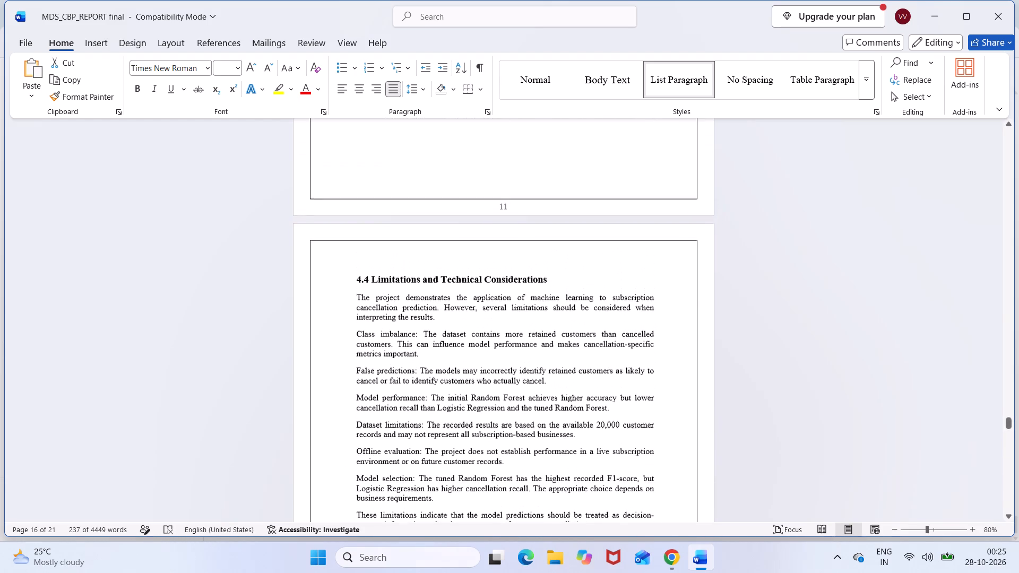
pyautogui.scroll(-2, 438, 271)
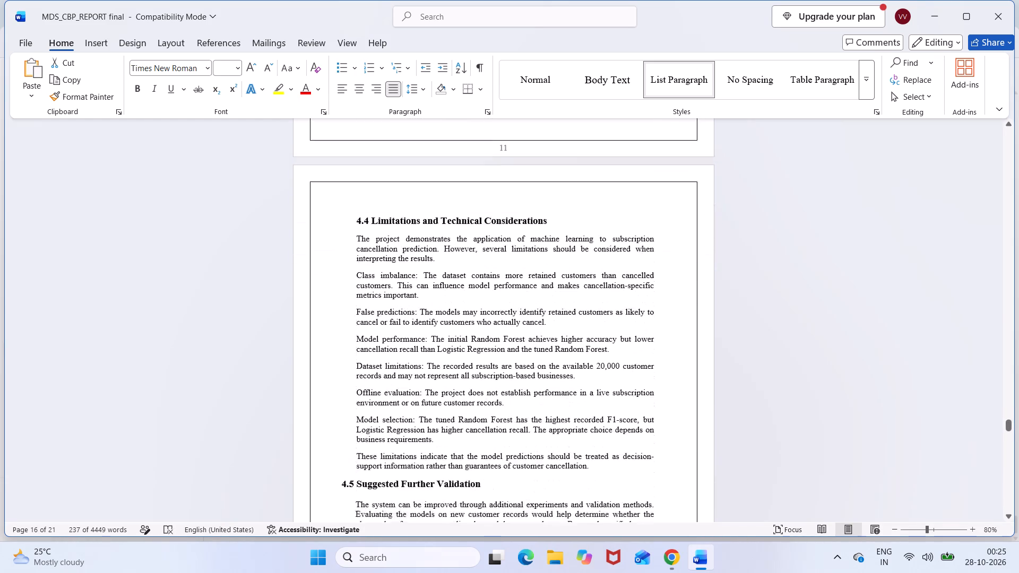
pyautogui.scroll(-1, 438, 271)
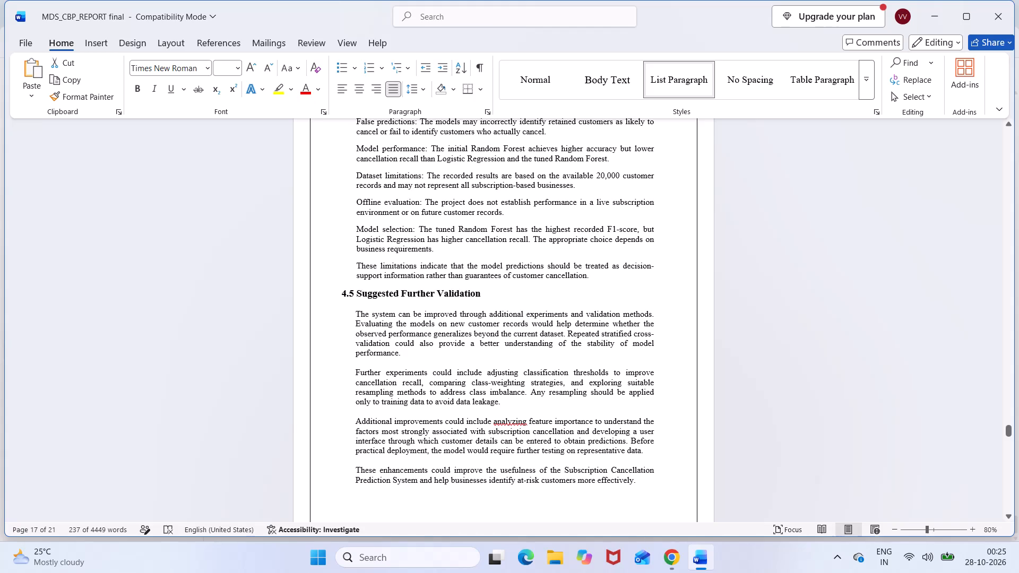
pyautogui.scroll(-2, 500, 392)
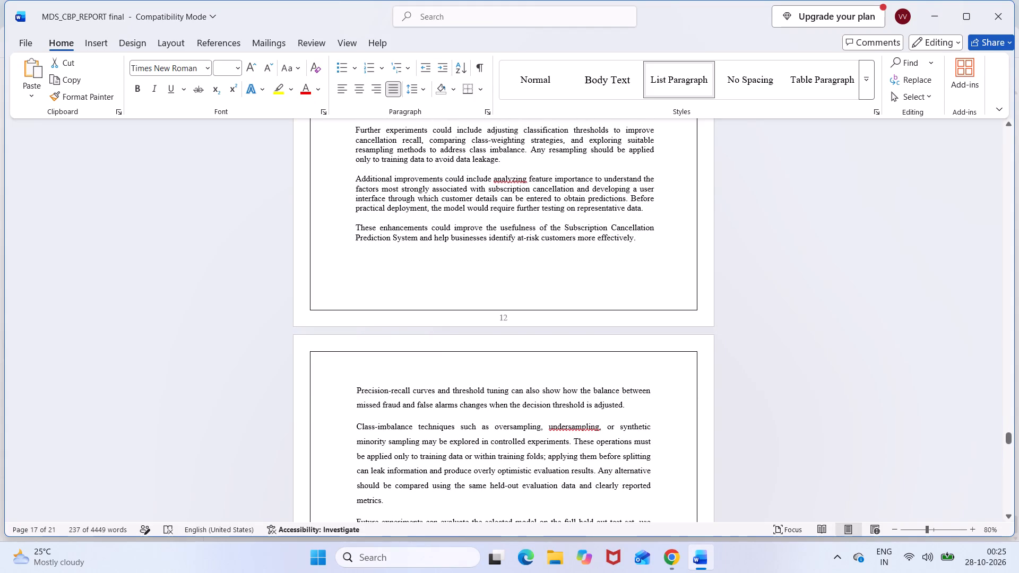
# Decrease the indent of the body paragraphs under 4.5 Suggested Further Validation by one level, including those continuing on page 13.
pyautogui.scroll(-1, 543, 479)
pyautogui.moveTo(586, 377); pyautogui.dragTo(492, 272)
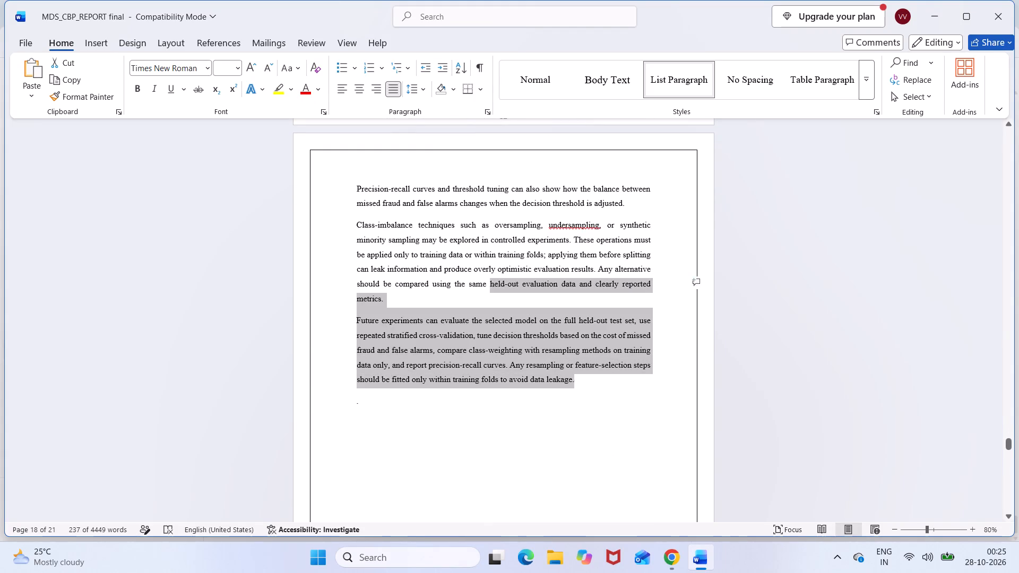
pyautogui.moveTo(492, 272); pyautogui.dragTo(411, 244)
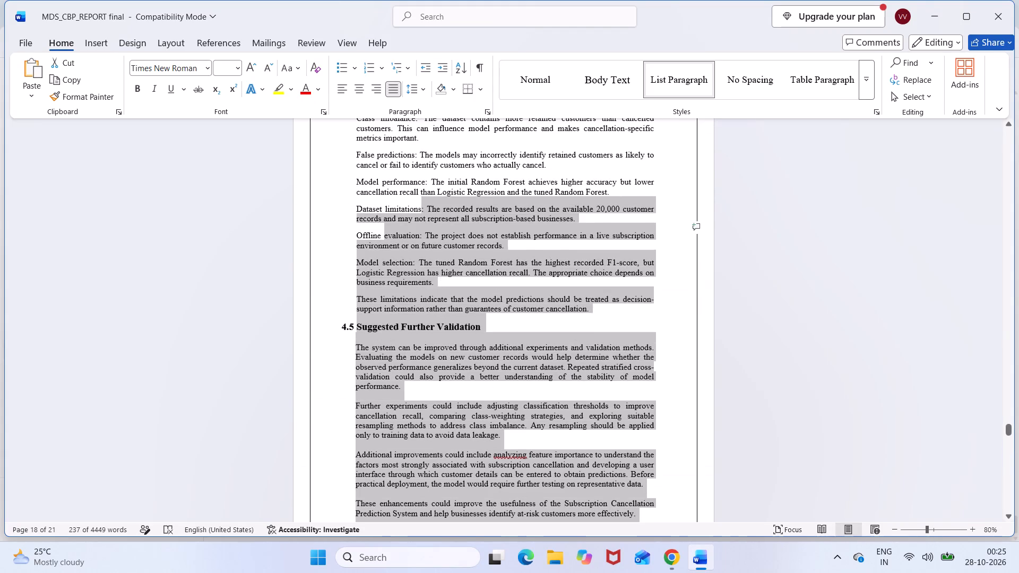
pyautogui.moveTo(411, 244); pyautogui.dragTo(352, 345)
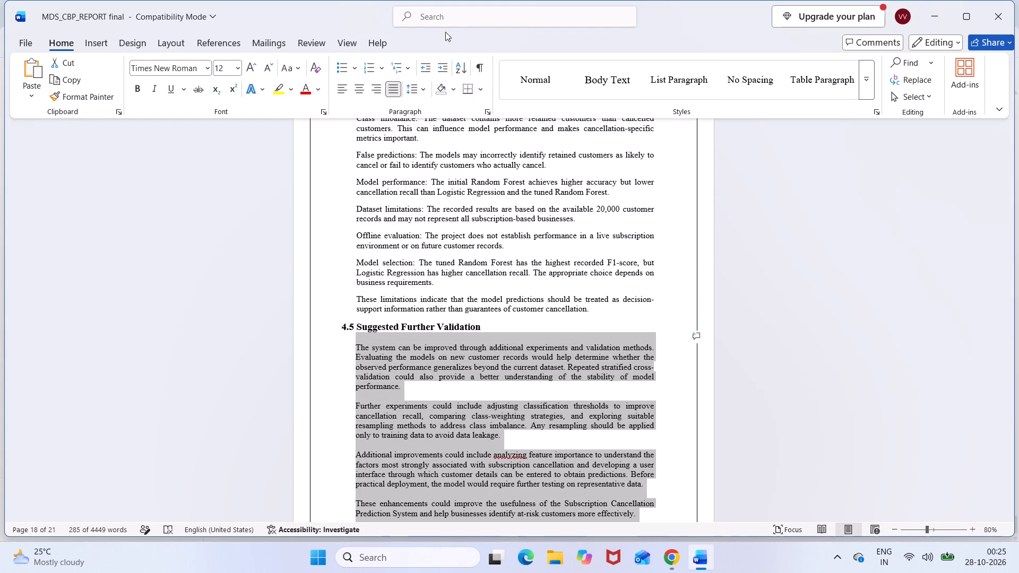
pyautogui.click(428, 72)
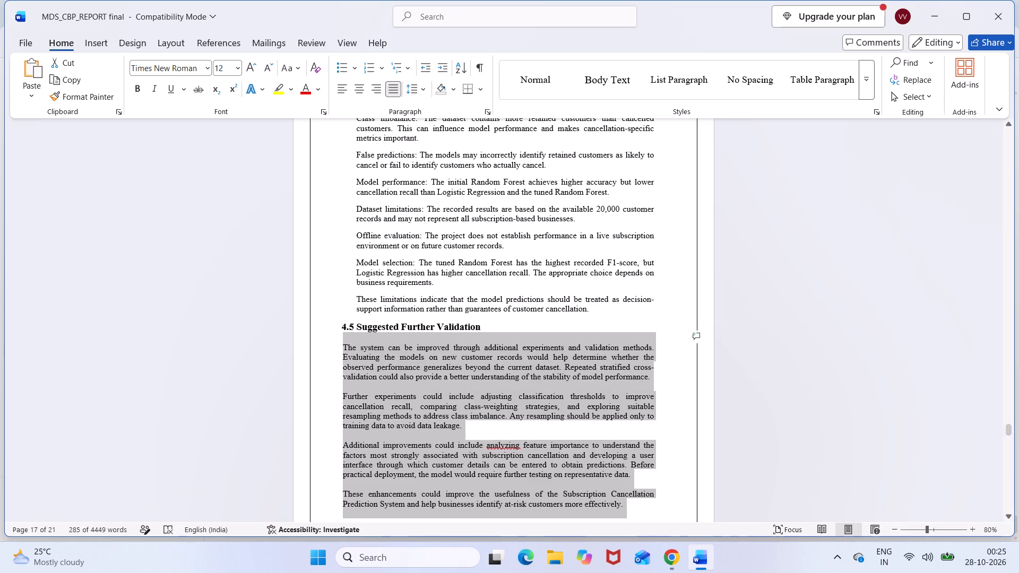
# Decrease the indent of the 4.4 Limitations and Technical Considerations heading, its paragraphs and the 4.5 heading by one level.
pyautogui.click(592, 315)
pyautogui.moveTo(592, 315); pyautogui.dragTo(399, 115)
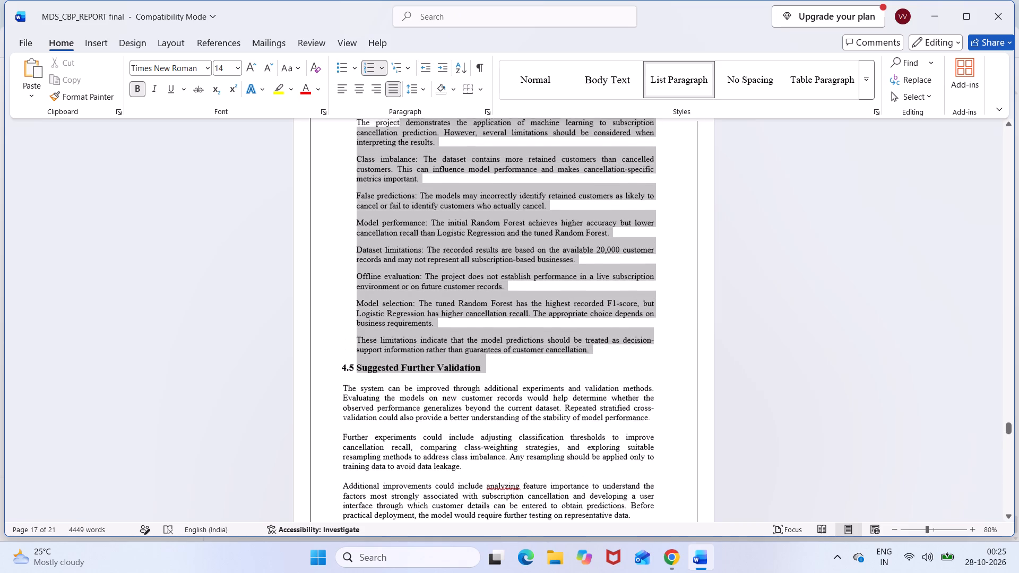
pyautogui.moveTo(399, 115); pyautogui.dragTo(352, 180)
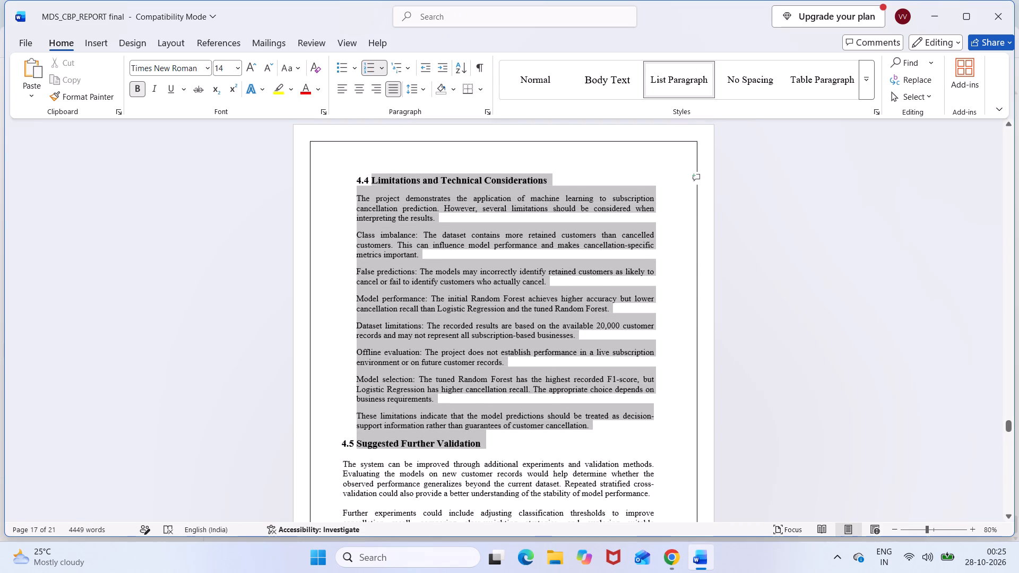
pyautogui.moveTo(352, 180); pyautogui.dragTo(352, 180)
pyautogui.click(417, 61)
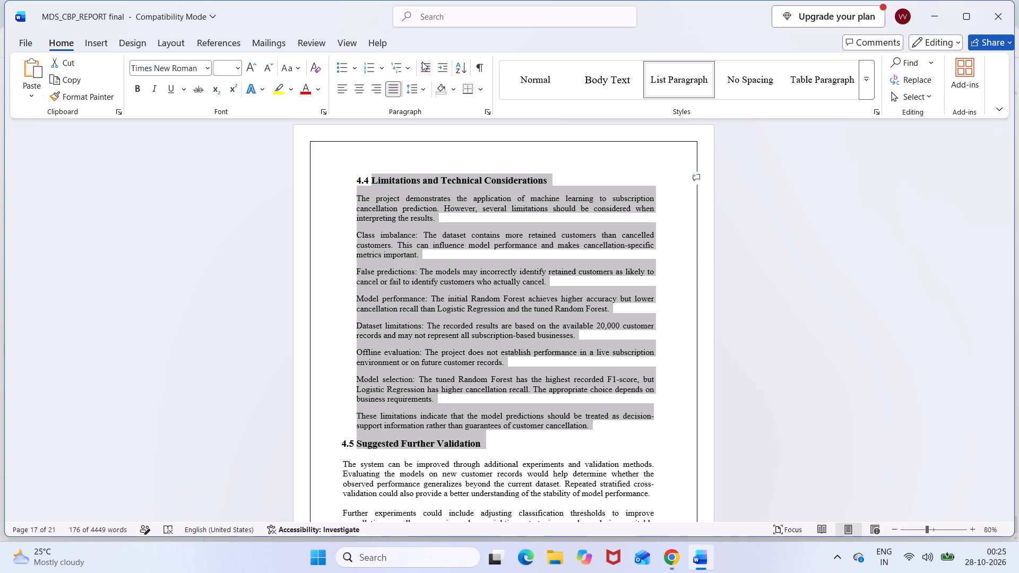
pyautogui.click(422, 62)
pyautogui.scroll(-2, 481, 237)
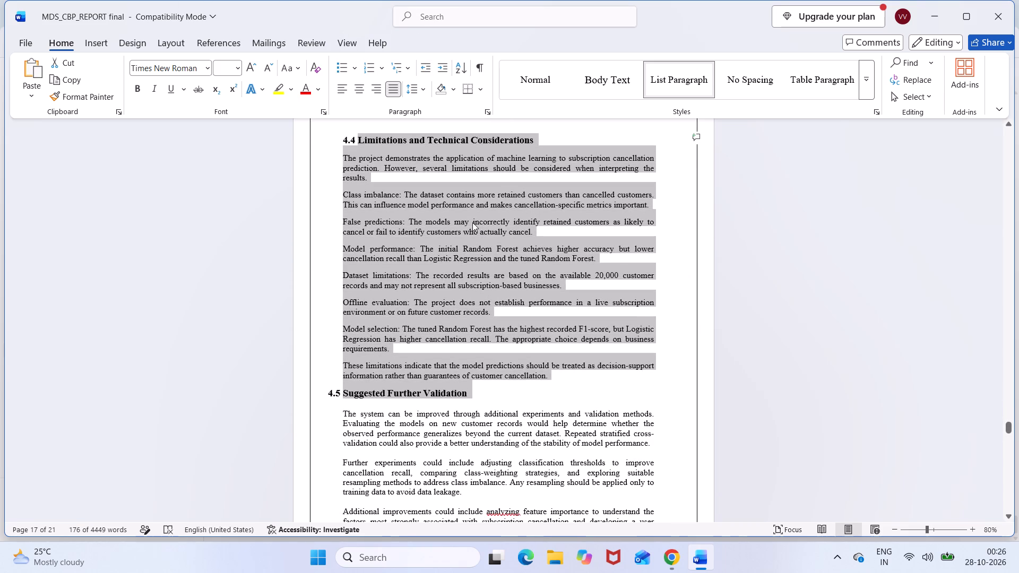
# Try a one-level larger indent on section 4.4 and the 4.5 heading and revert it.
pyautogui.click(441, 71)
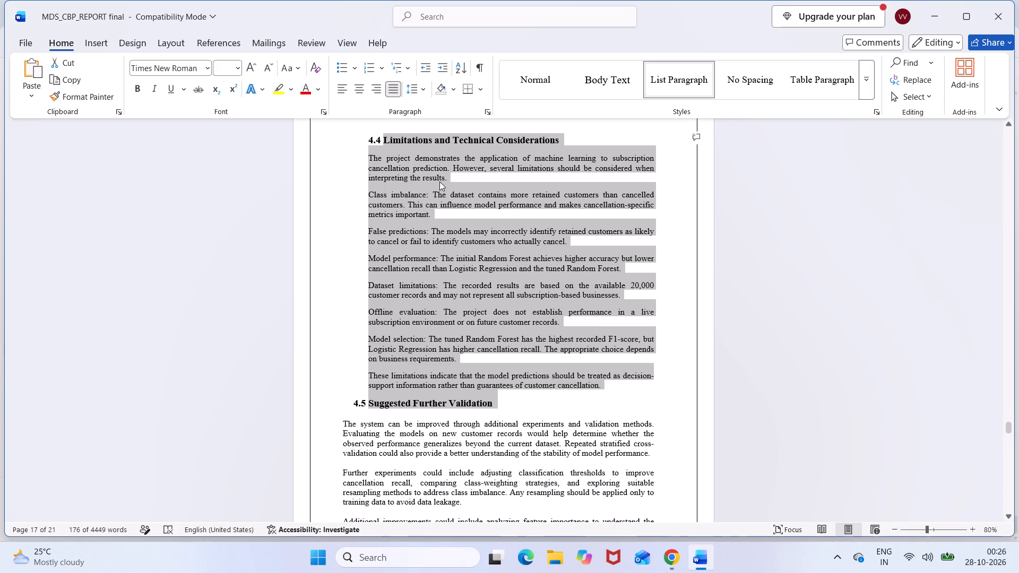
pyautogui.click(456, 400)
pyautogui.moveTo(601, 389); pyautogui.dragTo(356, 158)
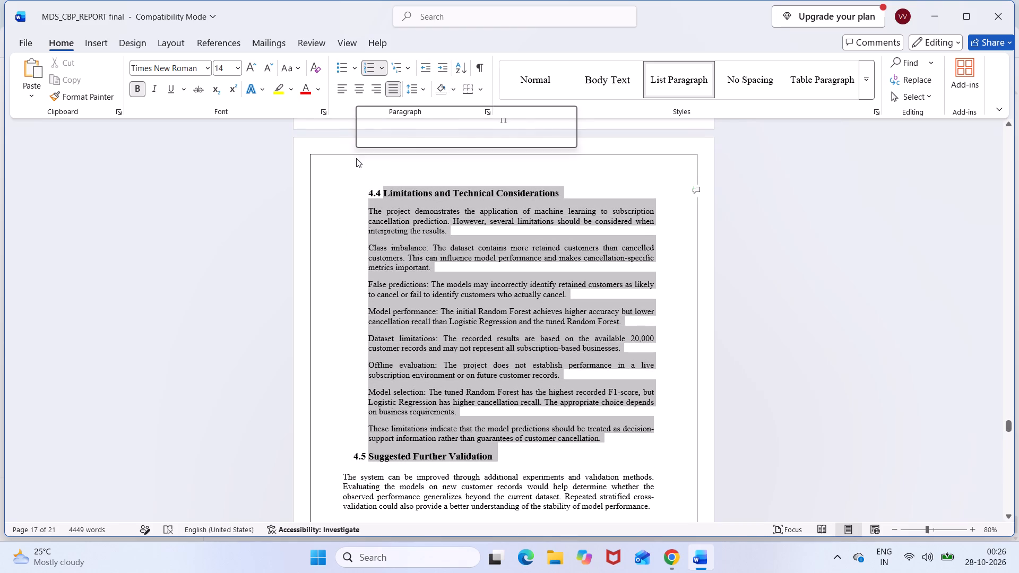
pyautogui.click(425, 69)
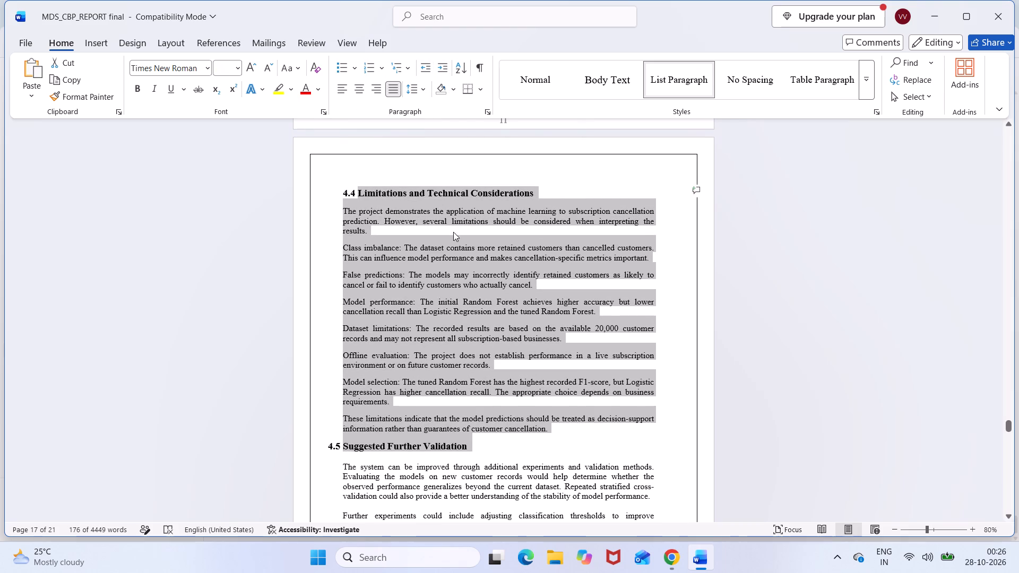
# Increase the list indent of the Suggested Further Validation heading by one level.
pyautogui.click(502, 425)
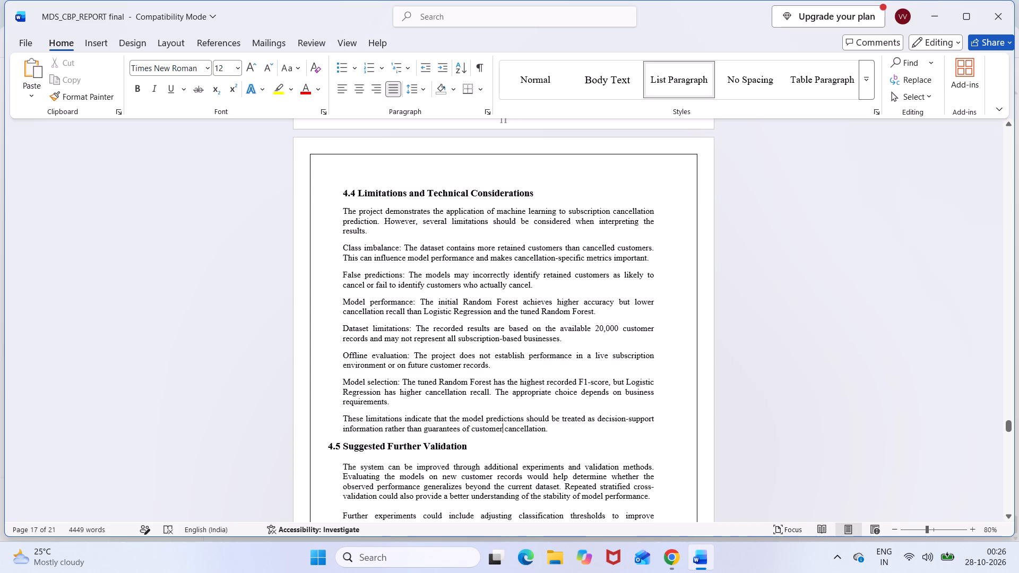
pyautogui.moveTo(327, 446); pyautogui.dragTo(457, 445)
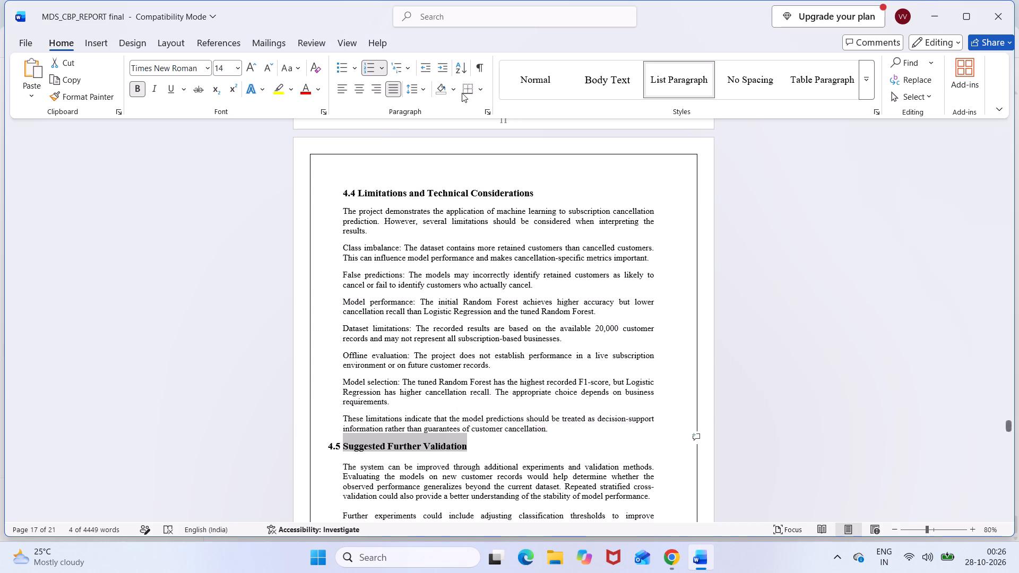
pyautogui.click(444, 70)
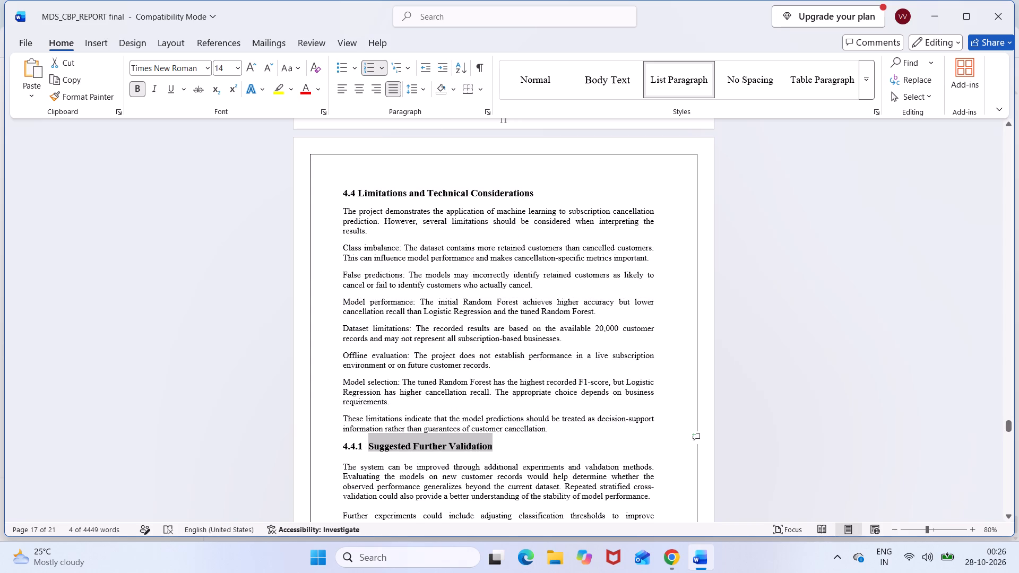
pyautogui.click(488, 289)
# Decrease the indent of the 4.3 Validation Against Objectives heading and its two paragraphs in several small increments.
pyautogui.scroll(3, 488, 289)
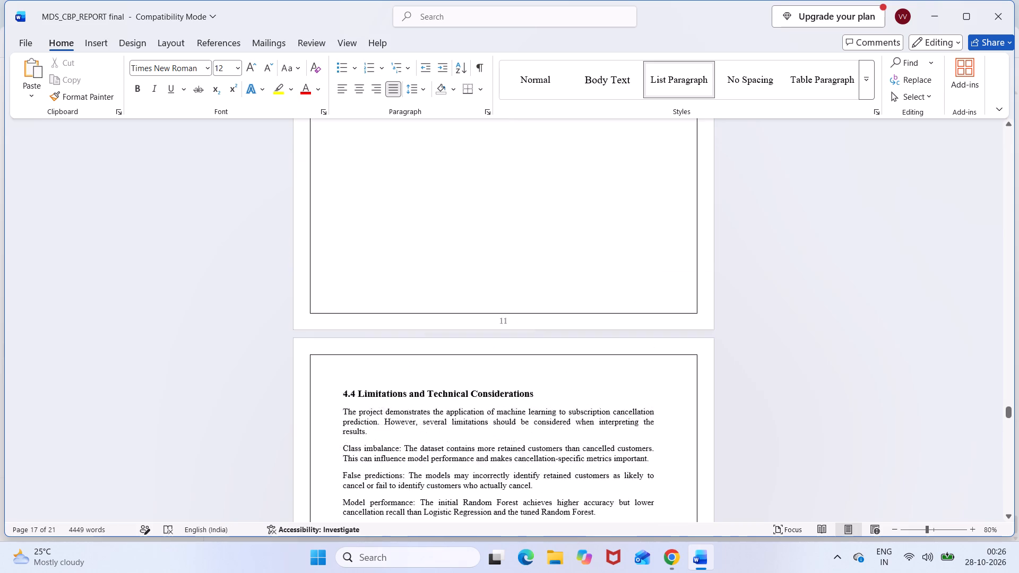
pyautogui.scroll(2, 488, 289)
pyautogui.scroll(-3, 488, 289)
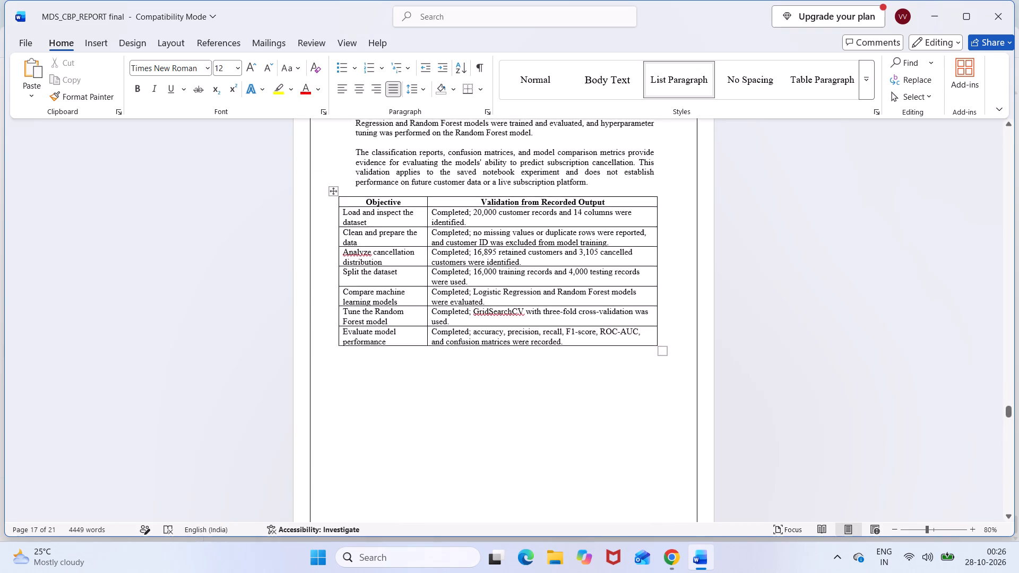
pyautogui.scroll(2, 488, 289)
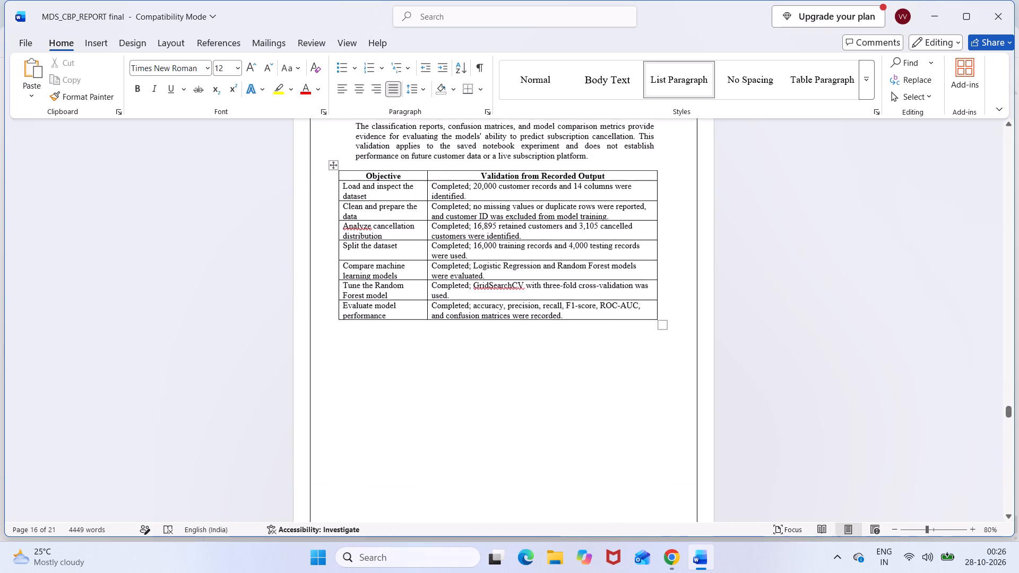
pyautogui.scroll(1, 488, 289)
pyautogui.moveTo(591, 254); pyautogui.dragTo(508, 187)
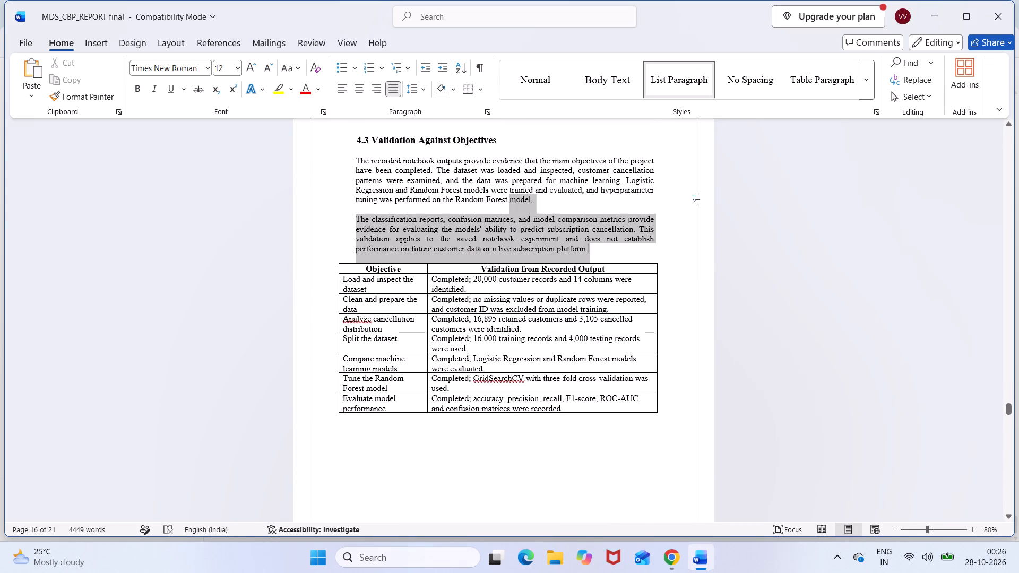
pyautogui.moveTo(508, 187); pyautogui.dragTo(400, 132)
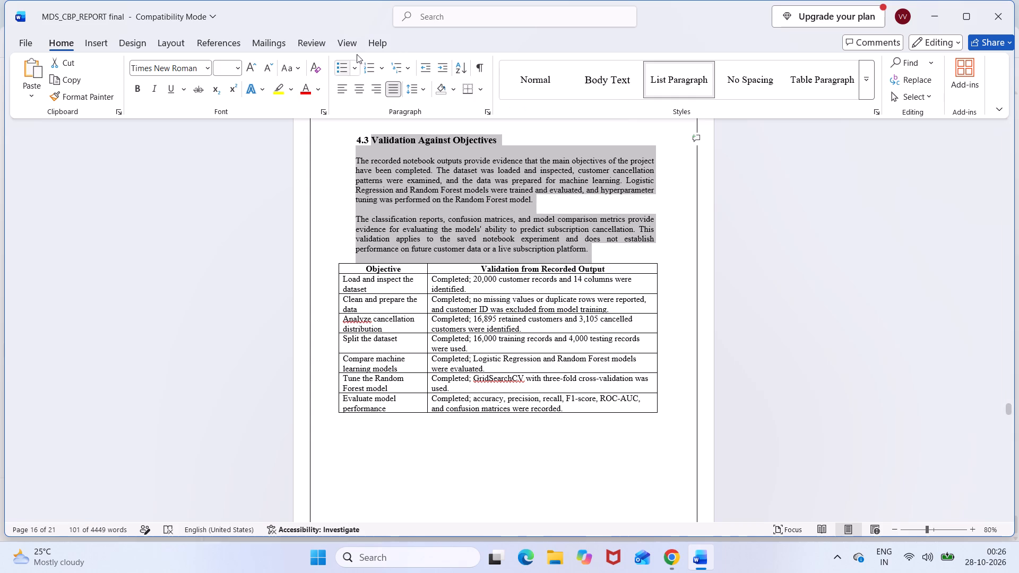
pyautogui.click(424, 72)
pyautogui.click(424, 72)
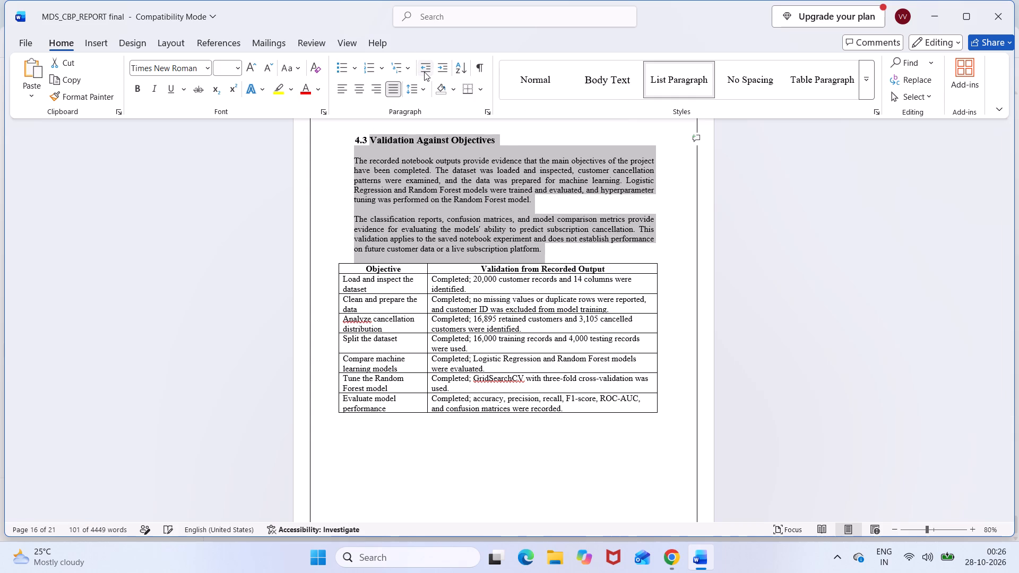
pyautogui.doubleClick(424, 72)
pyautogui.doubleClick(424, 72)
pyautogui.click(424, 72)
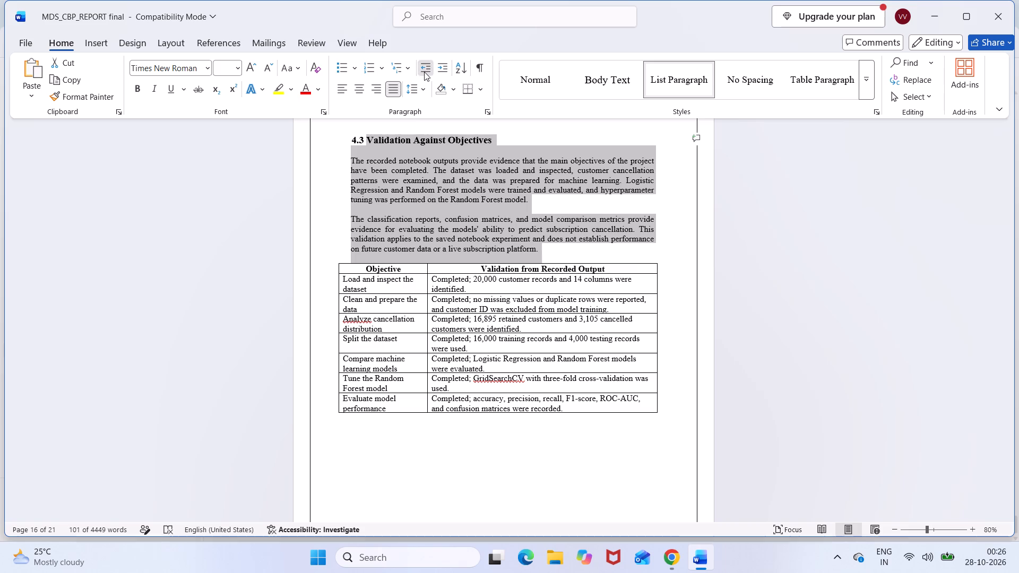
pyautogui.click(424, 72)
pyautogui.click(424, 72)
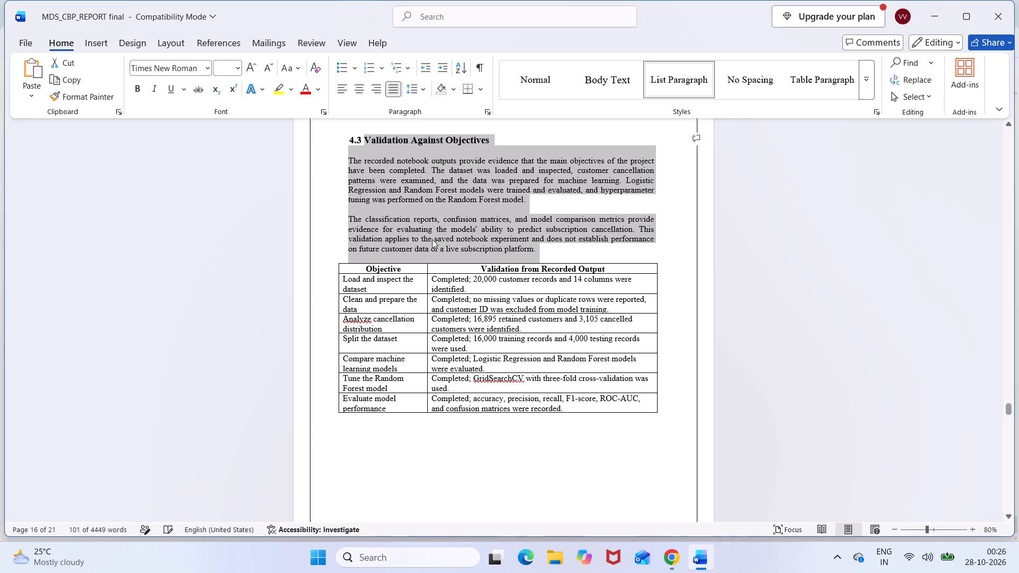
# Compare section 4.3 with sections 4.1 and 4.2 and decrease its indent further until it aligns with their text.
pyautogui.scroll(3, 433, 245)
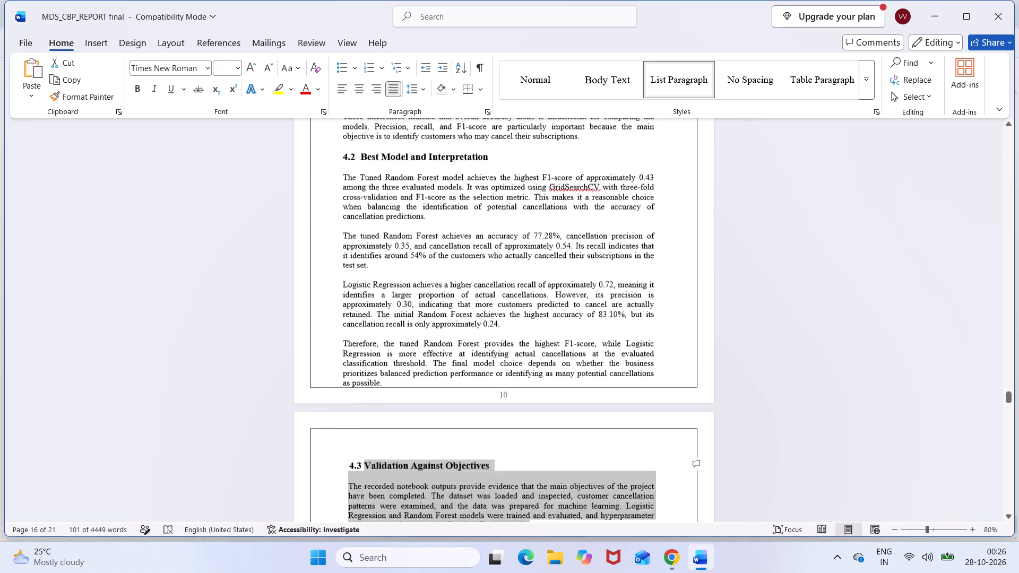
pyautogui.scroll(1, 433, 245)
pyautogui.scroll(-1, 396, 294)
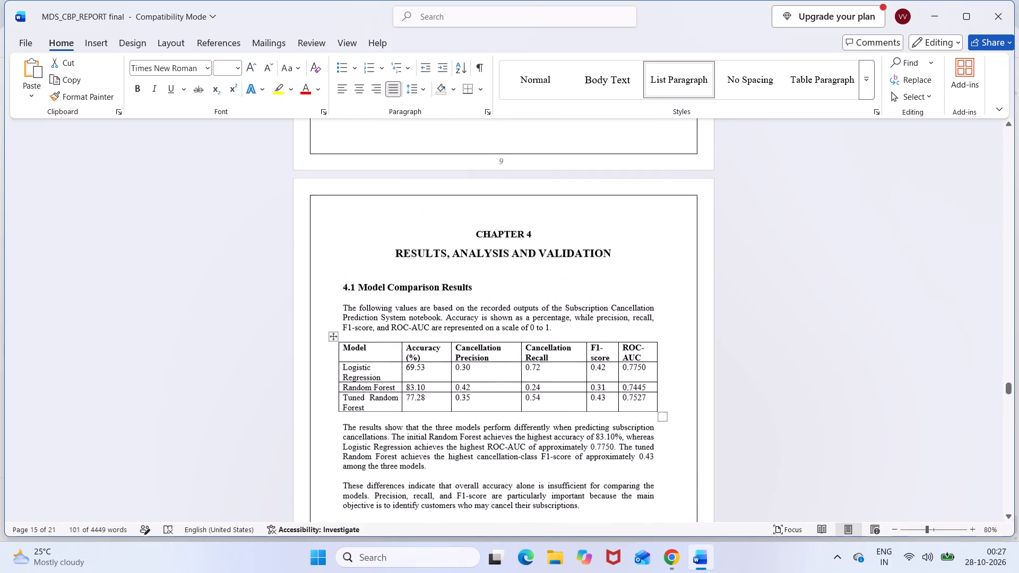
pyautogui.scroll(-1, 396, 294)
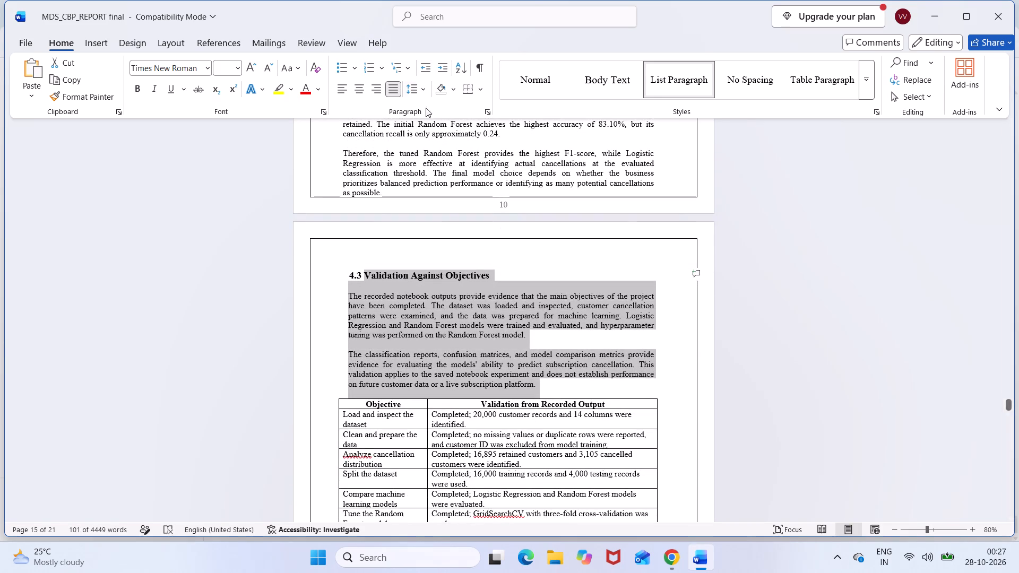
pyautogui.tripleClick(430, 66)
pyautogui.tripleClick(430, 66)
pyautogui.doubleClick(430, 66)
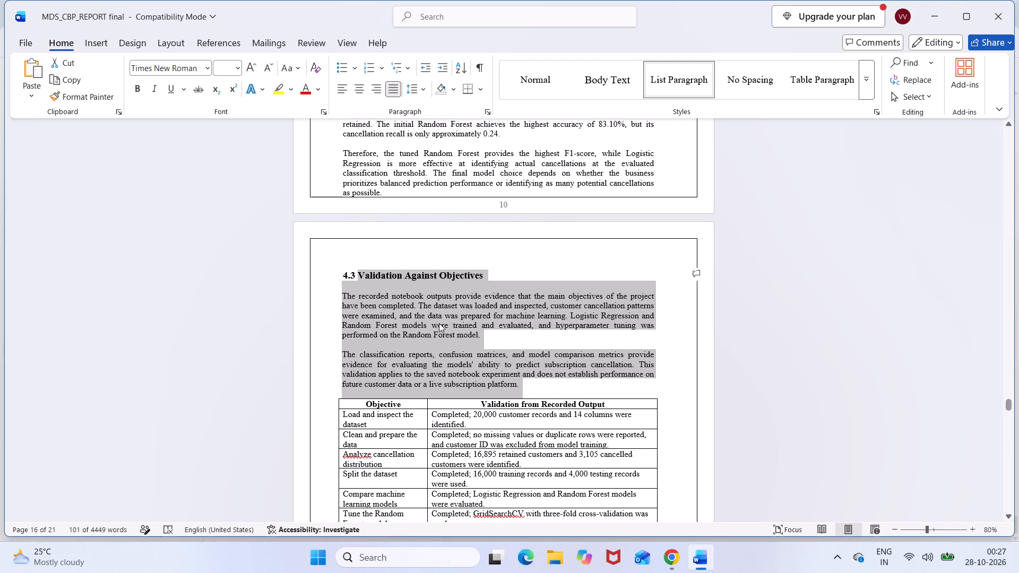
# Review the heading and paragraph indents from Chapter 4 back through Chapters 3, 2 and 1 to the table of contents.
pyautogui.scroll(6, 439, 323)
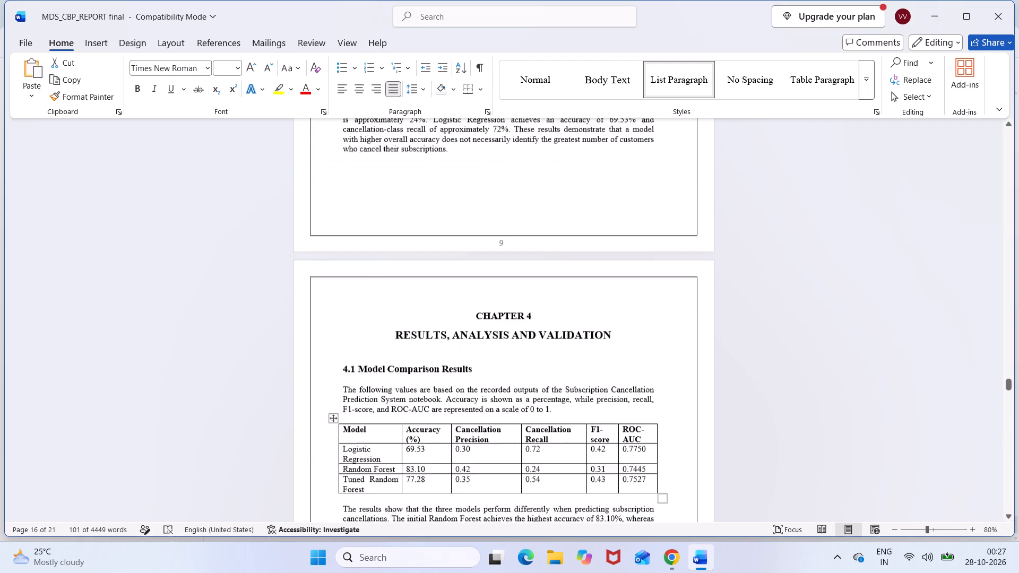
pyautogui.scroll(6, 439, 323)
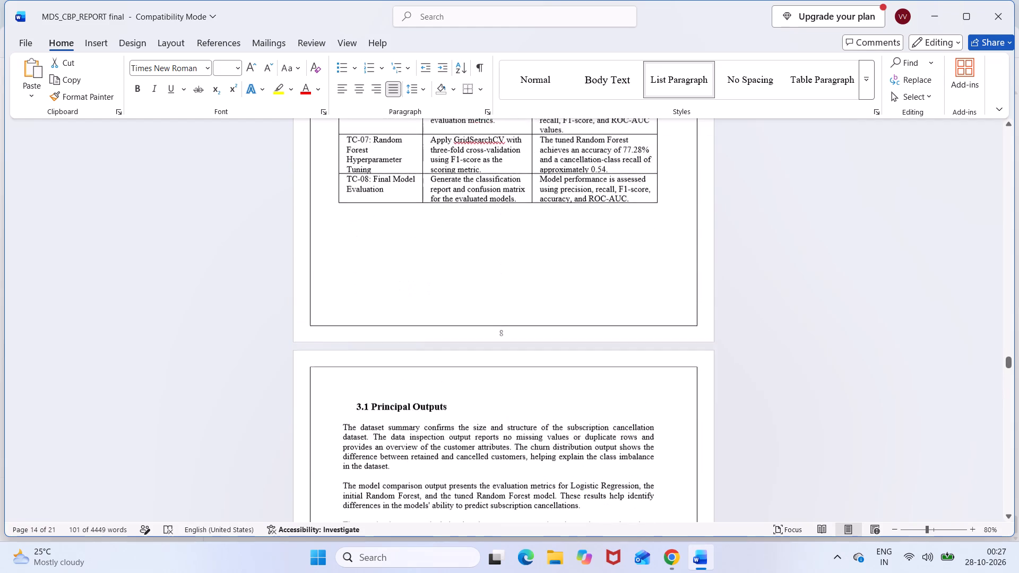
pyautogui.scroll(7, 439, 323)
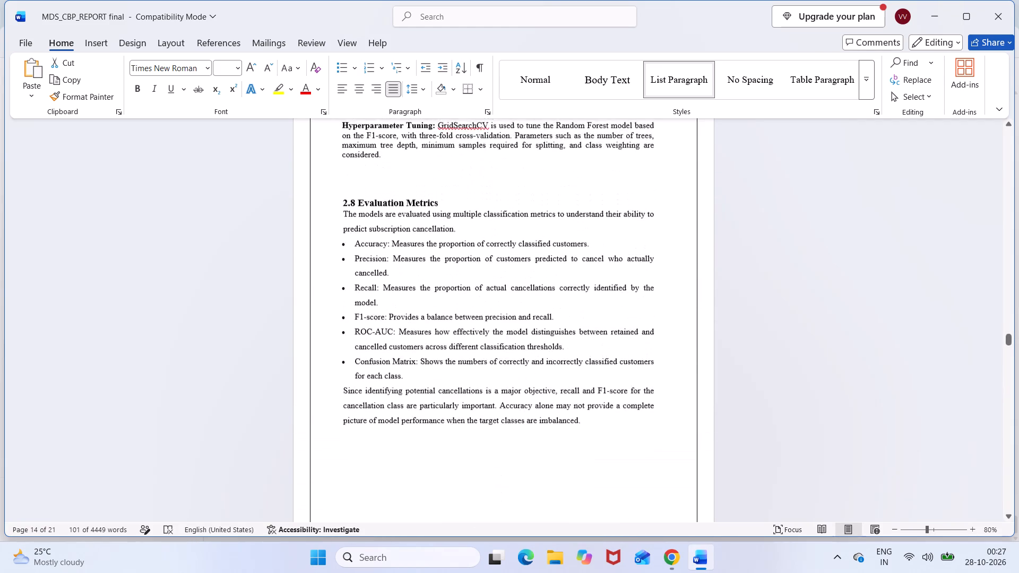
pyautogui.scroll(12, 439, 323)
pyautogui.scroll(-1, 439, 323)
pyautogui.scroll(1, 439, 323)
pyautogui.scroll(-1, 439, 323)
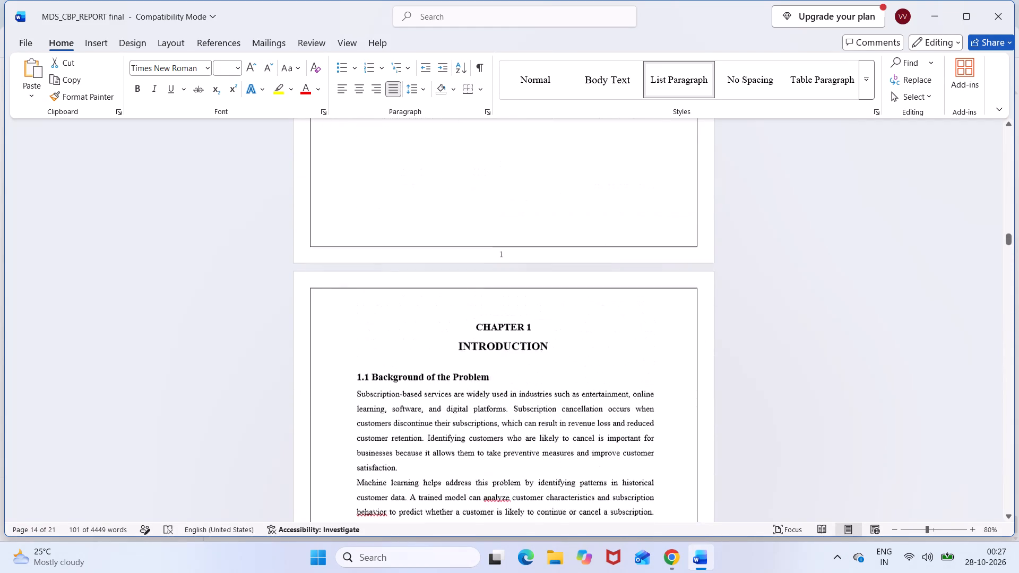
pyautogui.scroll(-1, 439, 323)
pyautogui.hscroll(1, 439, 323)
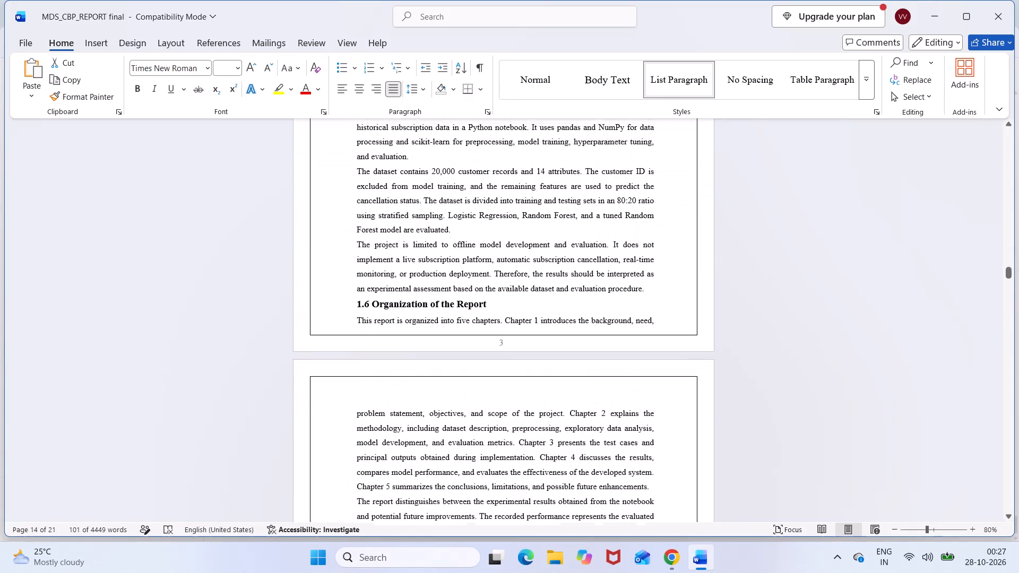
pyautogui.scroll(5, 439, 323)
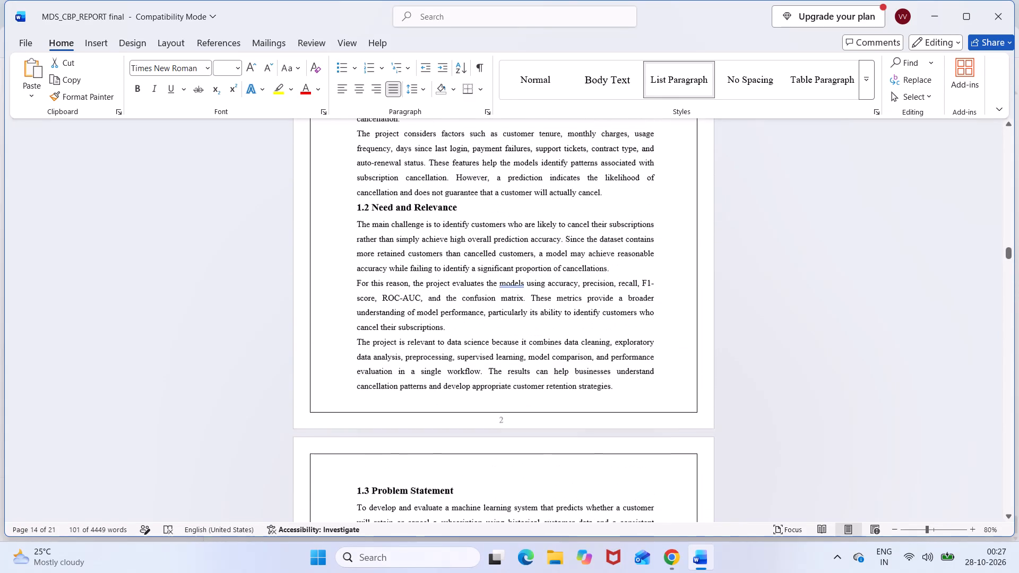
pyautogui.scroll(6, 439, 323)
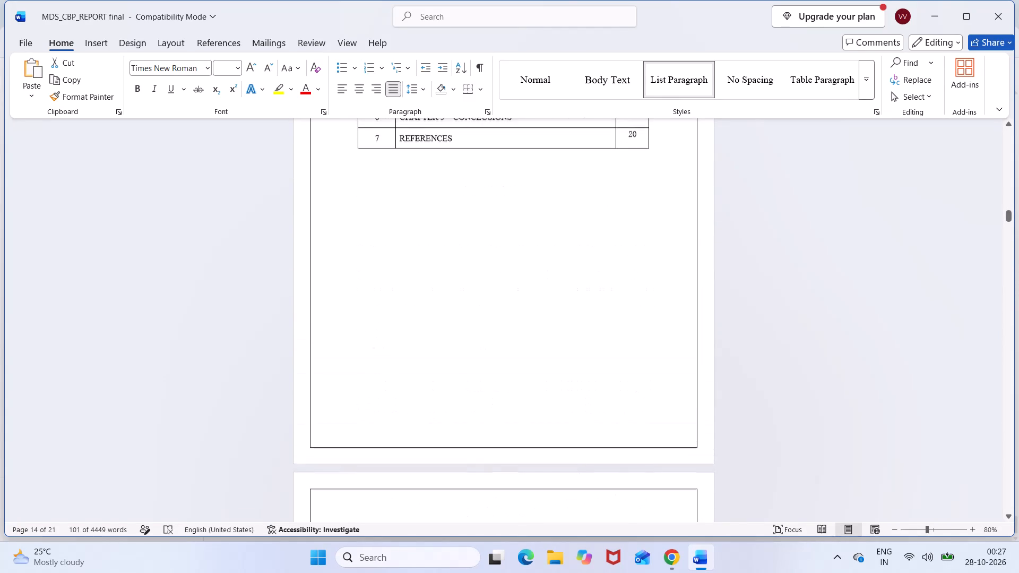
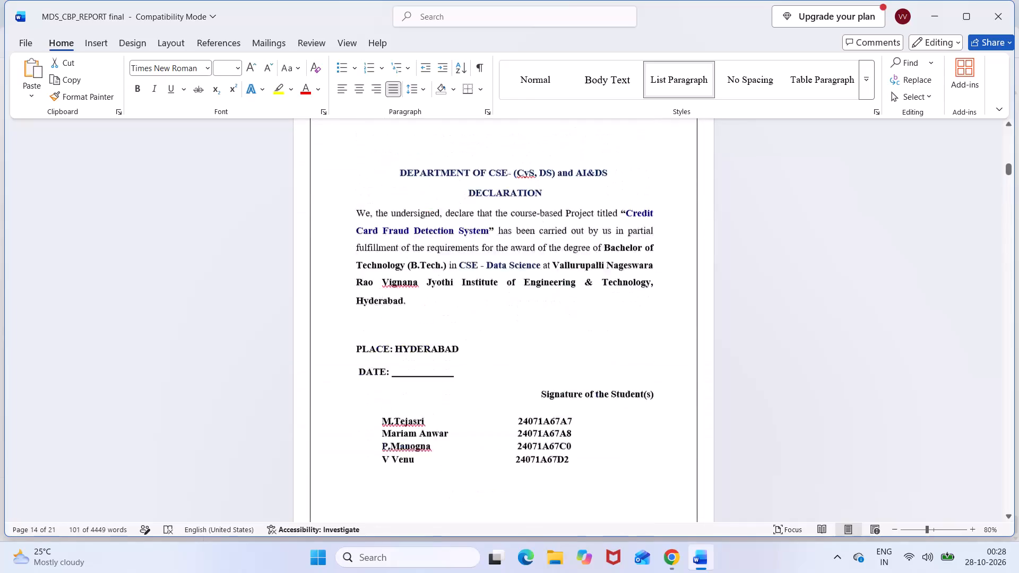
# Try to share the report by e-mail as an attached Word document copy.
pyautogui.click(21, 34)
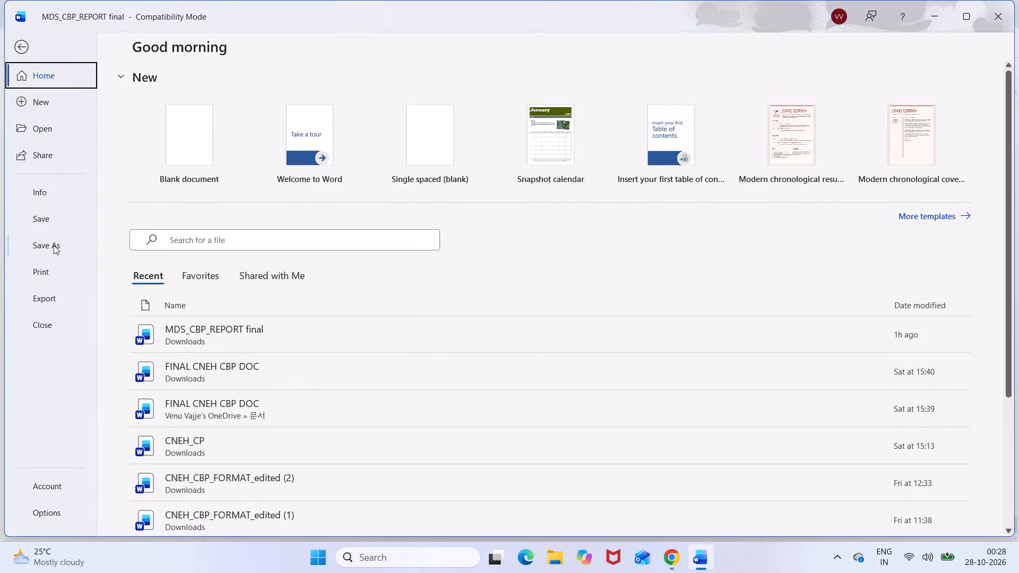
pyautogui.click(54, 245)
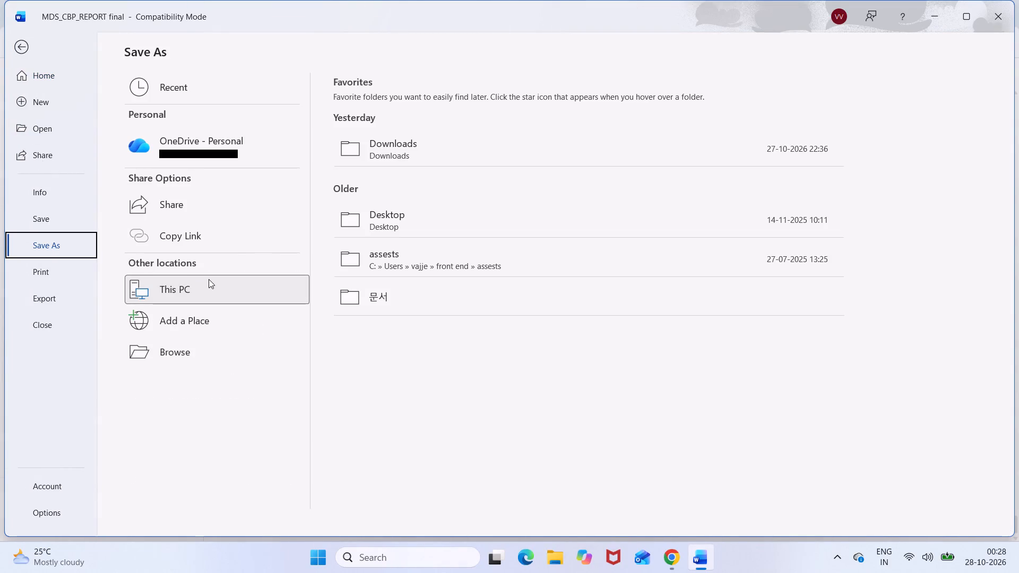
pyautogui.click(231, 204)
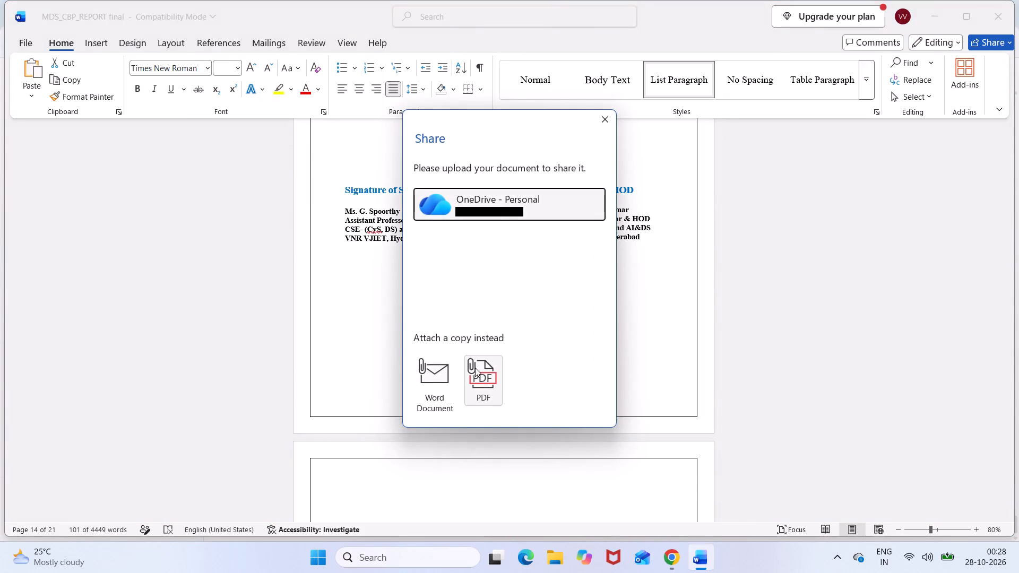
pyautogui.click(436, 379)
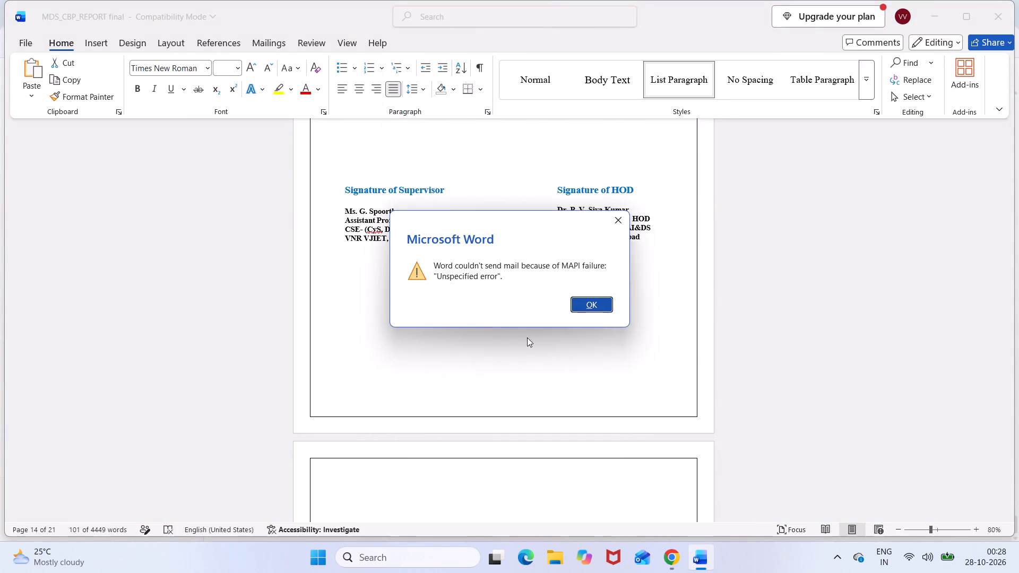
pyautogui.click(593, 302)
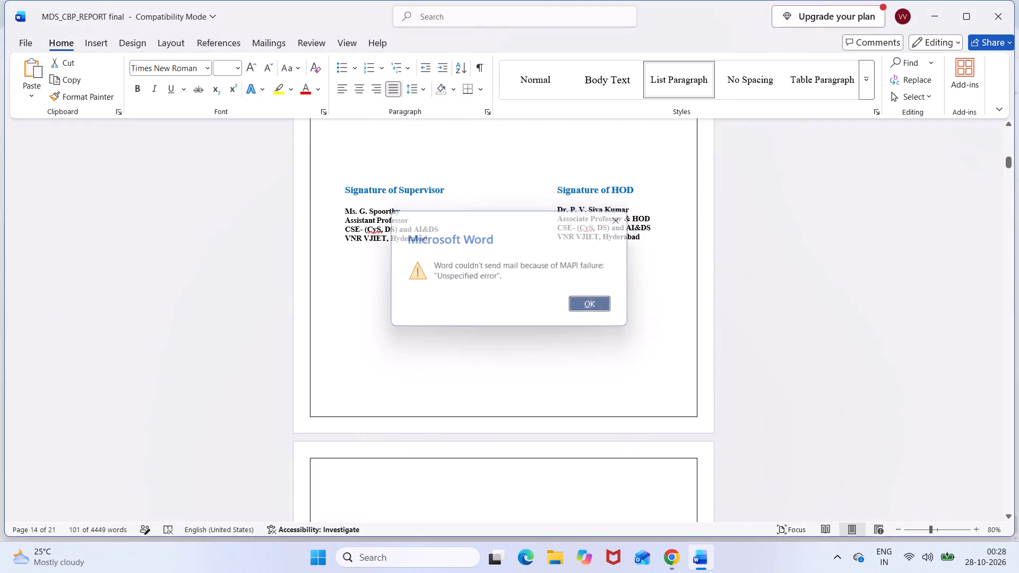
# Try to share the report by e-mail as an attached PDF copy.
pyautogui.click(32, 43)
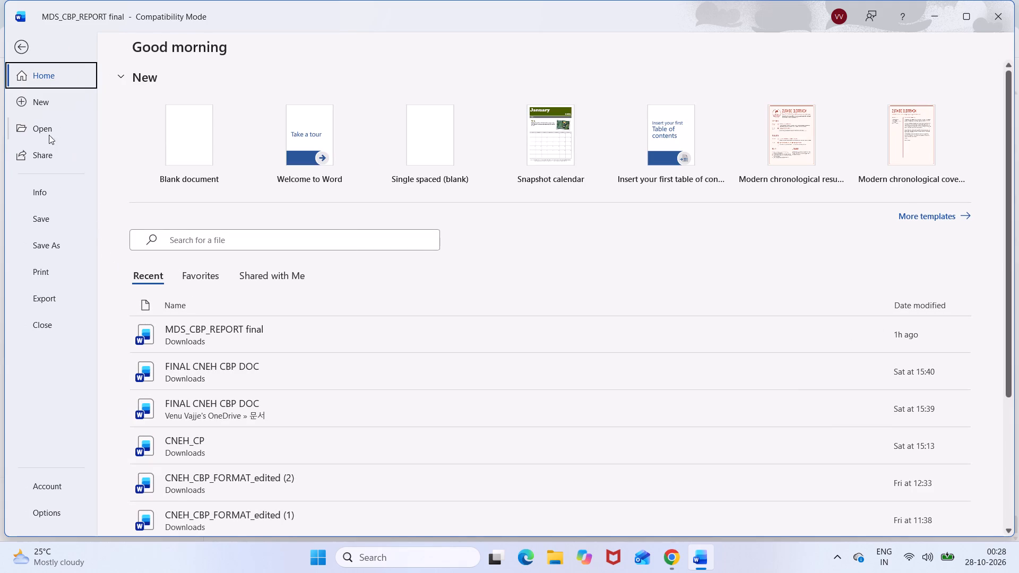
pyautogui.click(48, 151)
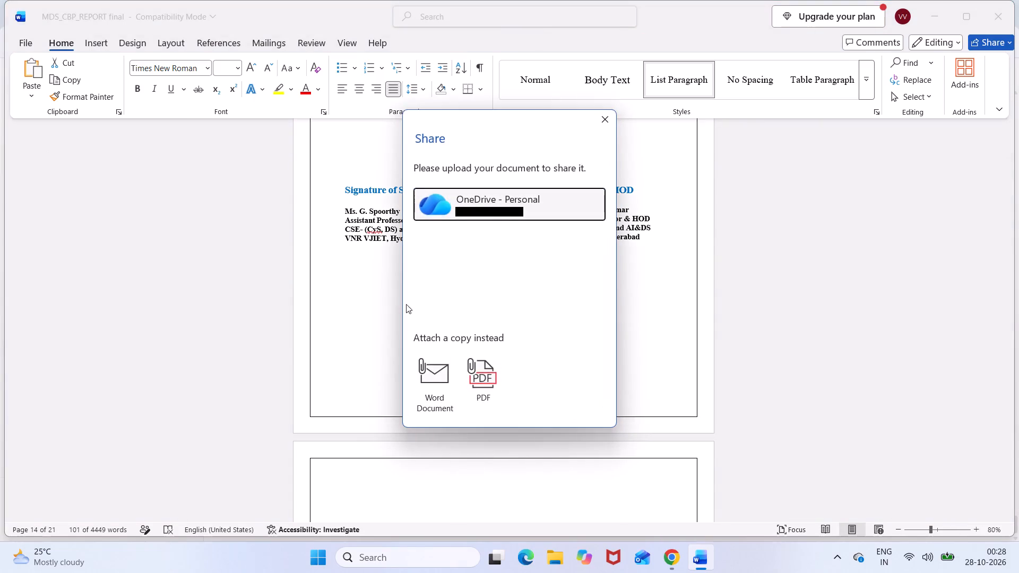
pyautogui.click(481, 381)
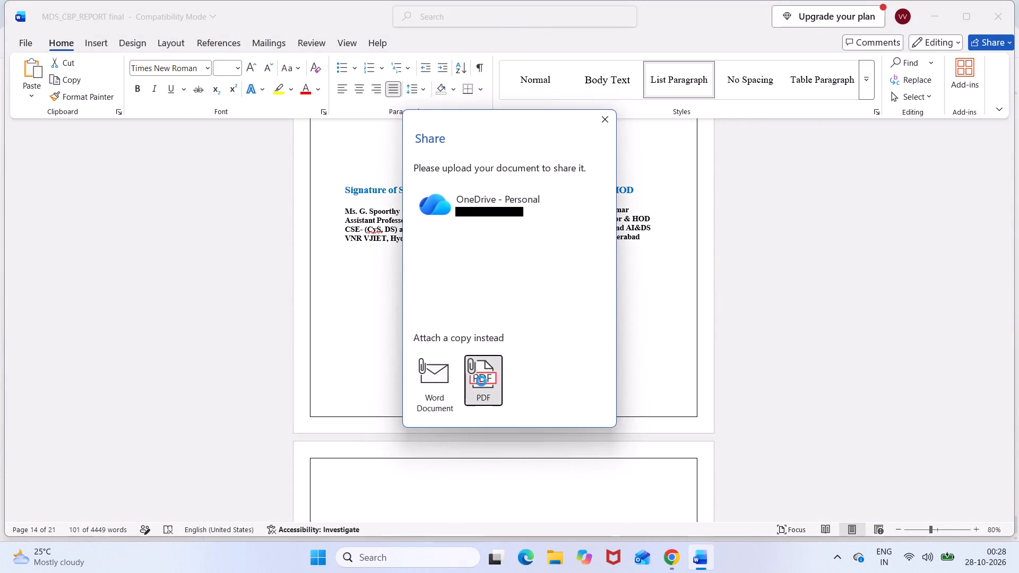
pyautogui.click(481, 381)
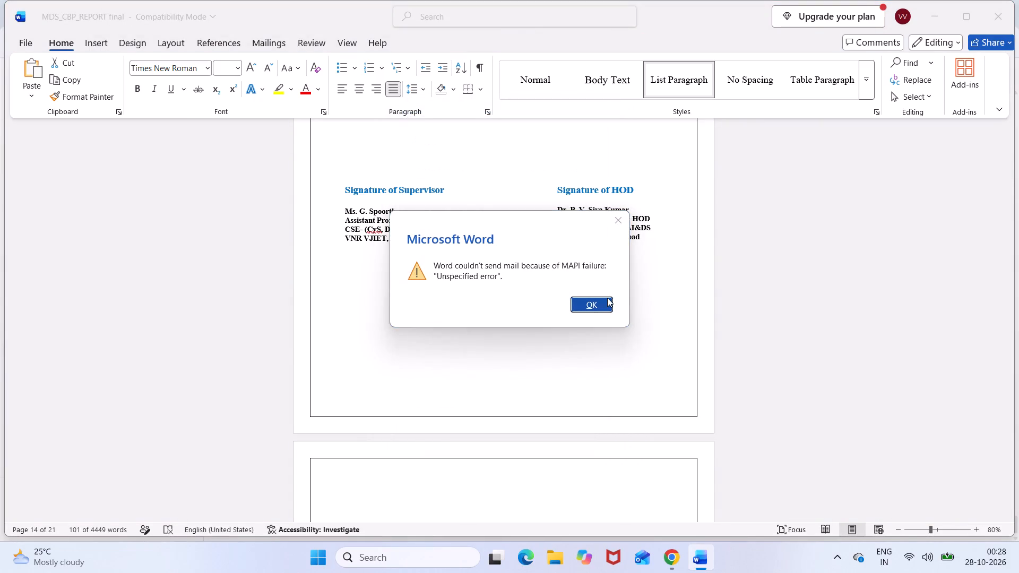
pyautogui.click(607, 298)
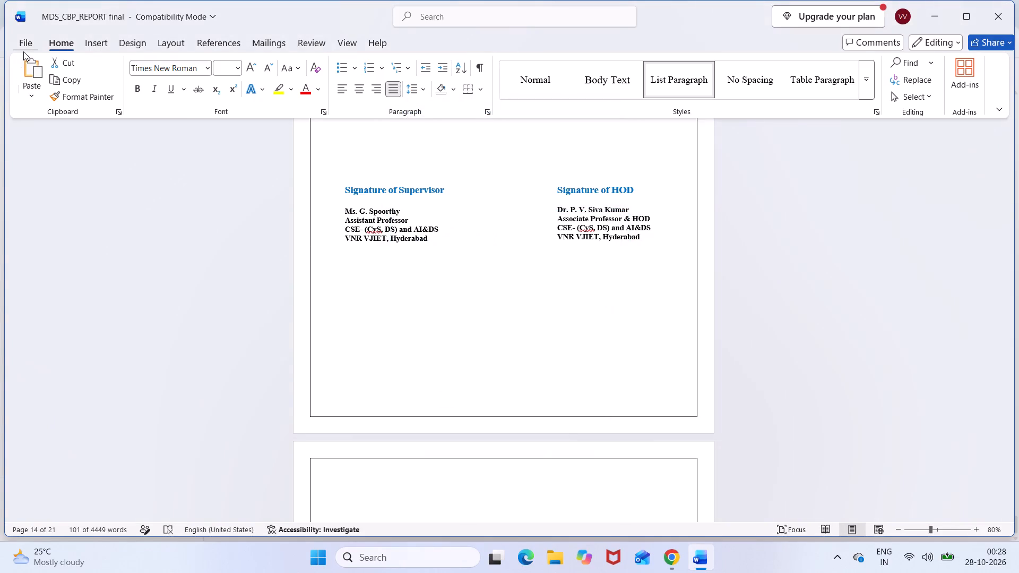
# Save a copy of the report in the Downloads folder as a Word Document named mds ven.
pyautogui.click(24, 50)
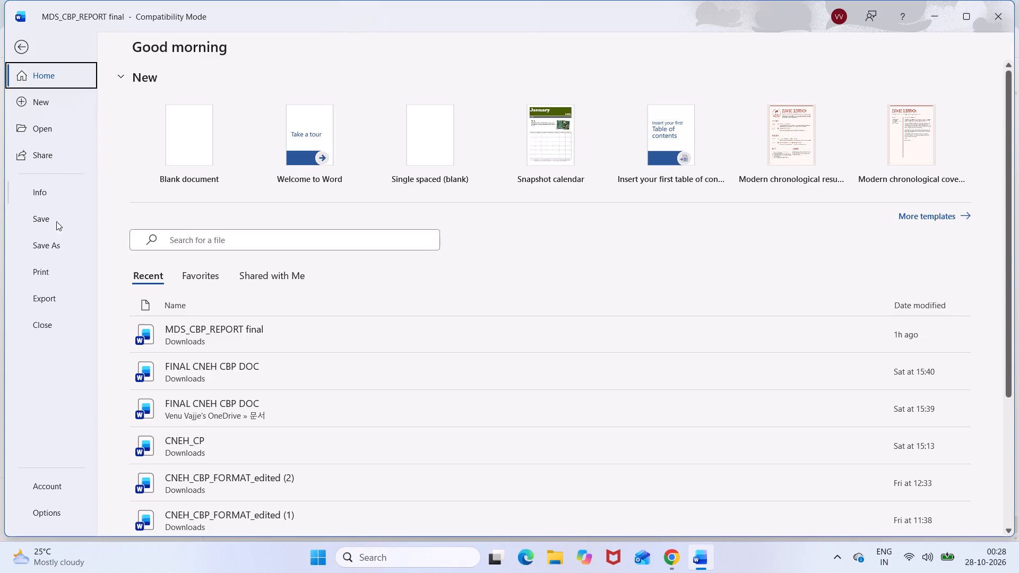
pyautogui.click(54, 240)
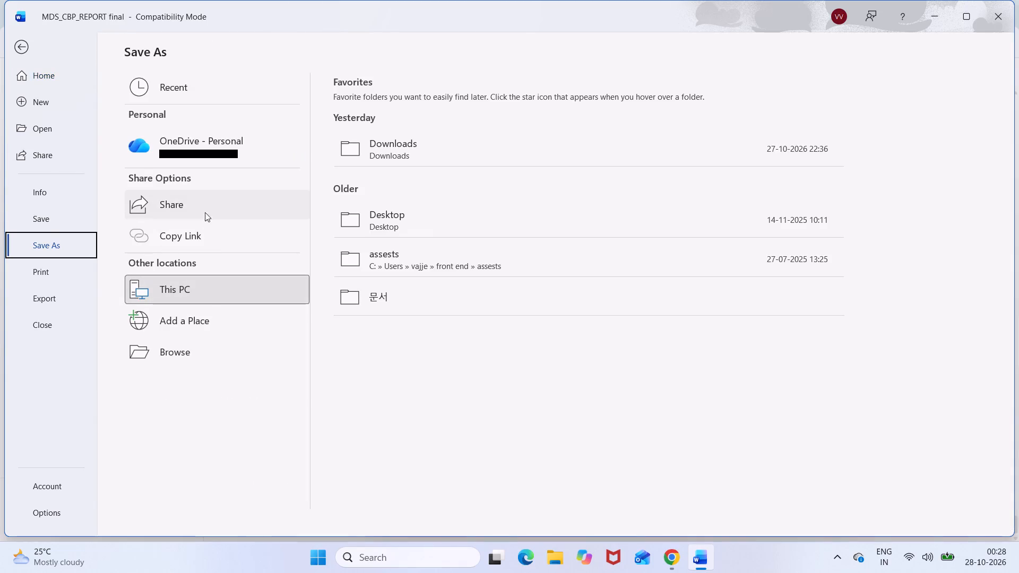
pyautogui.click(456, 144)
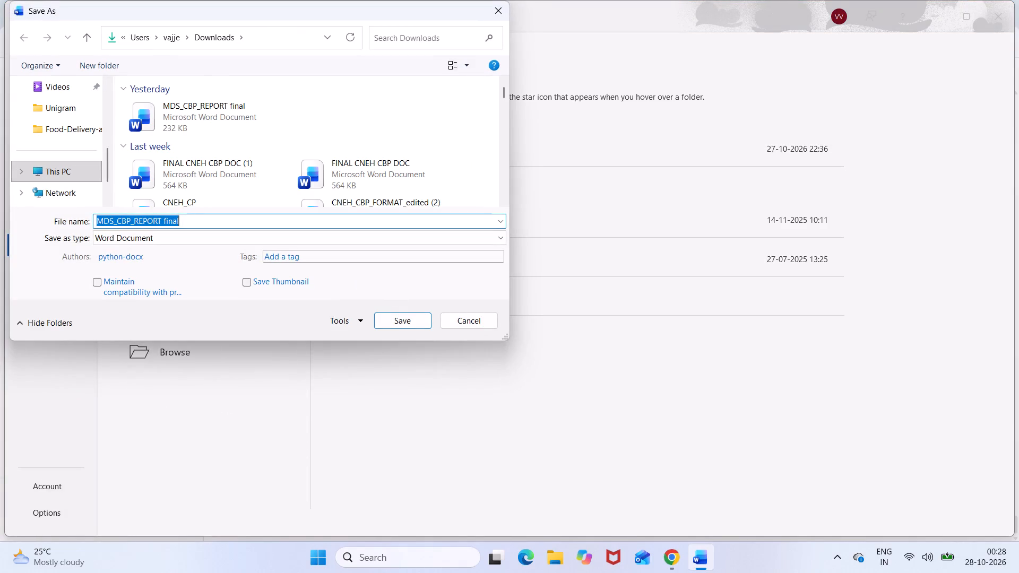
pyautogui.press('BackSpace')
pyautogui.write('mds')
pyautogui.press('space')
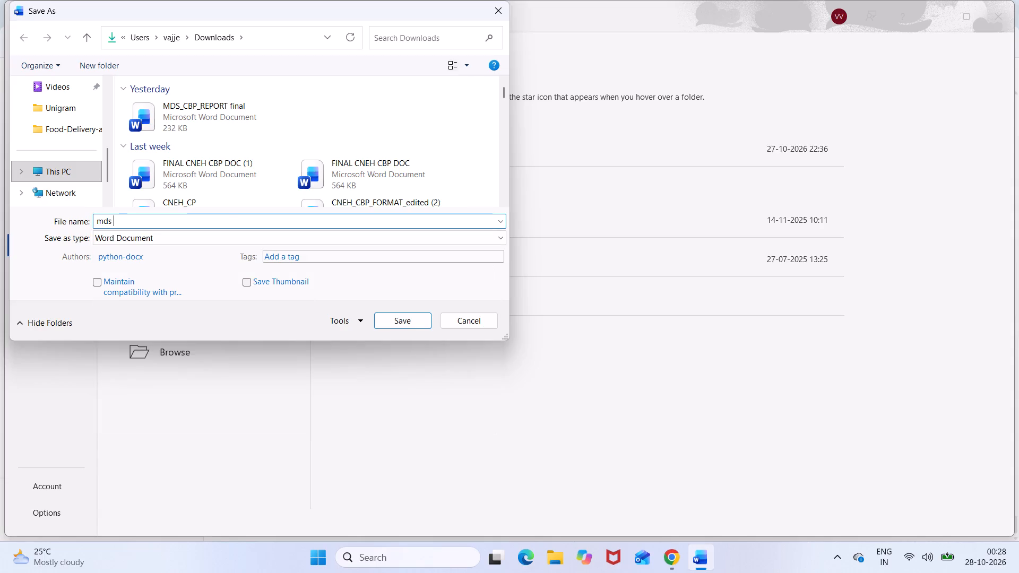
pyautogui.write('ven')
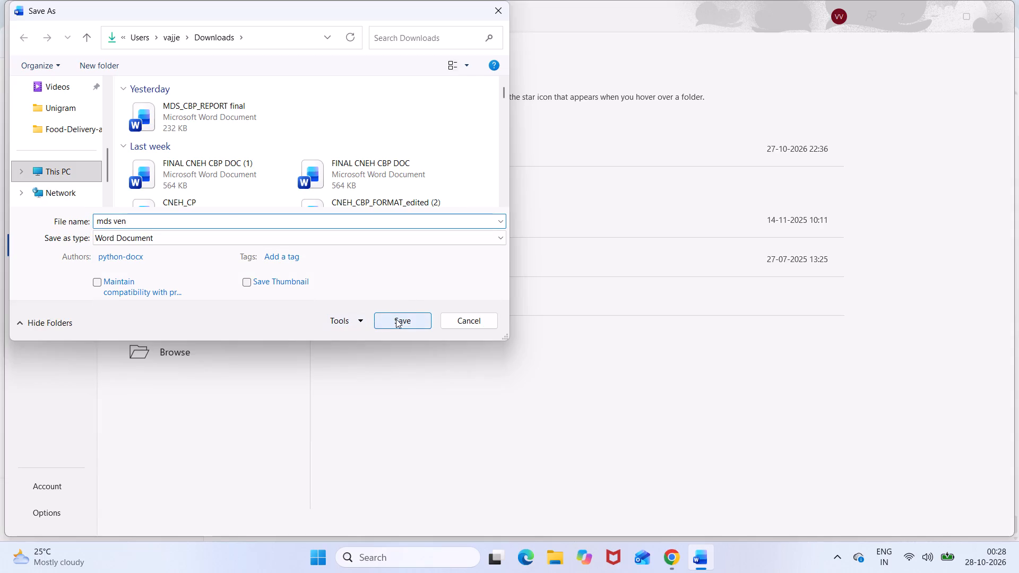
pyautogui.click(396, 319)
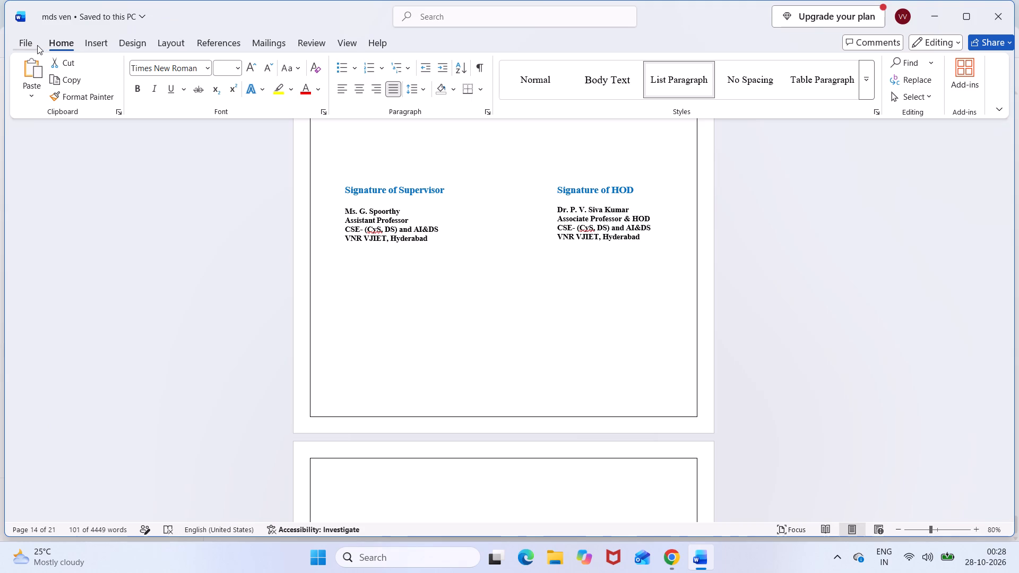
# Upload the mds ven document to the personal OneDrive for sharing and copy its sharing link.
pyautogui.click(37, 45)
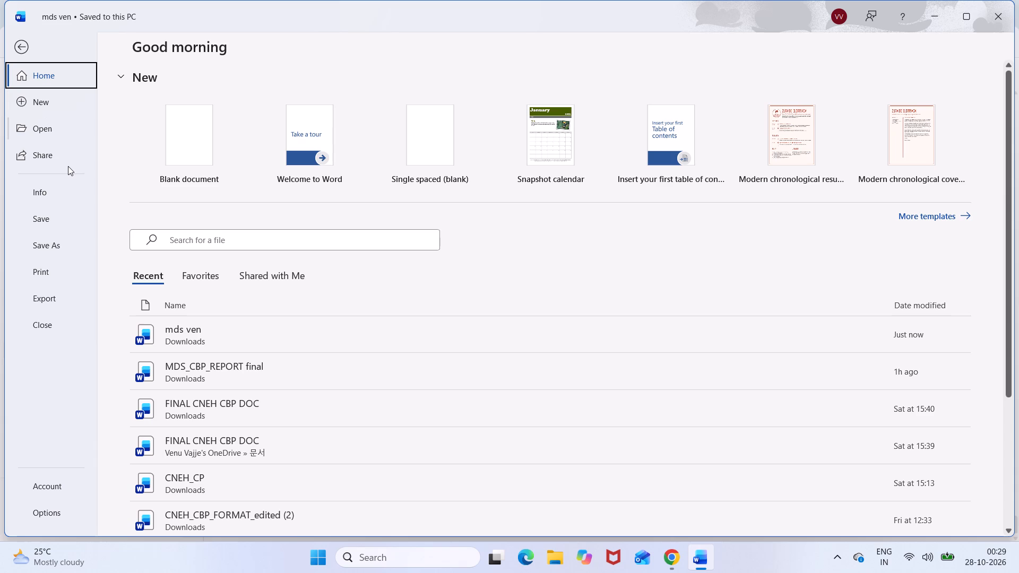
pyautogui.click(61, 144)
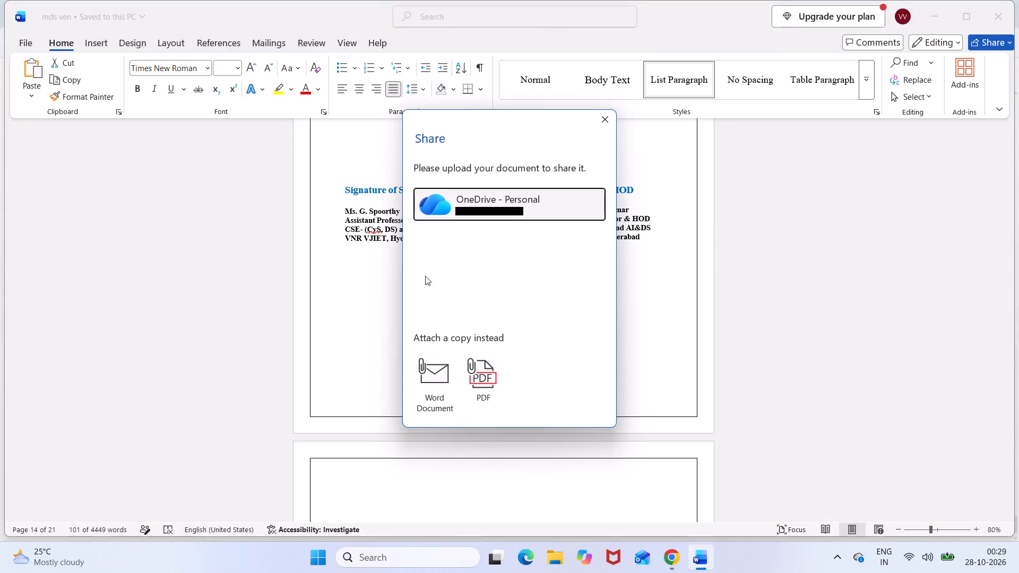
pyautogui.click(461, 204)
pyautogui.click(461, 204)
pyautogui.click(419, 380)
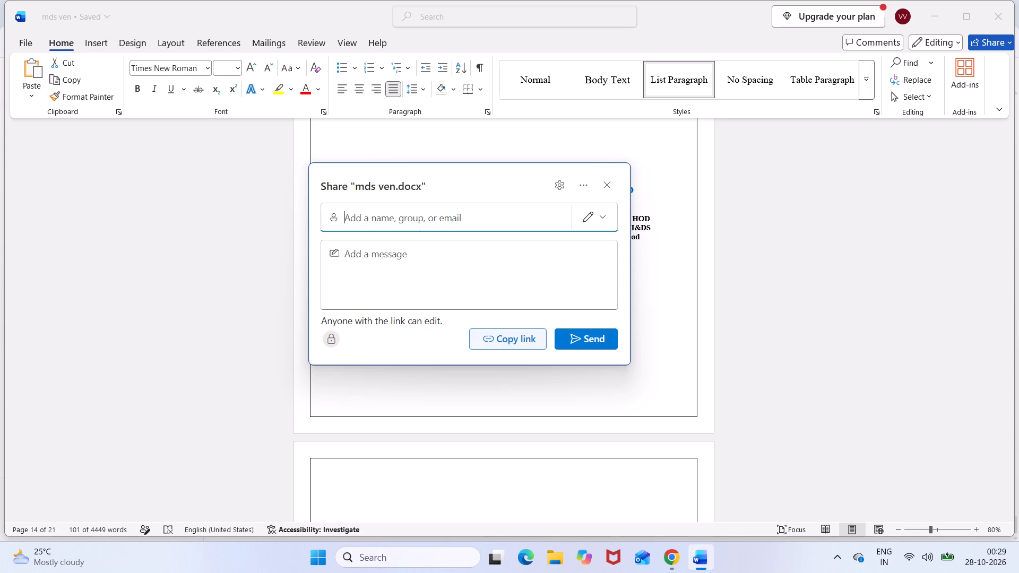
pyautogui.click(503, 342)
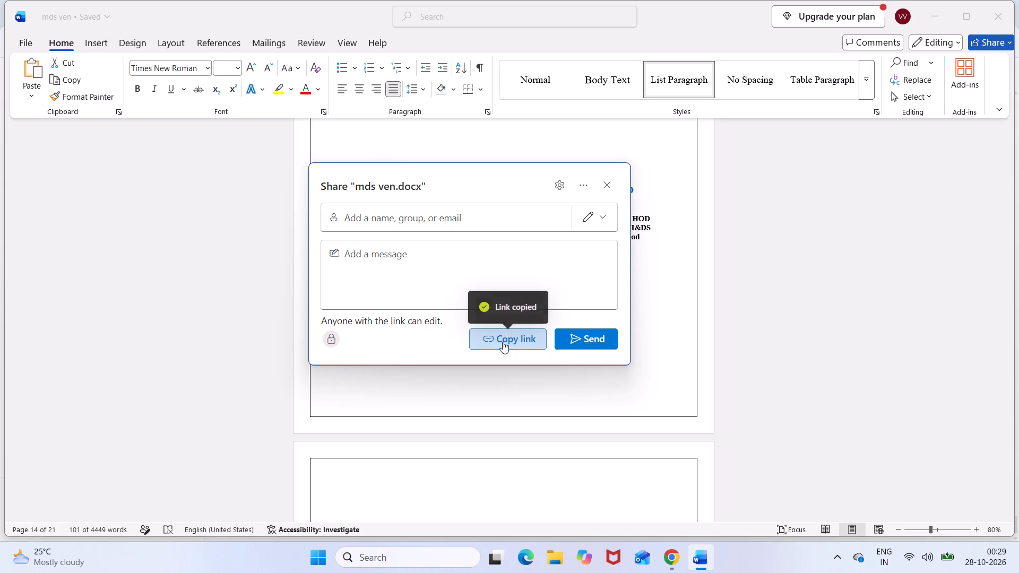
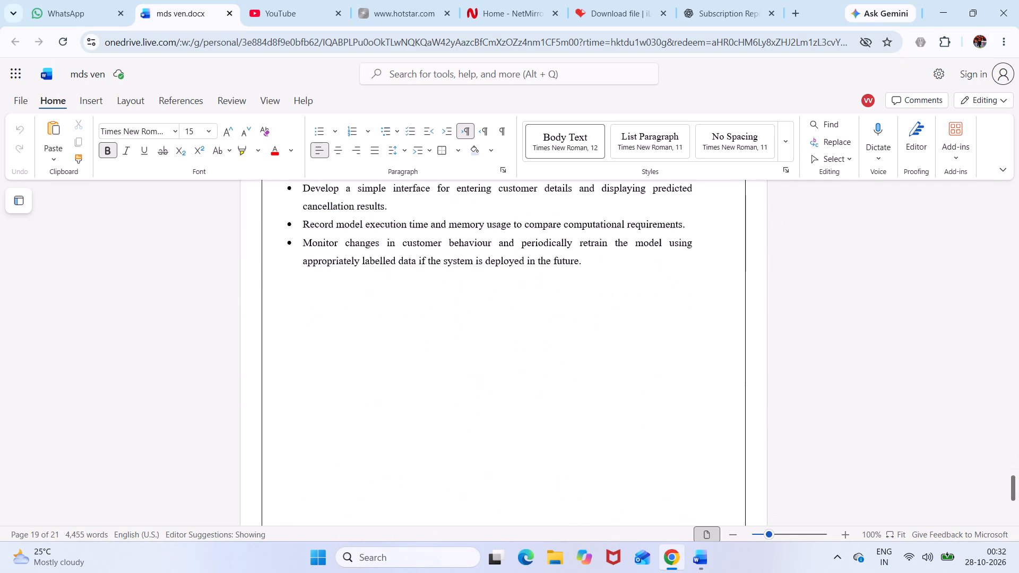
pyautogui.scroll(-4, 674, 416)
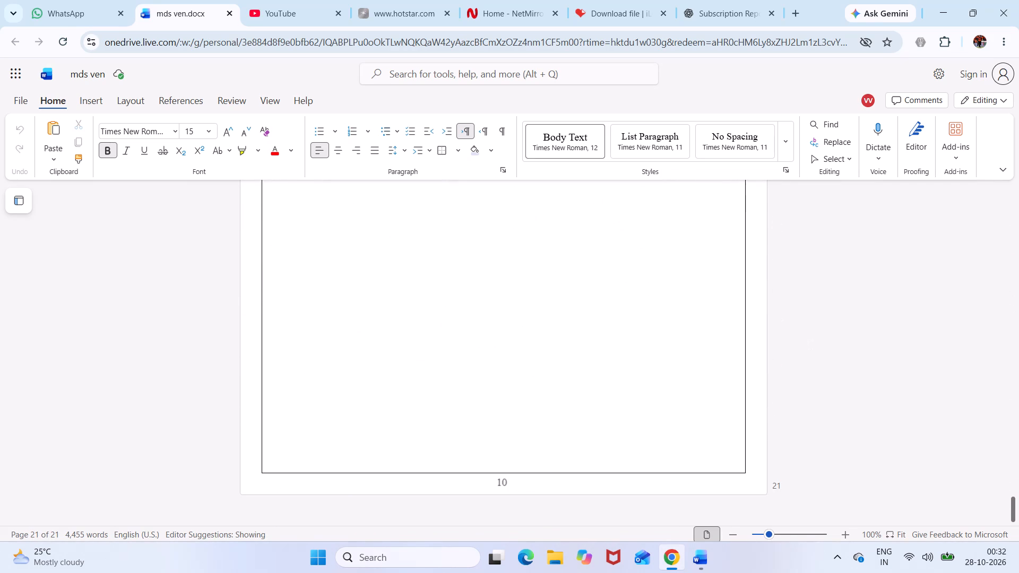